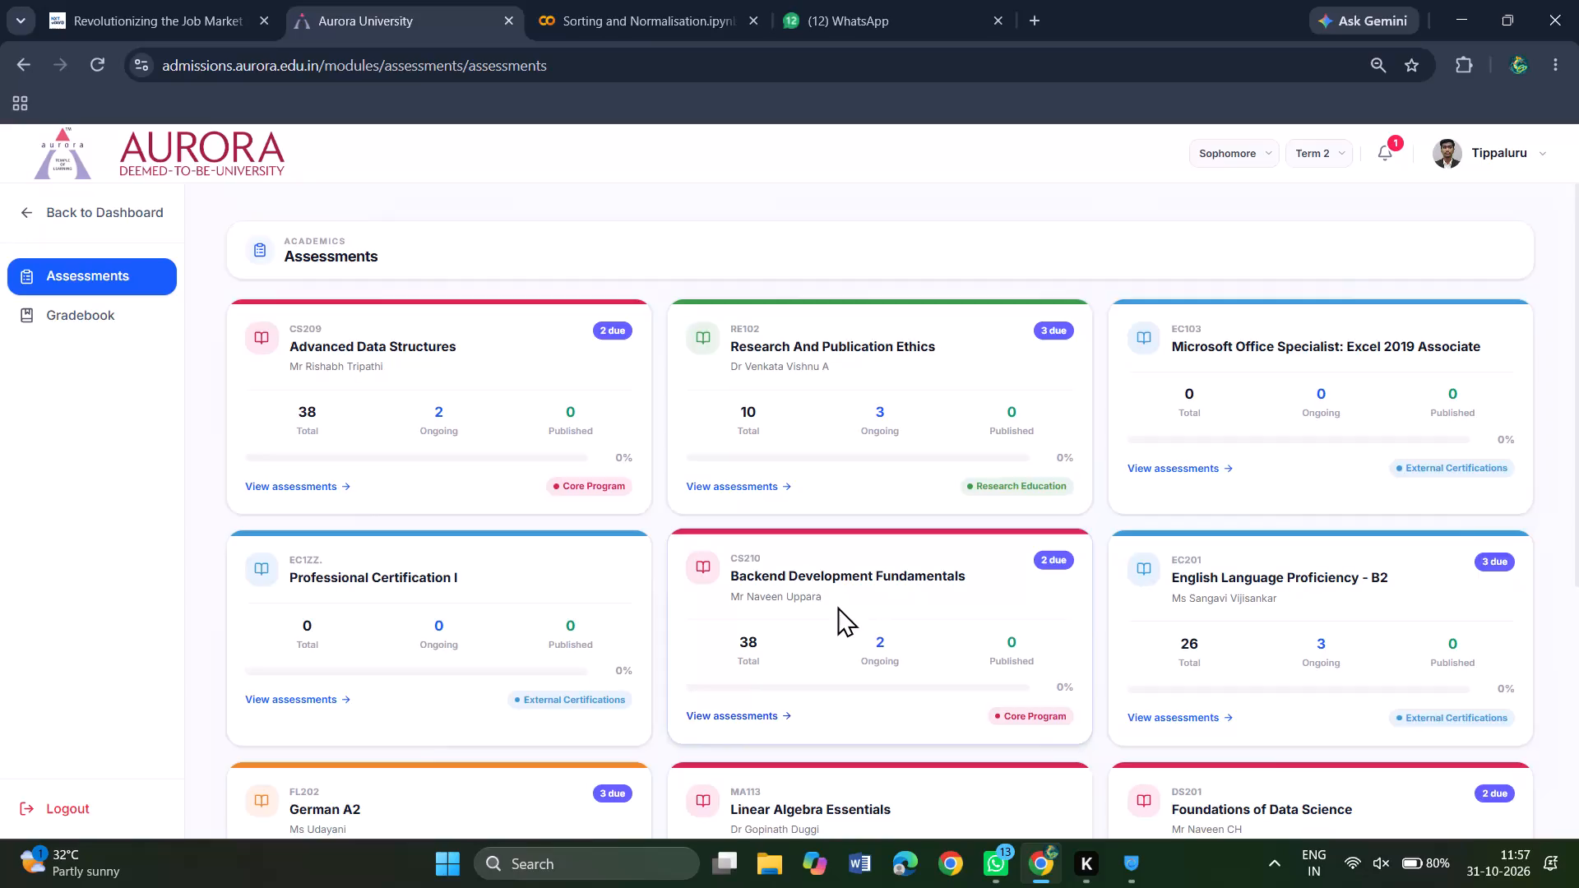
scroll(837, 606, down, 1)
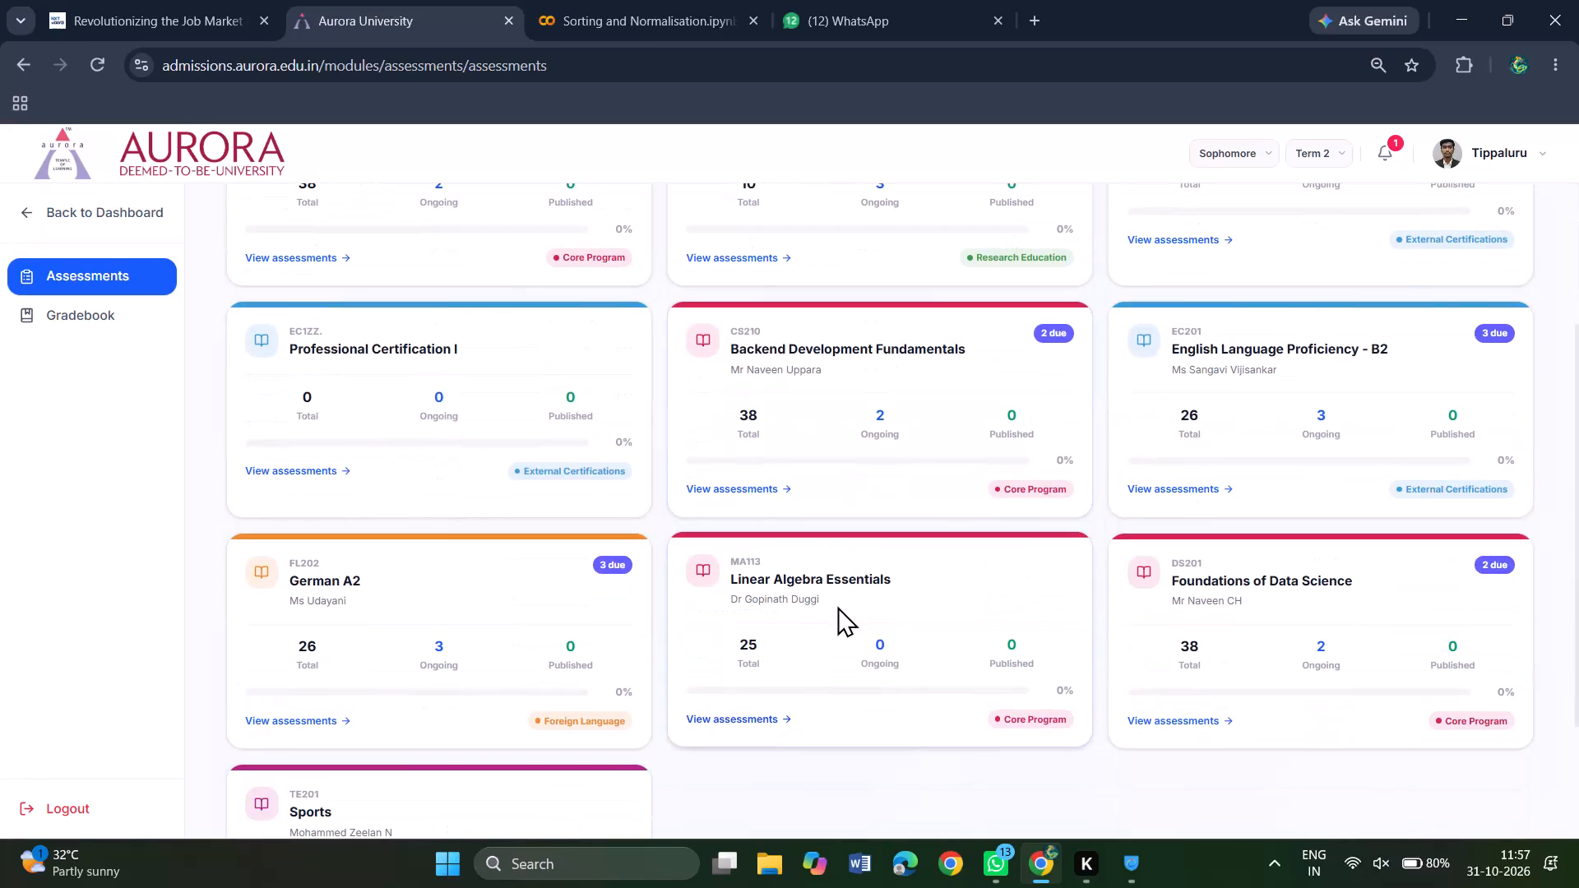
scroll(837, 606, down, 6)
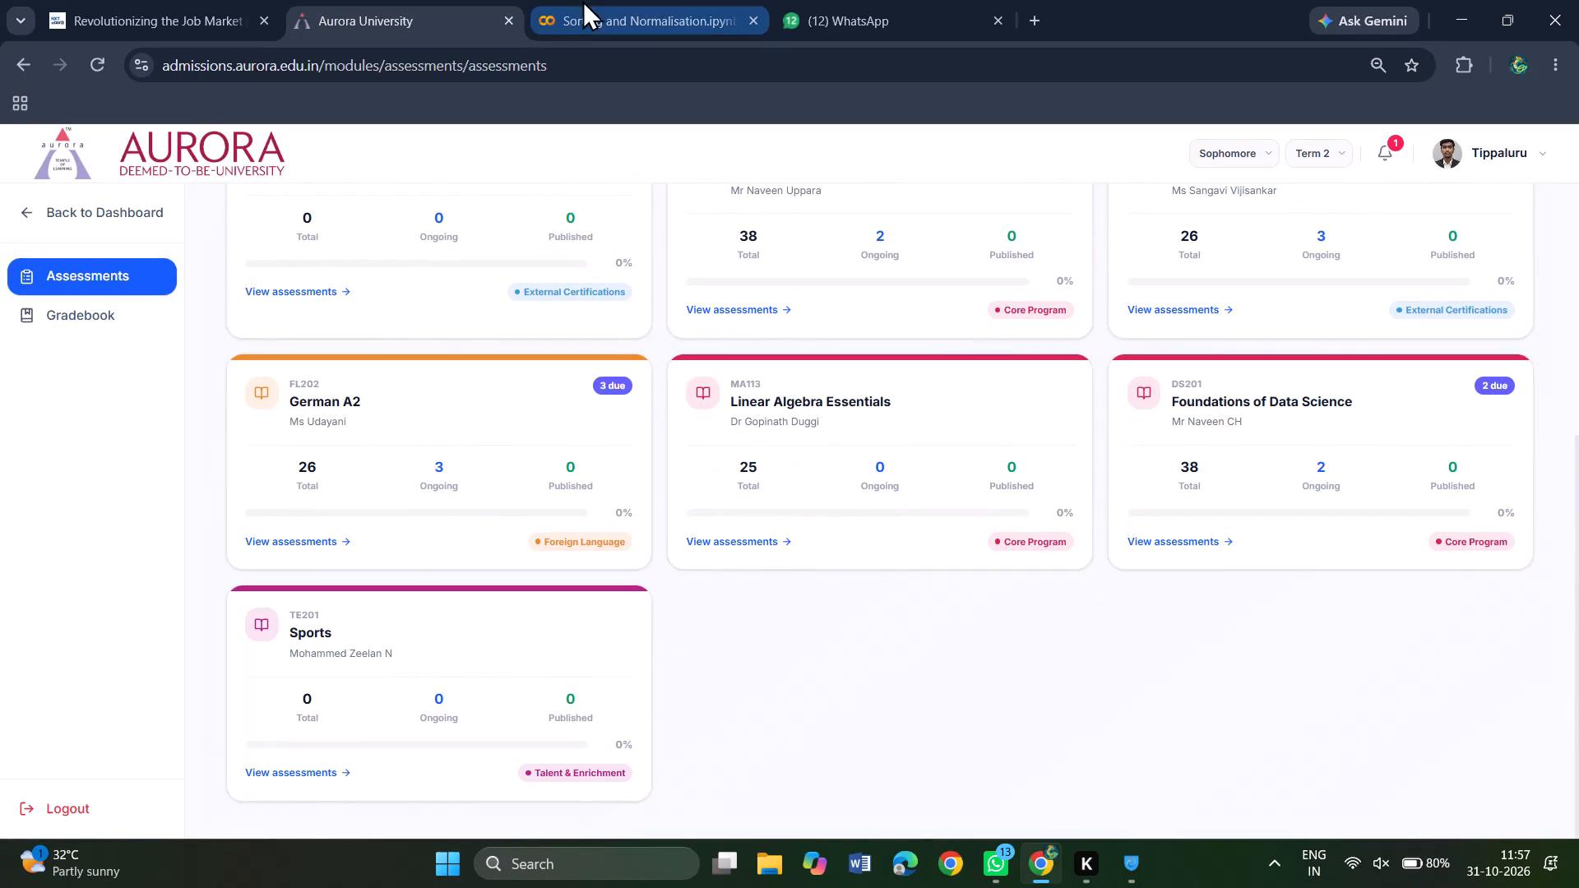
Open the Word document "lab 1 backend" from the Backend Development folder in Documents.
click(764, 861)
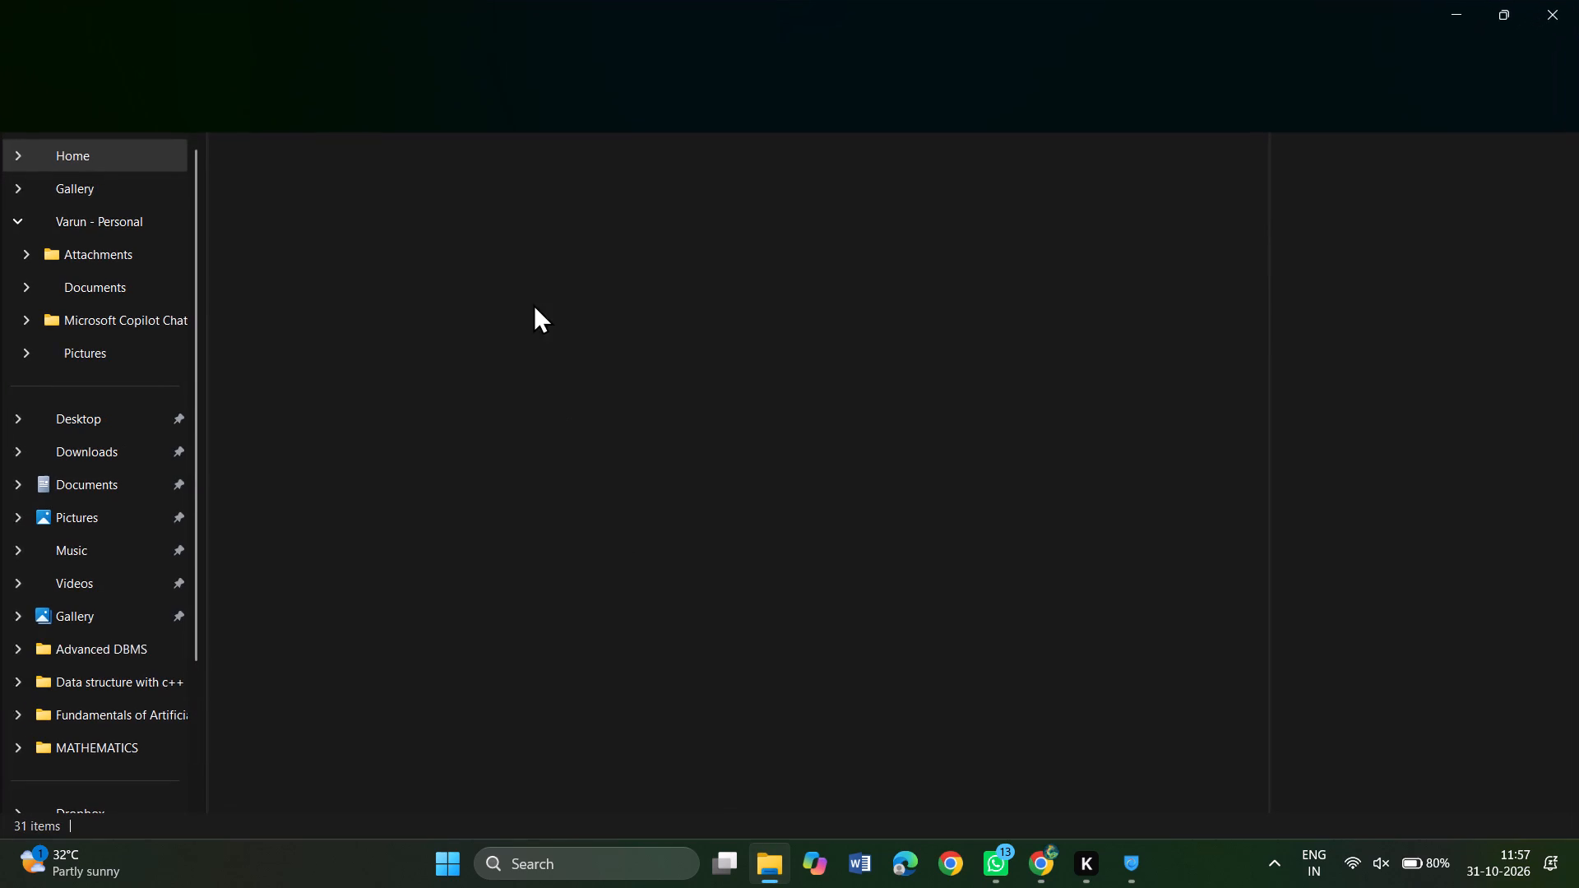
click(116, 483)
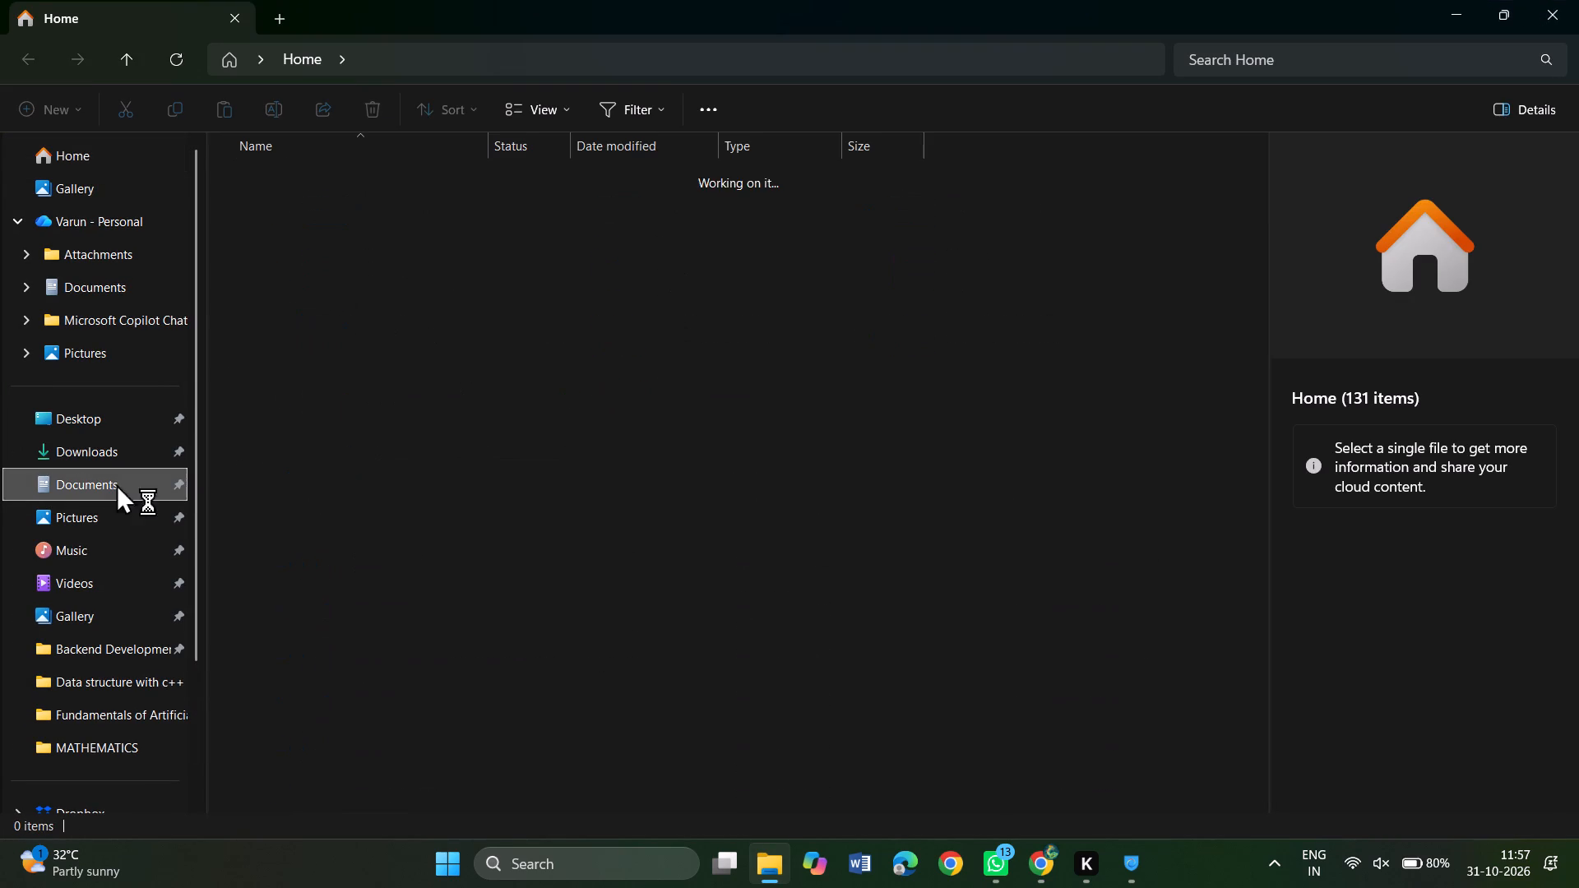
scroll(244, 291, up, 6)
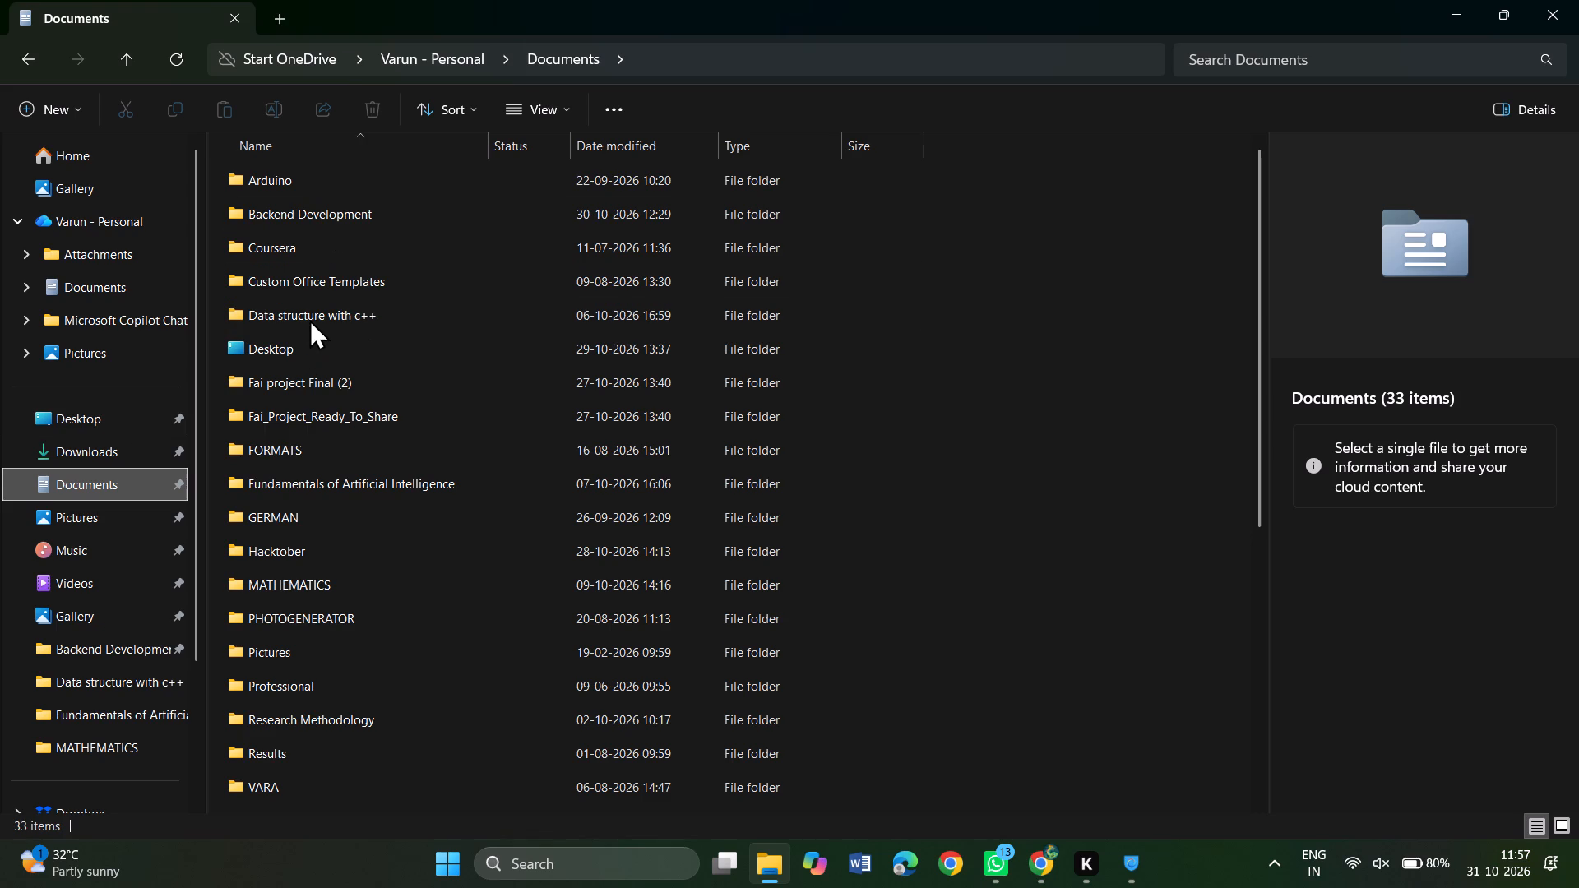
click(340, 220)
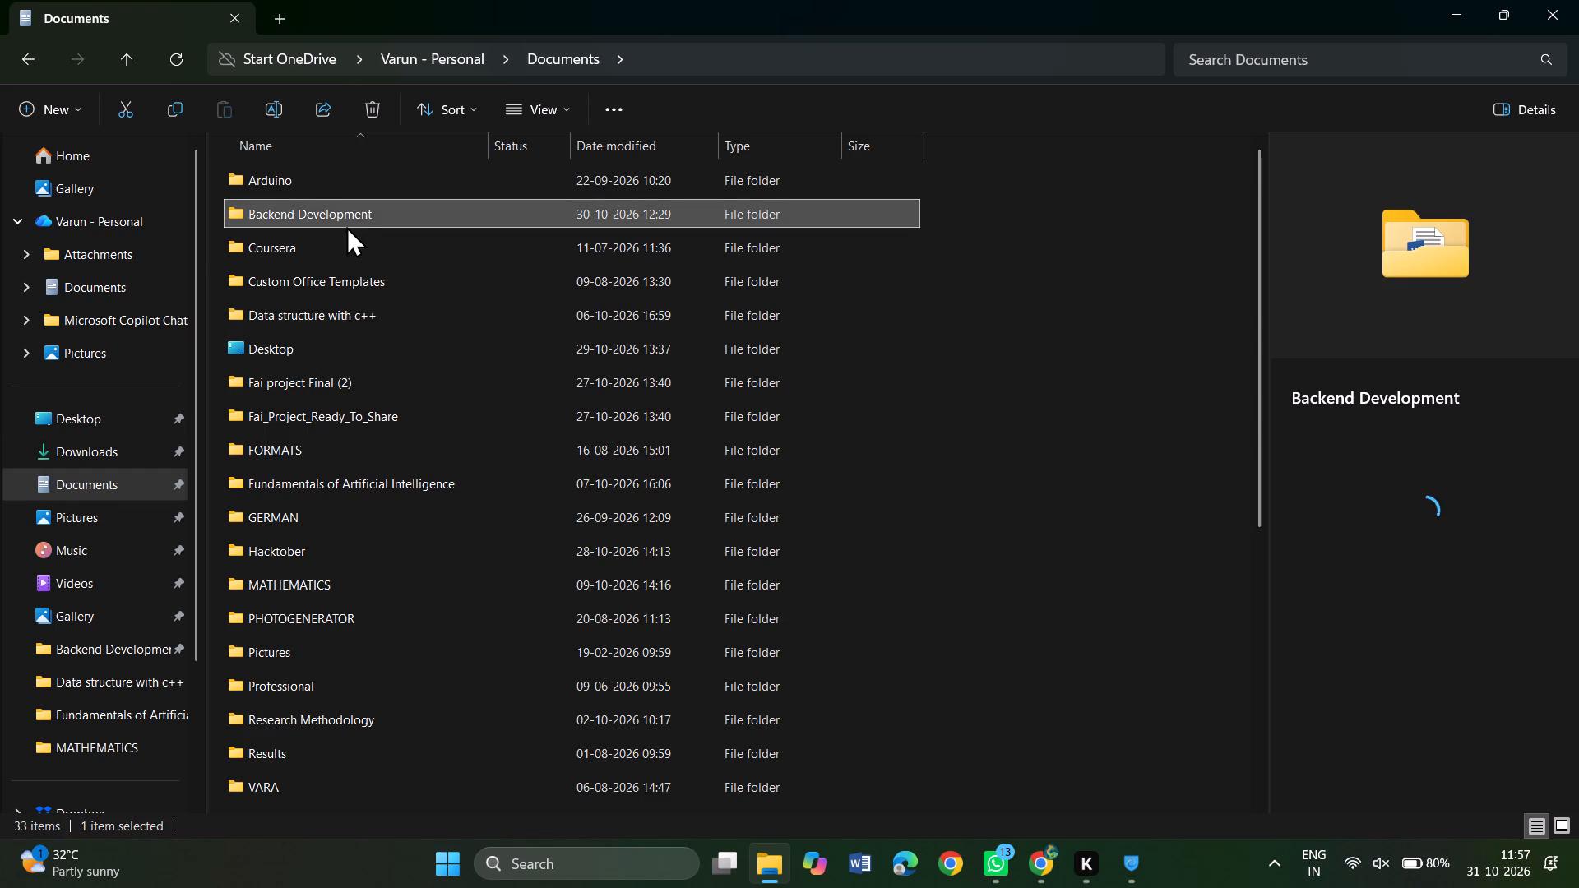
double_click(391, 221)
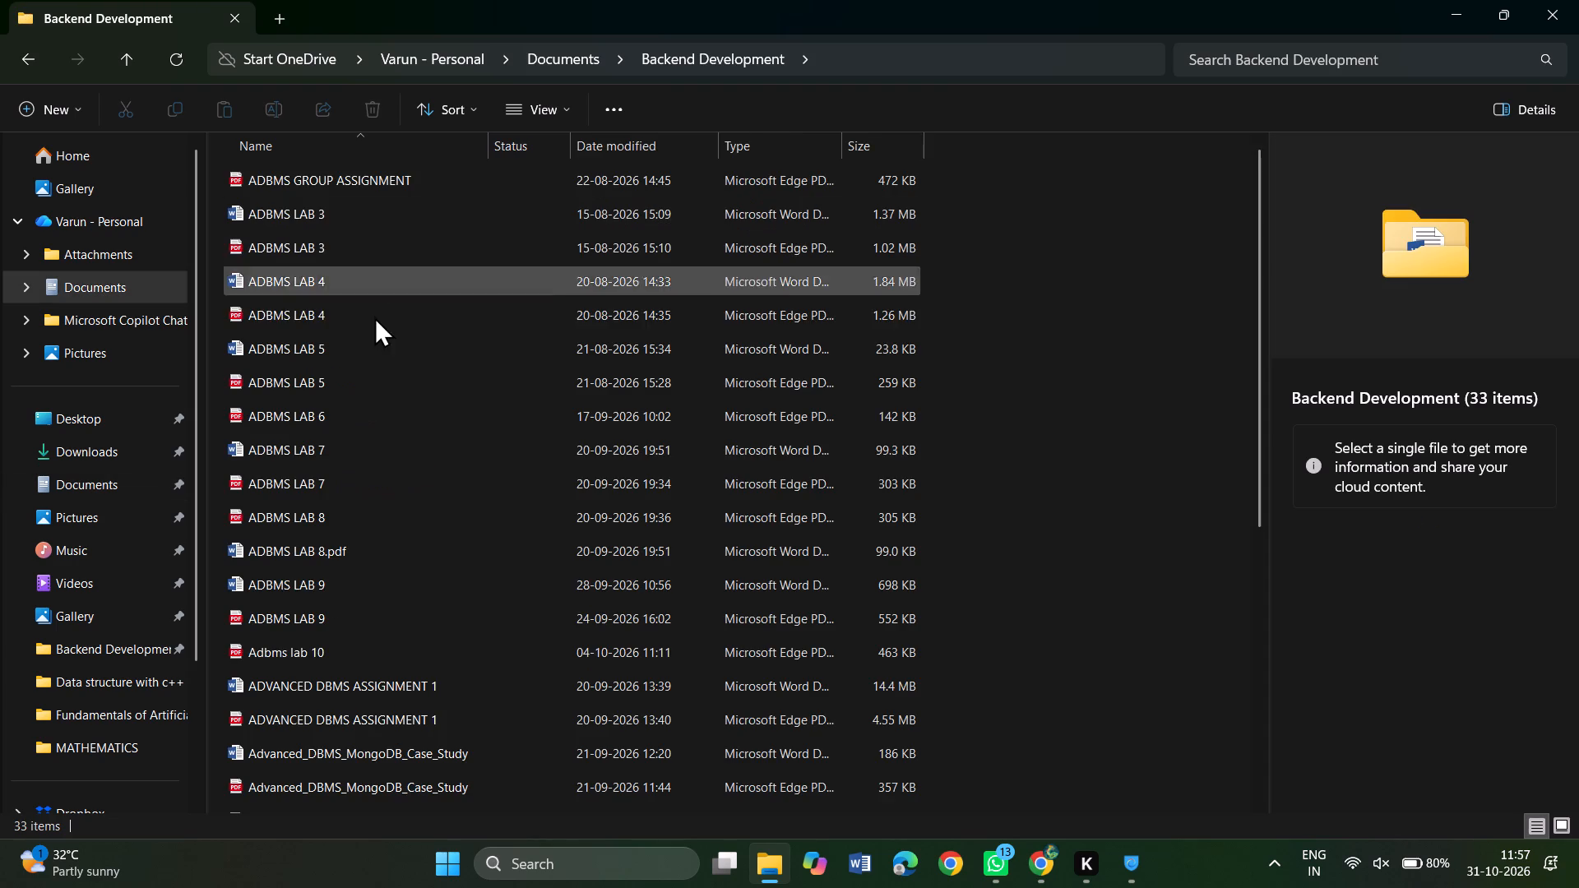
scroll(372, 328, down, 9)
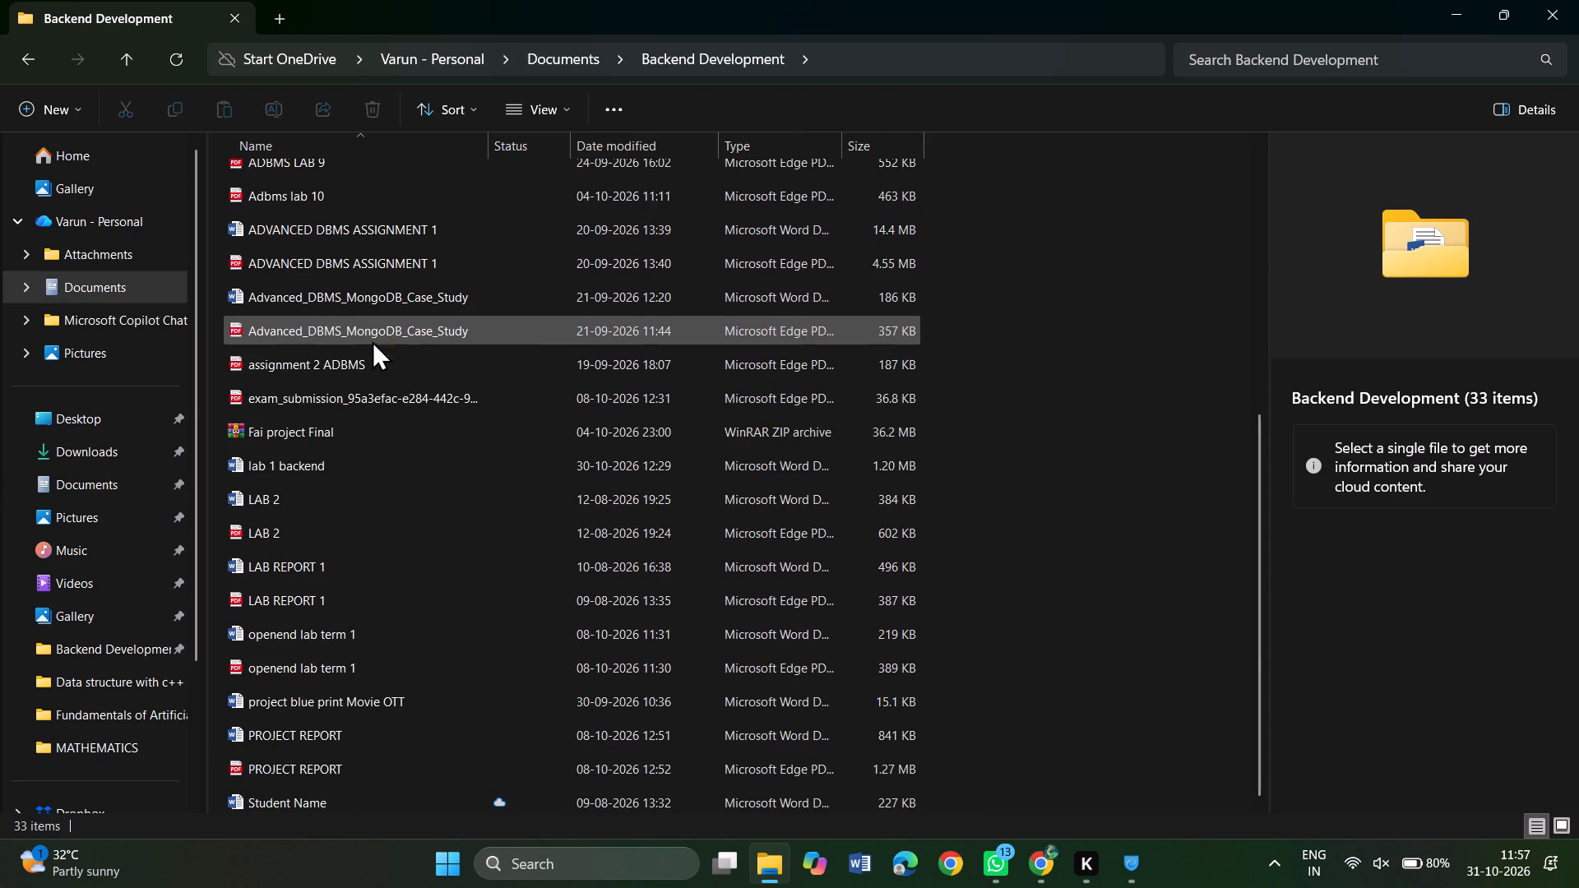
double_click(359, 465)
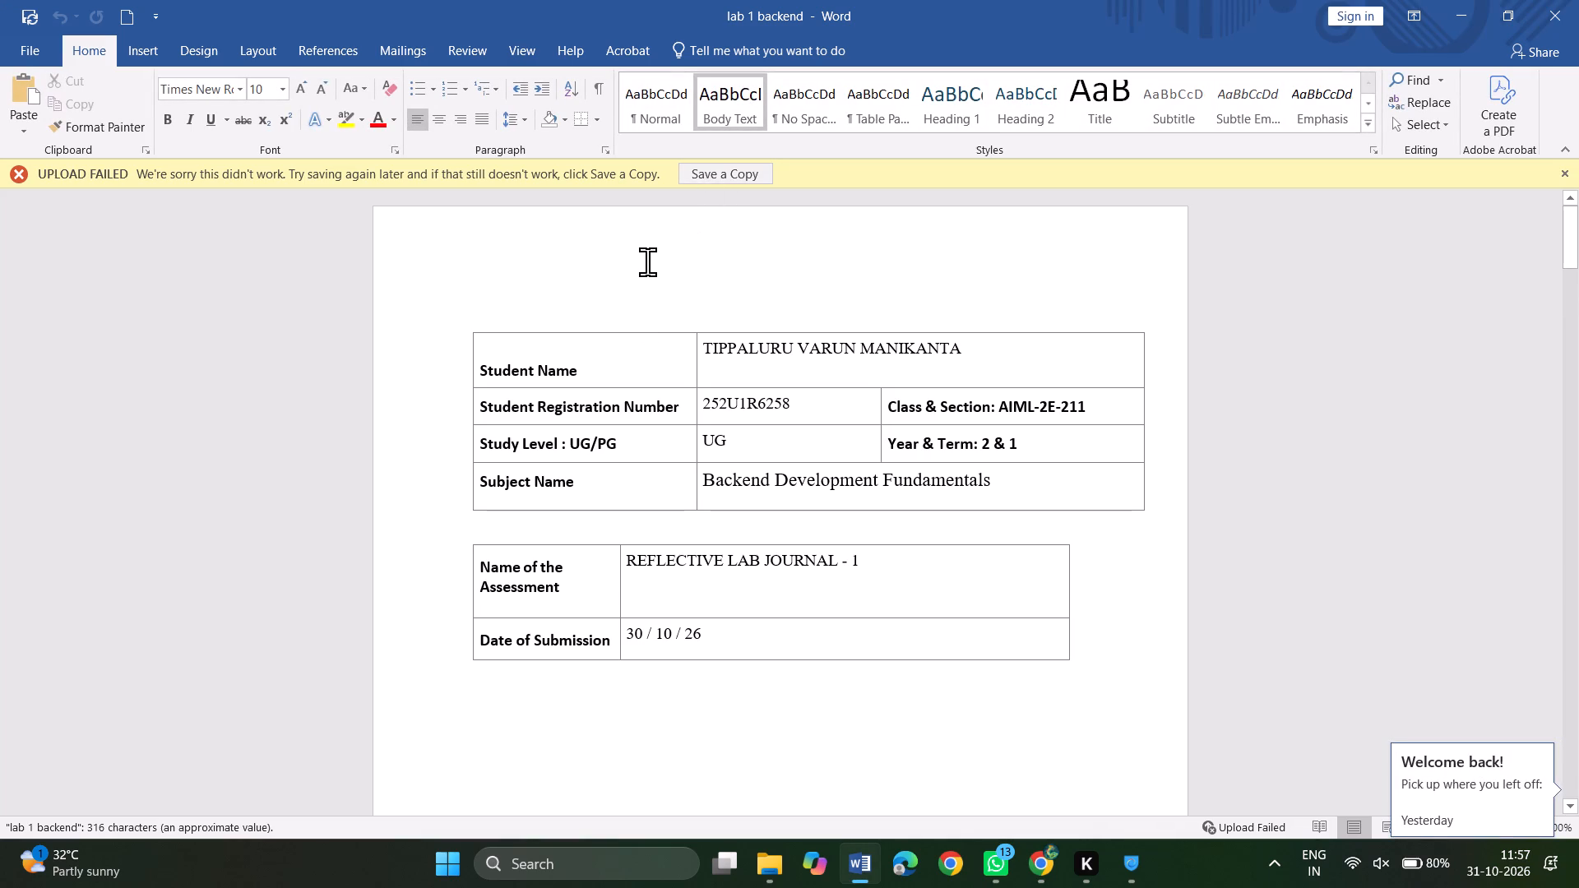
Delete the Gadgets Page code editor screenshot from the last page of the lab document.
scroll(646, 262, down, 4)
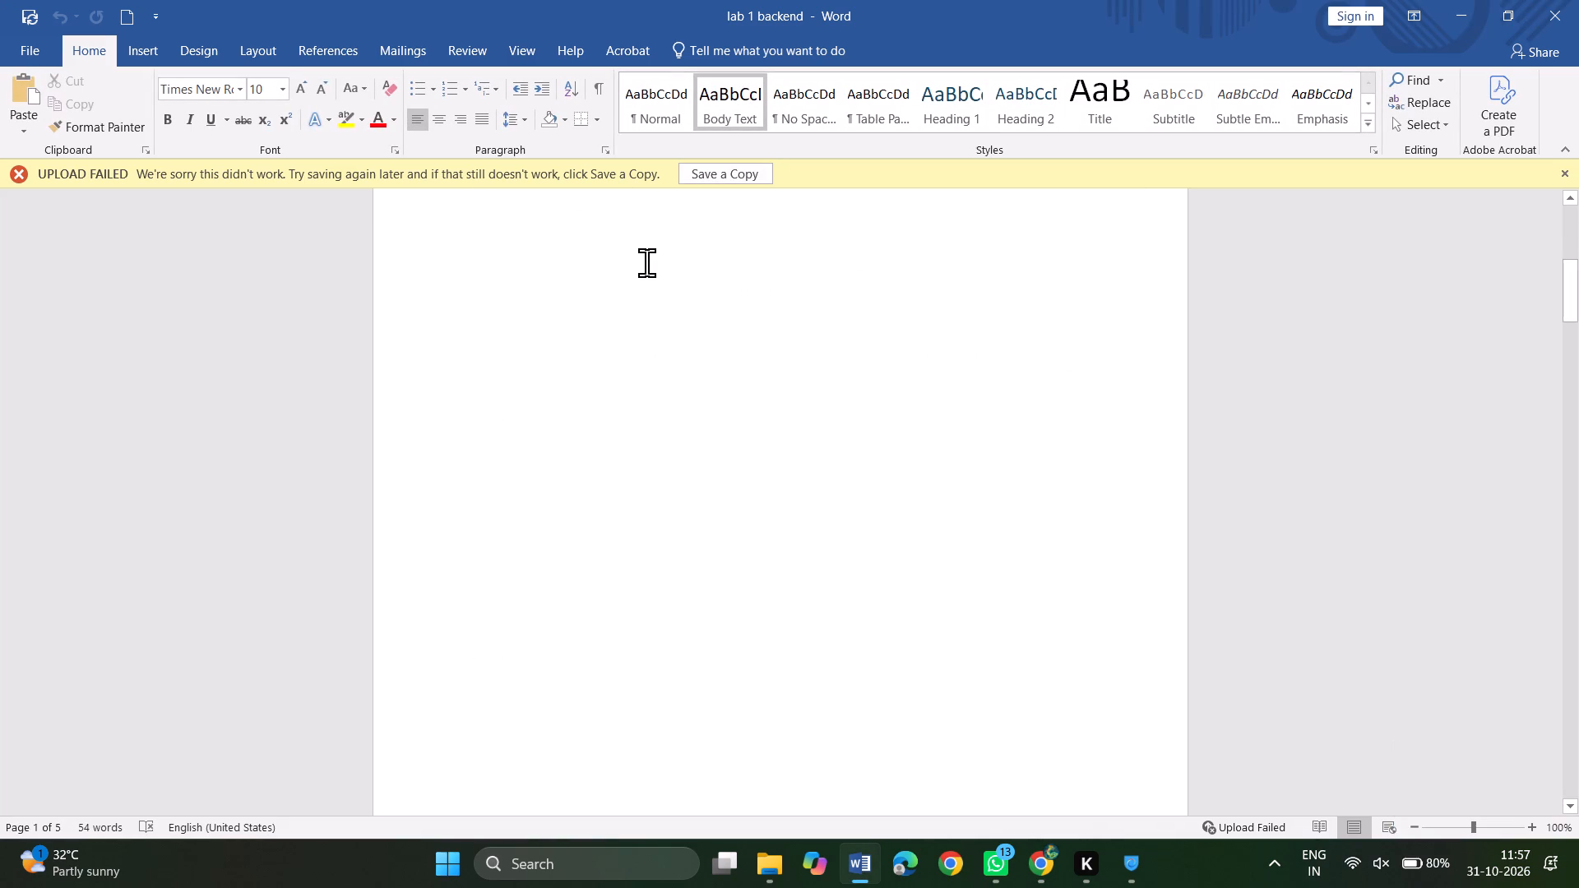
scroll(646, 262, down, 3)
scroll(646, 262, up, 1)
scroll(646, 262, down, 1)
scroll(646, 262, up, 4)
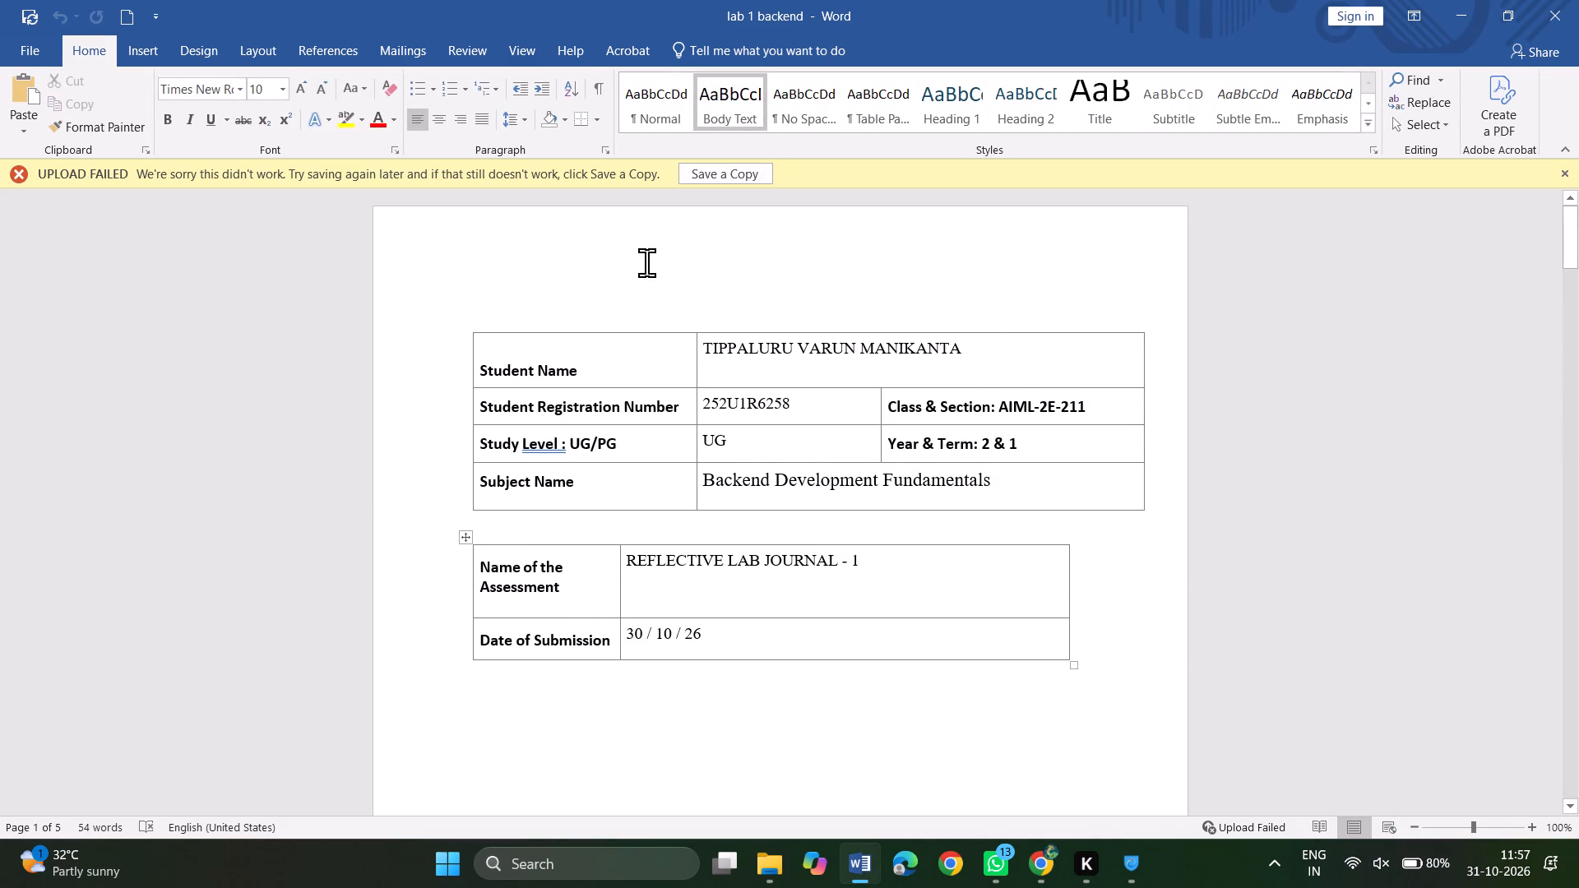
scroll(646, 262, down, 7)
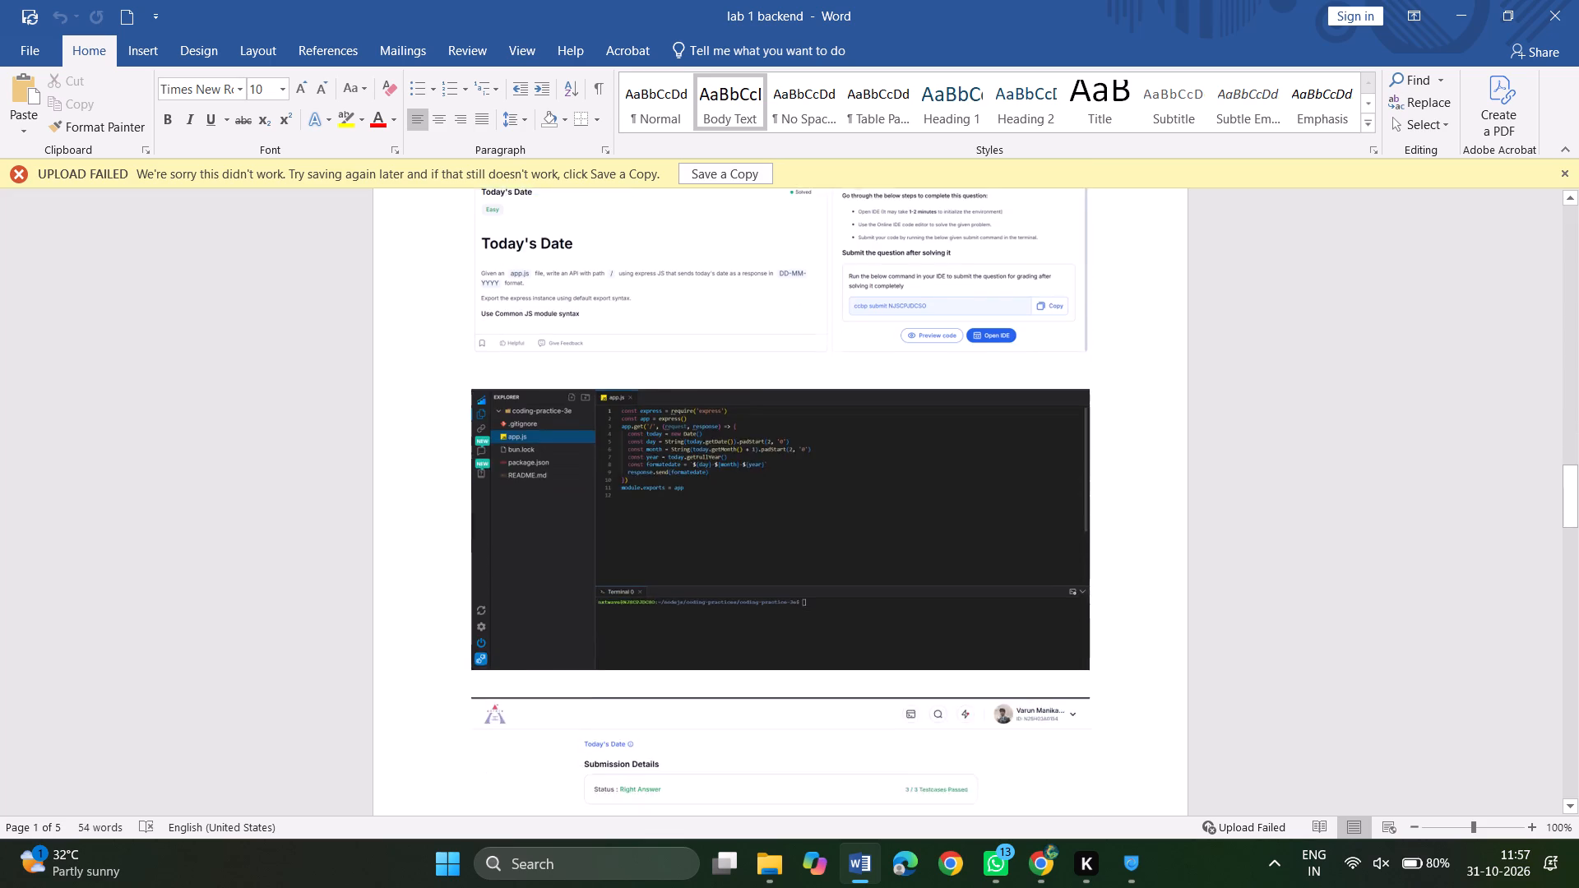
scroll(646, 262, down, 7)
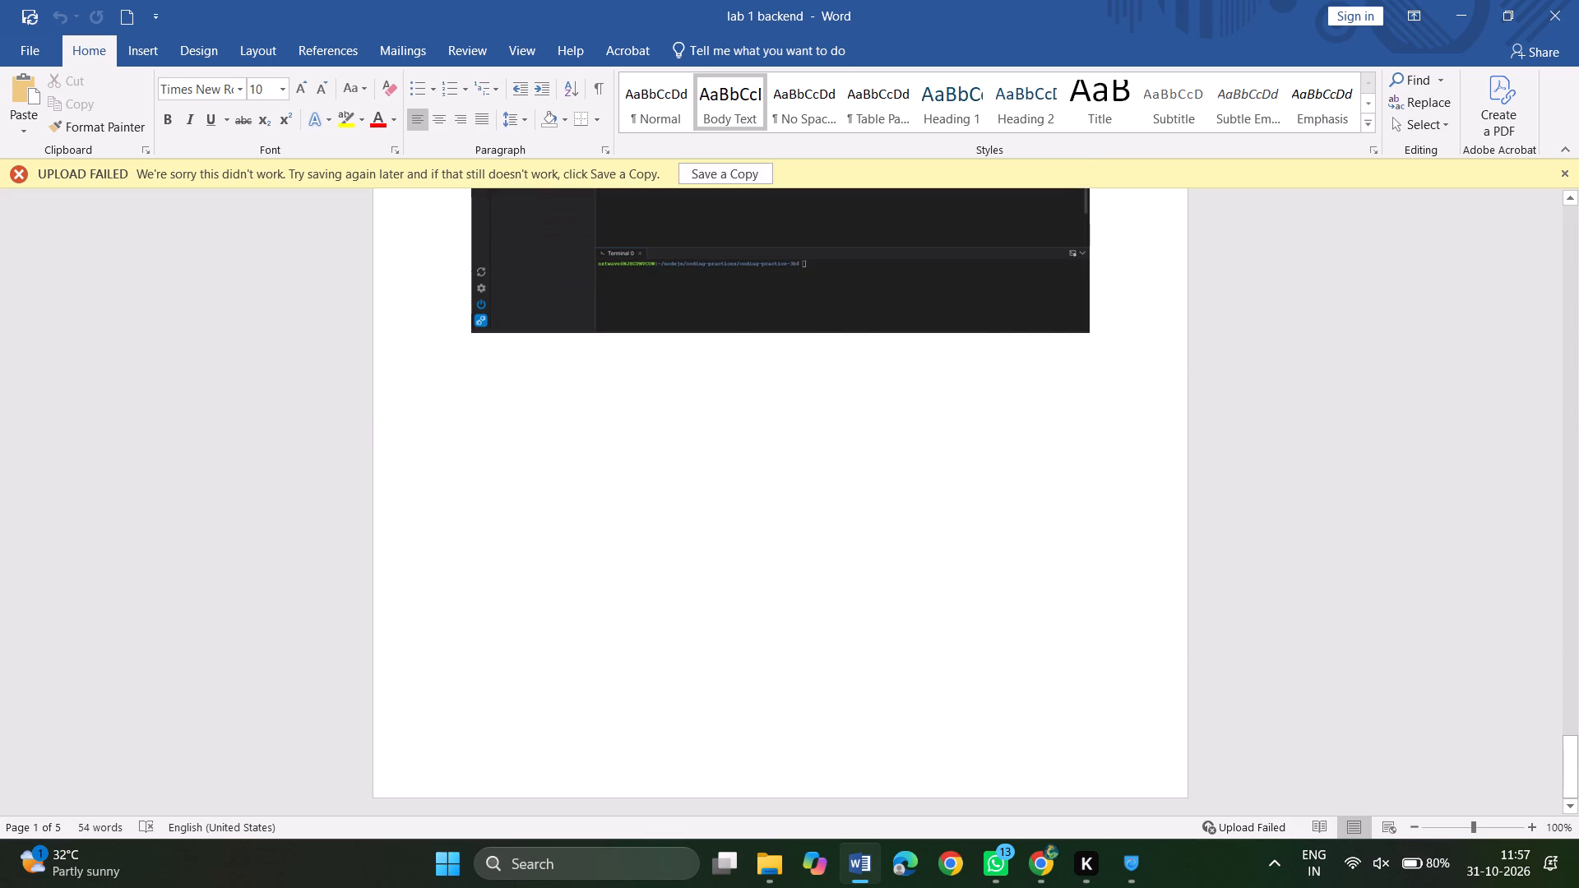
scroll(646, 262, down, 1)
scroll(646, 262, up, 2)
scroll(960, 521, down, 1)
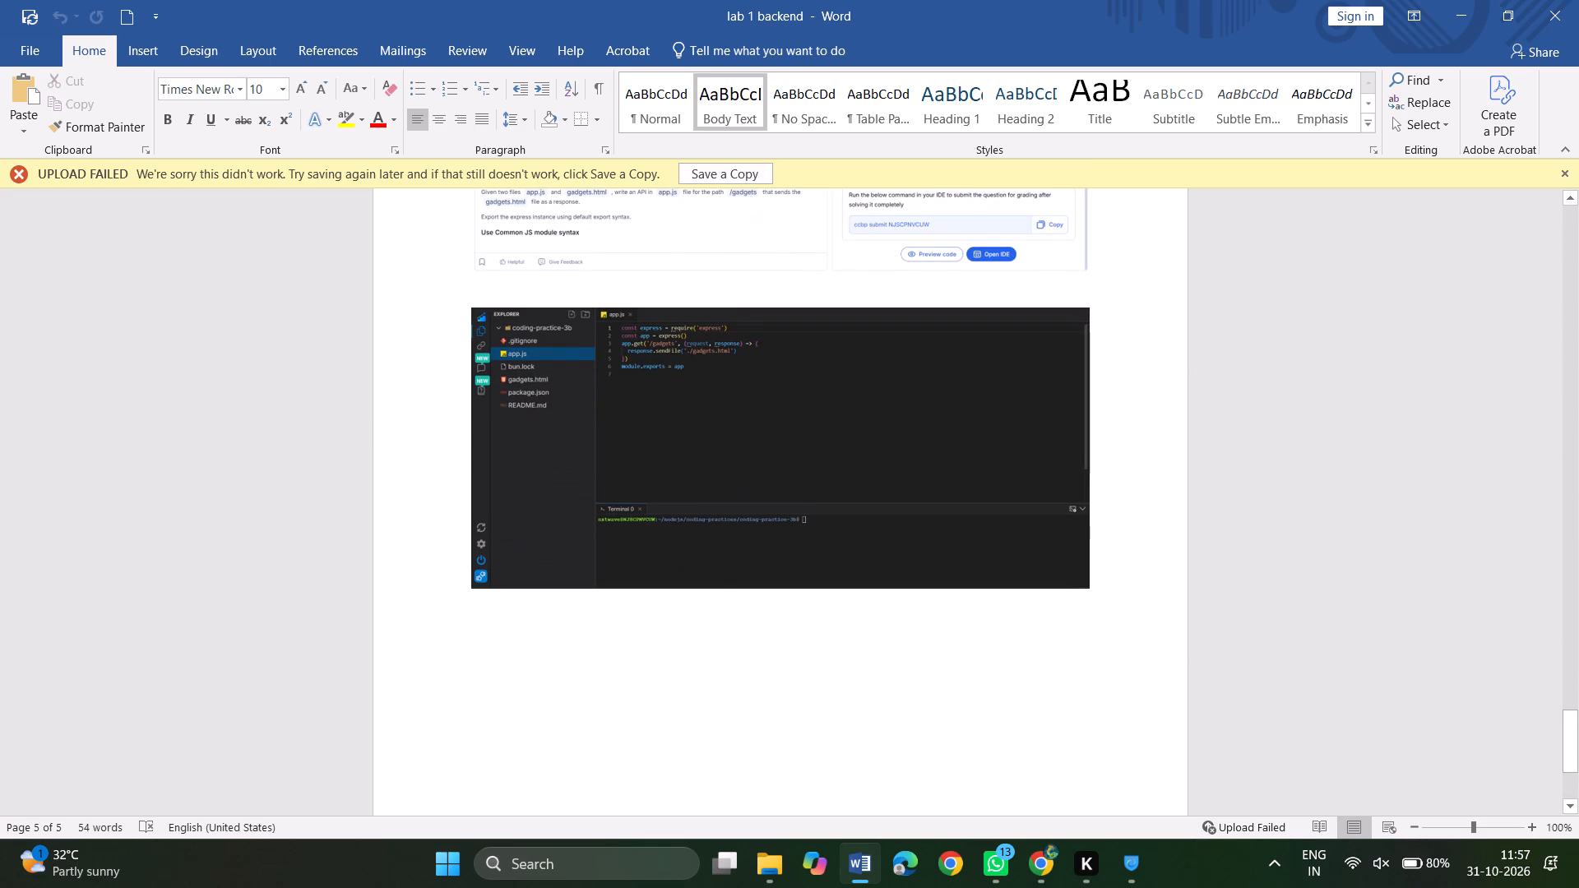
click(864, 483)
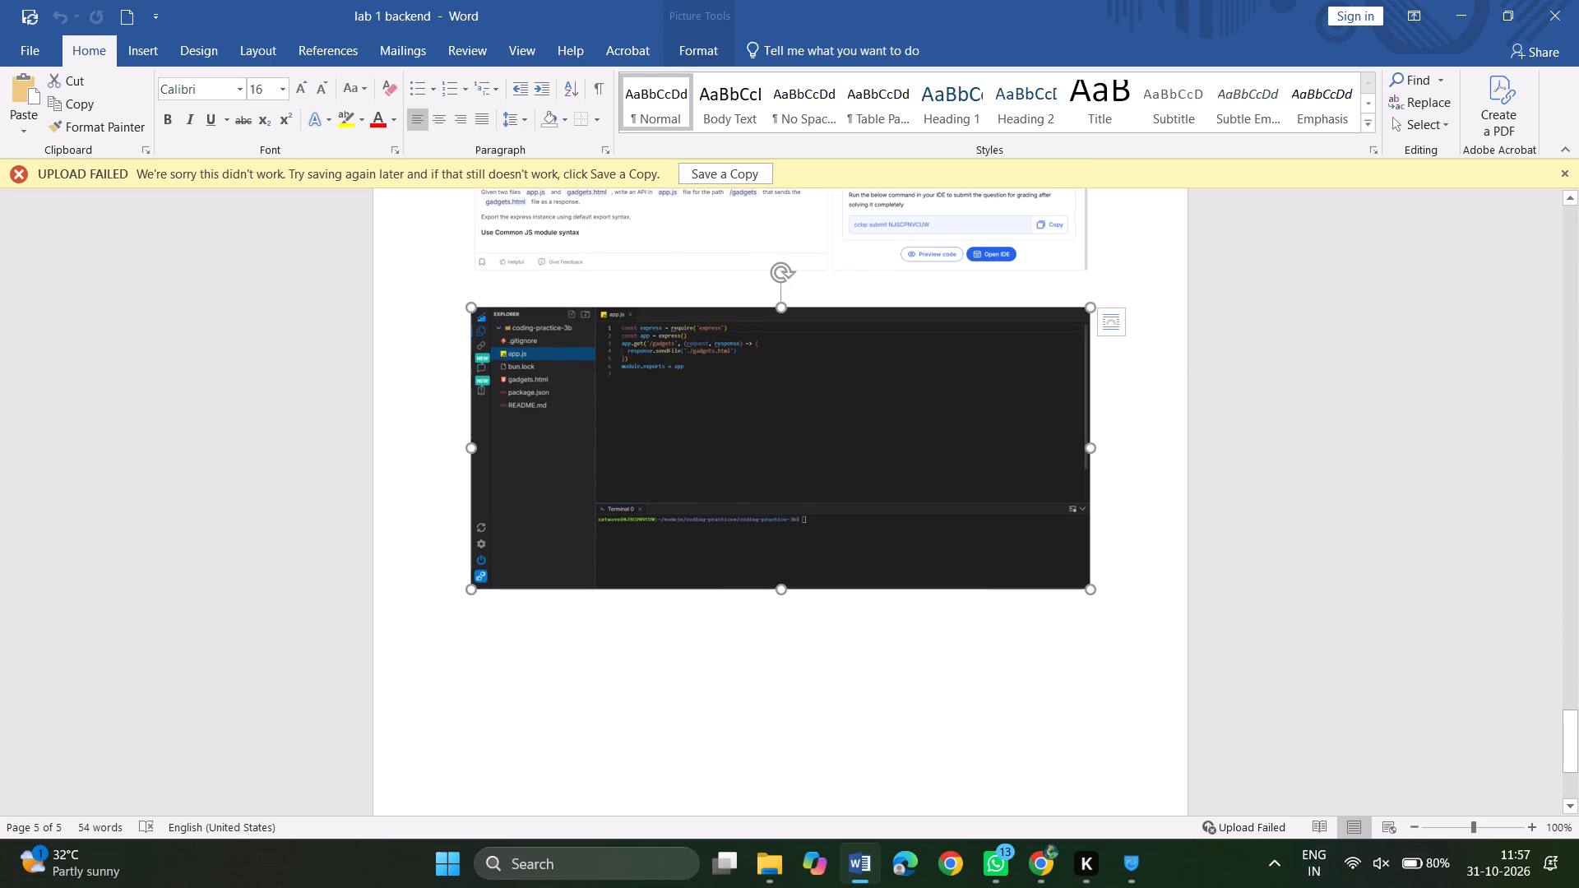
key(BackSpace)
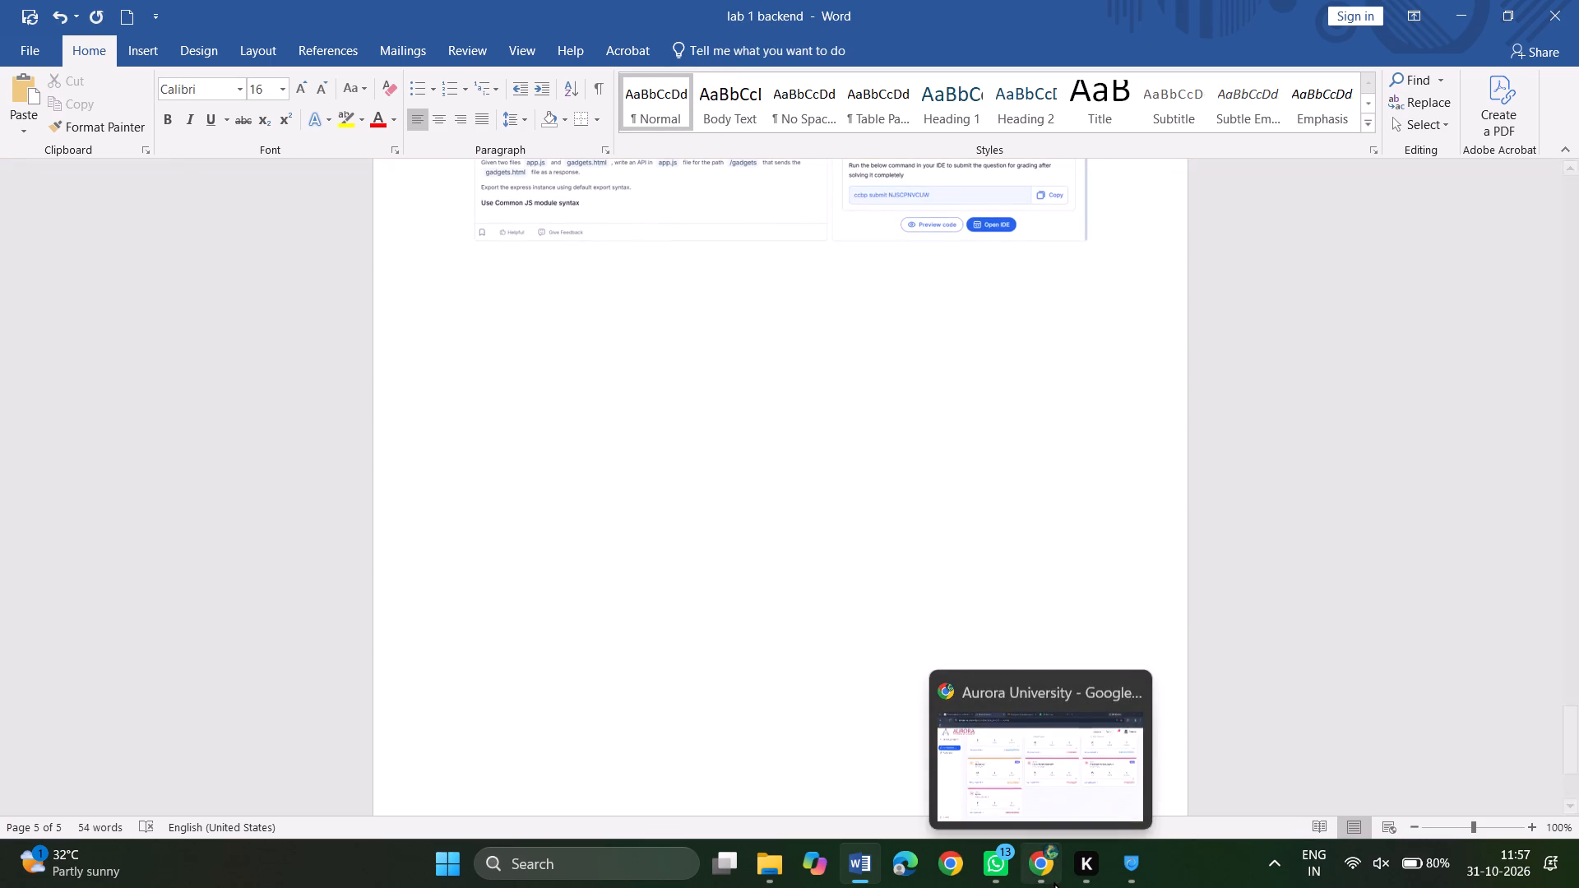
Switch to Chrome and open the Gadgets Page question in the NodeJS and ExpressJS Coding Practice on the learning portal.
click(1053, 881)
click(151, 0)
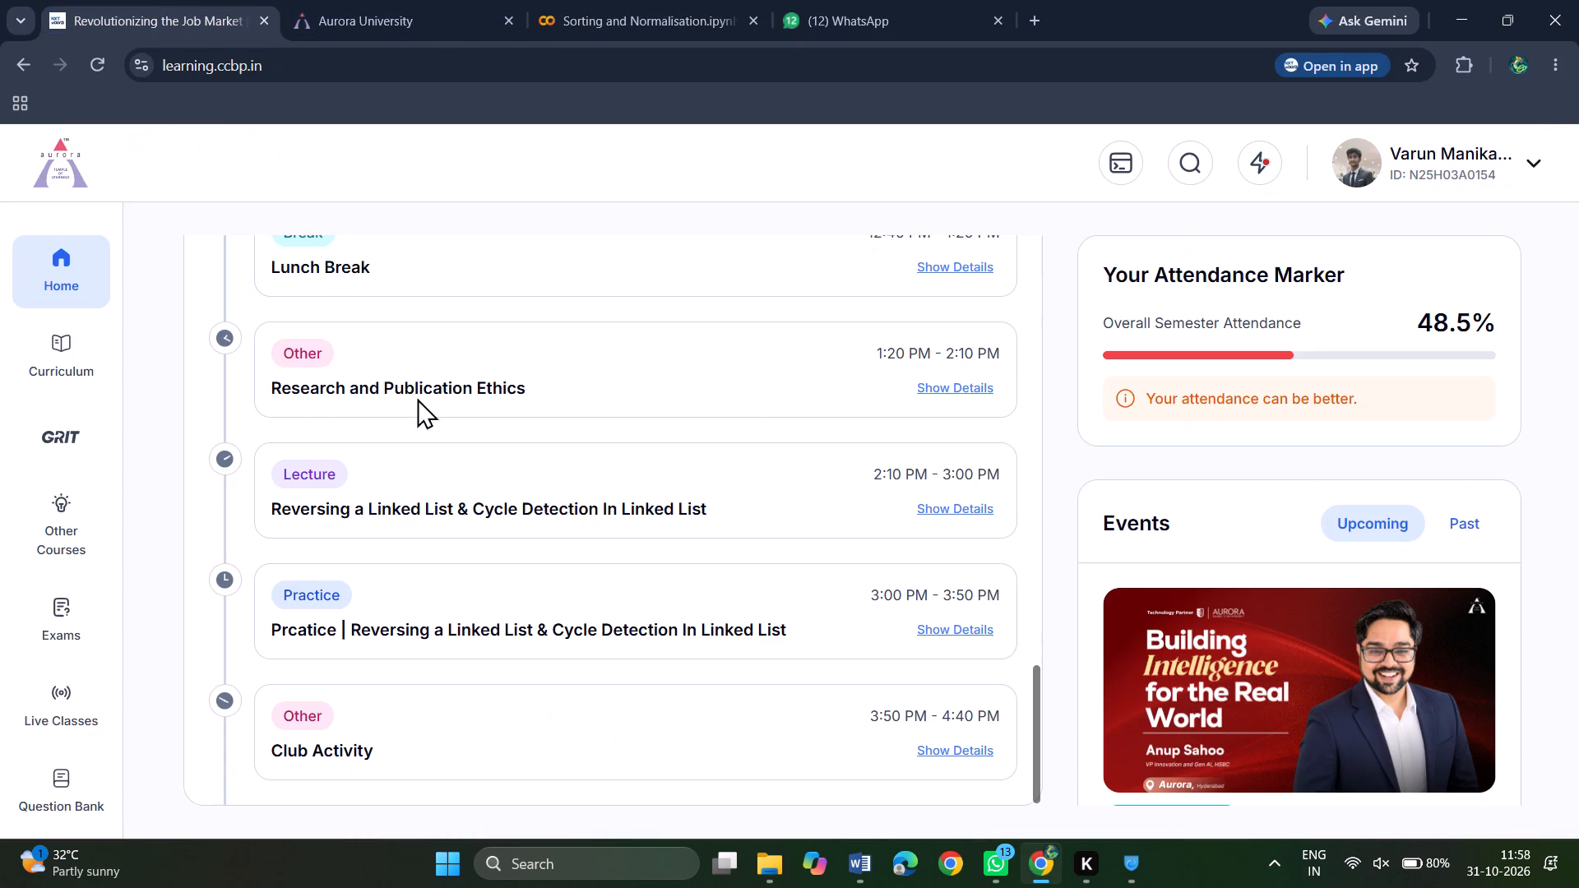
scroll(409, 396, up, 15)
scroll(795, 421, left, 5)
click(795, 421)
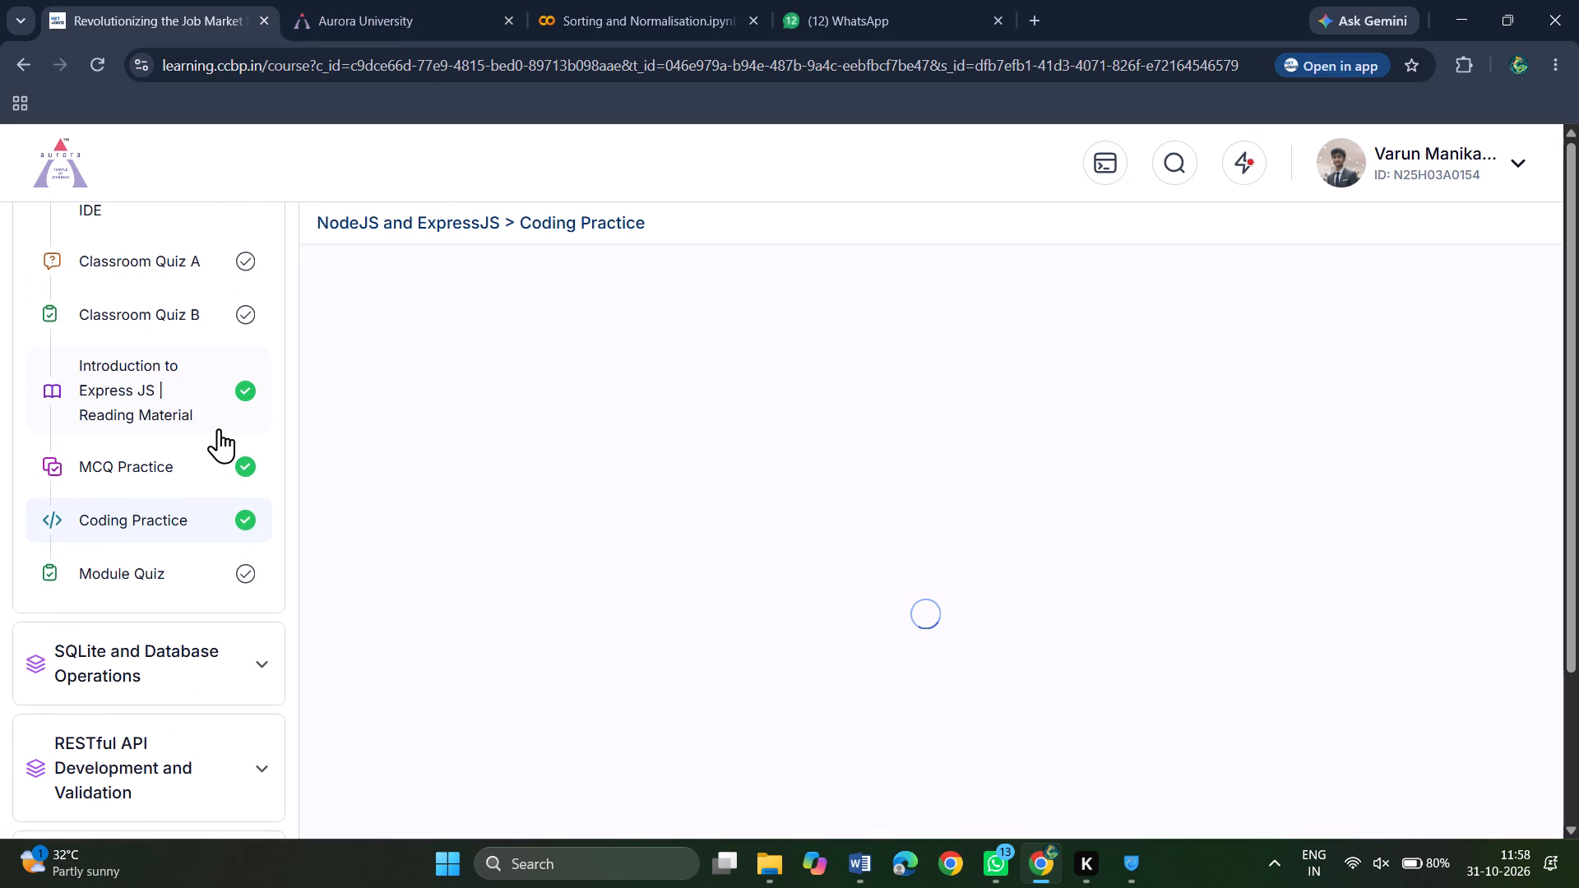
scroll(659, 460, down, 4)
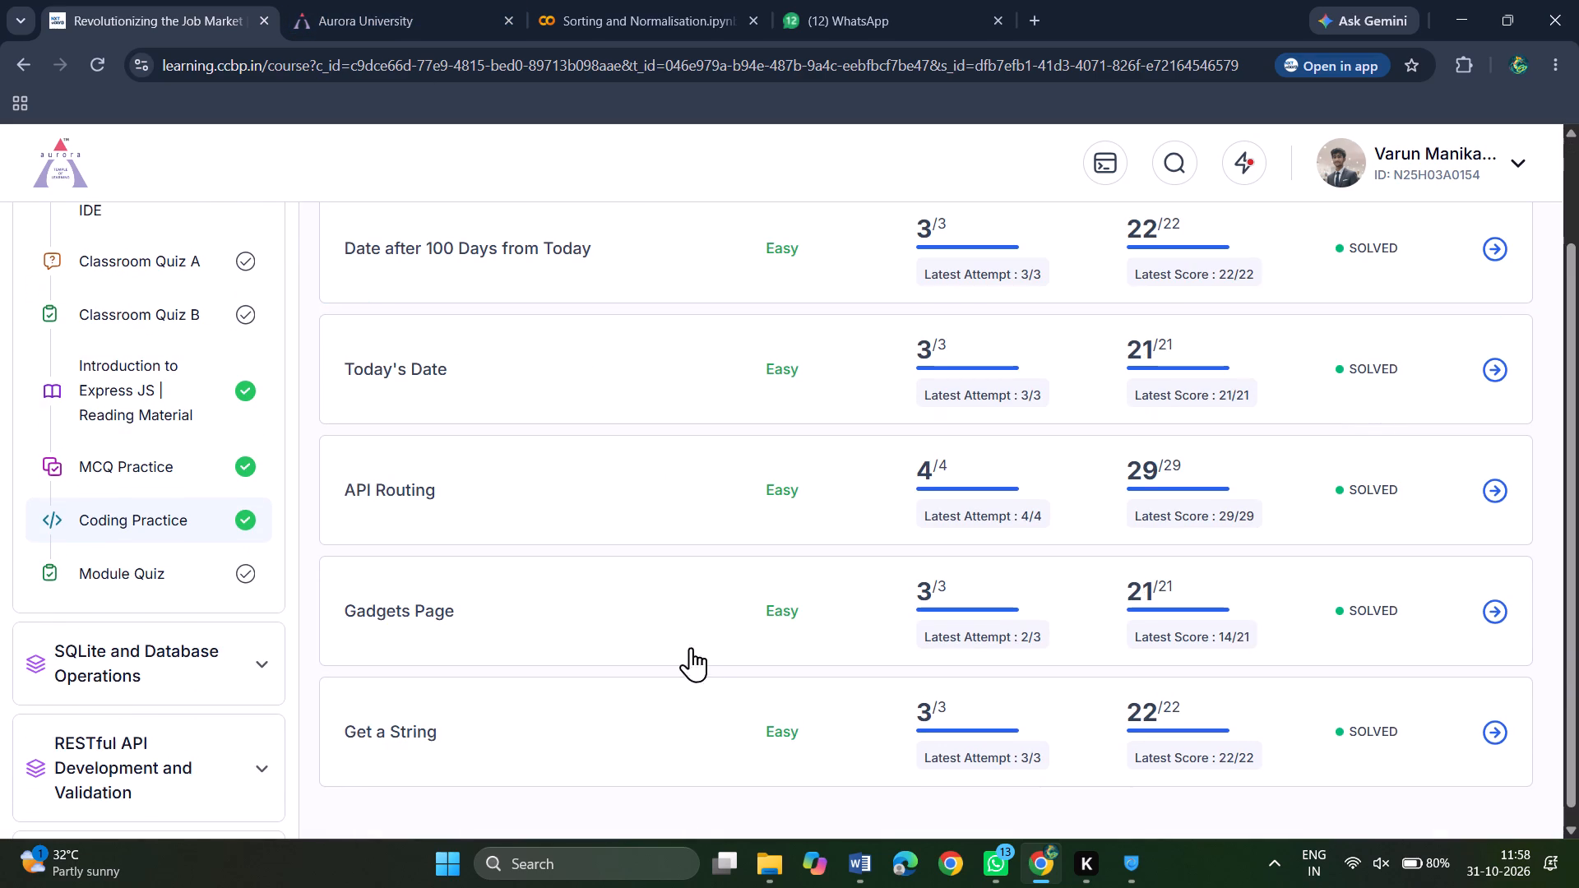
click(685, 587)
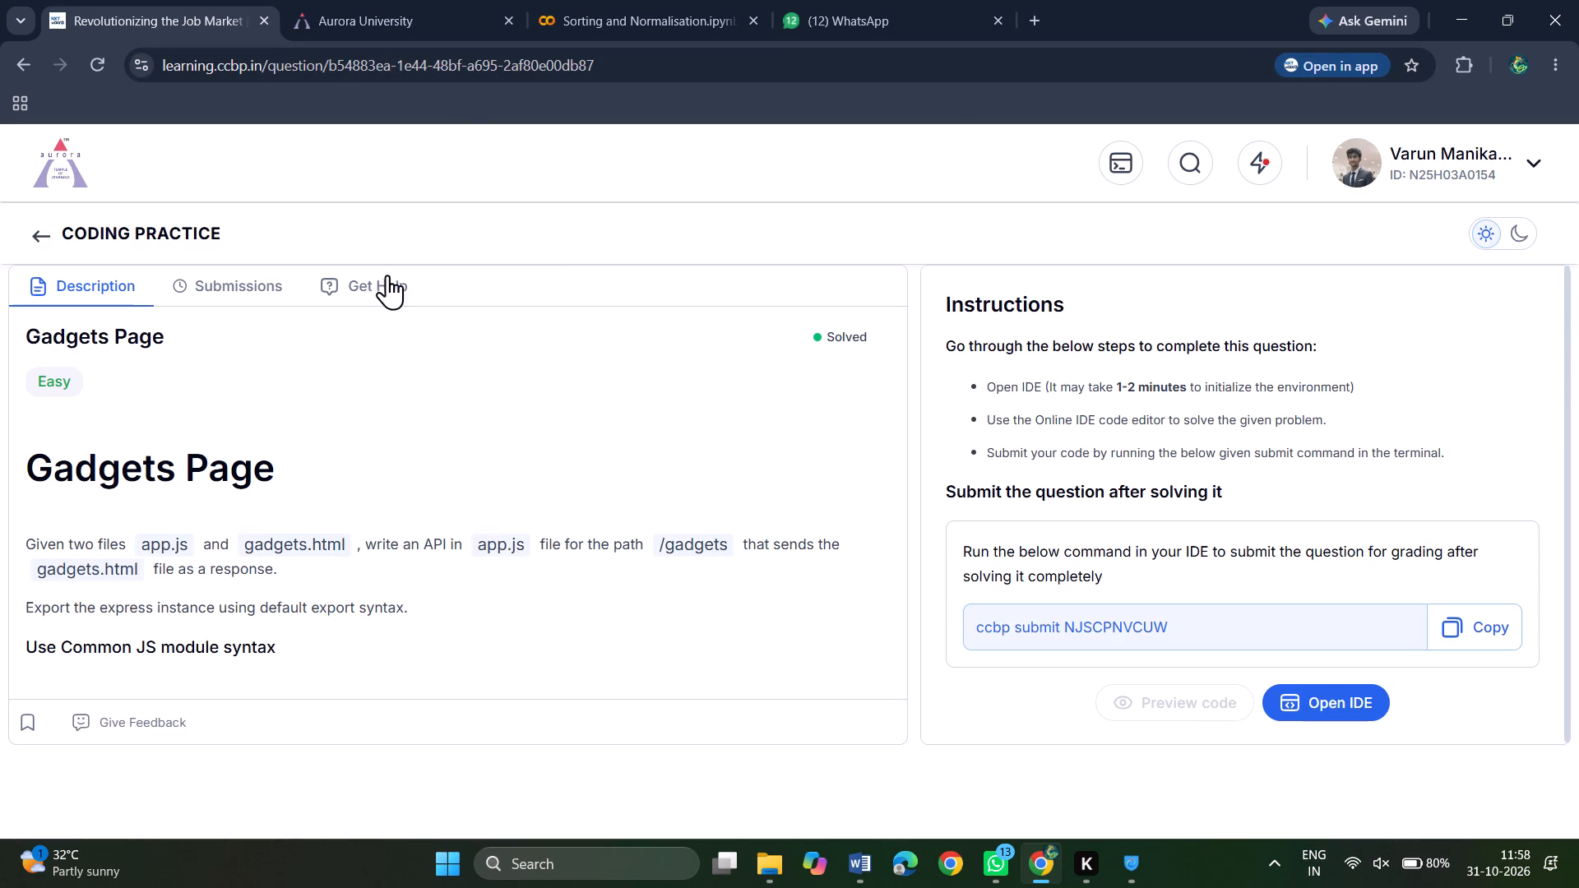
Open the details of the Gadgets Page question's Right Answer submission and check its question text.
click(271, 281)
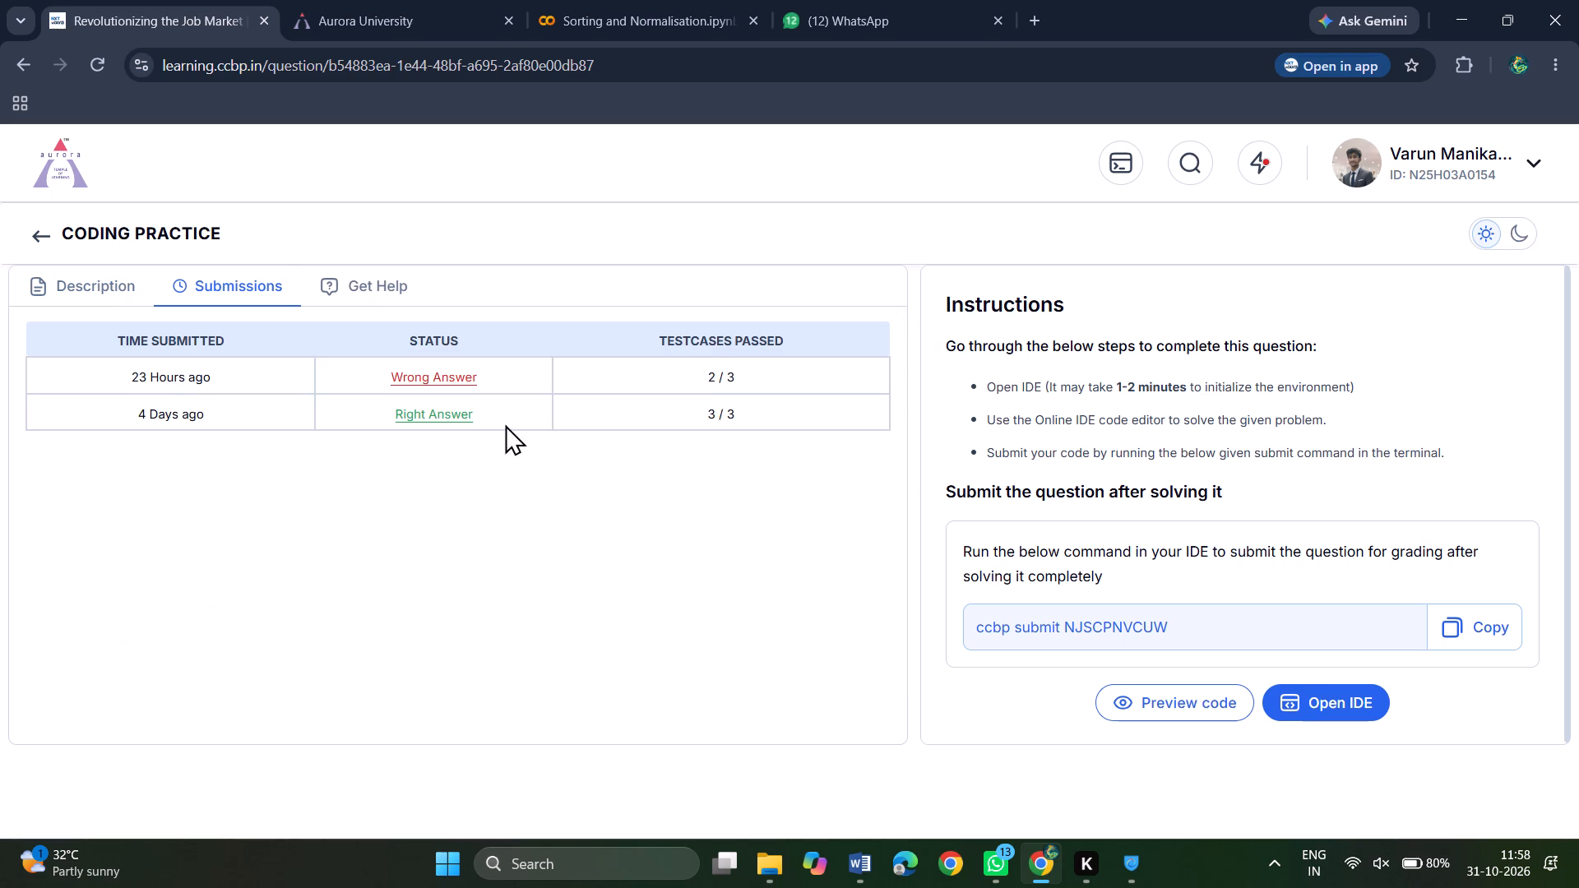
click(442, 417)
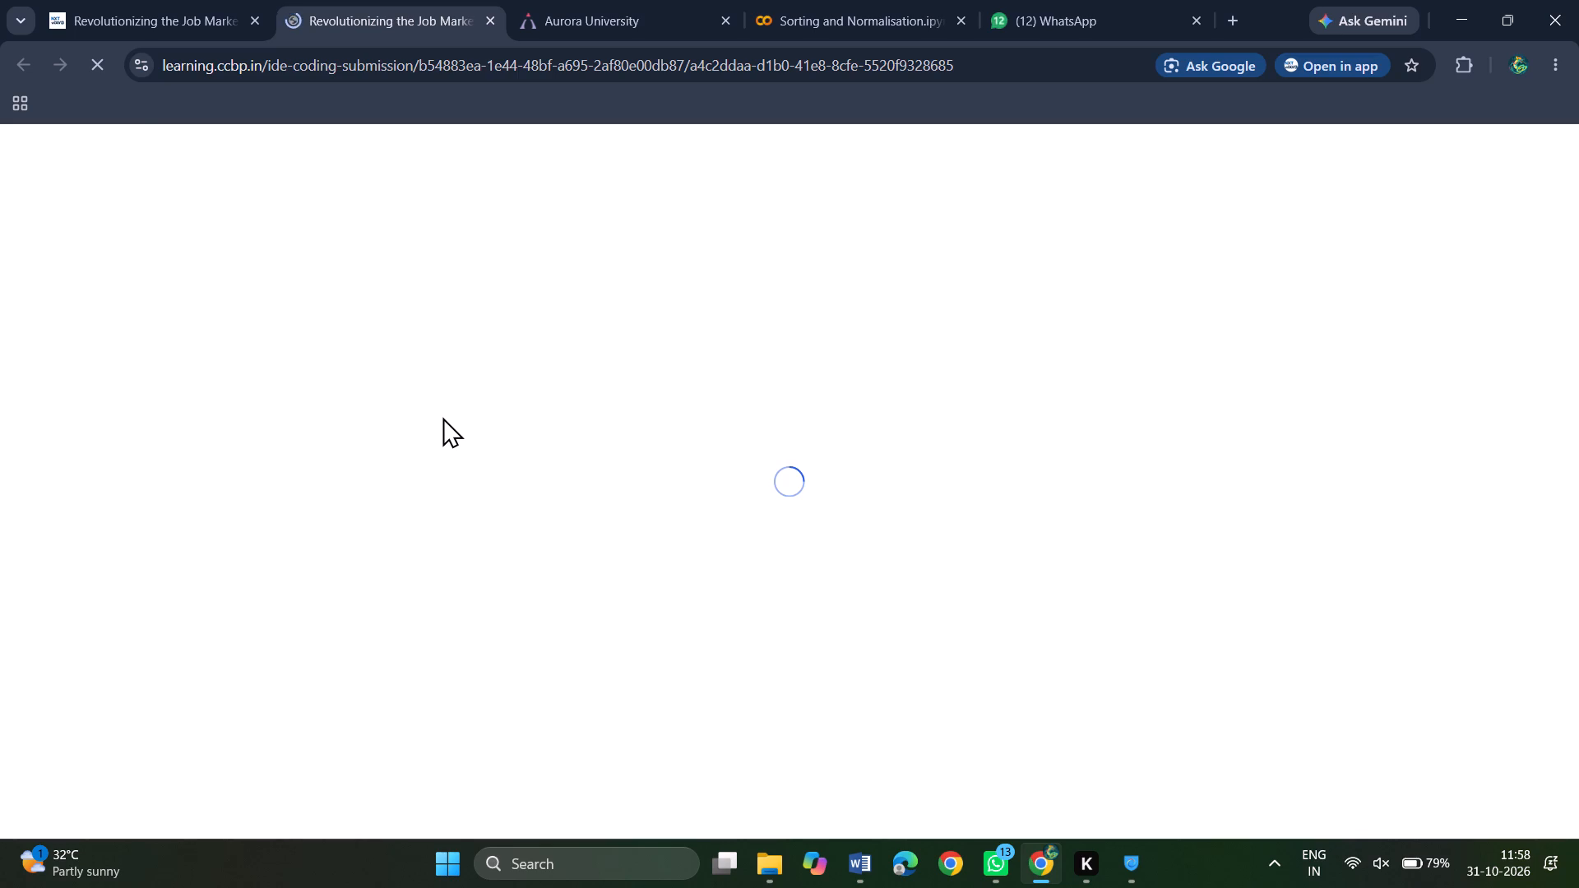
click(159, 0)
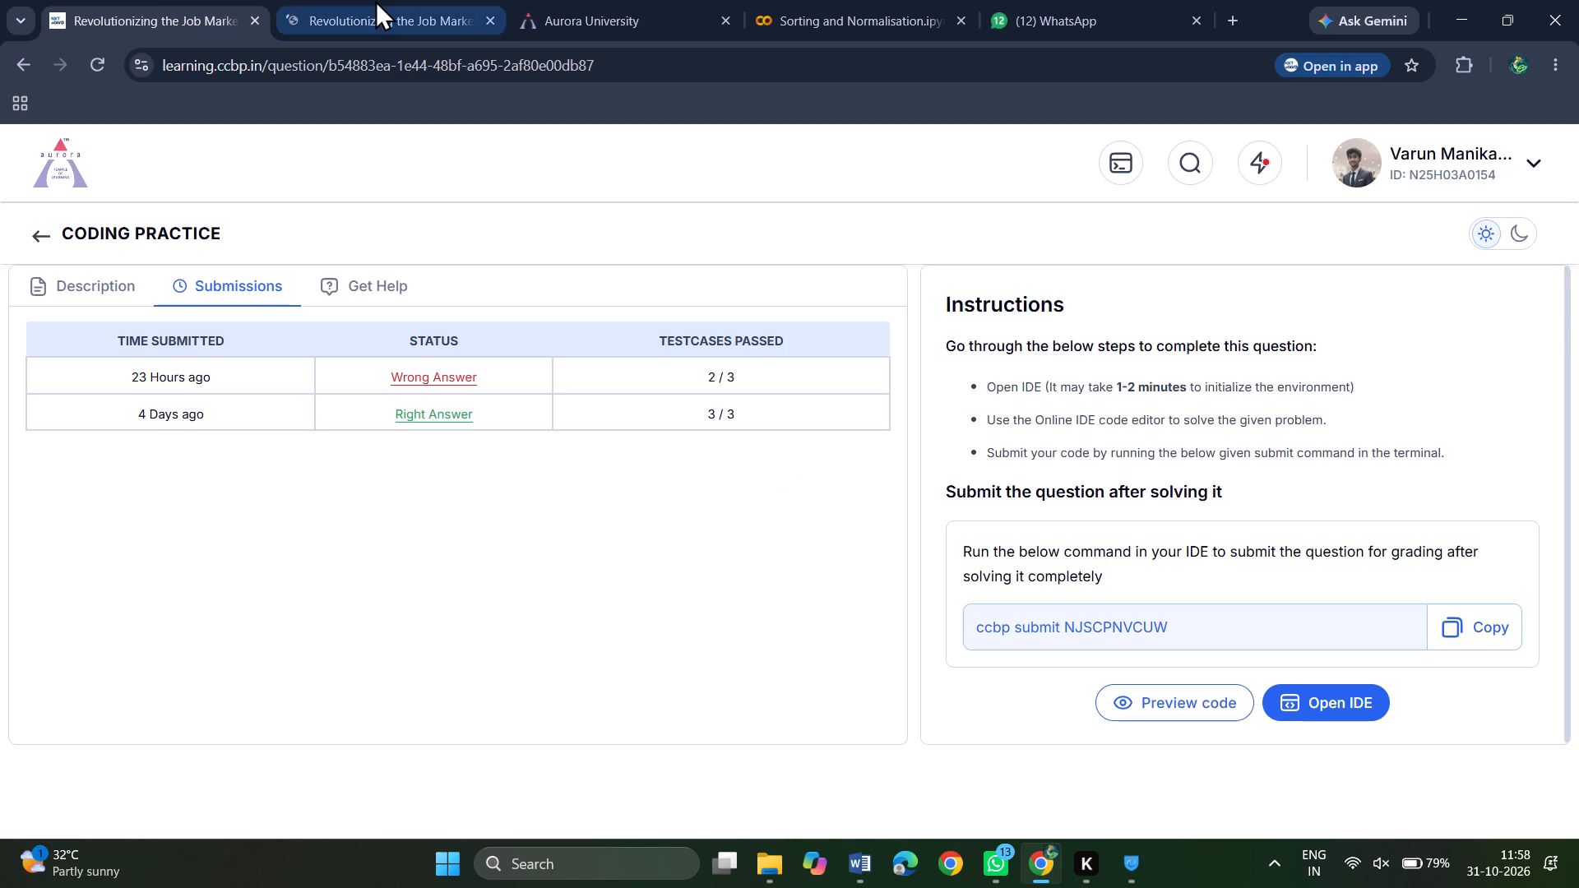
click(375, 0)
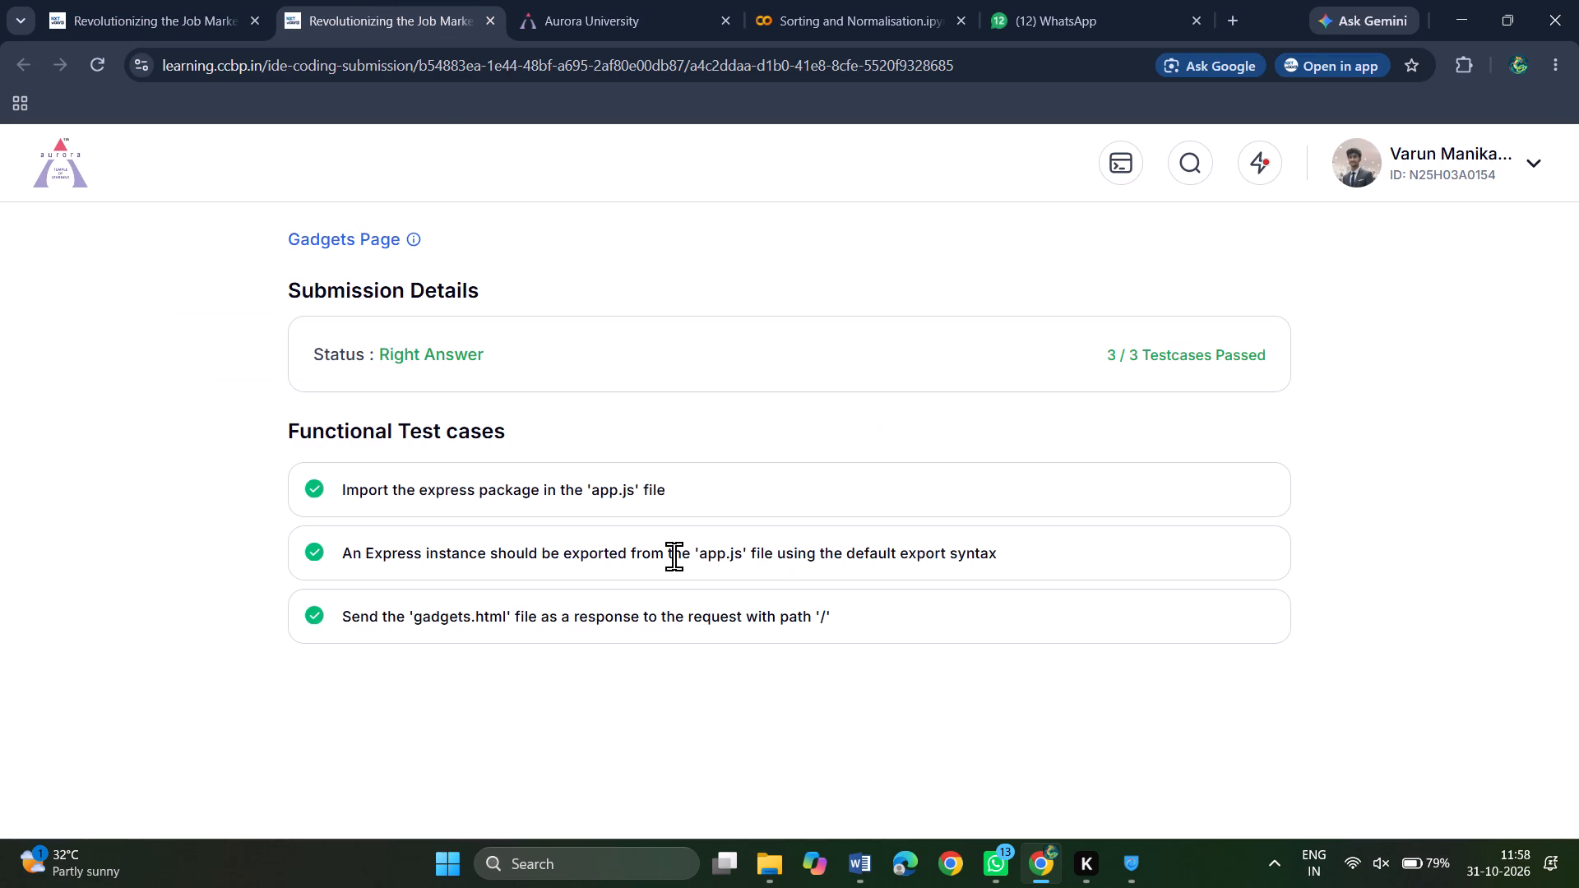
scroll(660, 477, down, 2)
scroll(660, 477, up, 4)
click(376, 237)
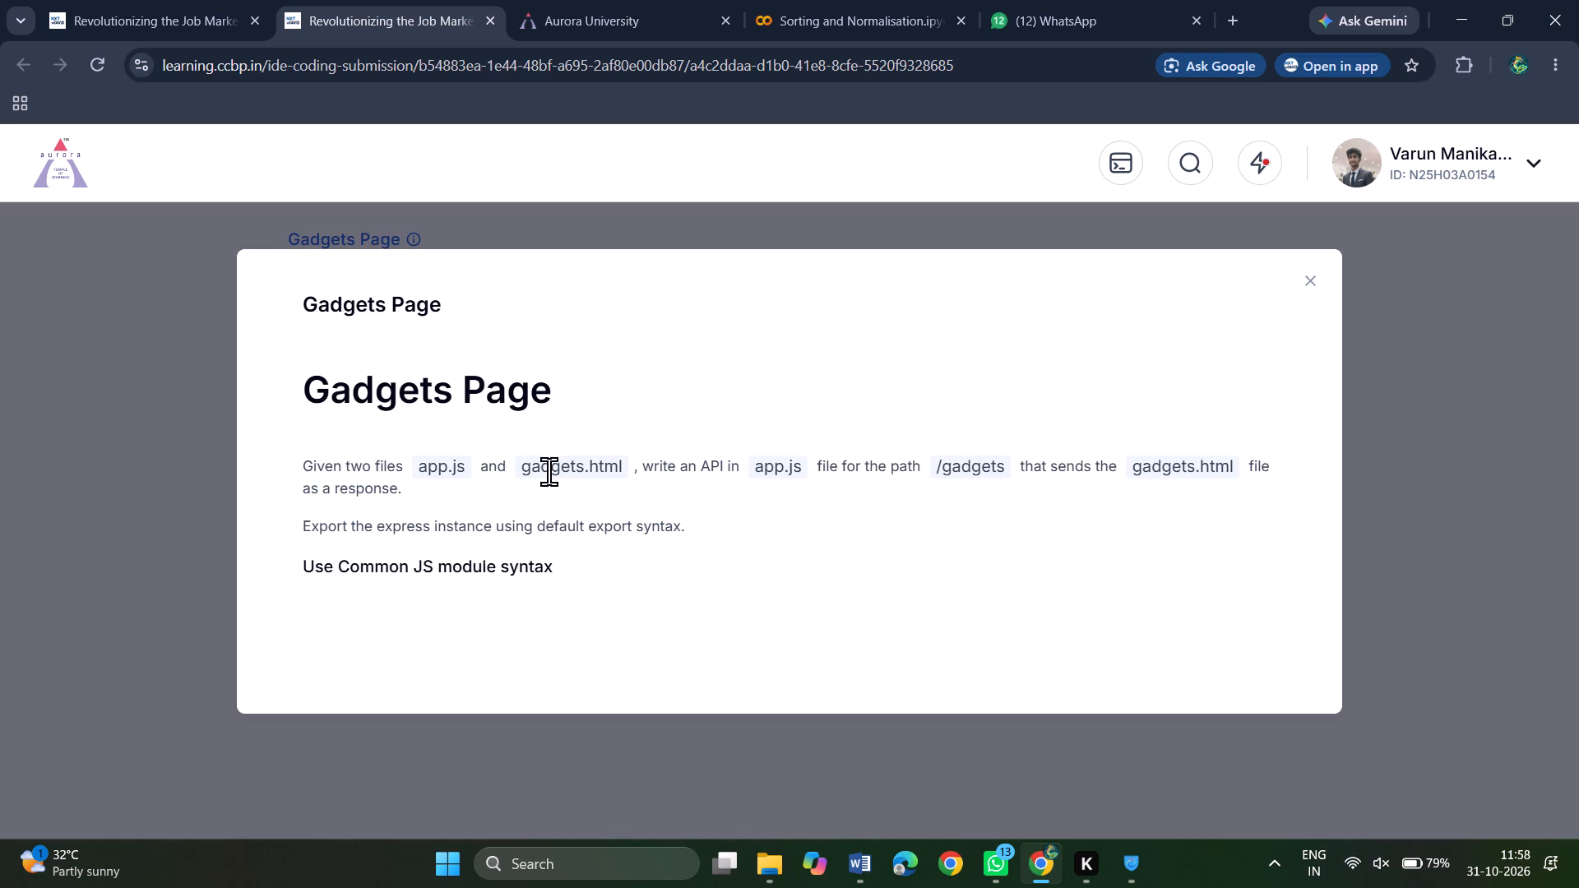
click(1307, 276)
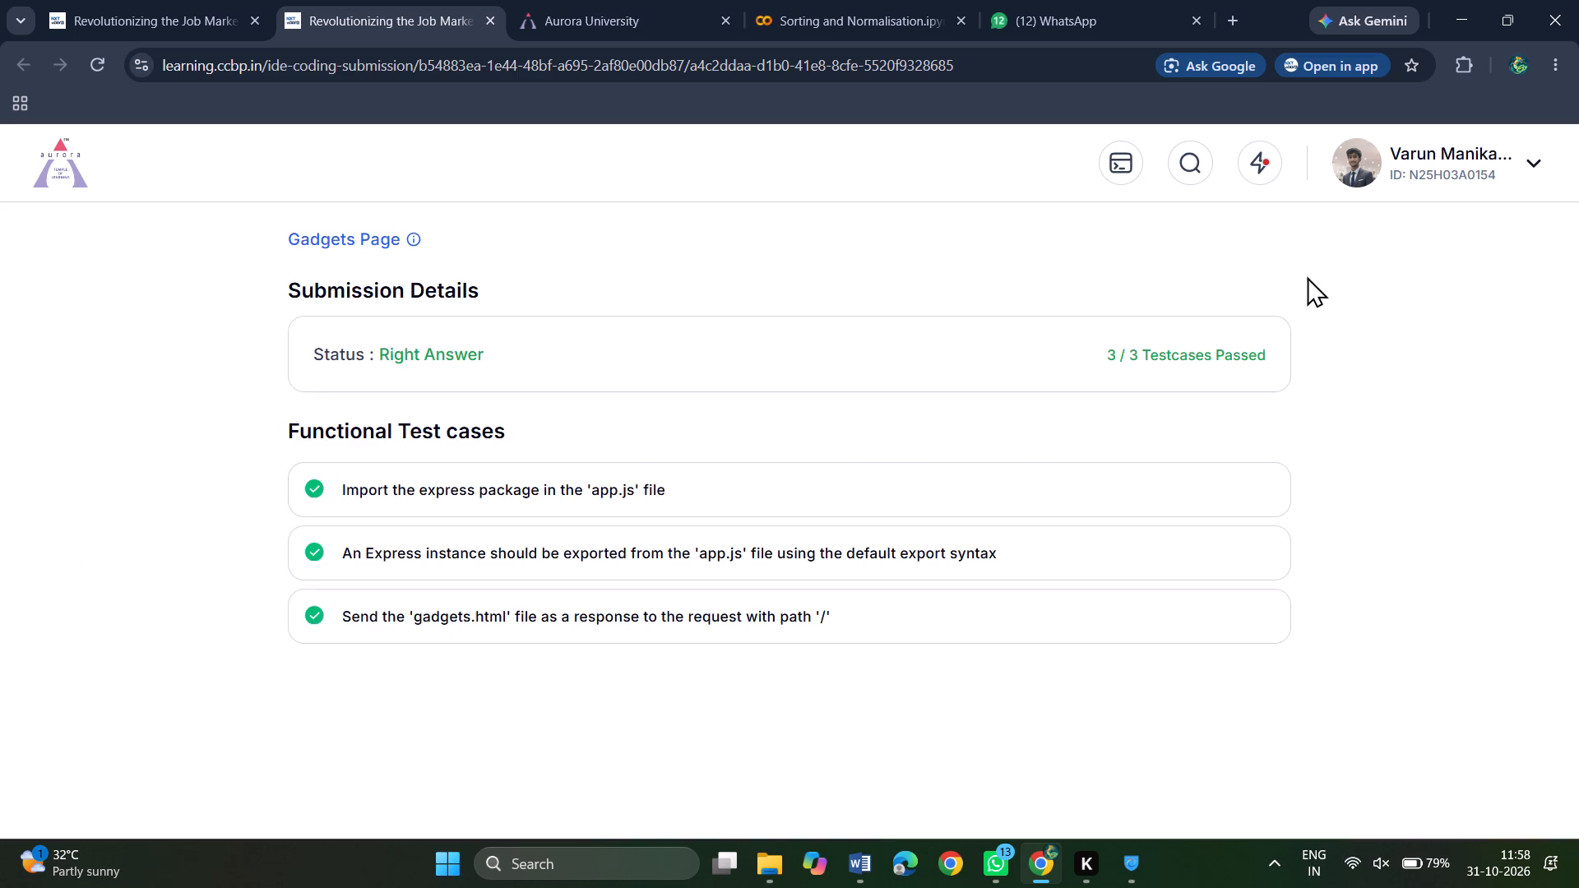
Return to the Gadgets Page question's description and open the question in the online IDE.
click(184, 0)
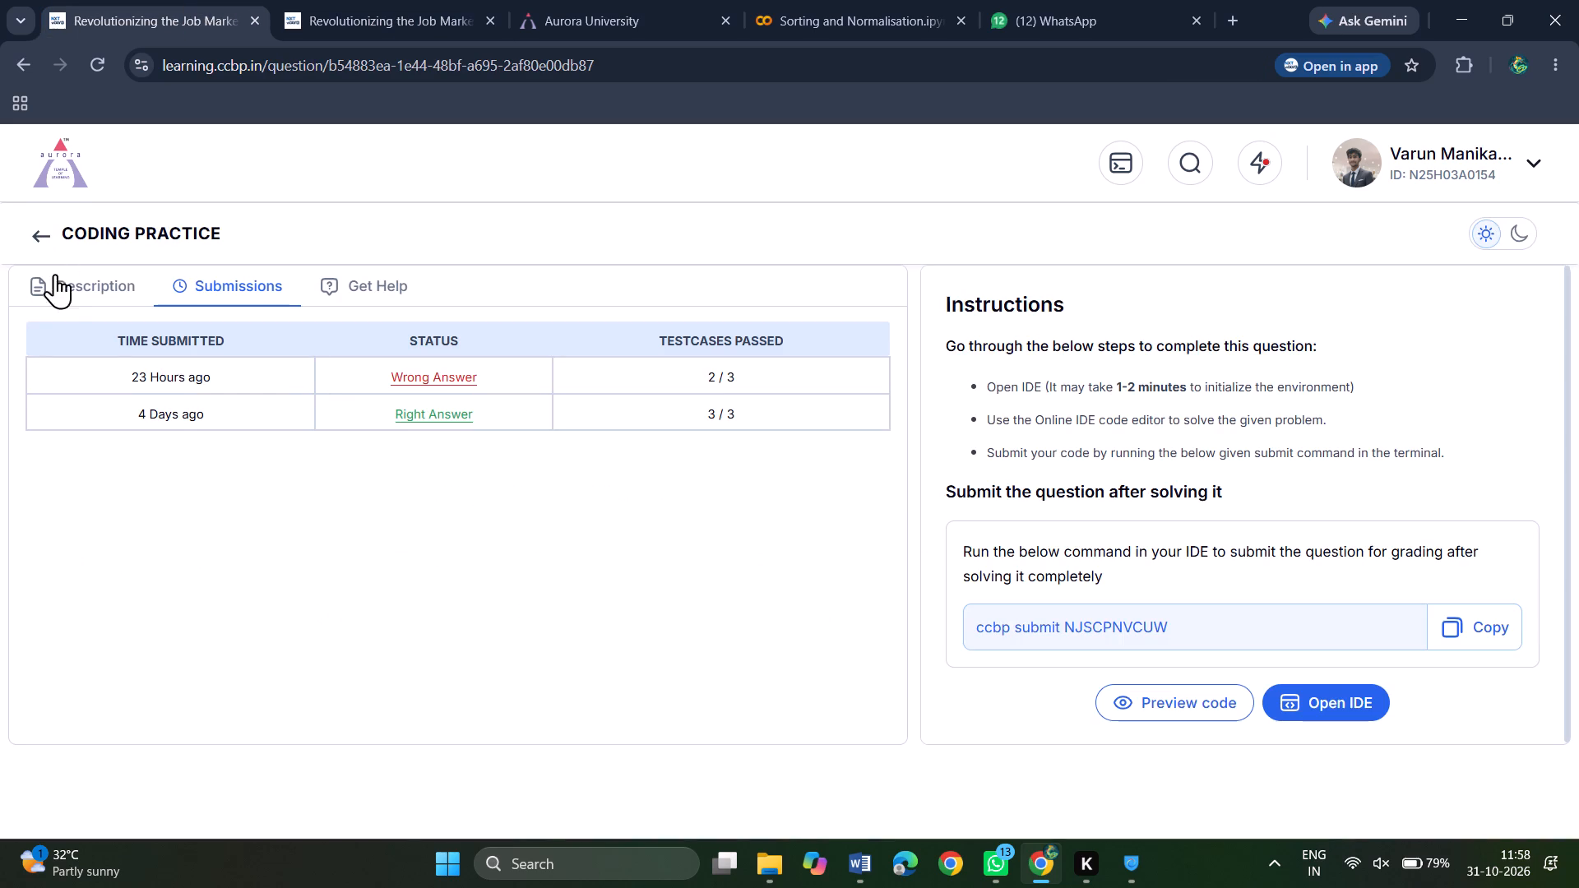
click(62, 287)
click(347, 0)
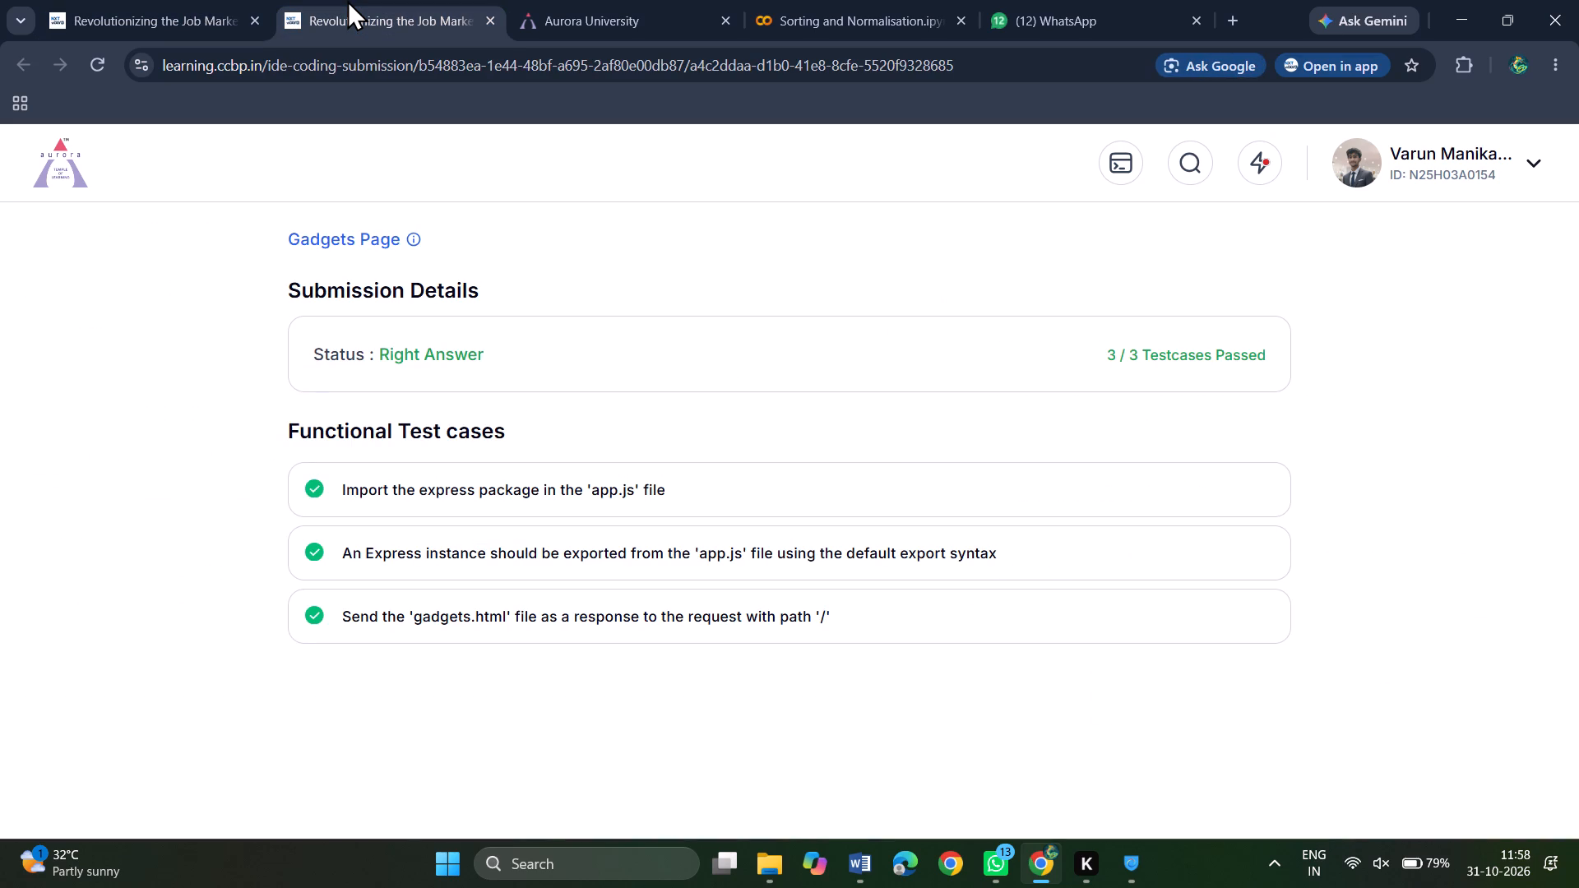
click(193, 0)
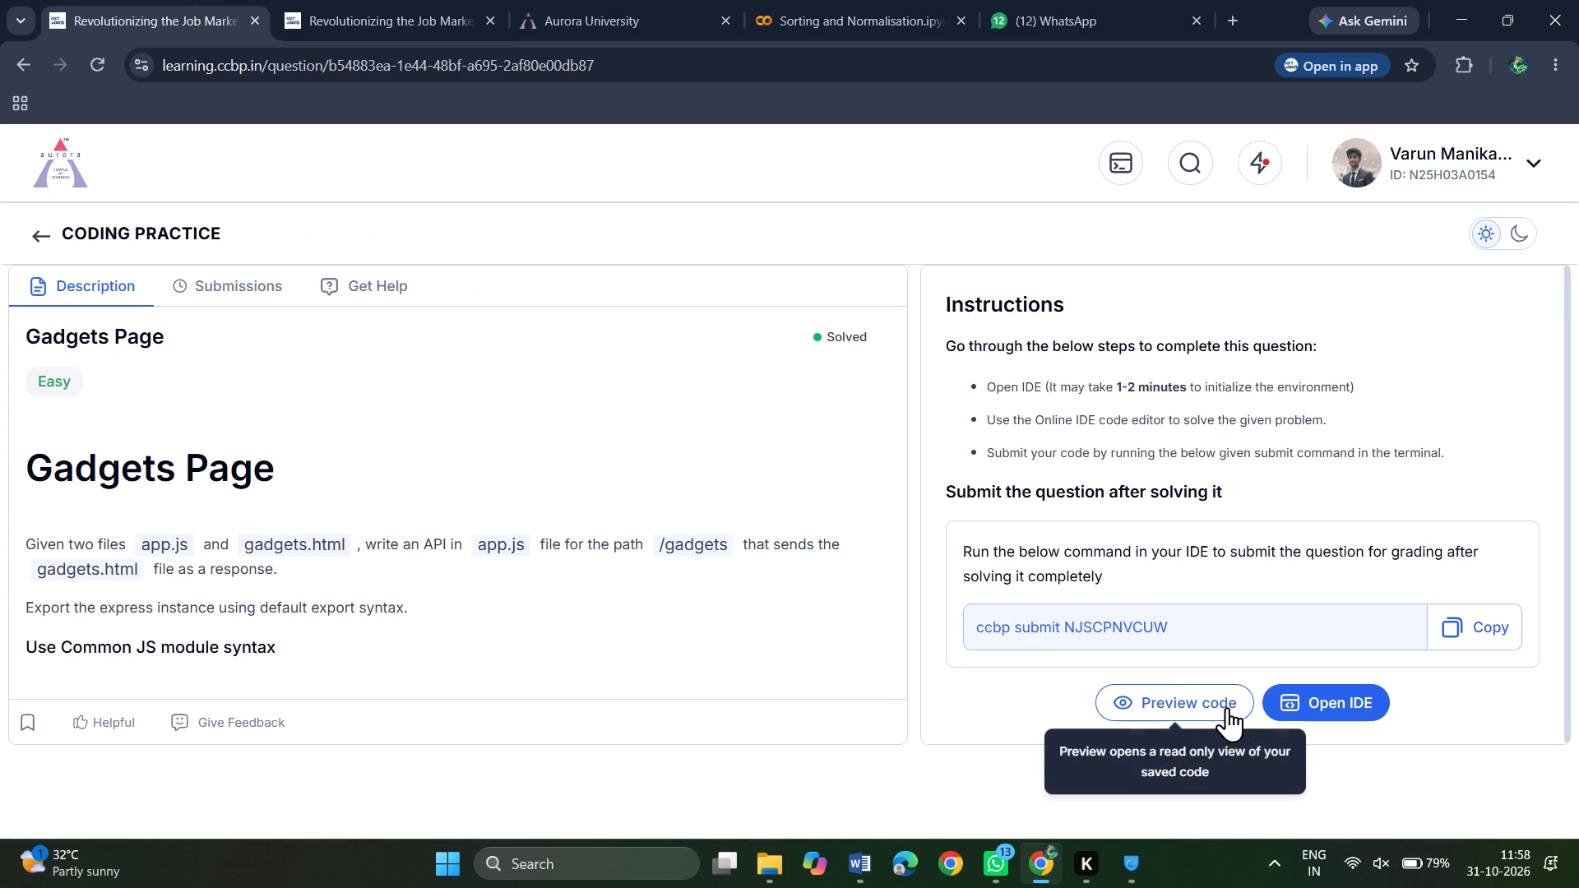
click(1211, 709)
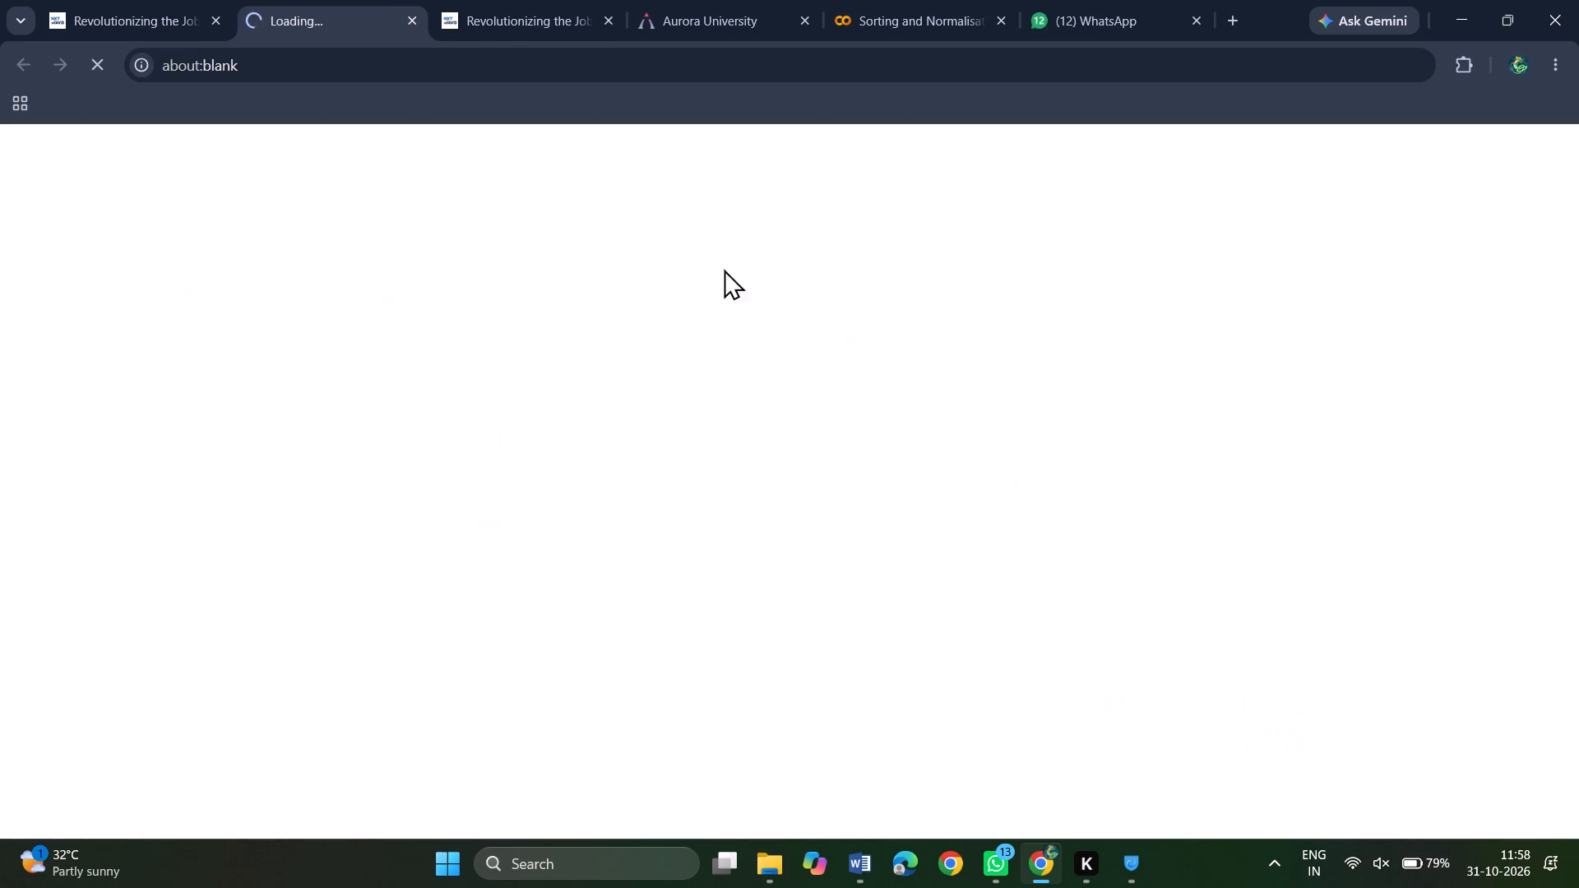
click(412, 19)
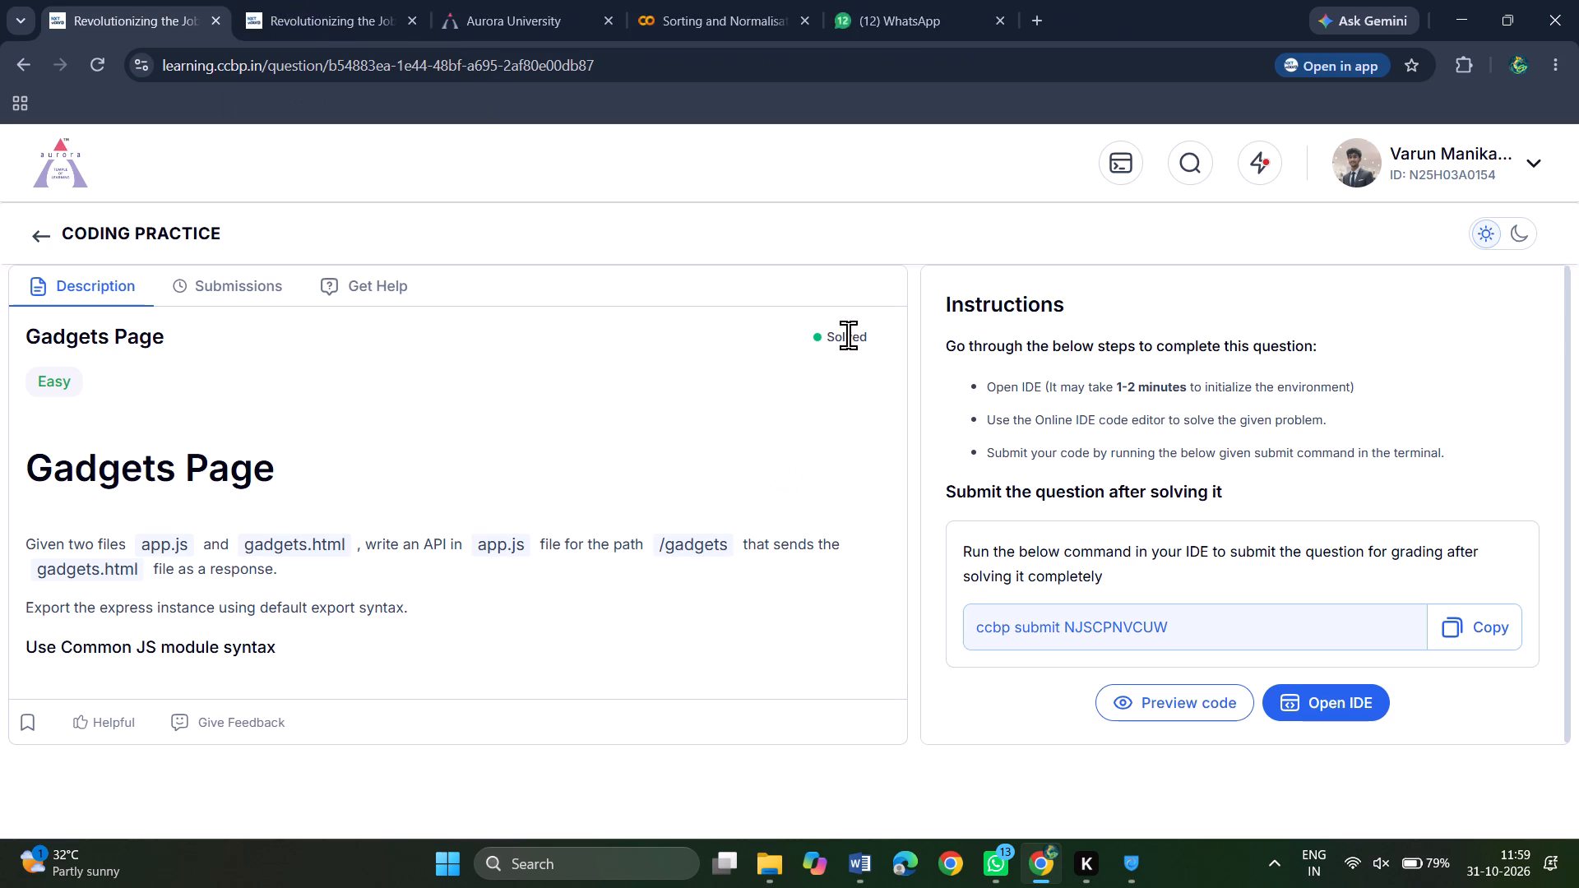
click(1347, 716)
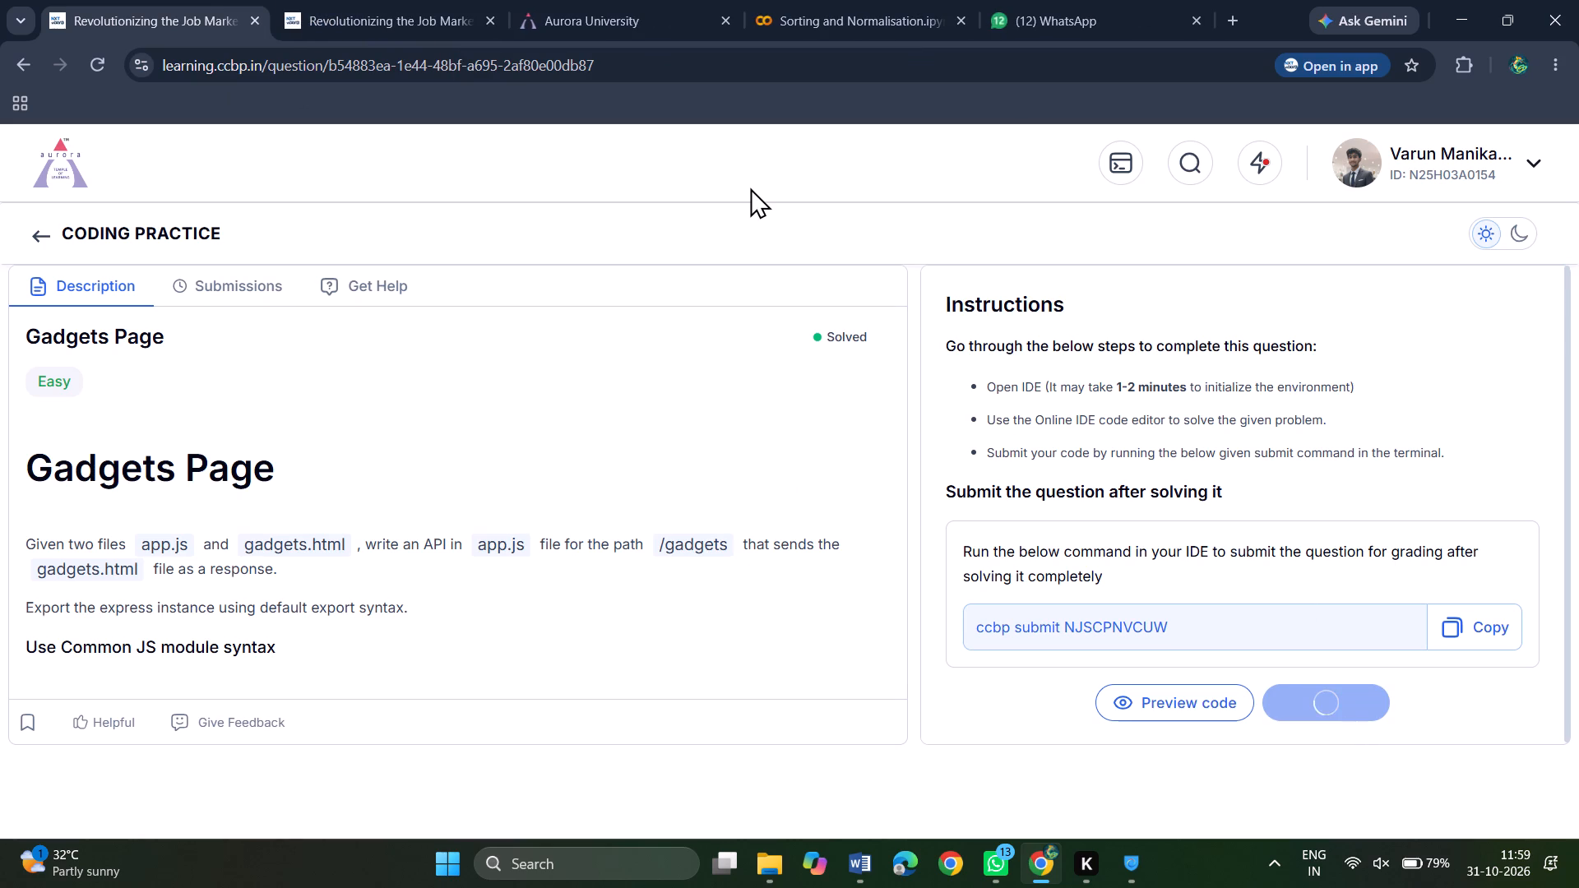
Capture a screenshot of the Gadgets Page submission details page, excluding the browser bar and taskbar.
click(336, 0)
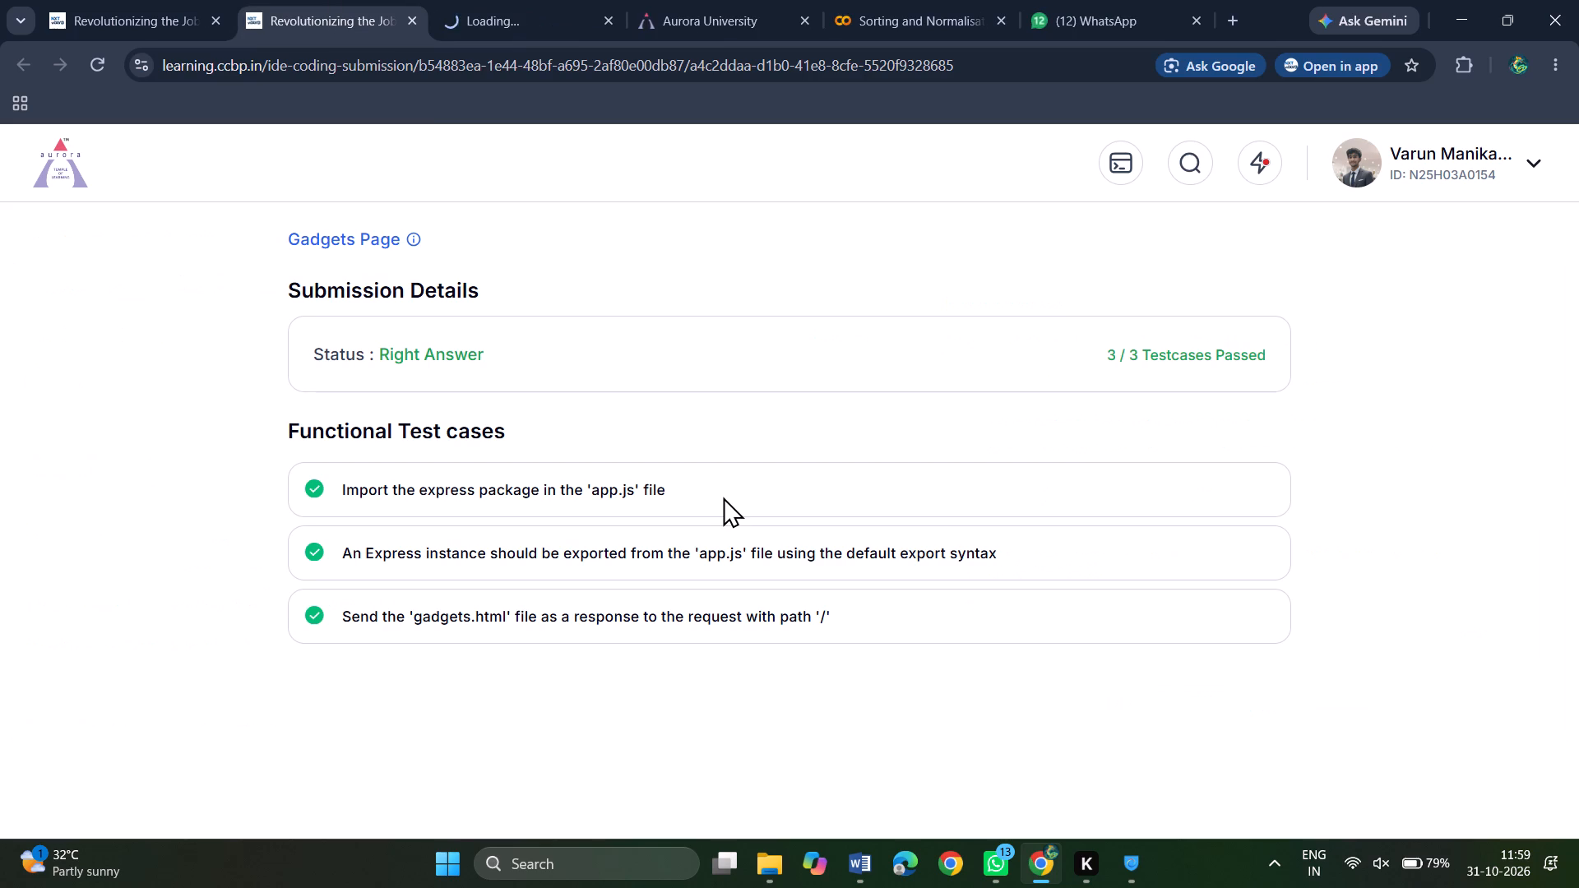
key(Print)
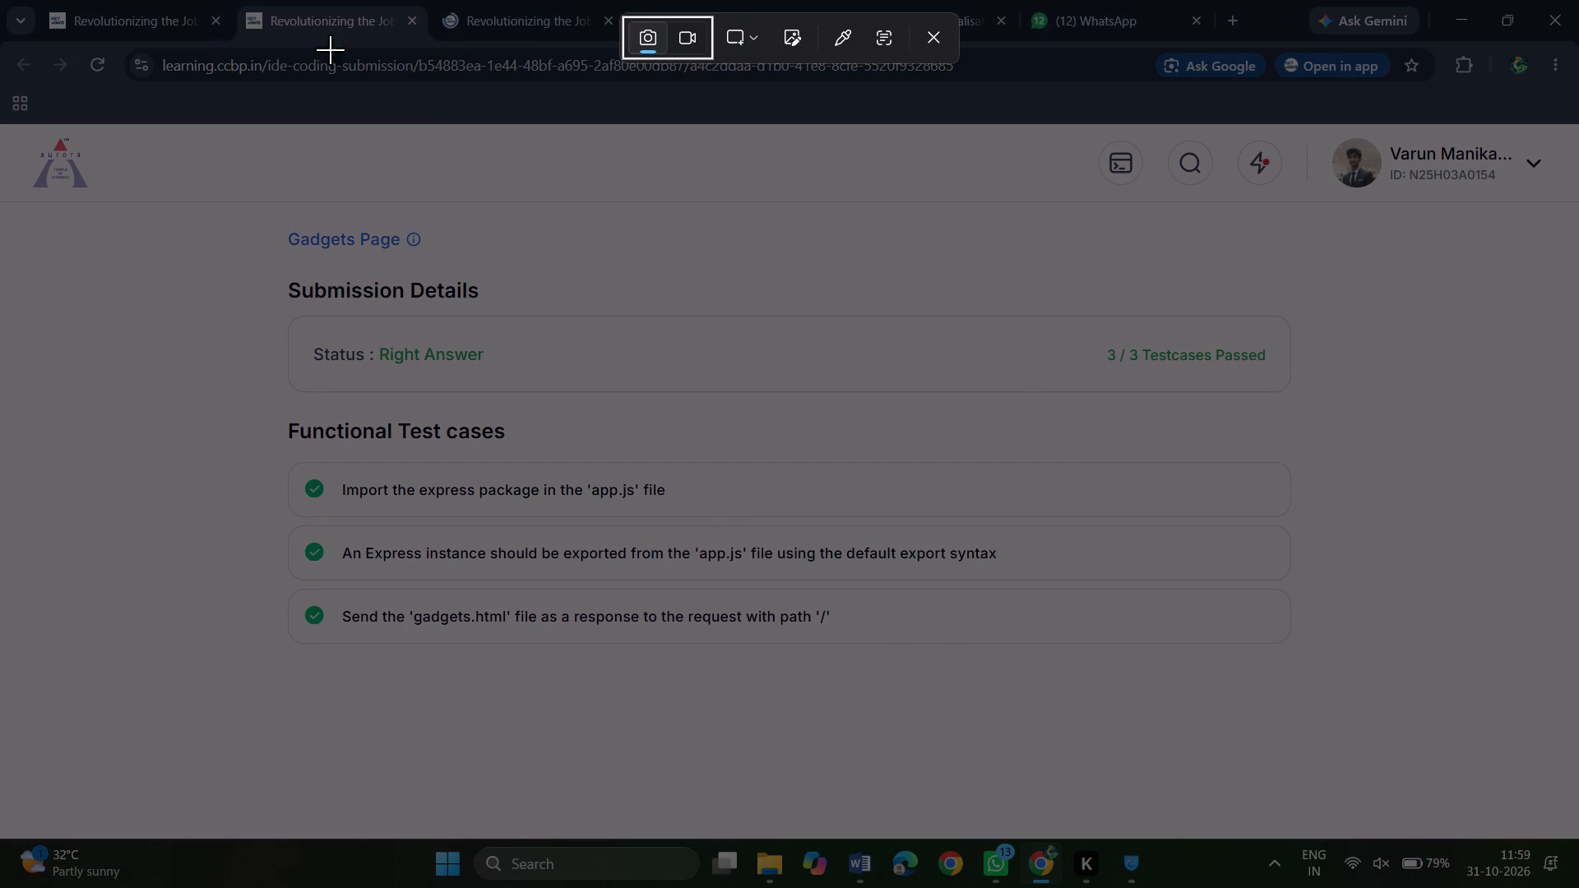
drag(0, 120, 1574, 865)
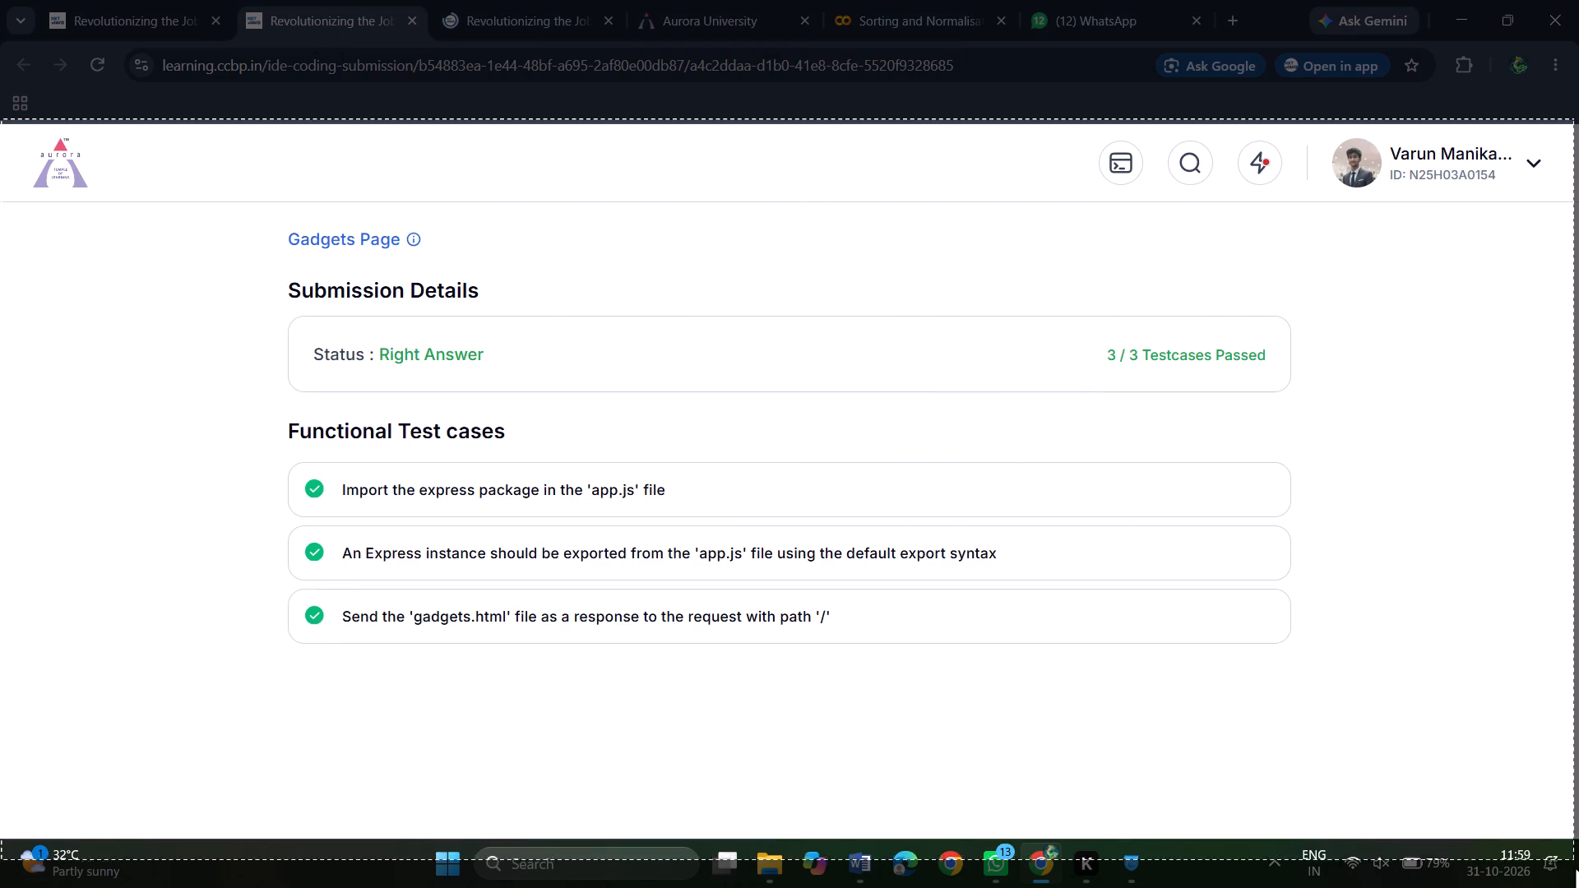
drag(1574, 865, 1578, 839)
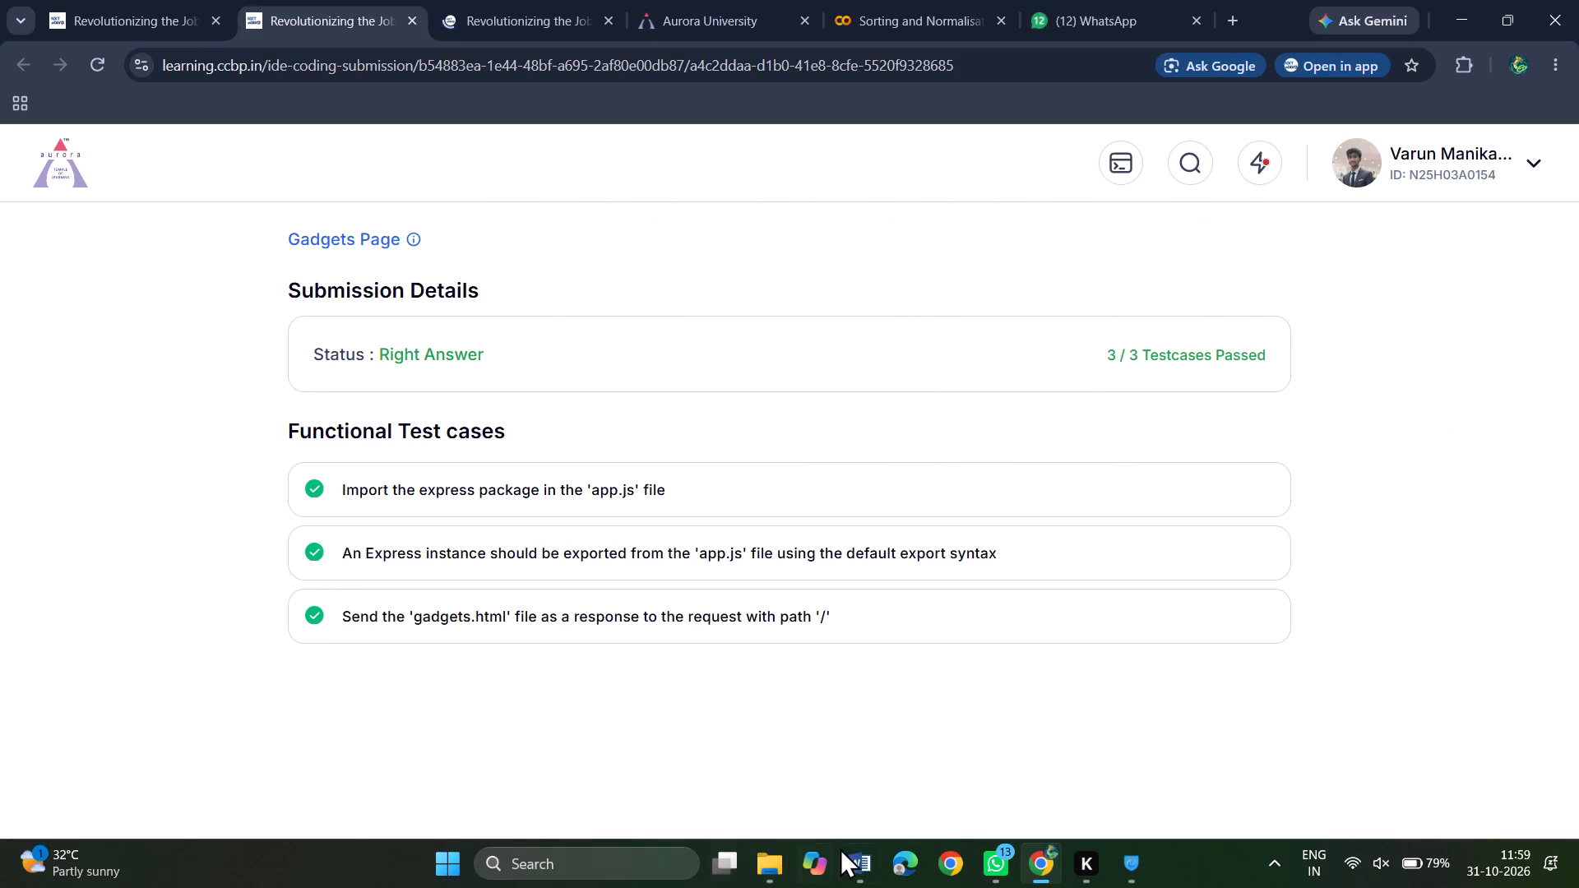
Switch to the Word lab document and undo the deletion of the Gadgets Page code editor screenshot.
click(852, 852)
click(799, 739)
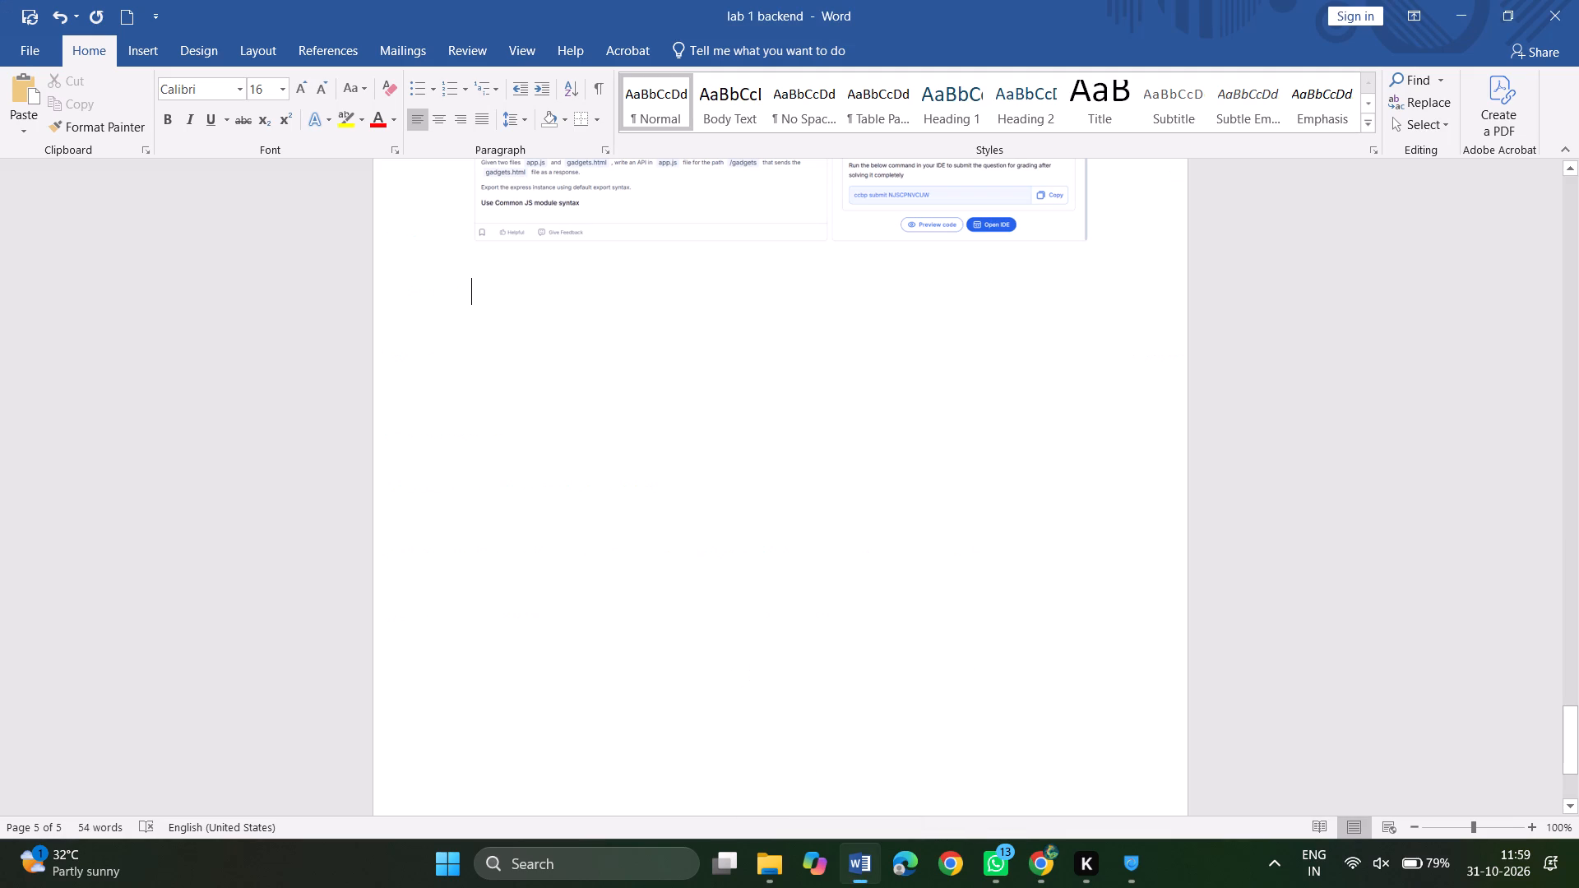
key(ctrl+x)
key(ctrl+z)
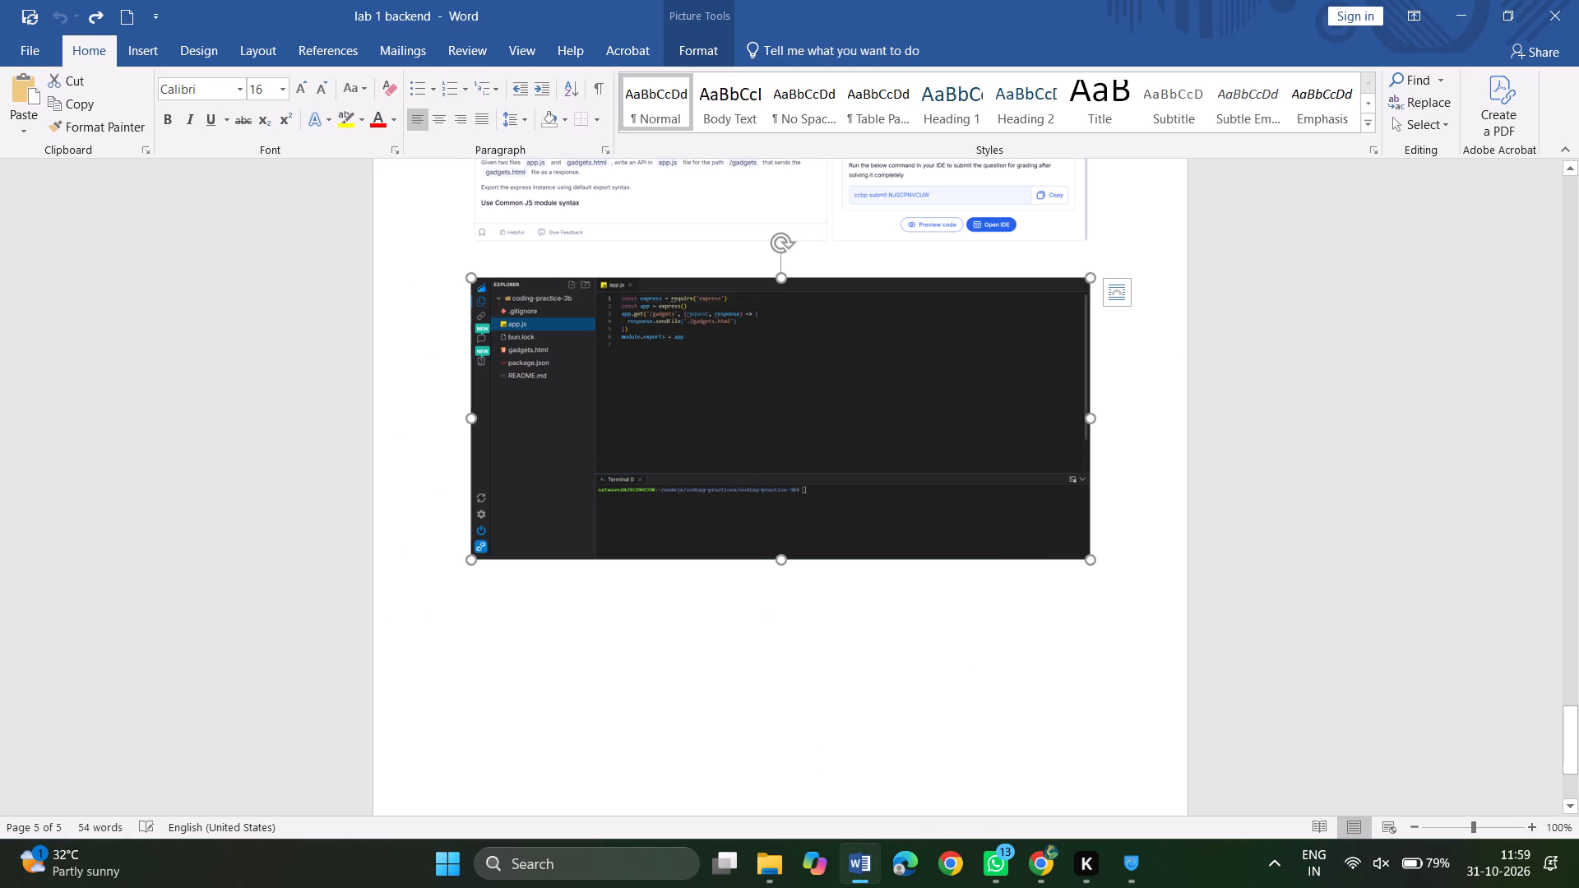
Paste the captured Gadgets Page submission details screenshot on a new line below the code editor screenshot.
click(1132, 547)
key(Return)
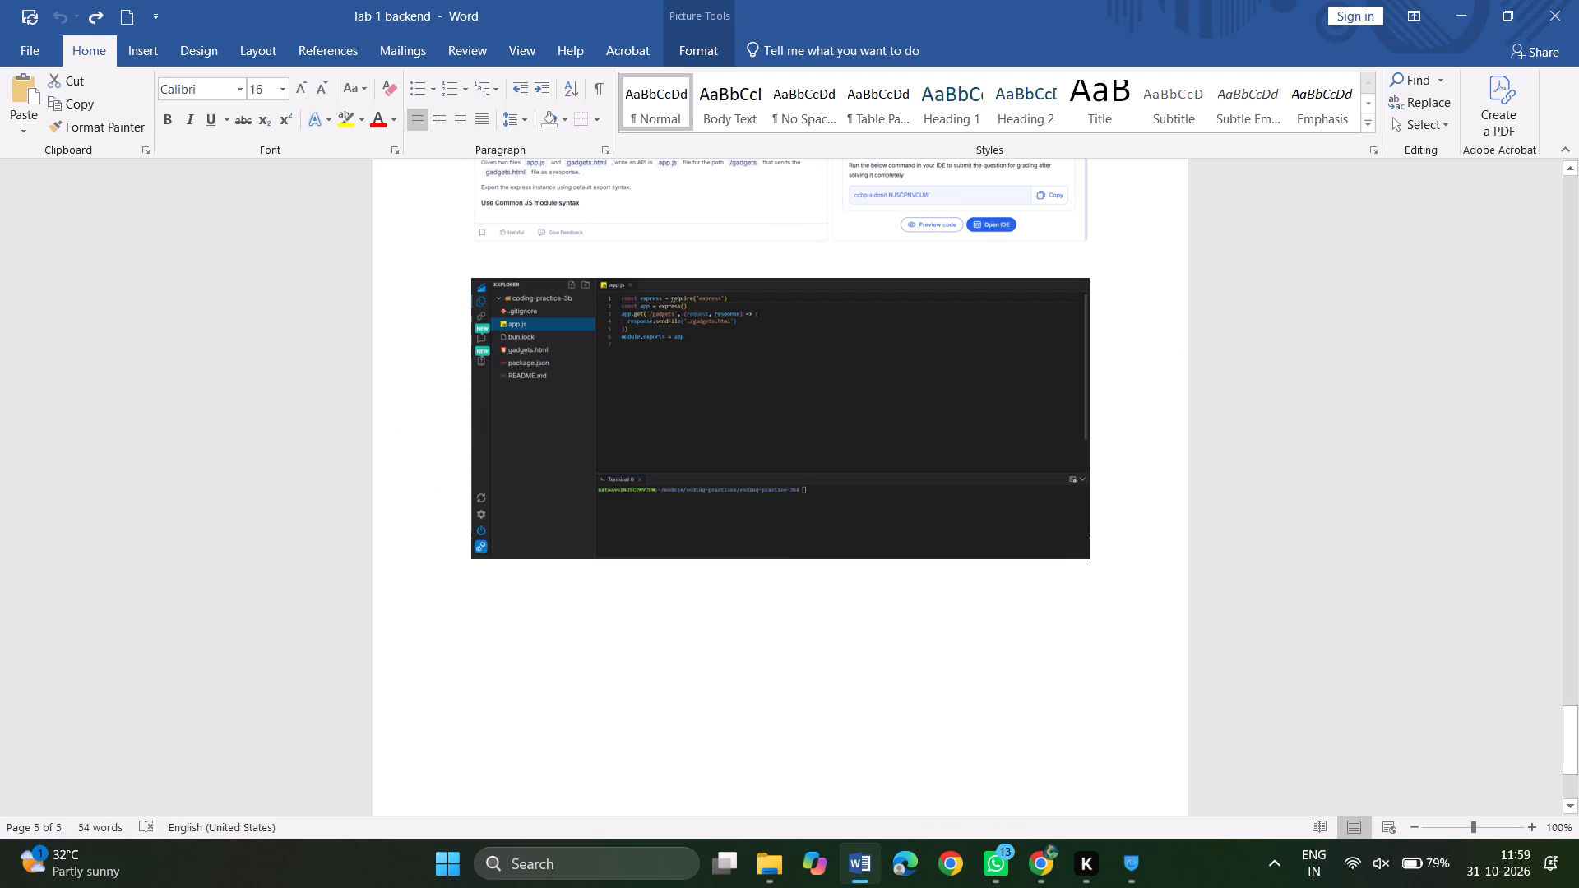
key(ctrl+v)
scroll(1132, 547, down, 1)
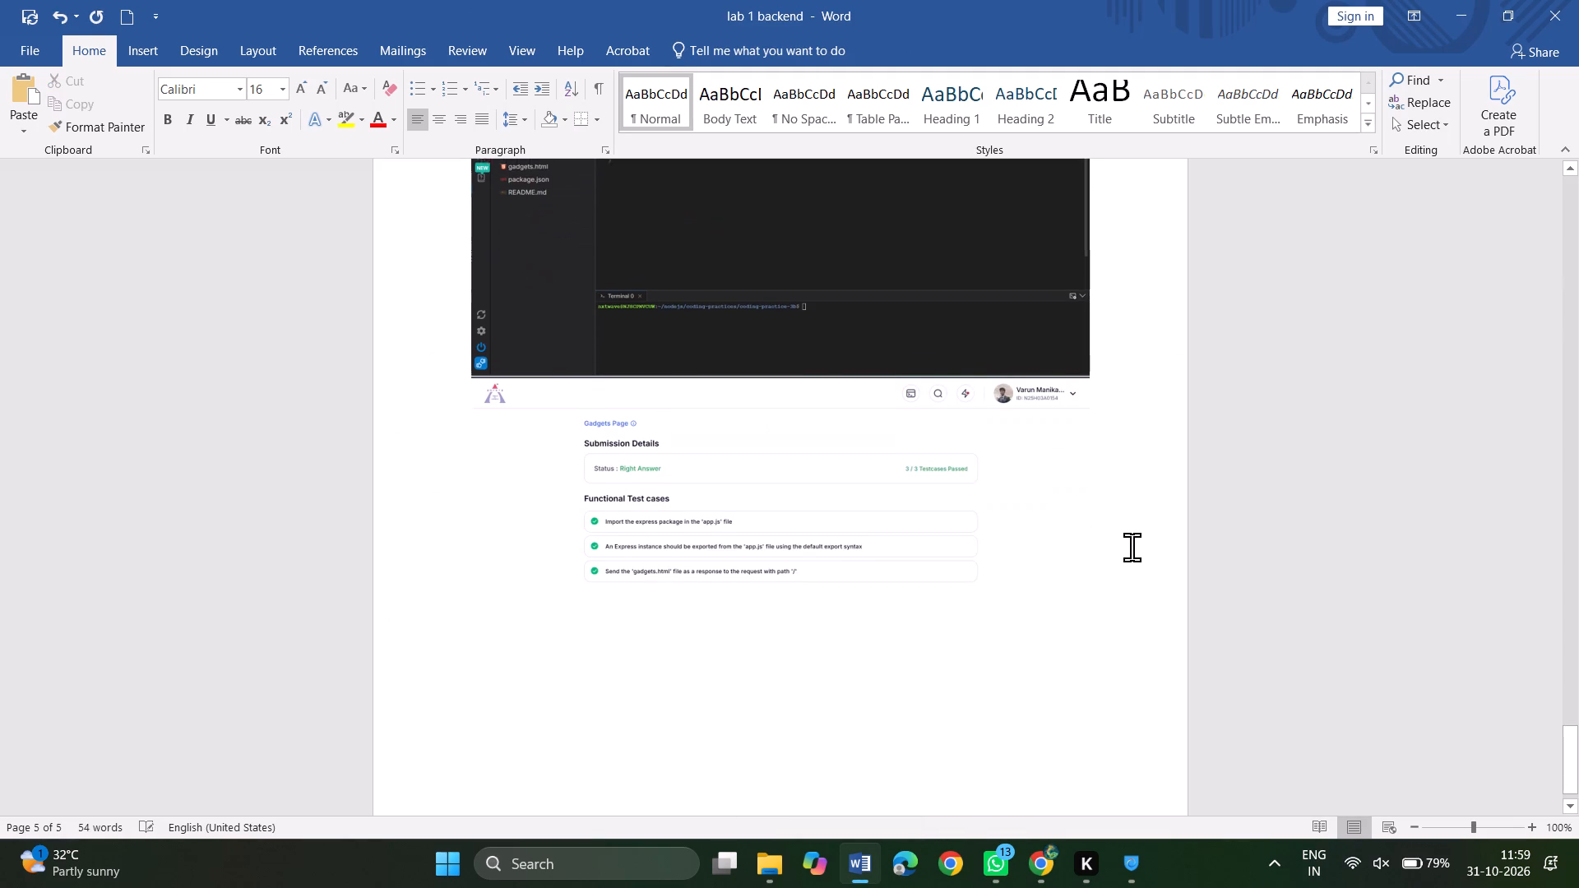
scroll(1132, 547, down, 2)
Add the heading "Question 5:" at the top of a new page after the submission screenshot, followed by an empty line.
key(Return)
key(Return)
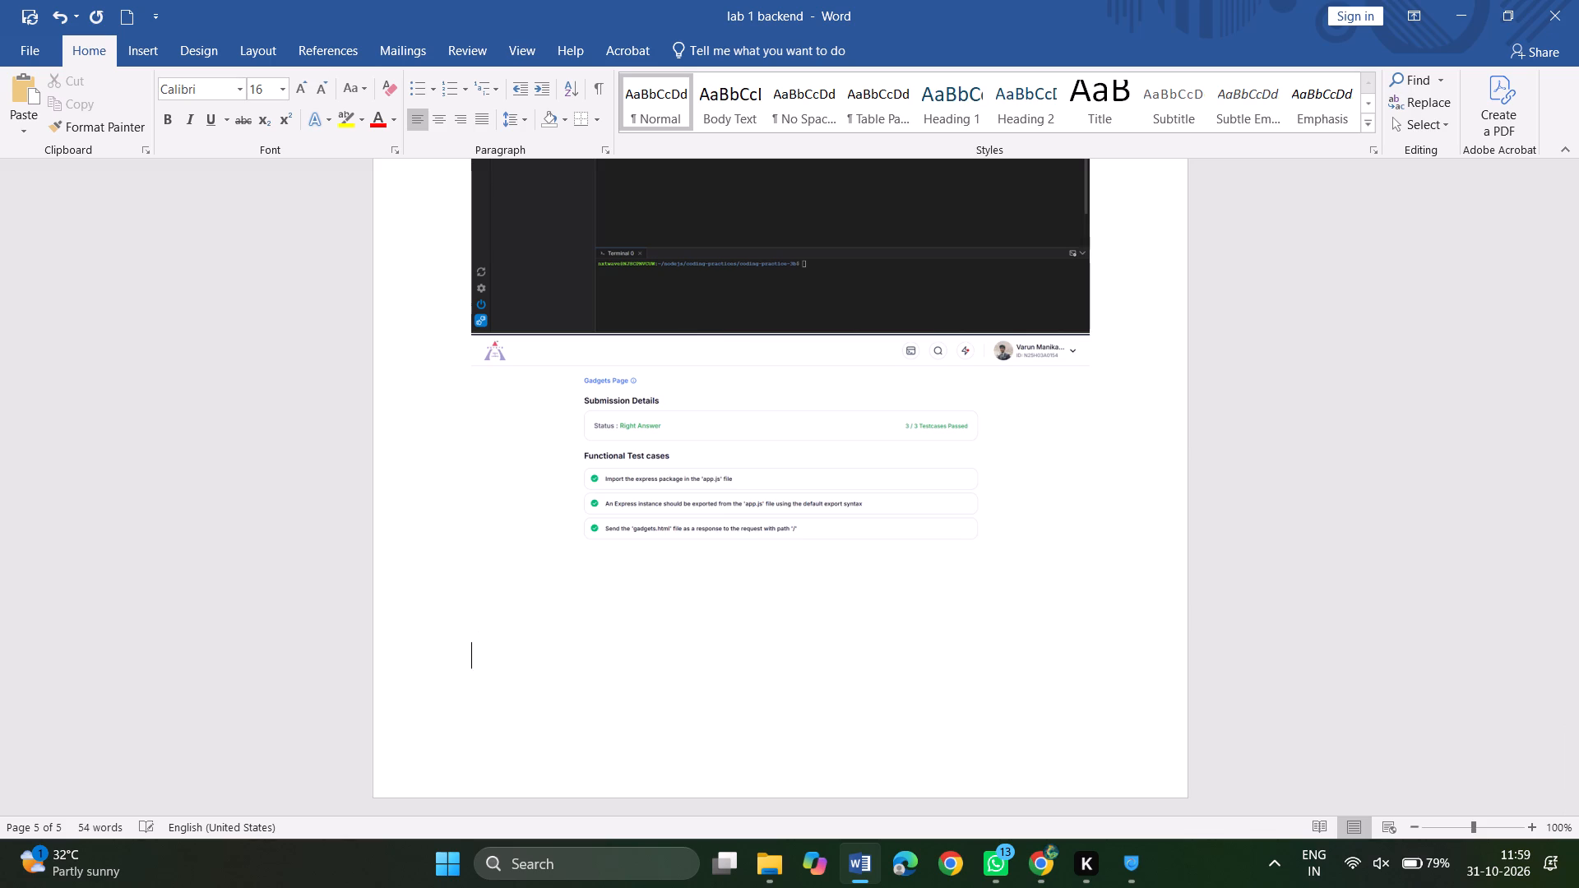
key(Return)
key(Return)
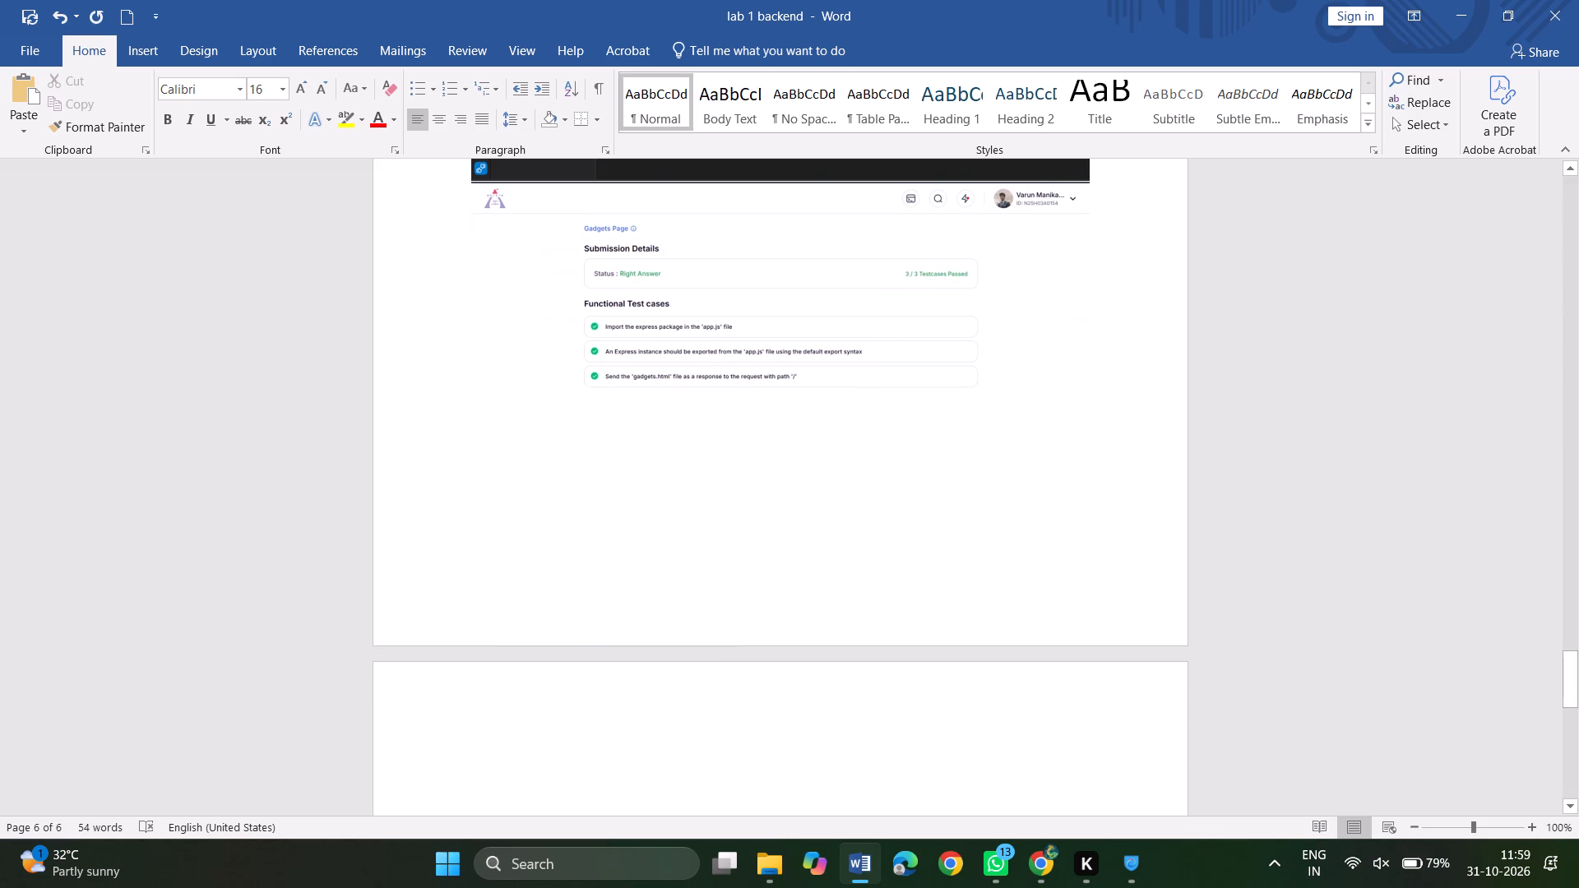
key(BackSpace)
key(Return)
scroll(1132, 547, down, 1)
text(uestion 5:)
key(Return)
scroll(1132, 547, down, 1)
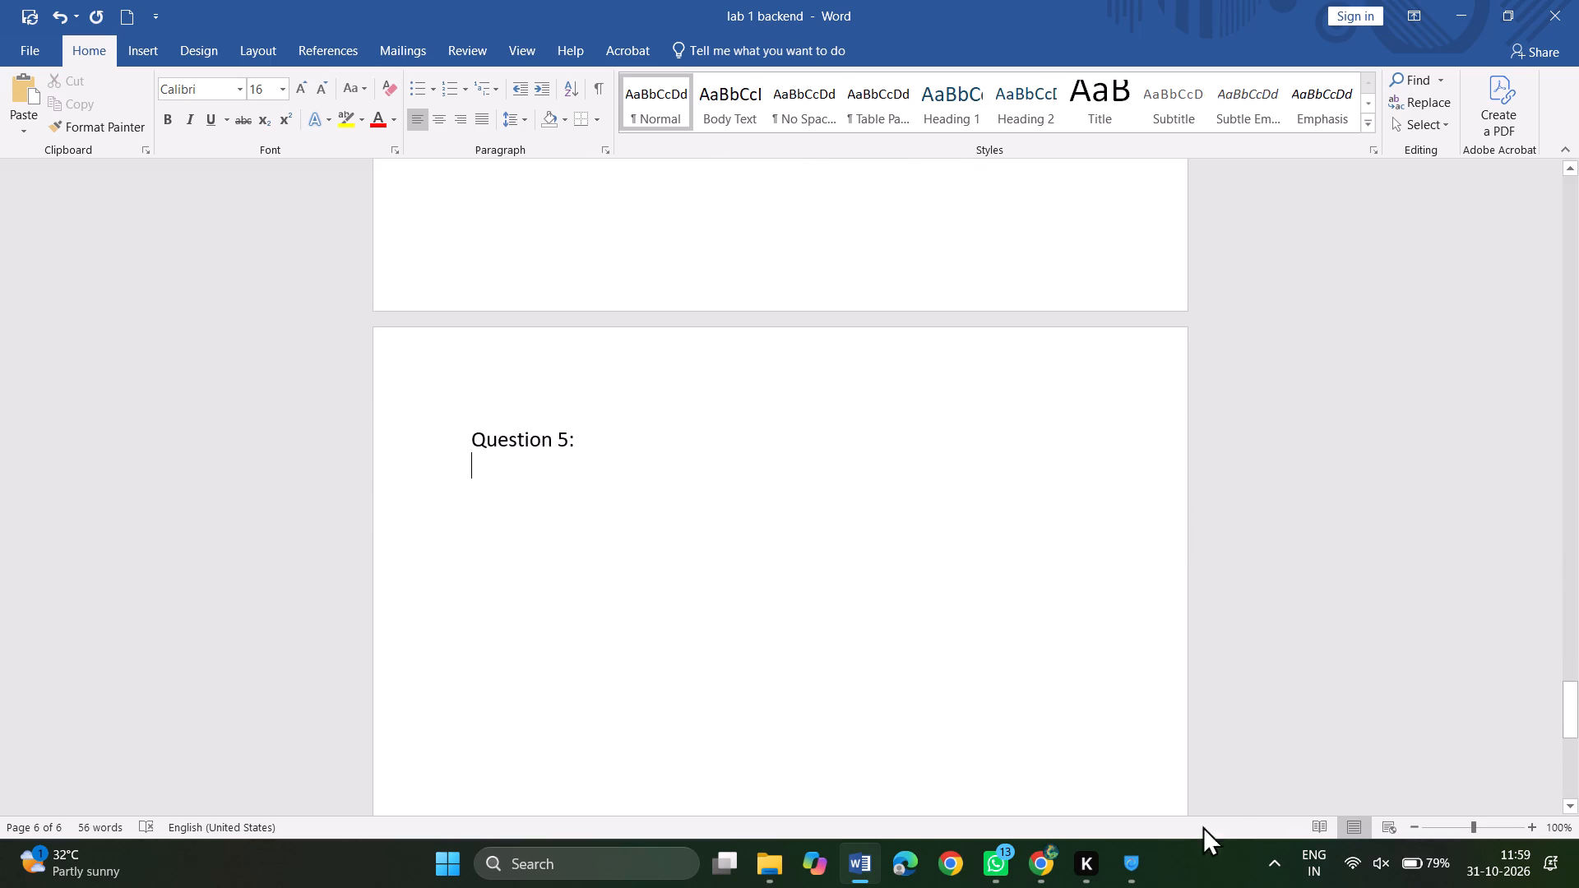
Switch to Chrome and close the Gadgets Page online IDE tab.
click(1054, 855)
click(511, 0)
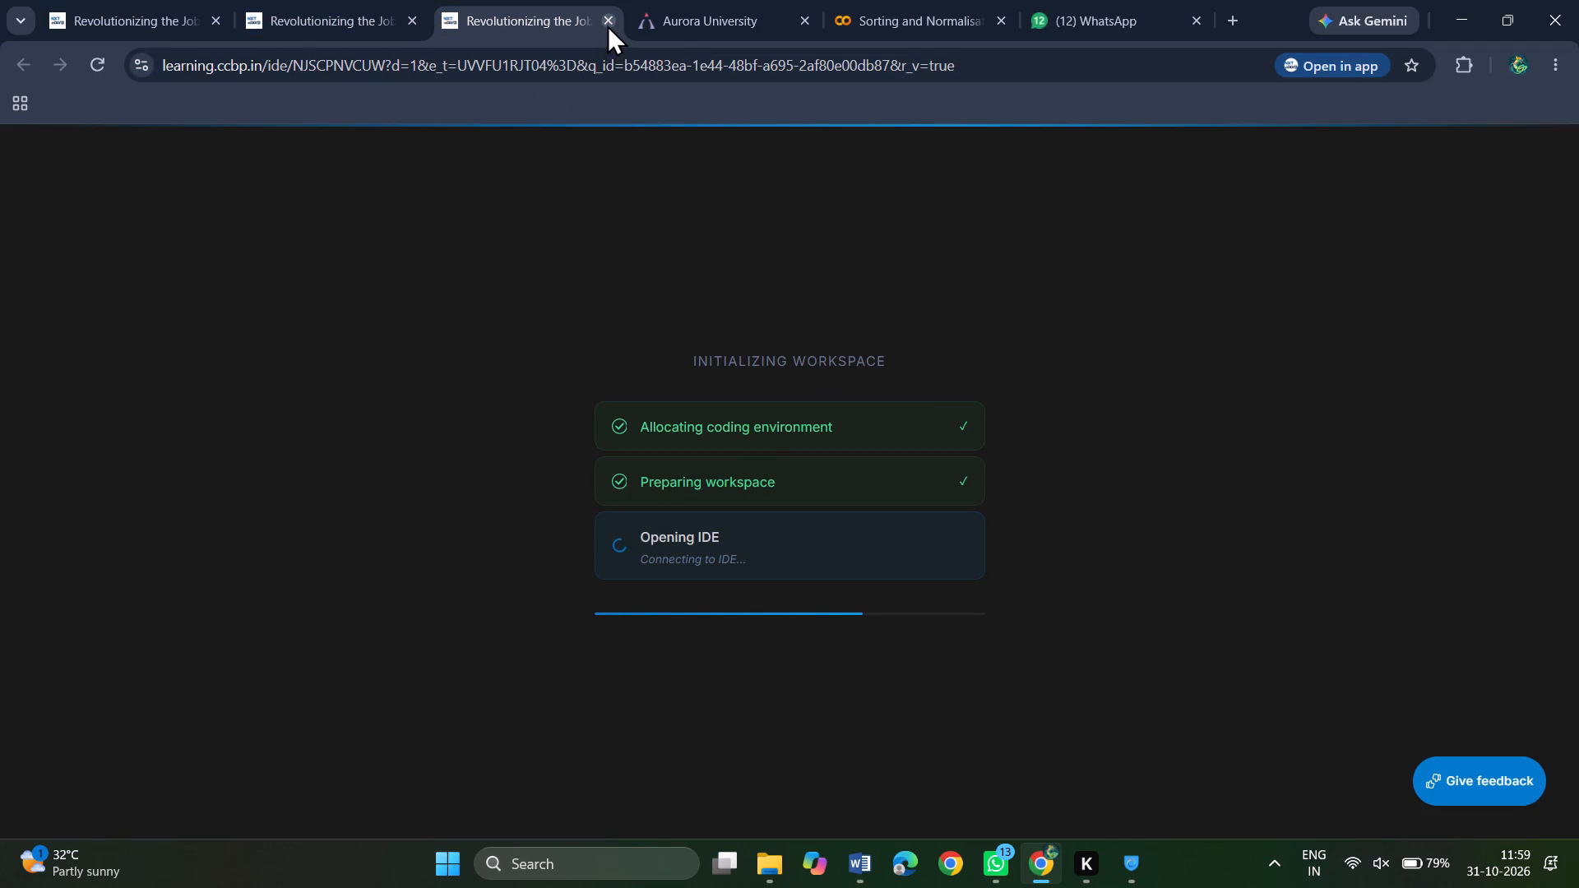
click(609, 21)
Open the Get a String question from the Coding Practice list and launch its online IDE, closing the other active IDE session.
click(179, 0)
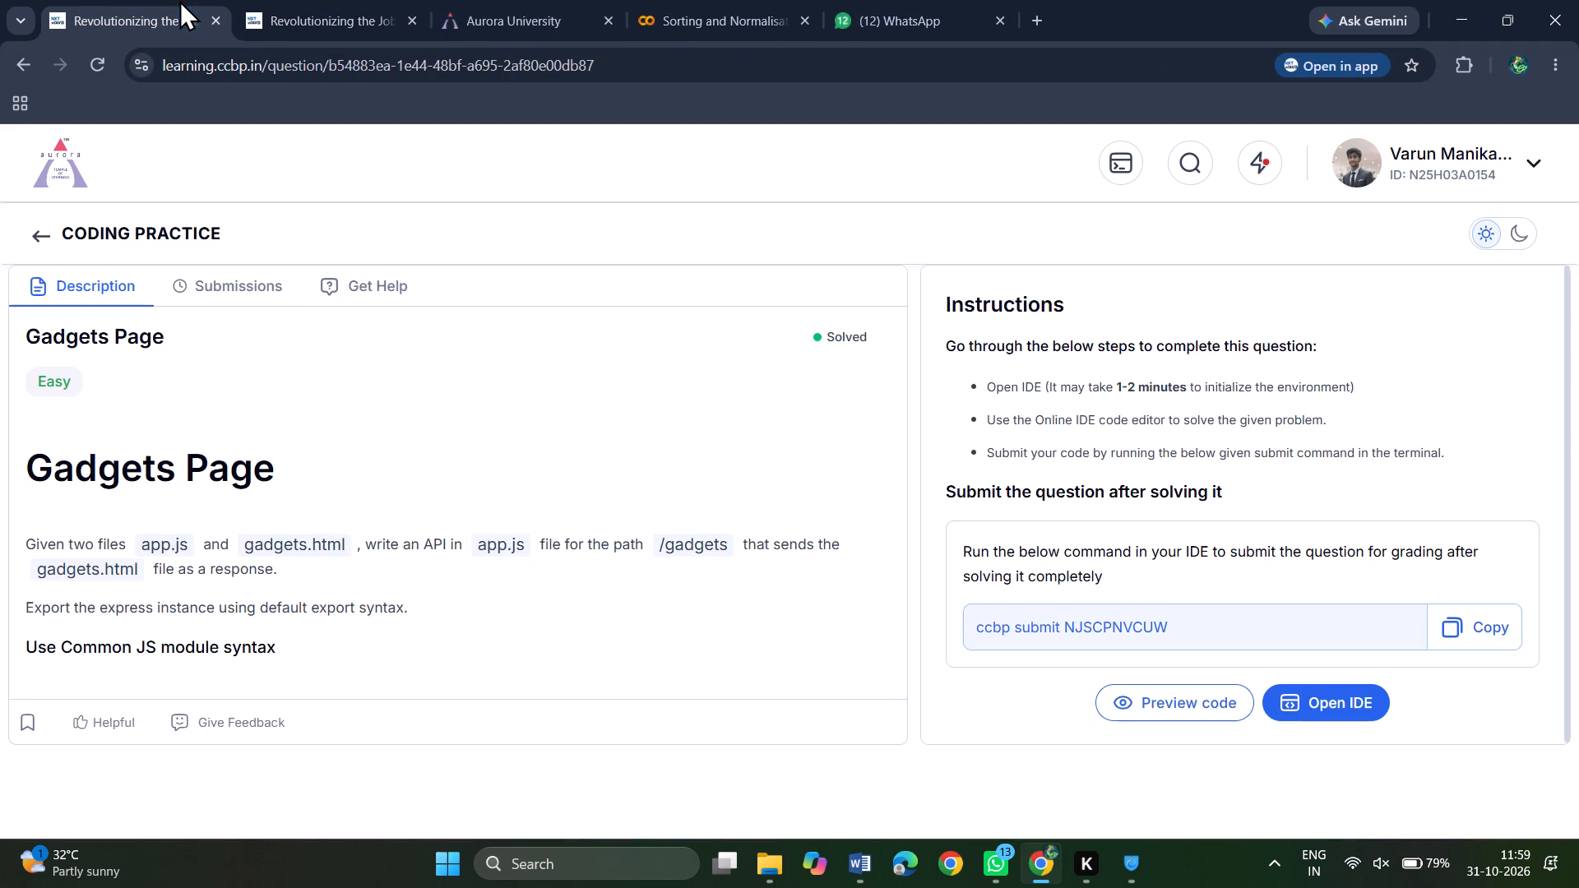
click(37, 230)
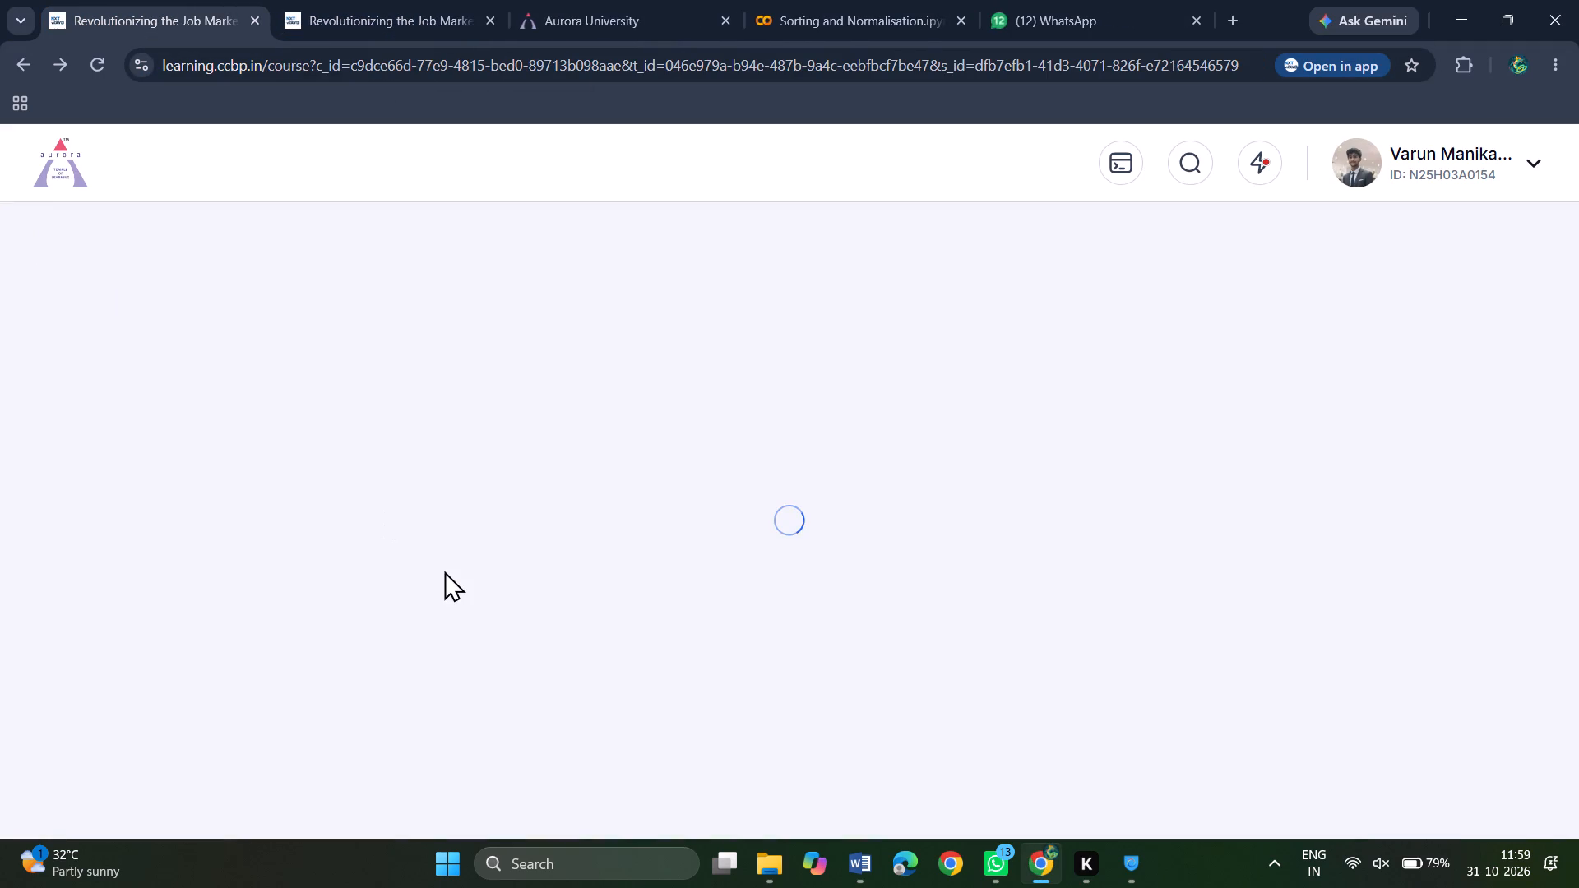
scroll(595, 717, down, 1)
click(595, 717)
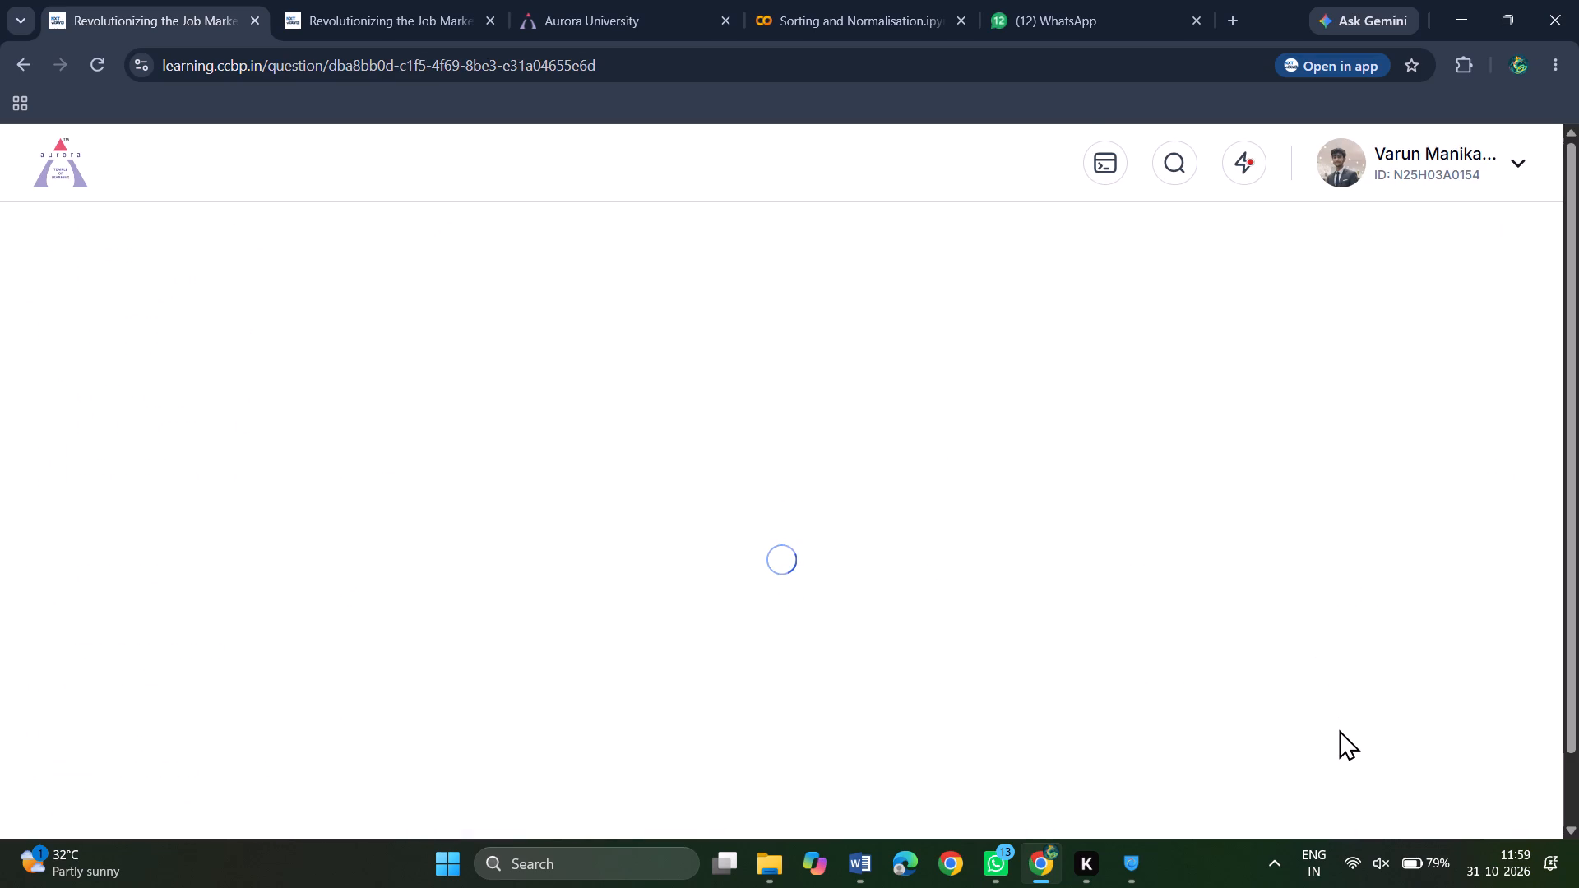
click(1354, 704)
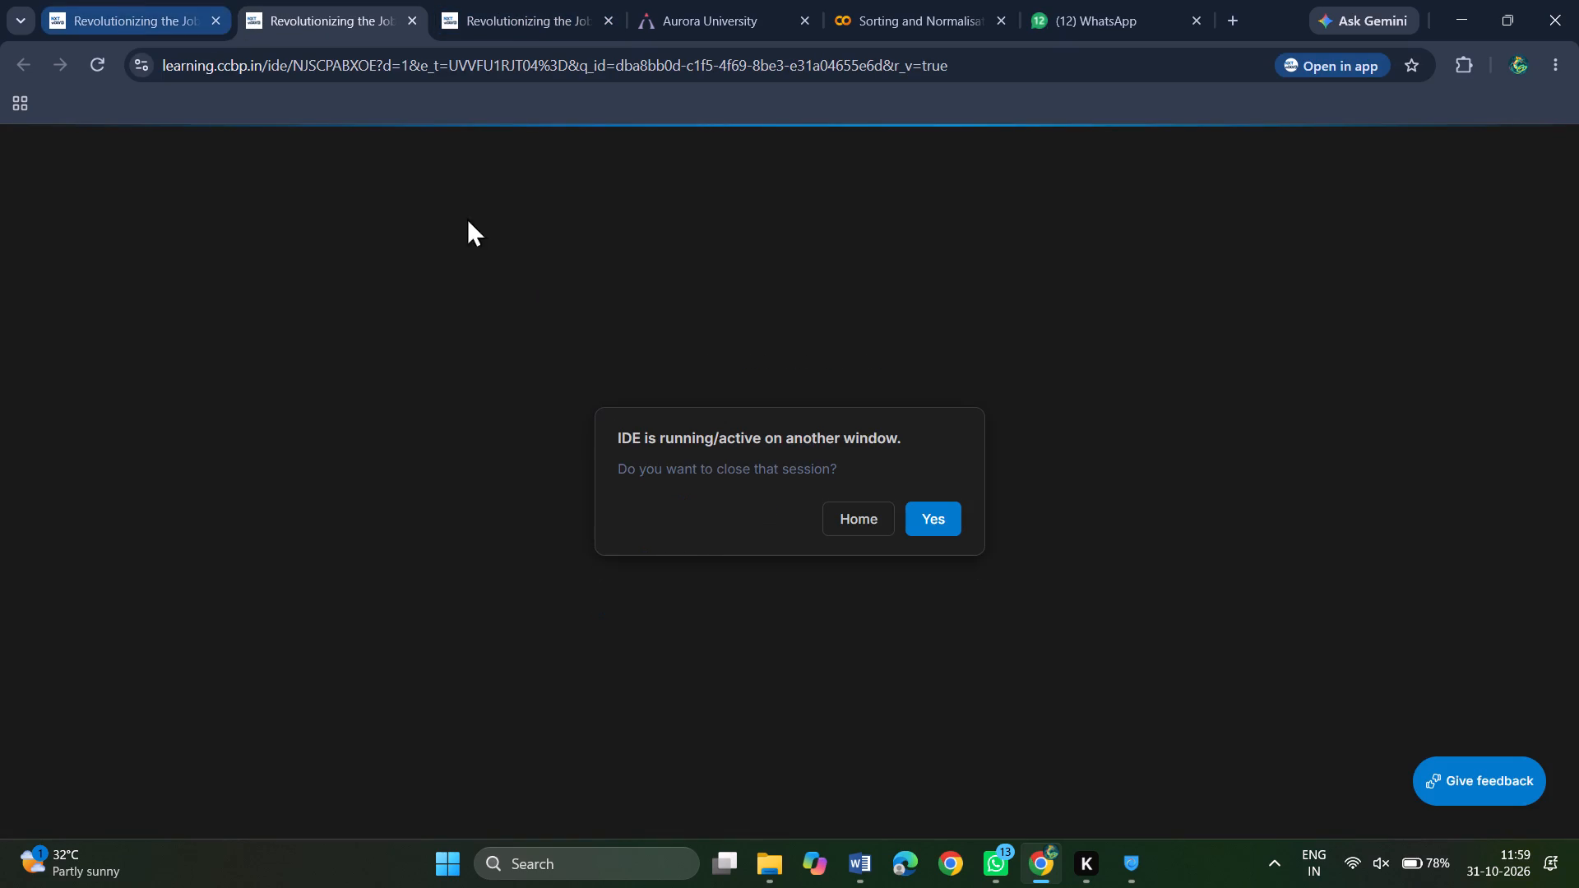
click(908, 517)
click(926, 525)
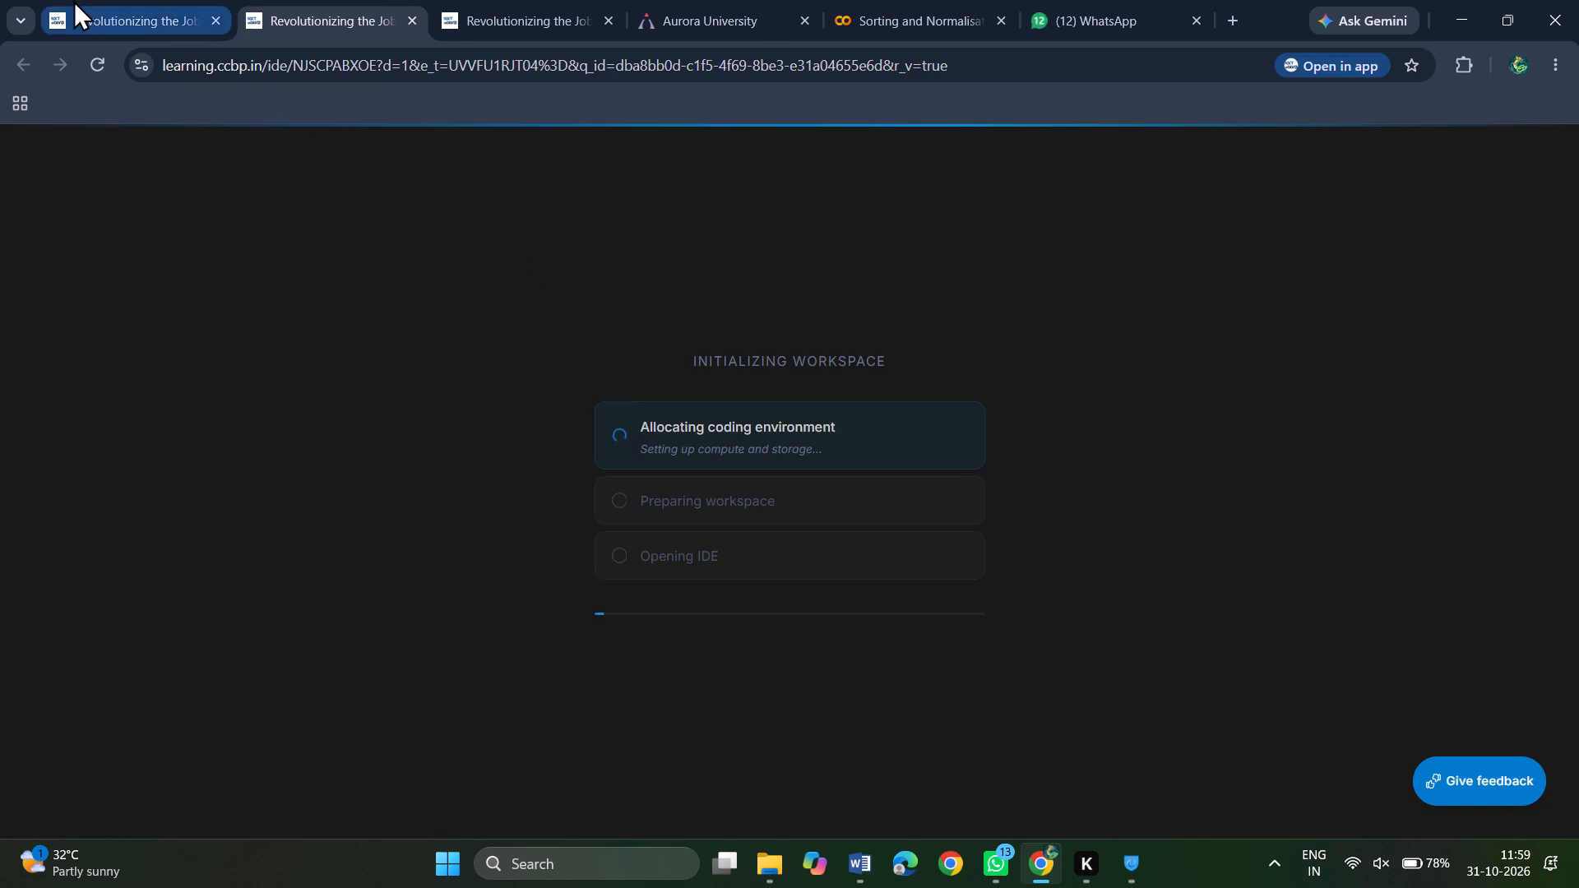
Capture the Get a String question page and paste the screenshot under the "Question 5:" heading in Word, adding a new line below.
click(73, 0)
key(Print)
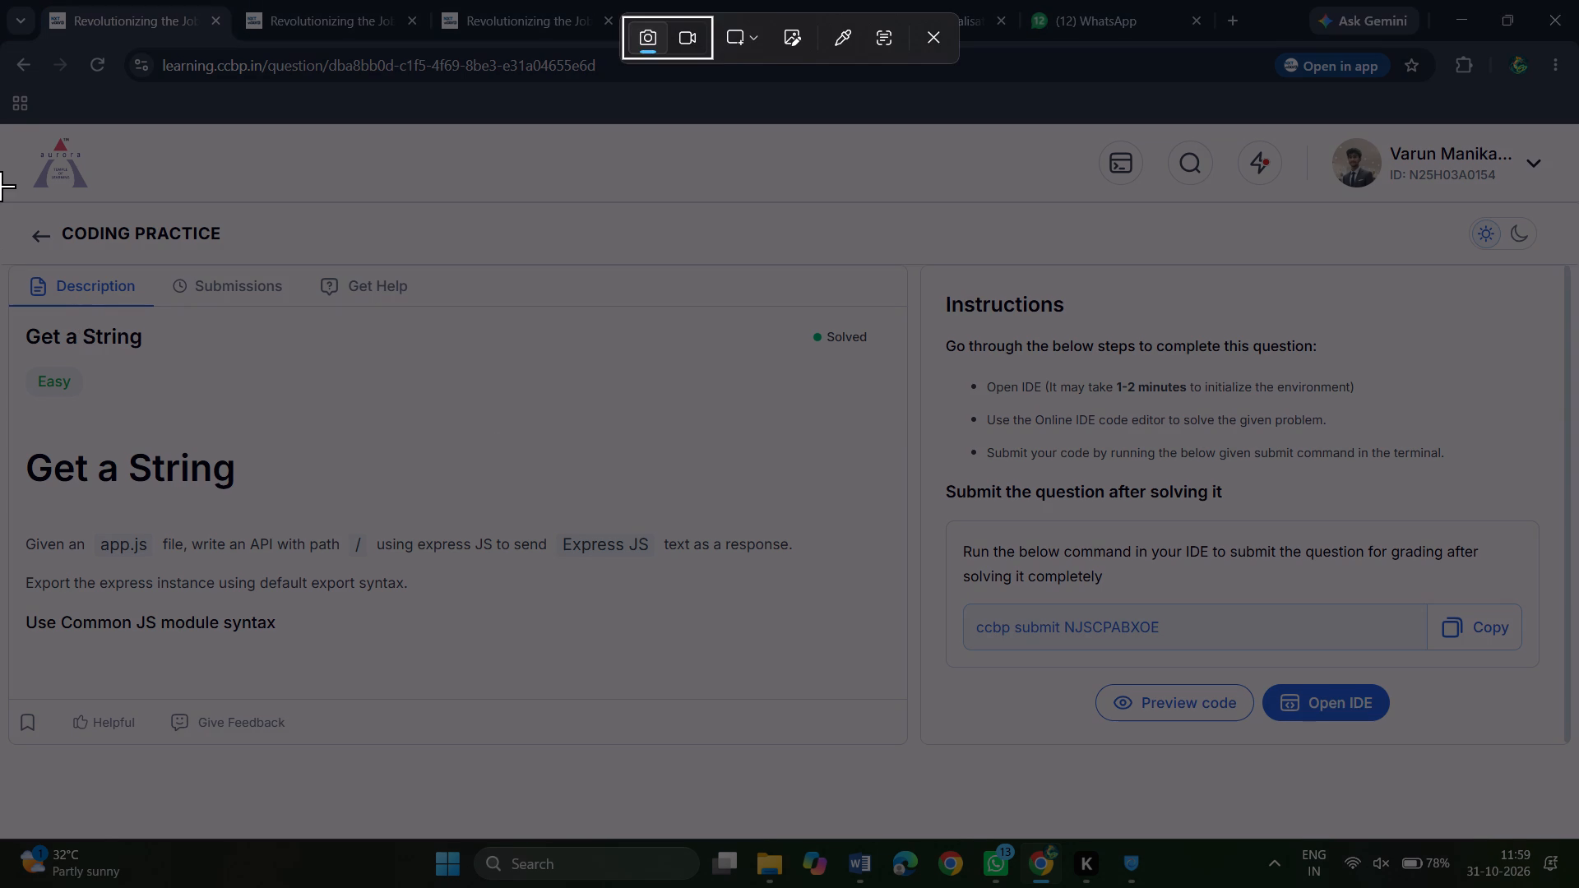
drag(0, 120, 1578, 882)
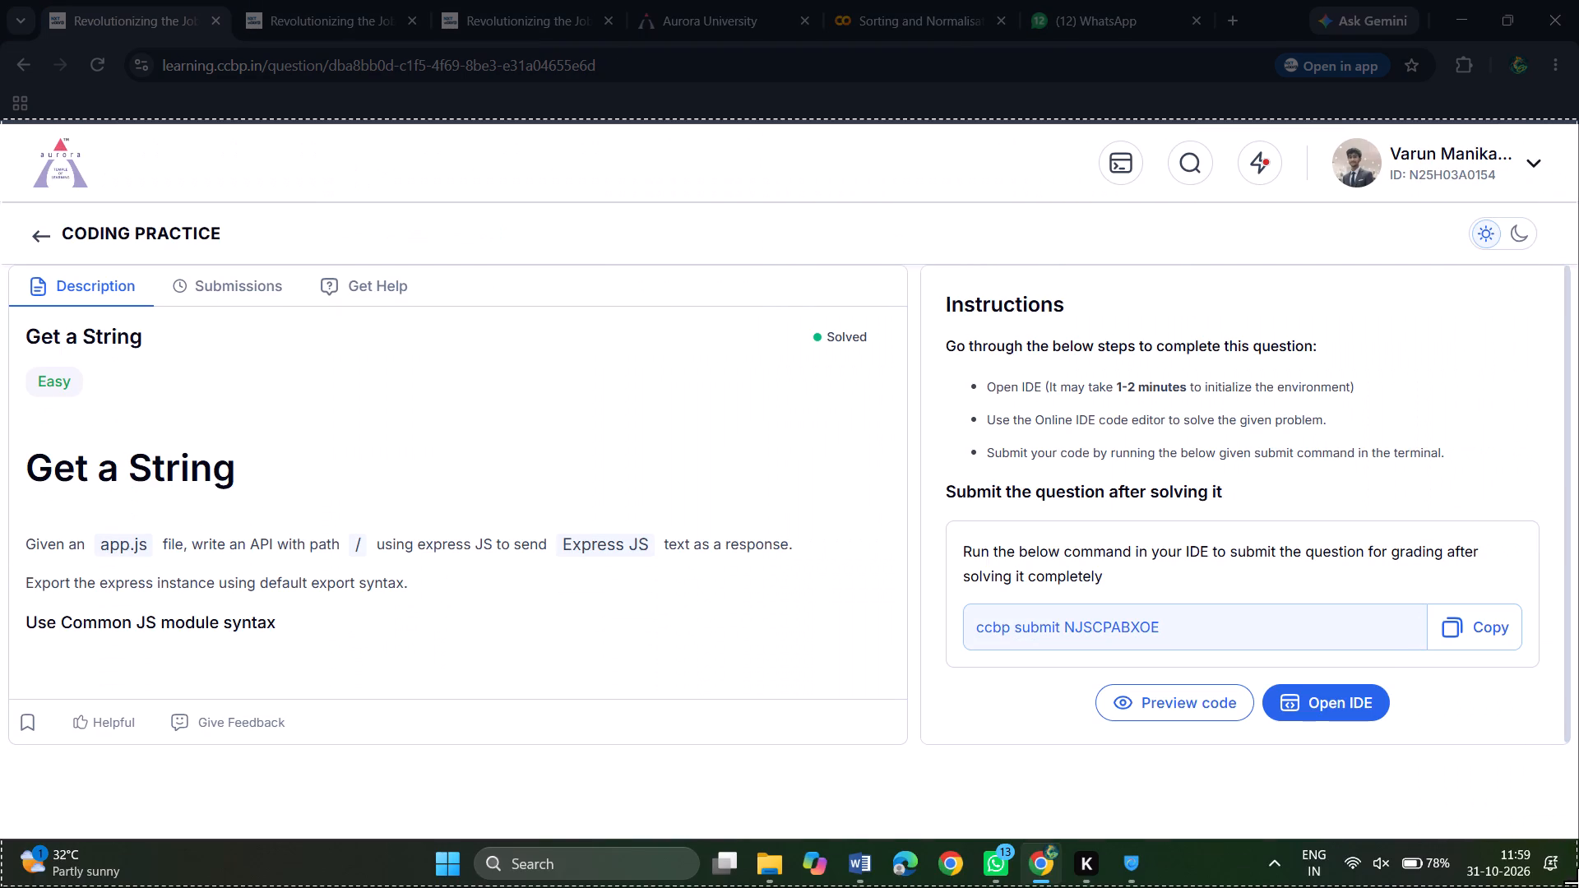
drag(1578, 882, 1578, 839)
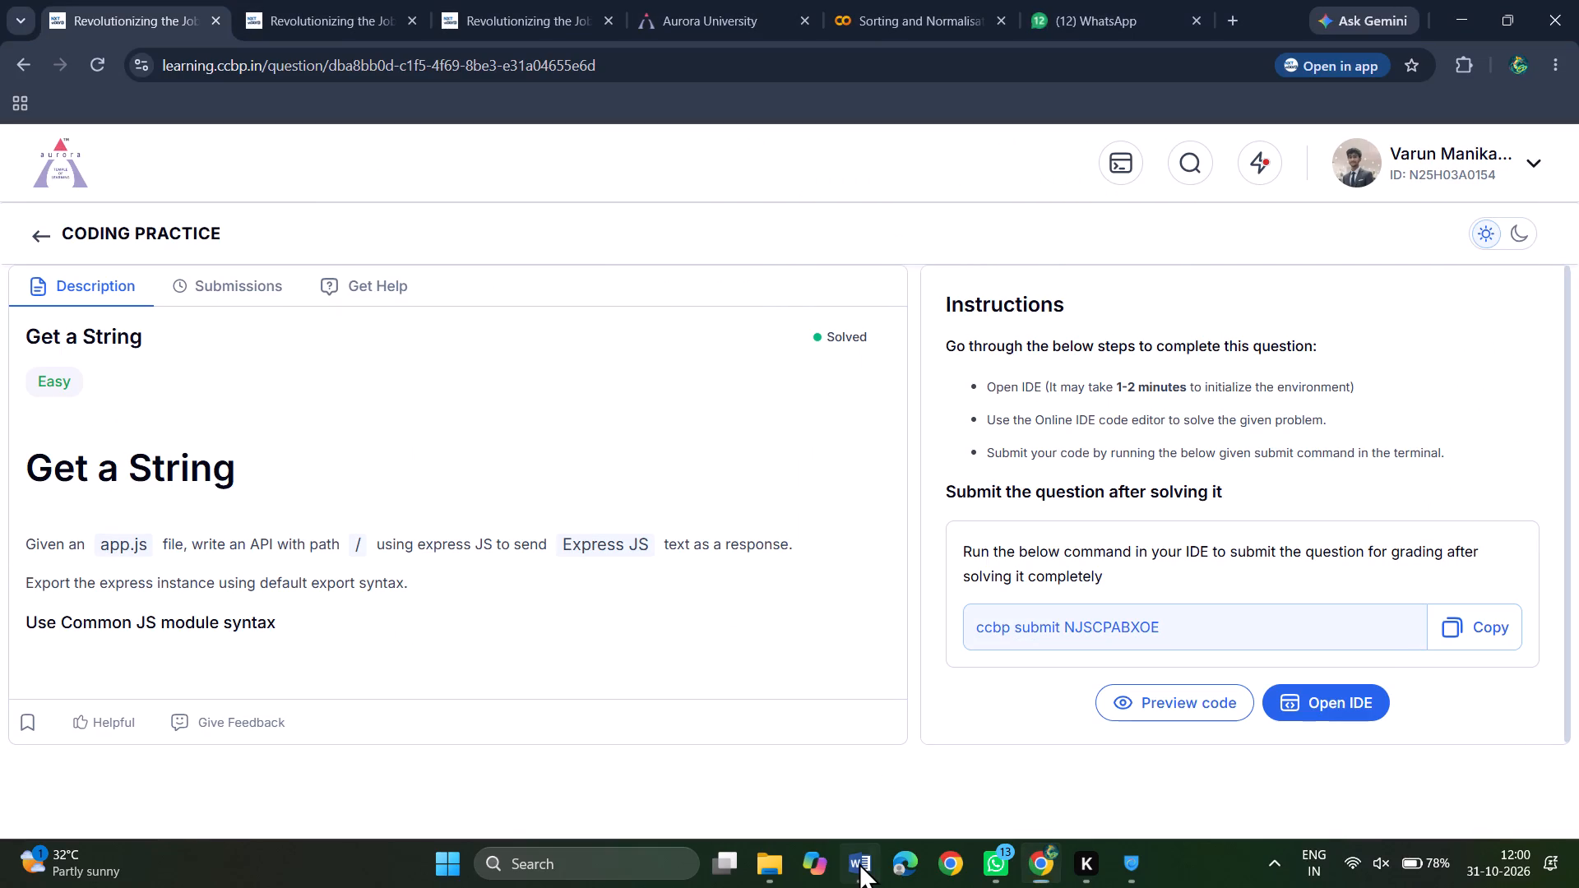
click(859, 863)
key(ctrl+v)
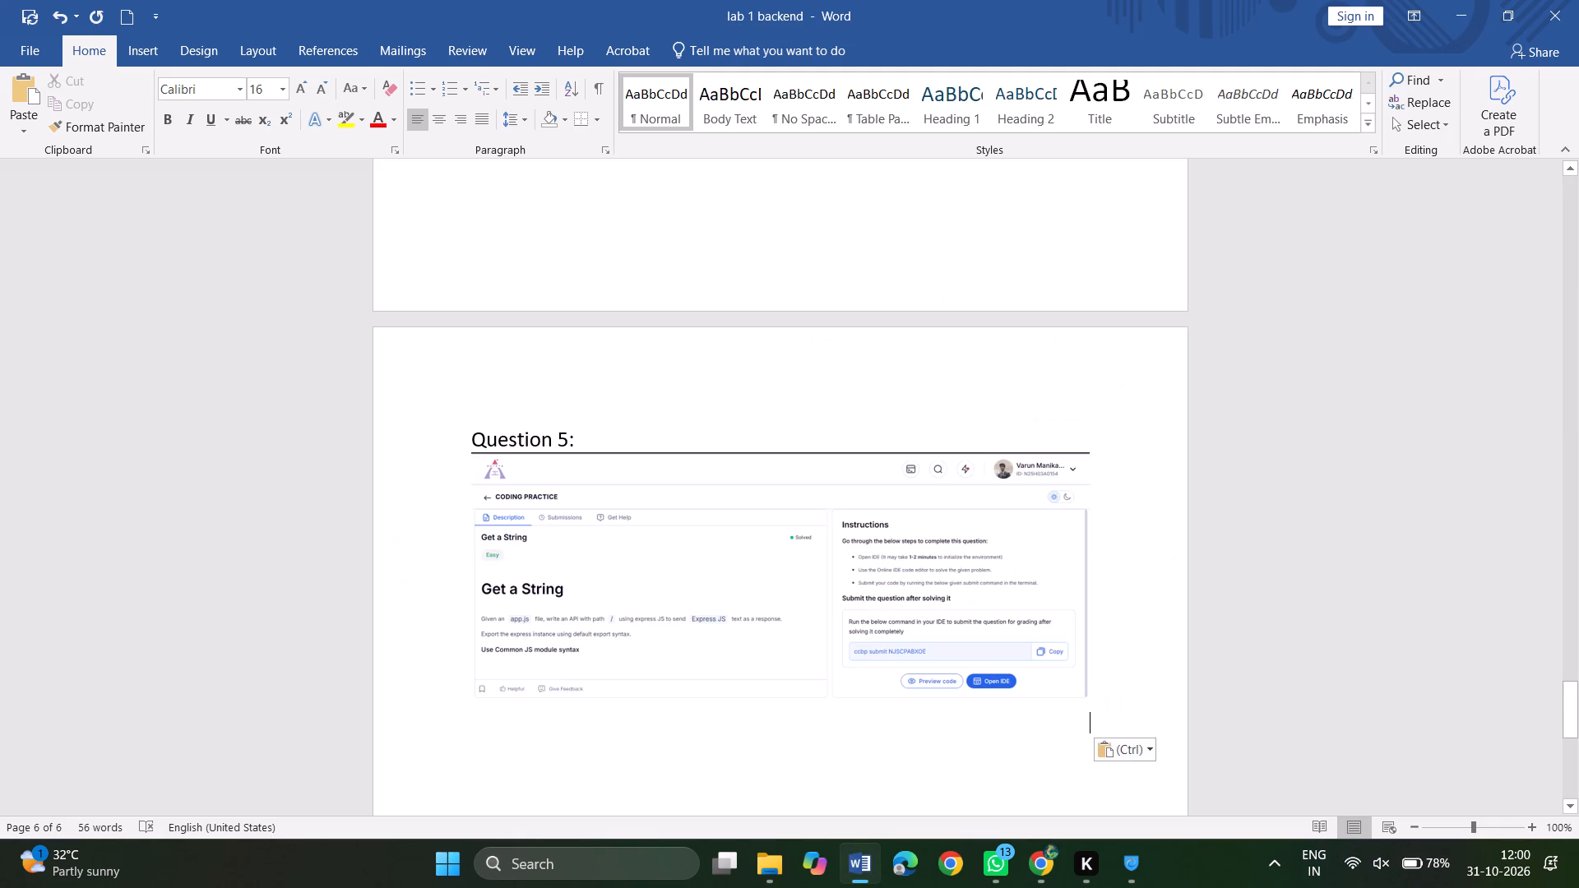
key(Return)
Switch to Chrome, close the Gadgets Page submission tab, and open the details of the Get a String question's submission.
click(1044, 866)
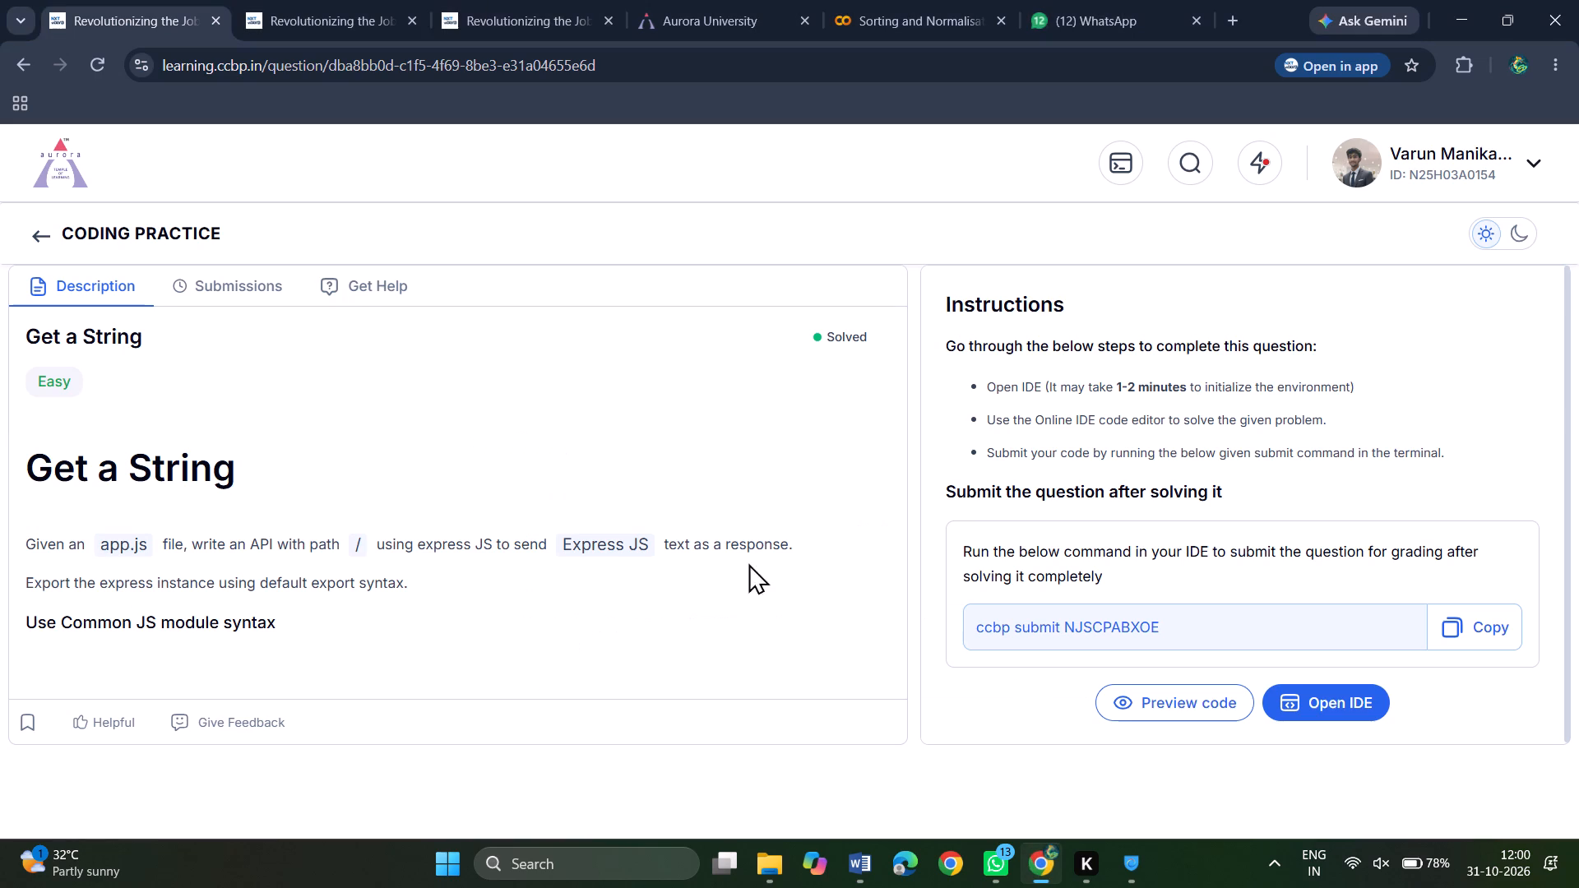
click(351, 0)
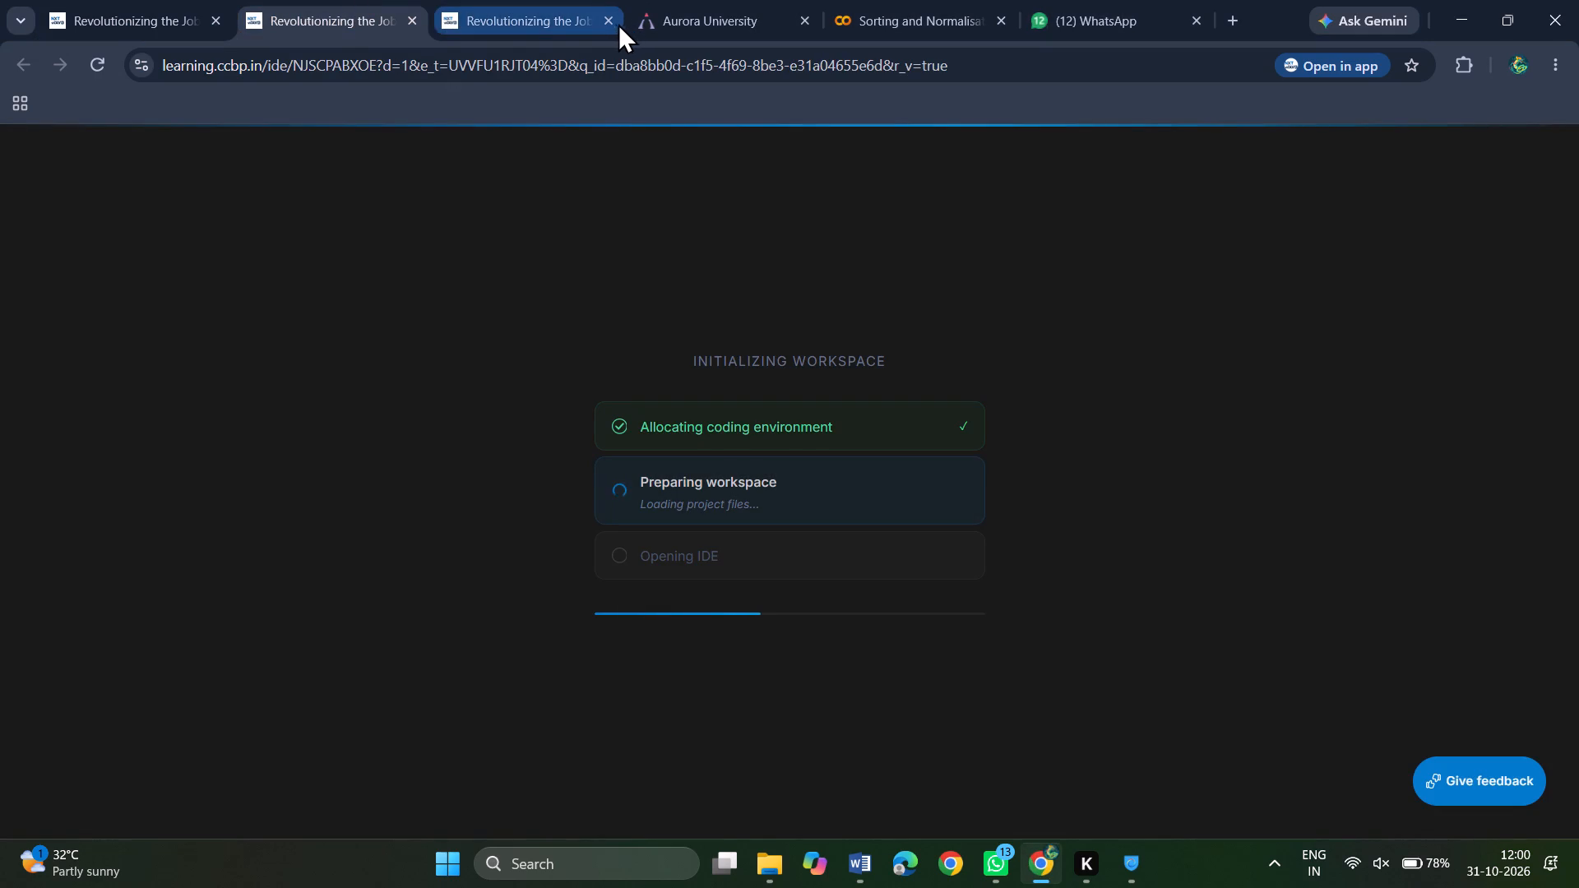
click(611, 20)
click(157, 0)
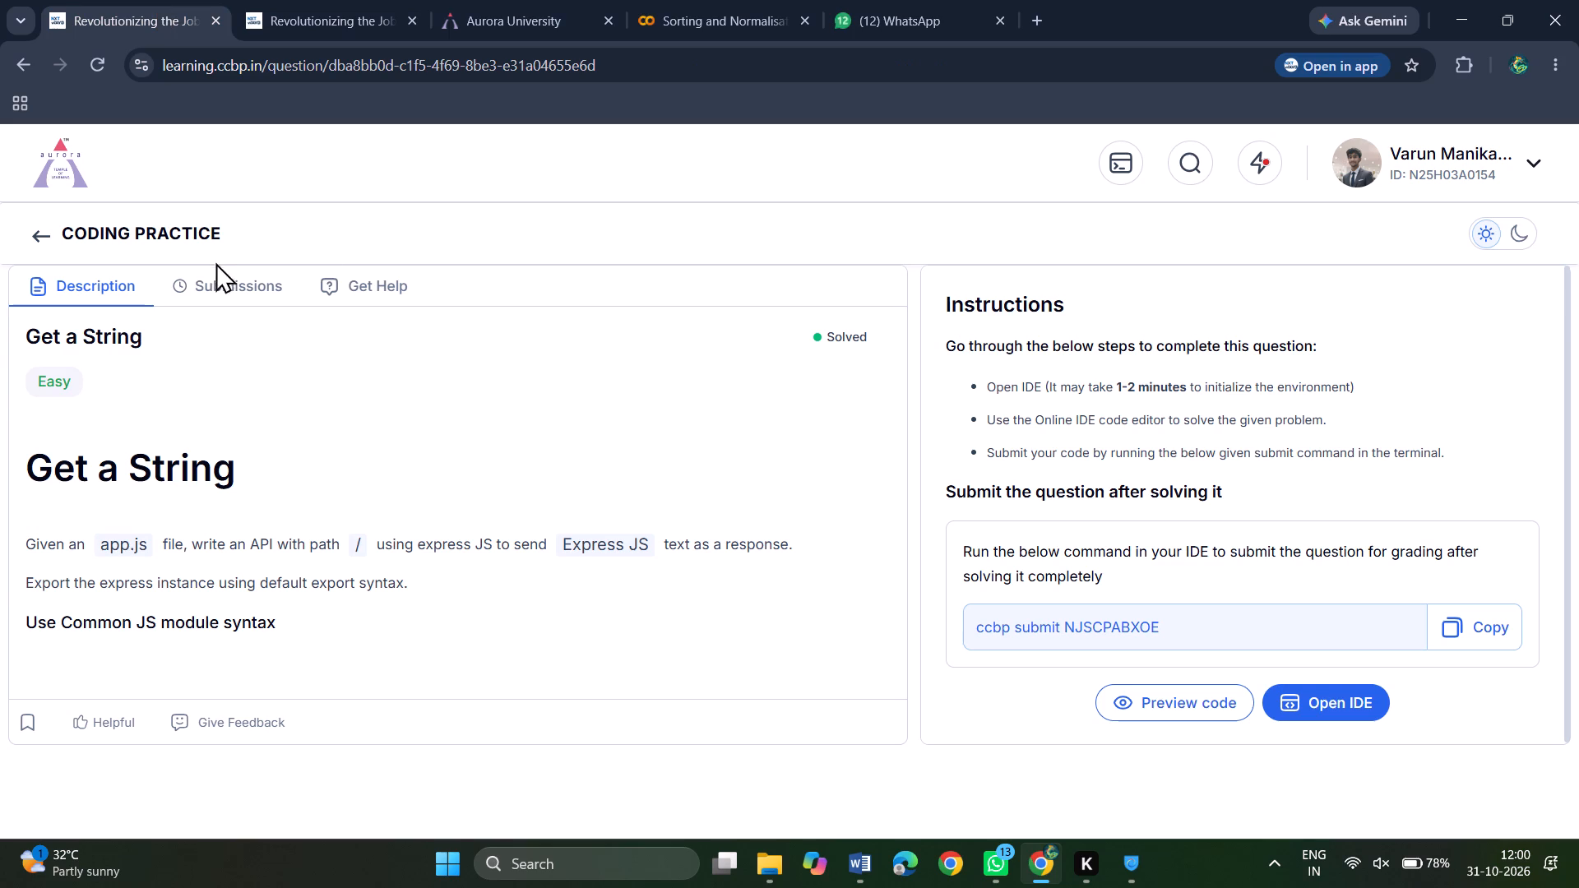
click(274, 291)
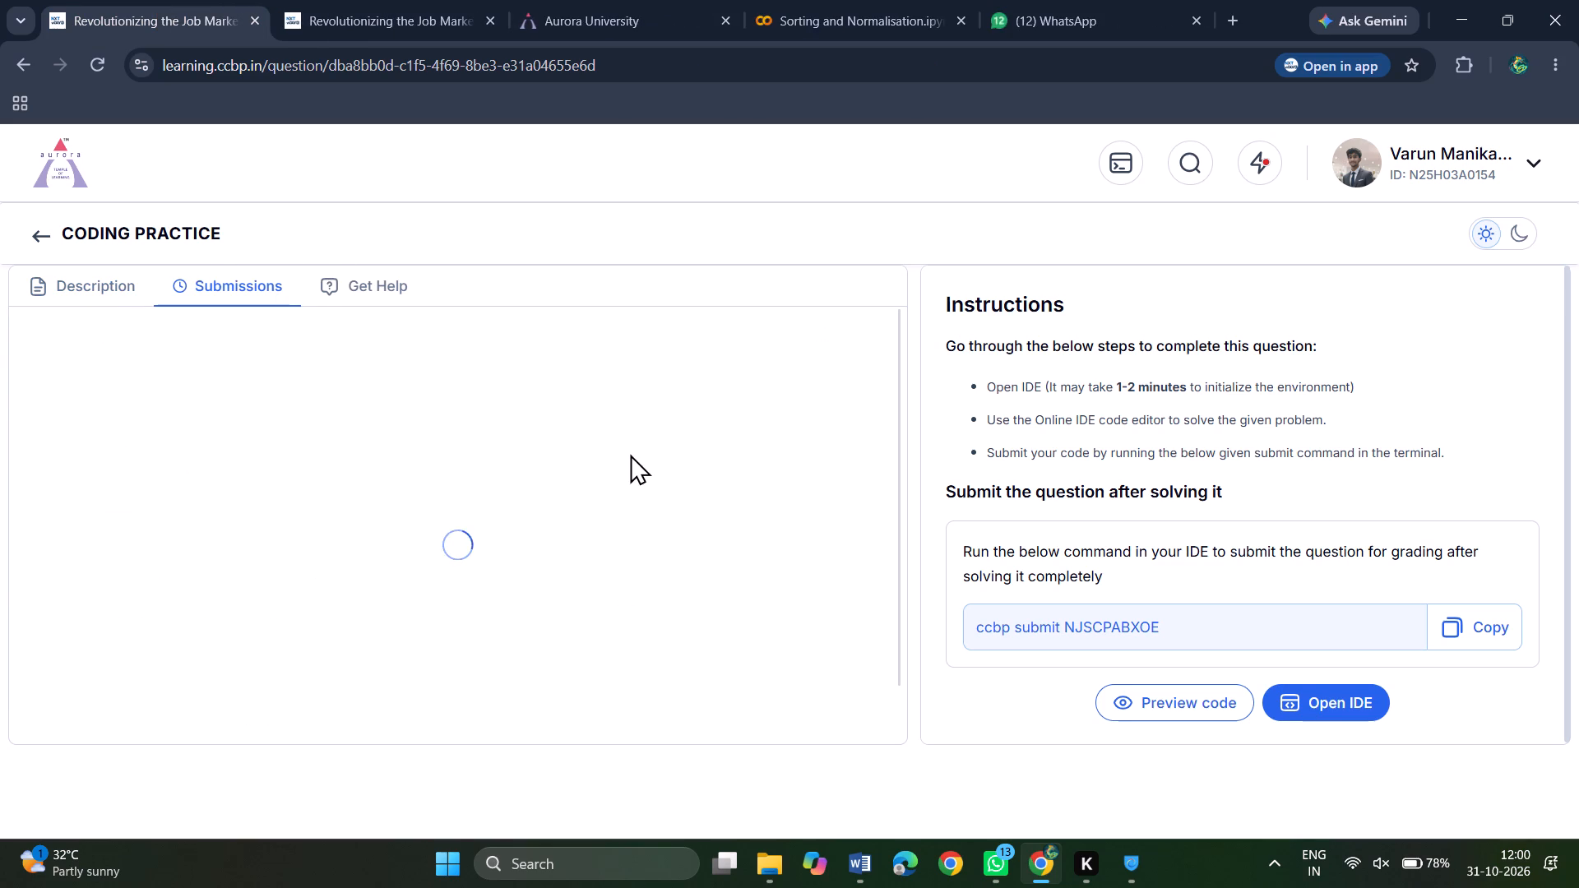
click(456, 377)
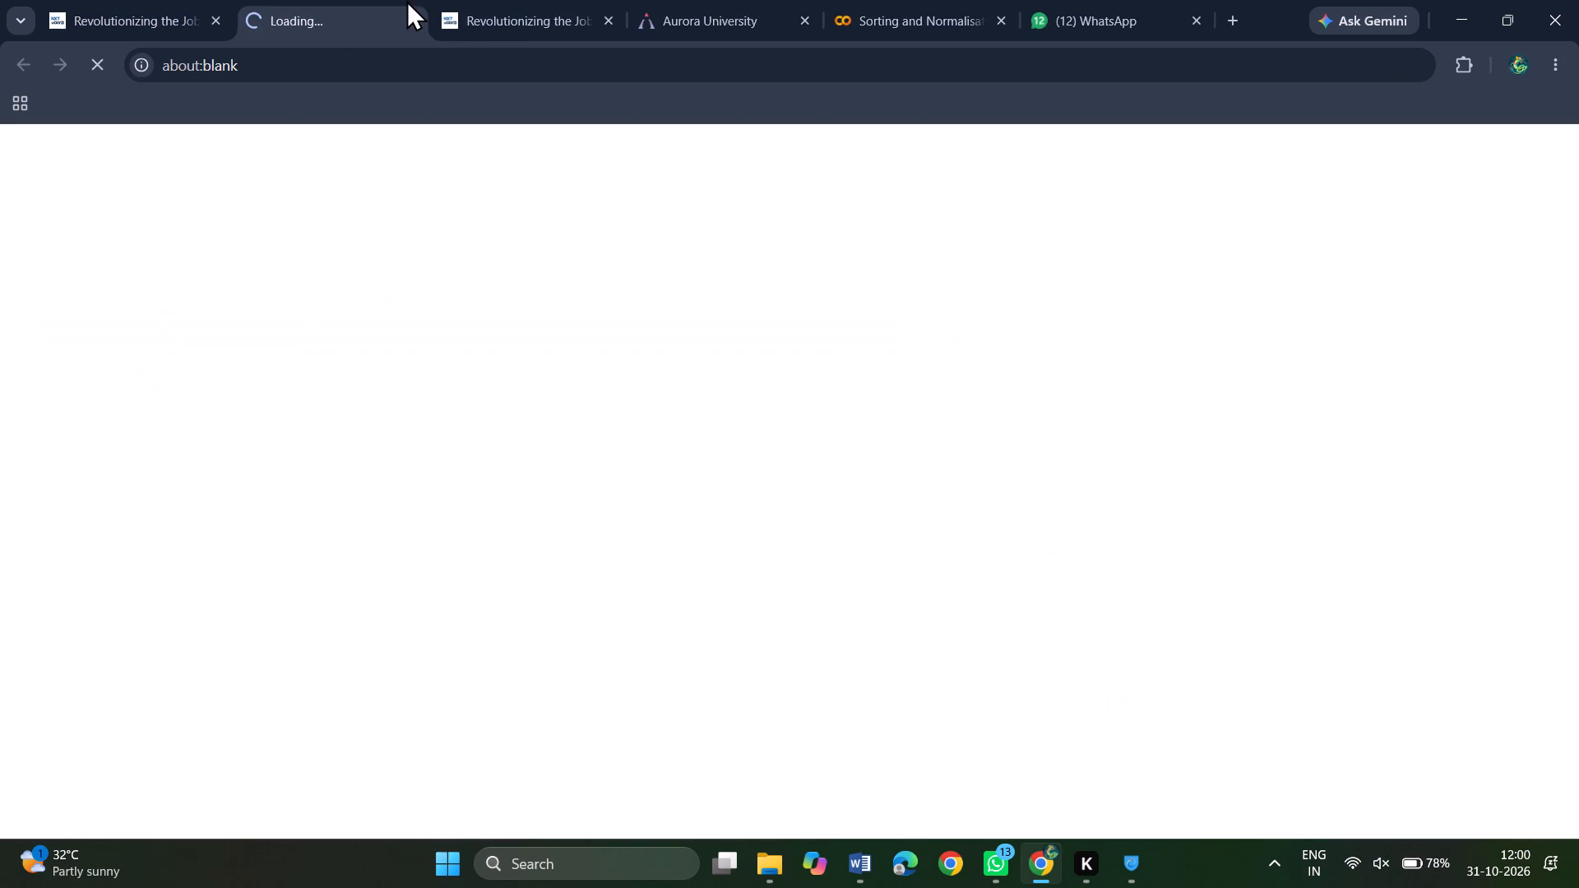
drag(500, 0, 346, 0)
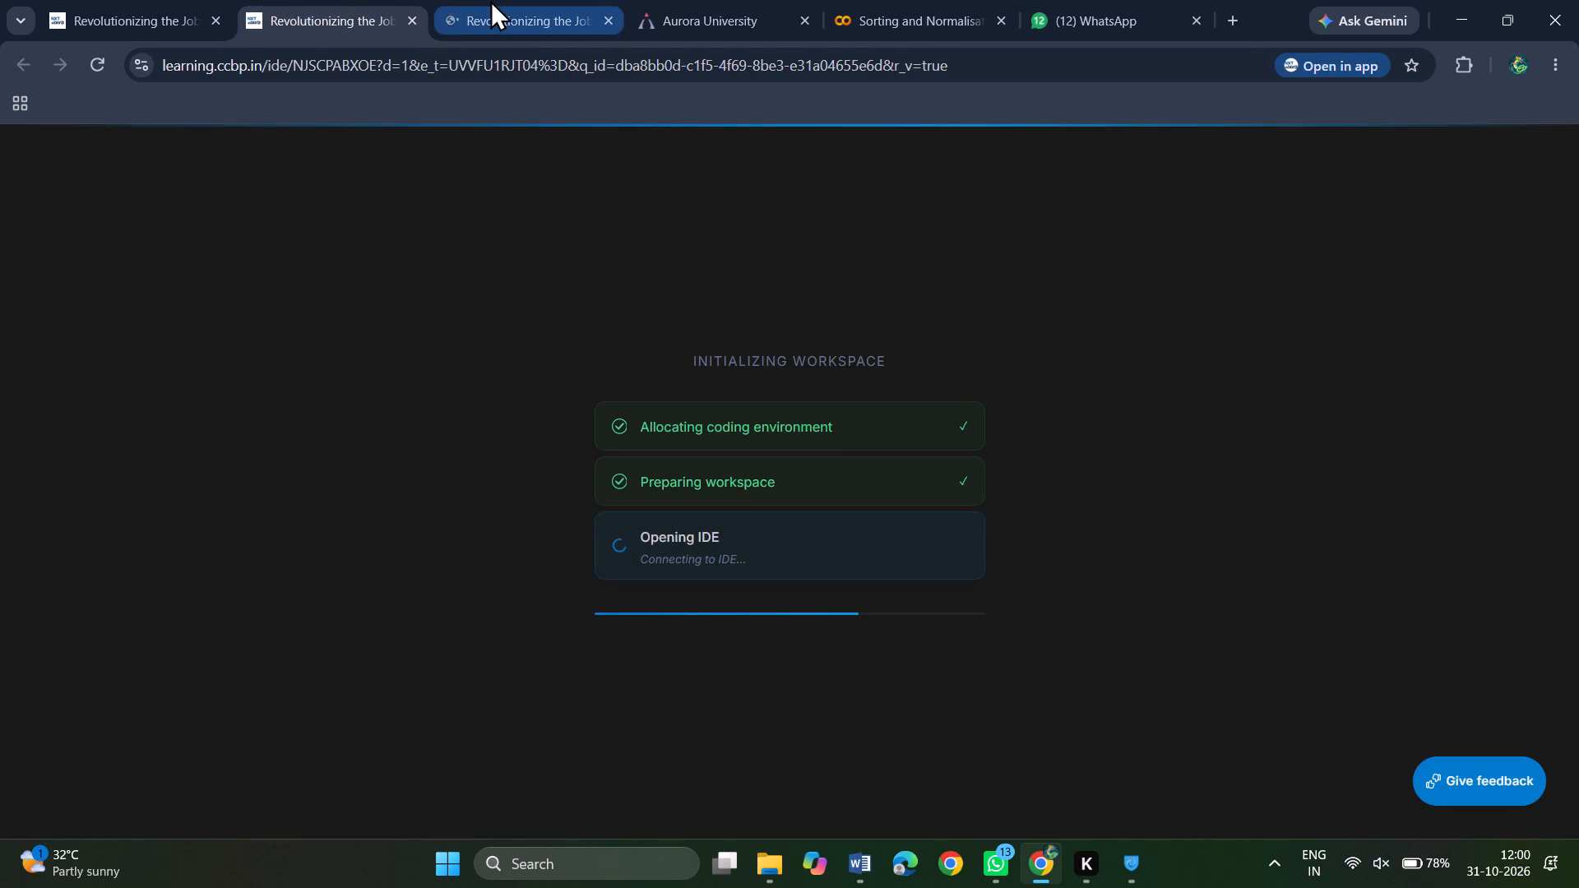
click(490, 0)
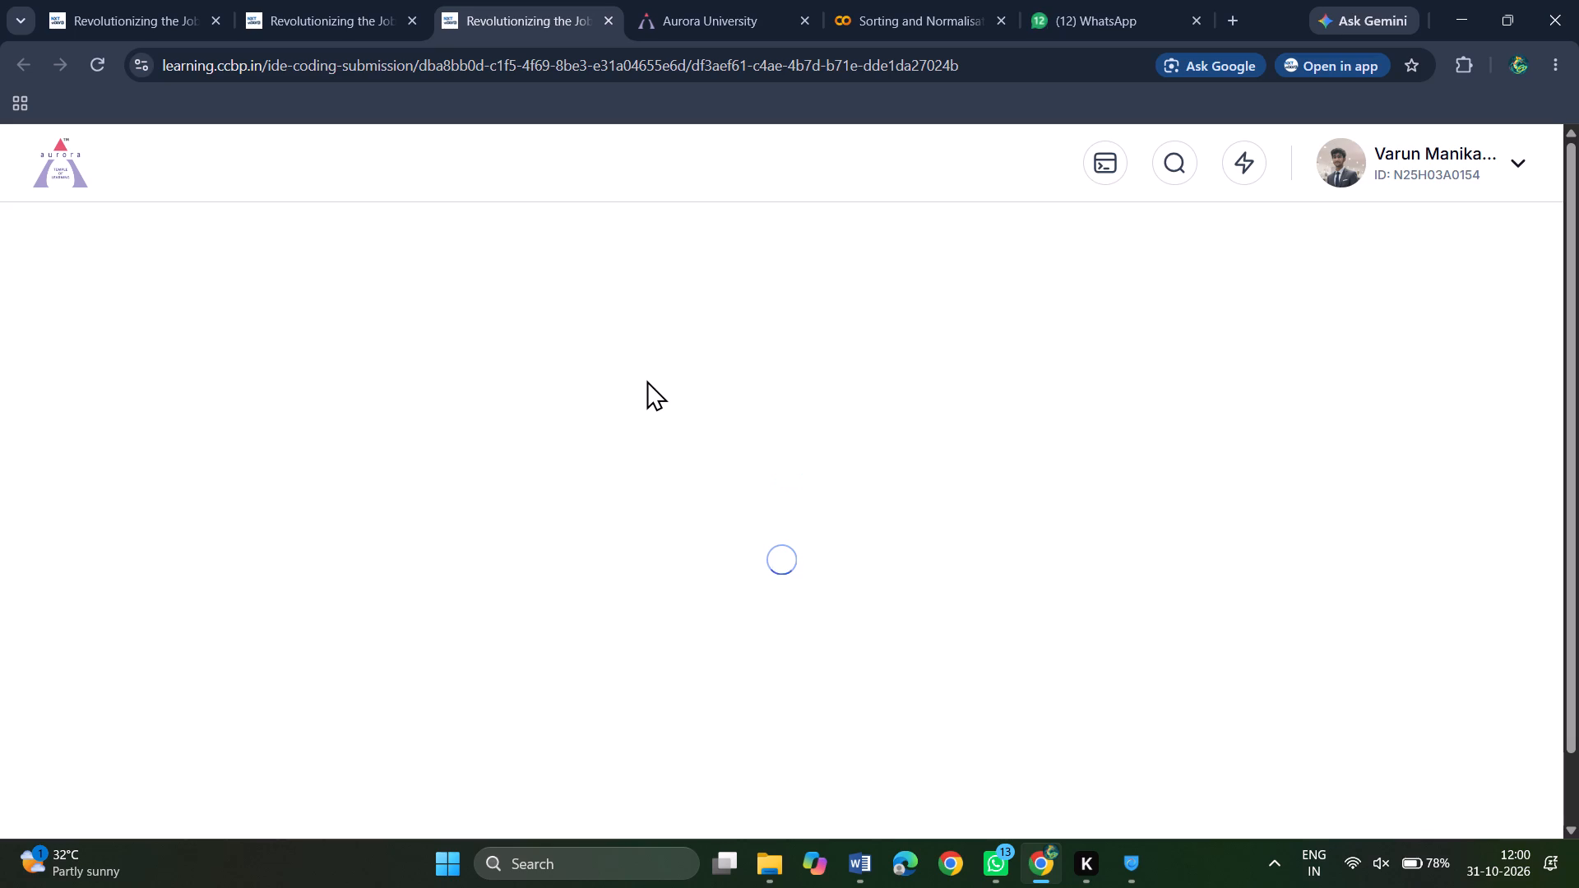
Capture the Get a String submission details page and paste it below the question screenshot in Word, with a blank line between them.
key(Print)
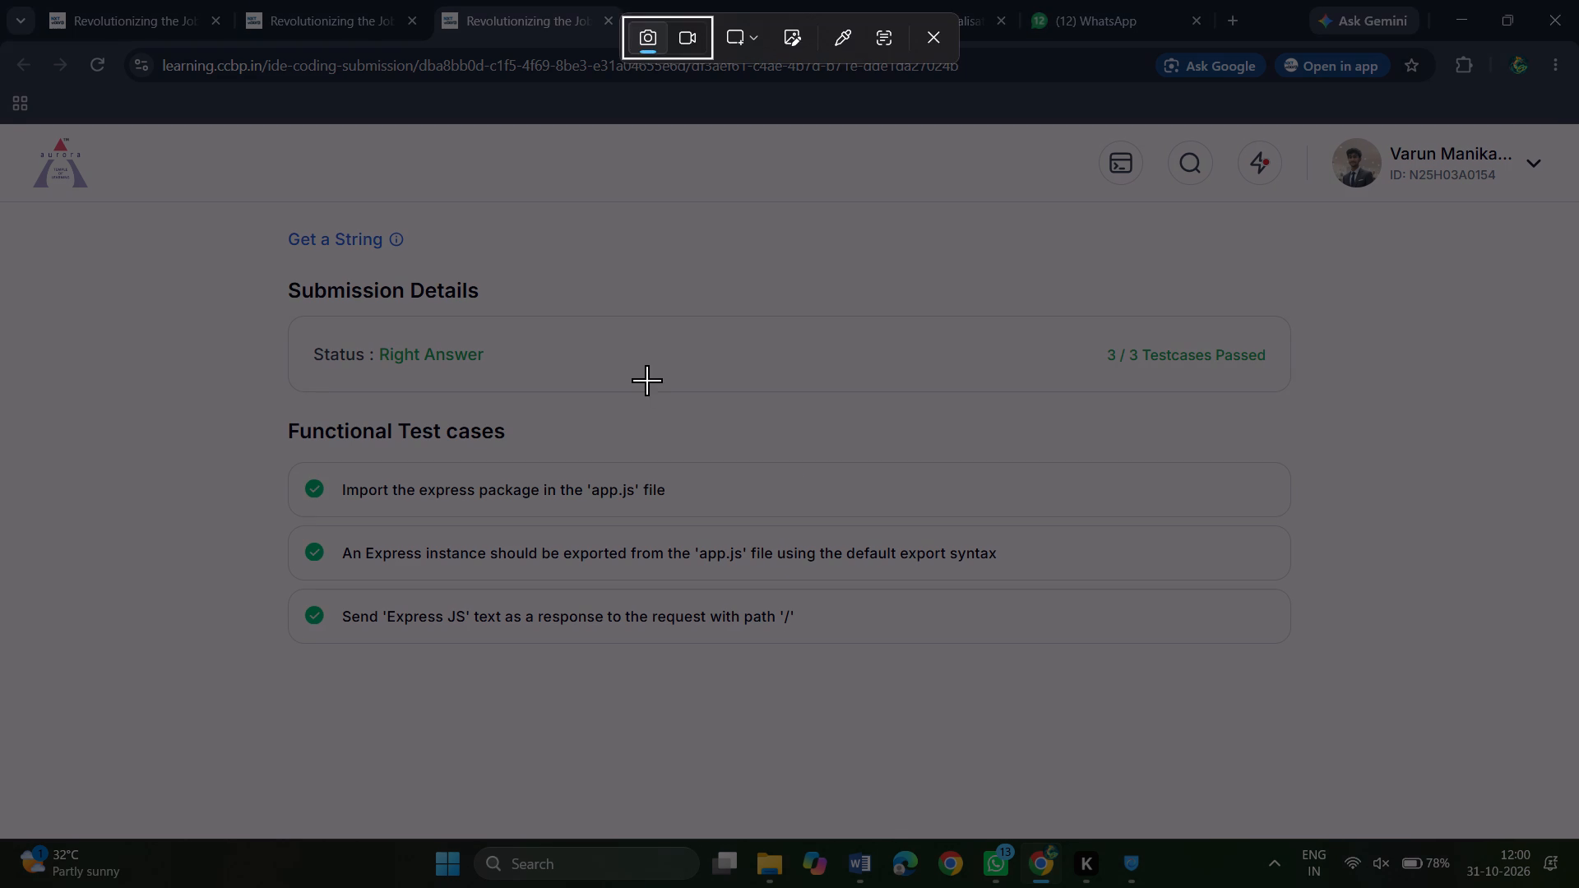
drag(0, 124, 1216, 772)
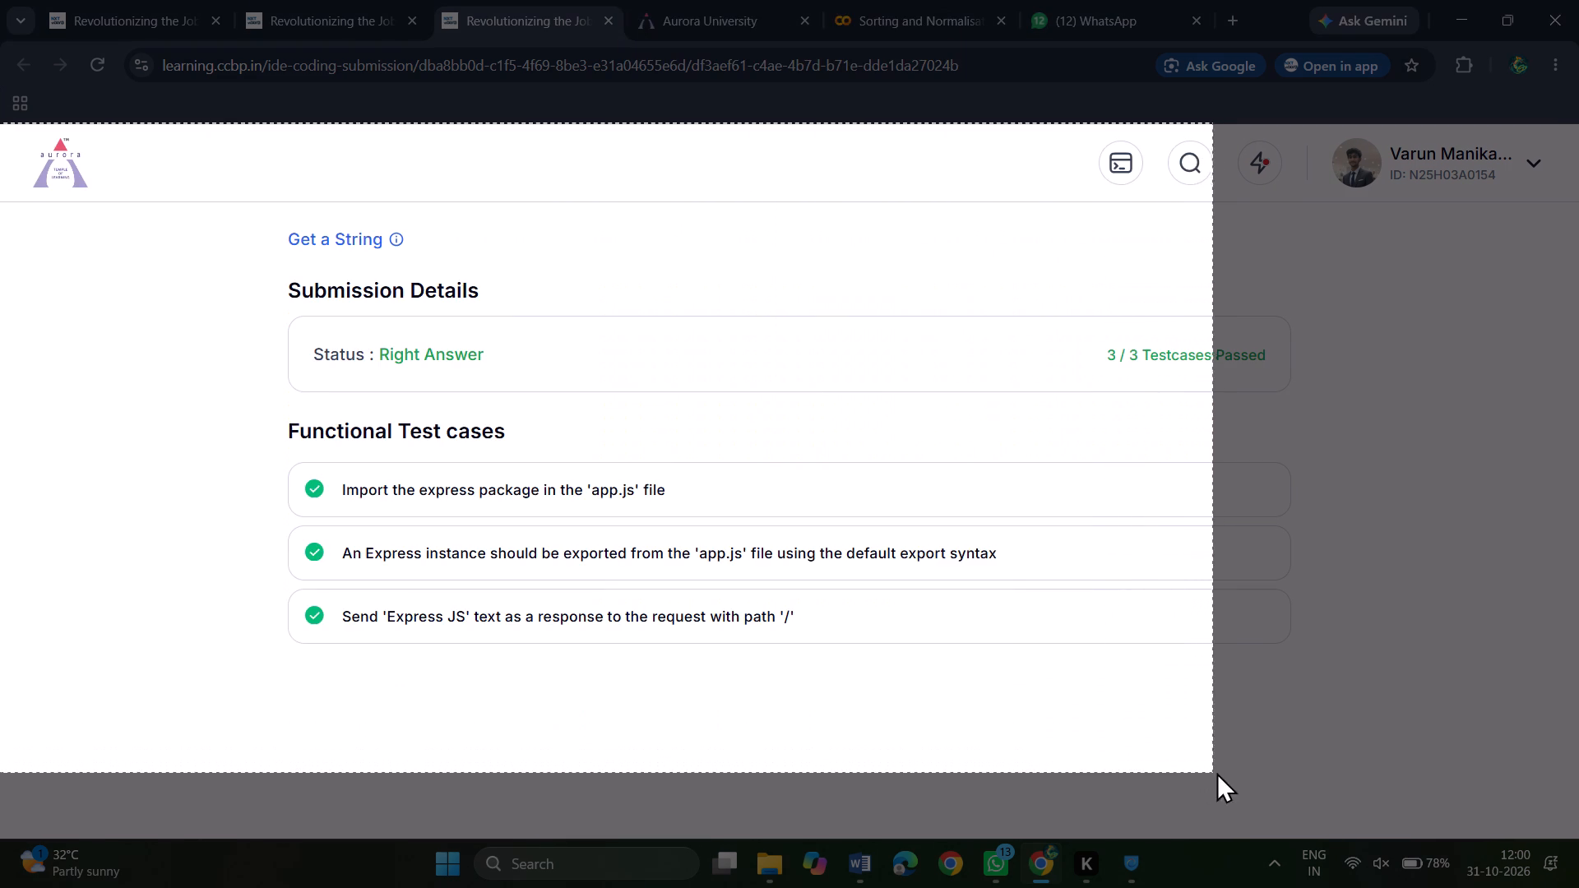
drag(1216, 772, 1479, 850)
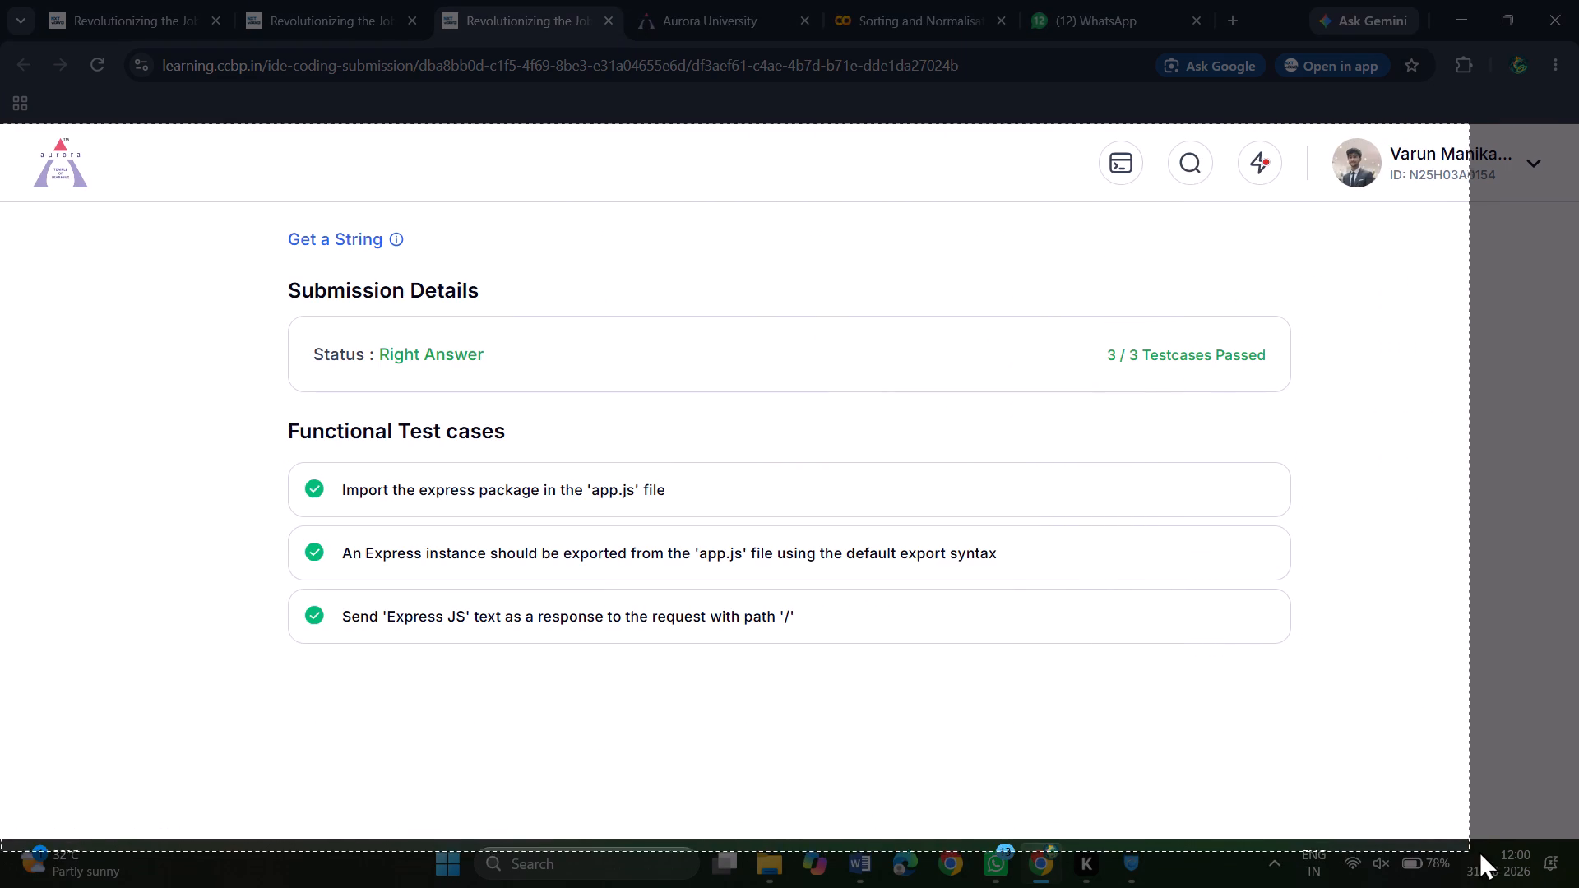
drag(1479, 850, 1578, 839)
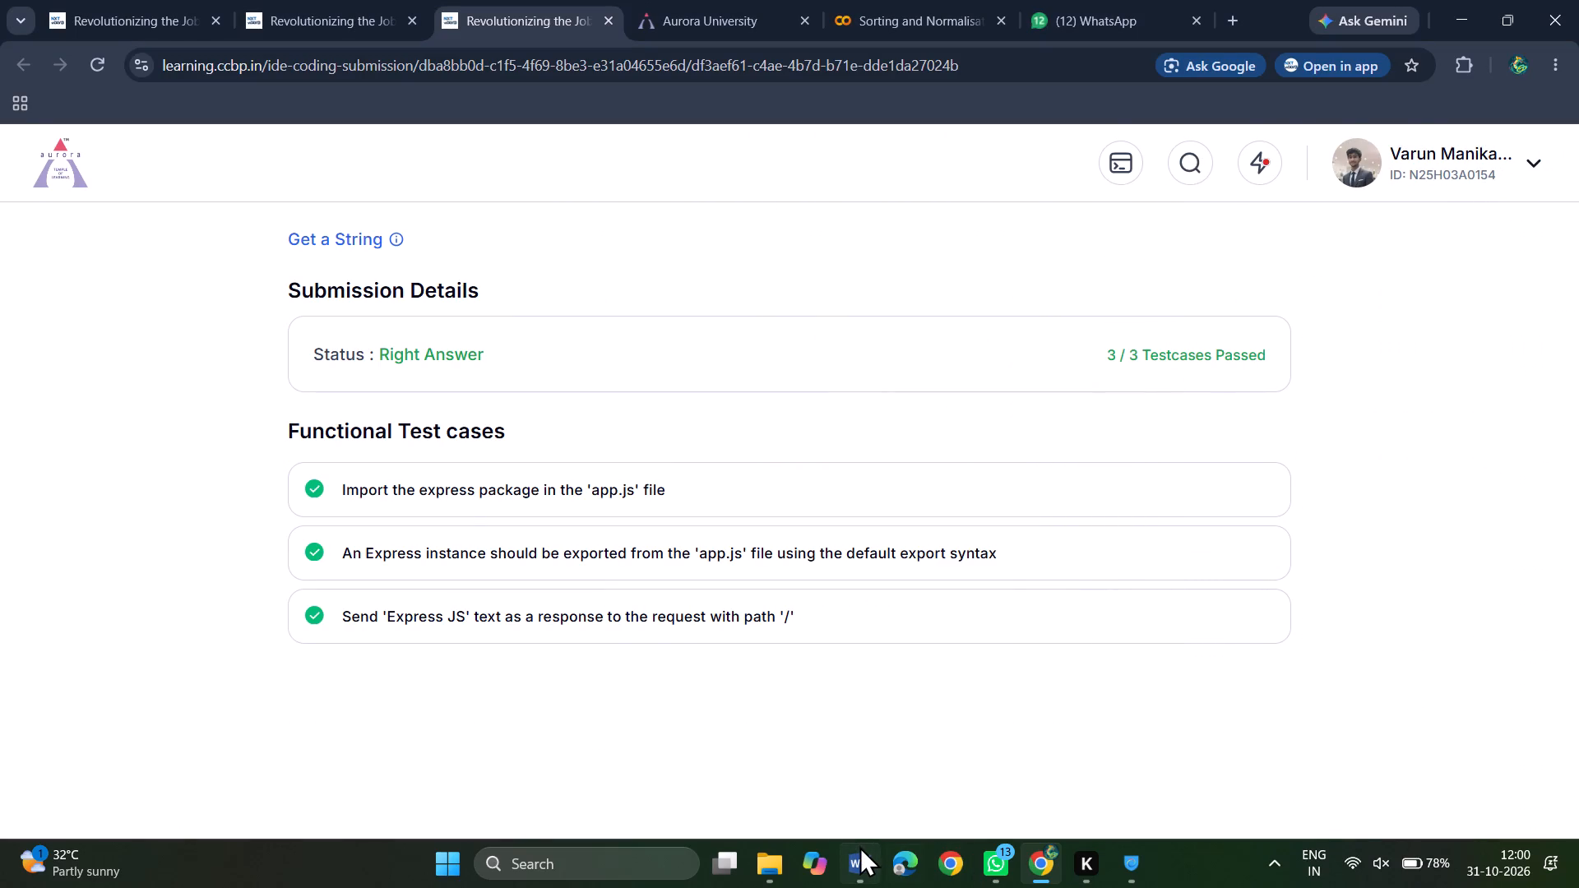
click(859, 846)
key(ctrl+v)
scroll(691, 618, down, 1)
key(Up)
key(Return)
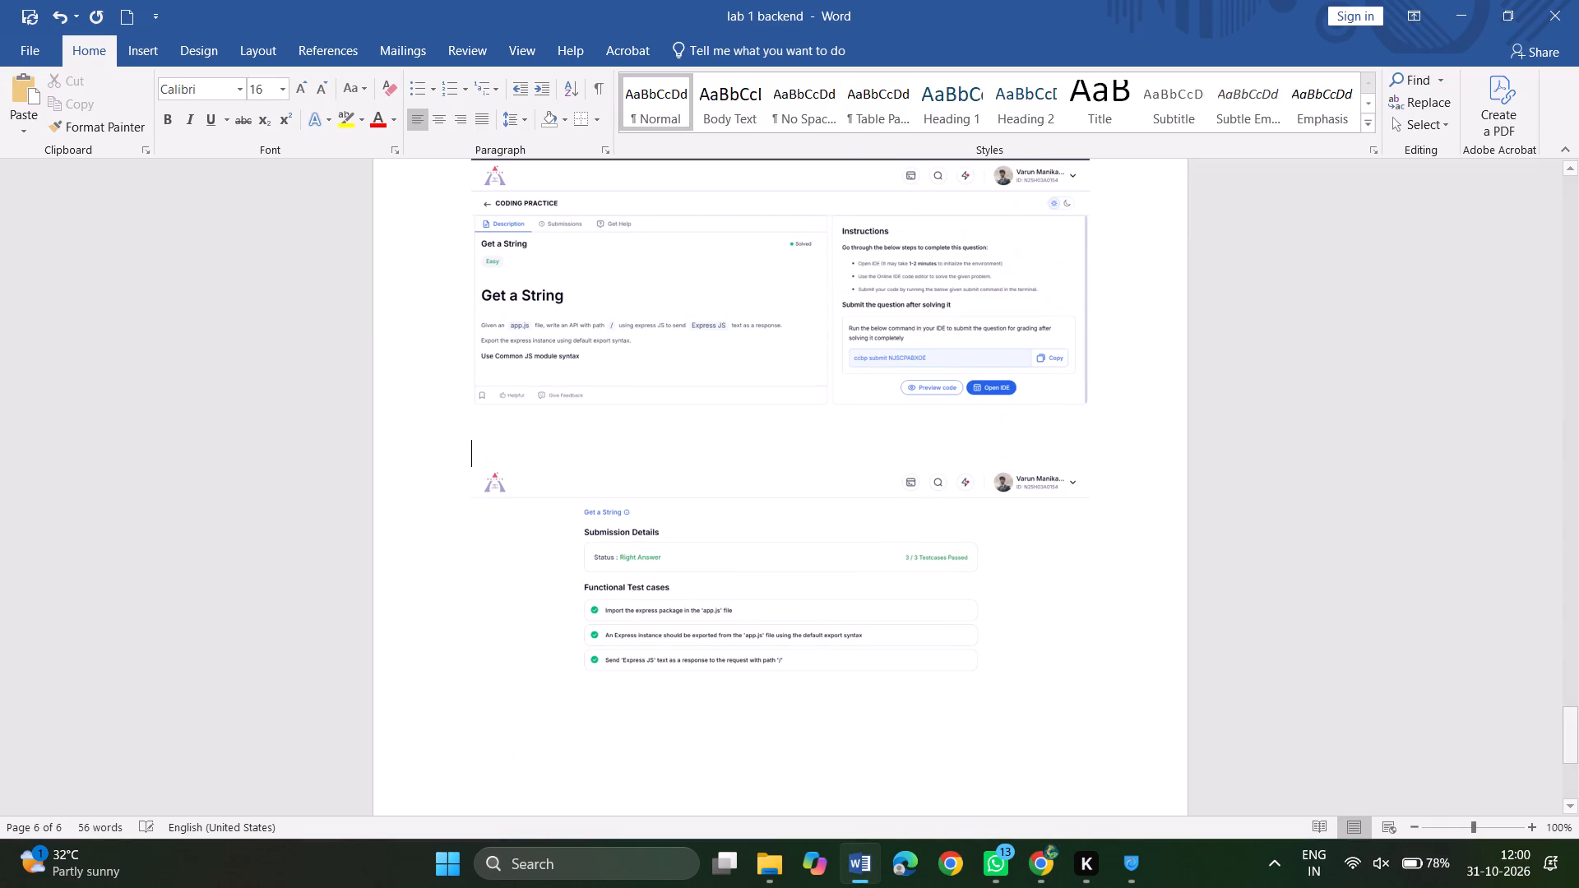
Switch to Chrome, close the Get a String submission tab, and open app.js from the coding-practice-3d folder in the IDE.
click(1052, 879)
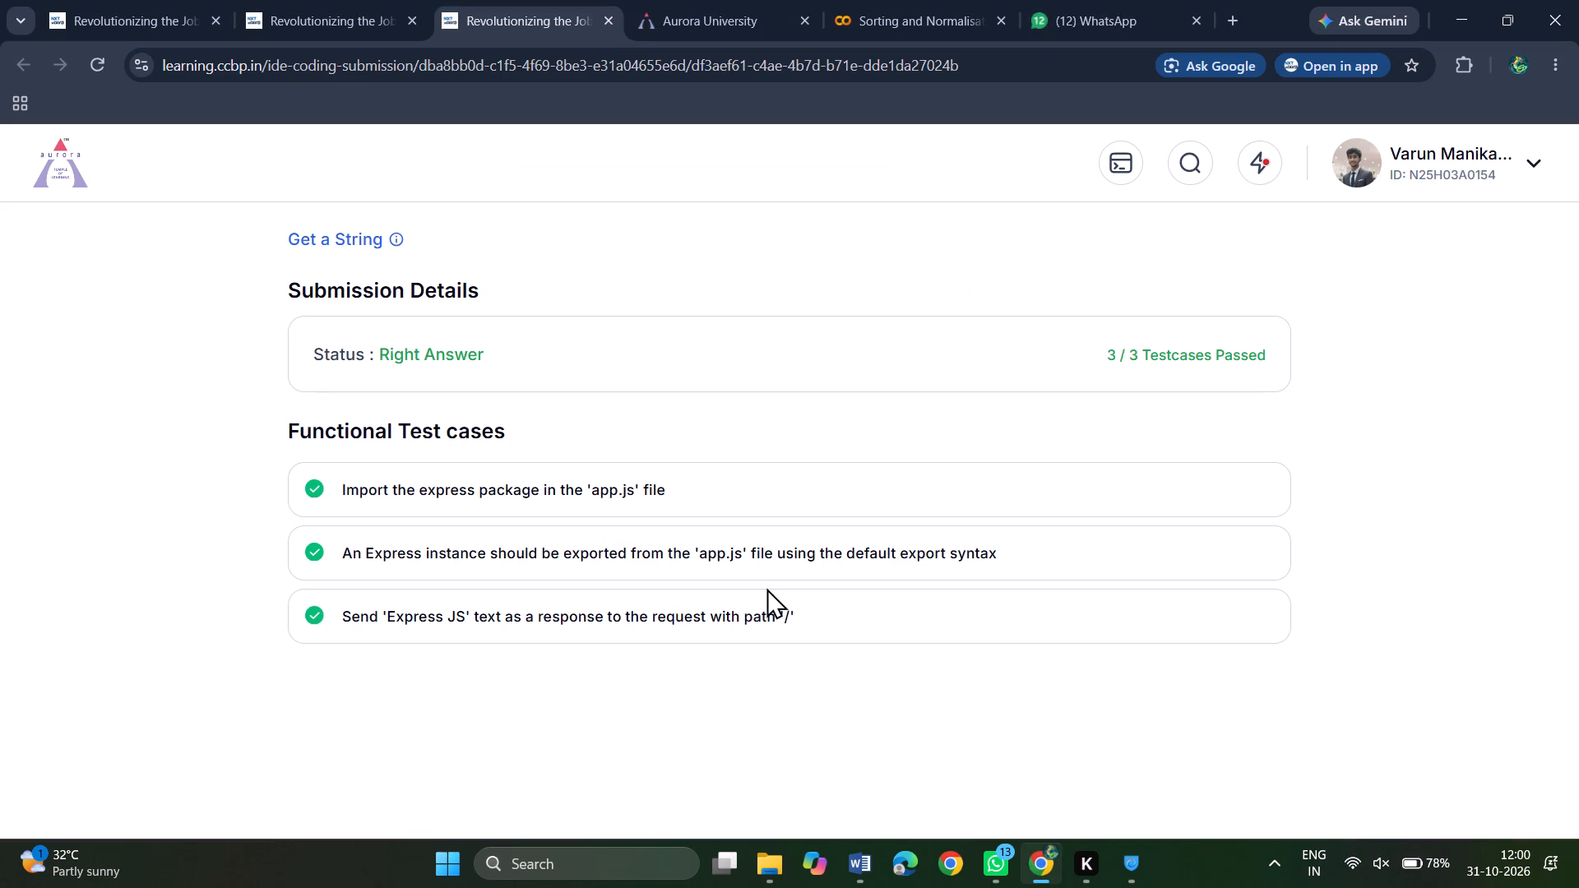
click(374, 0)
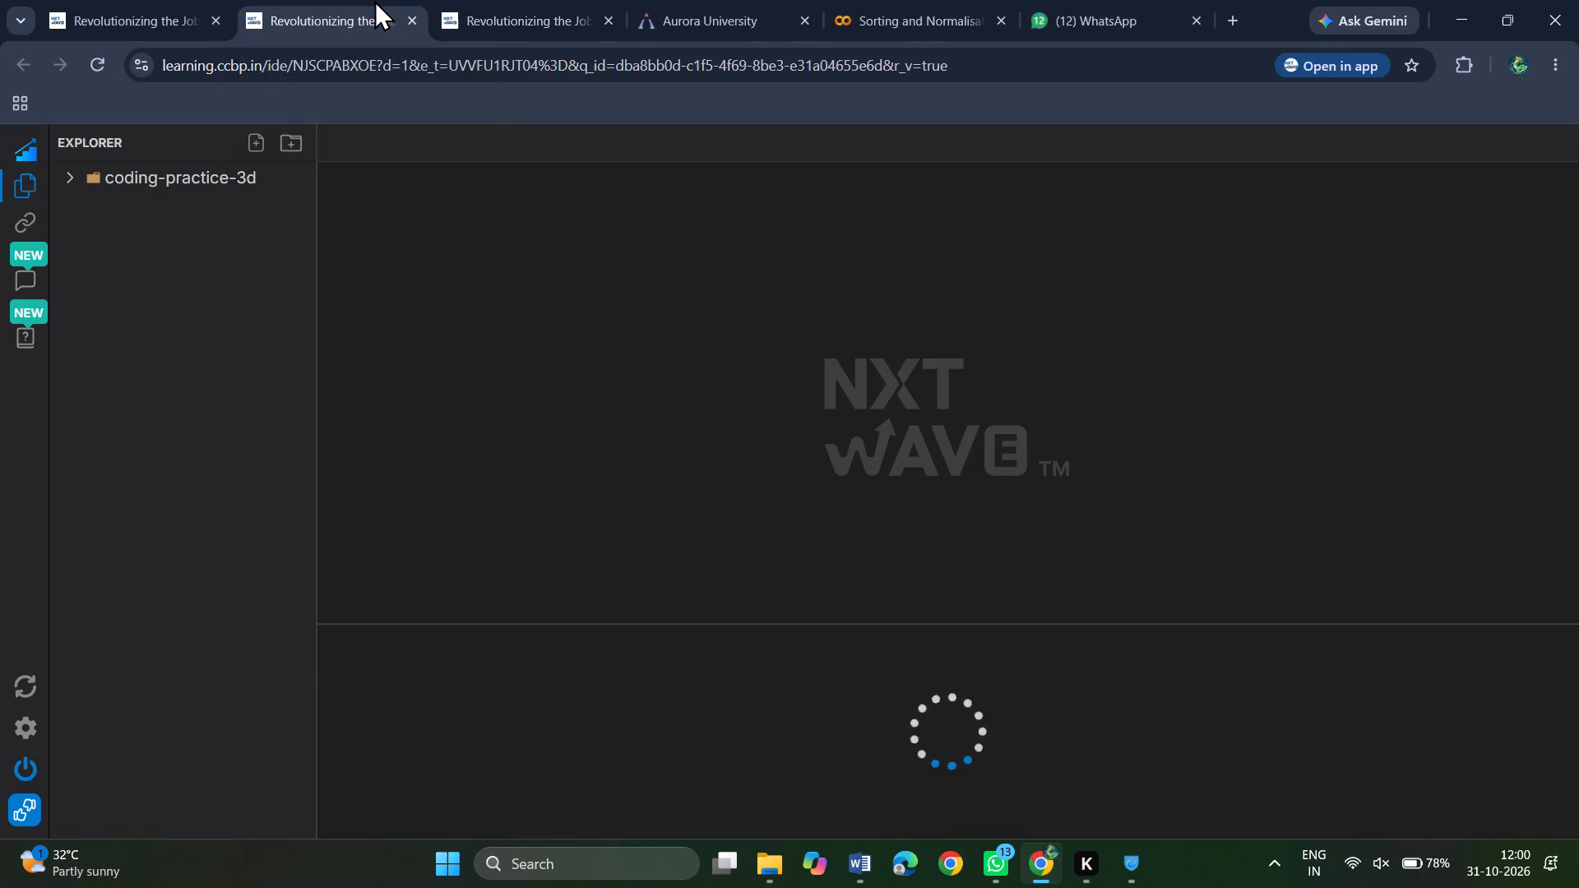
click(603, 15)
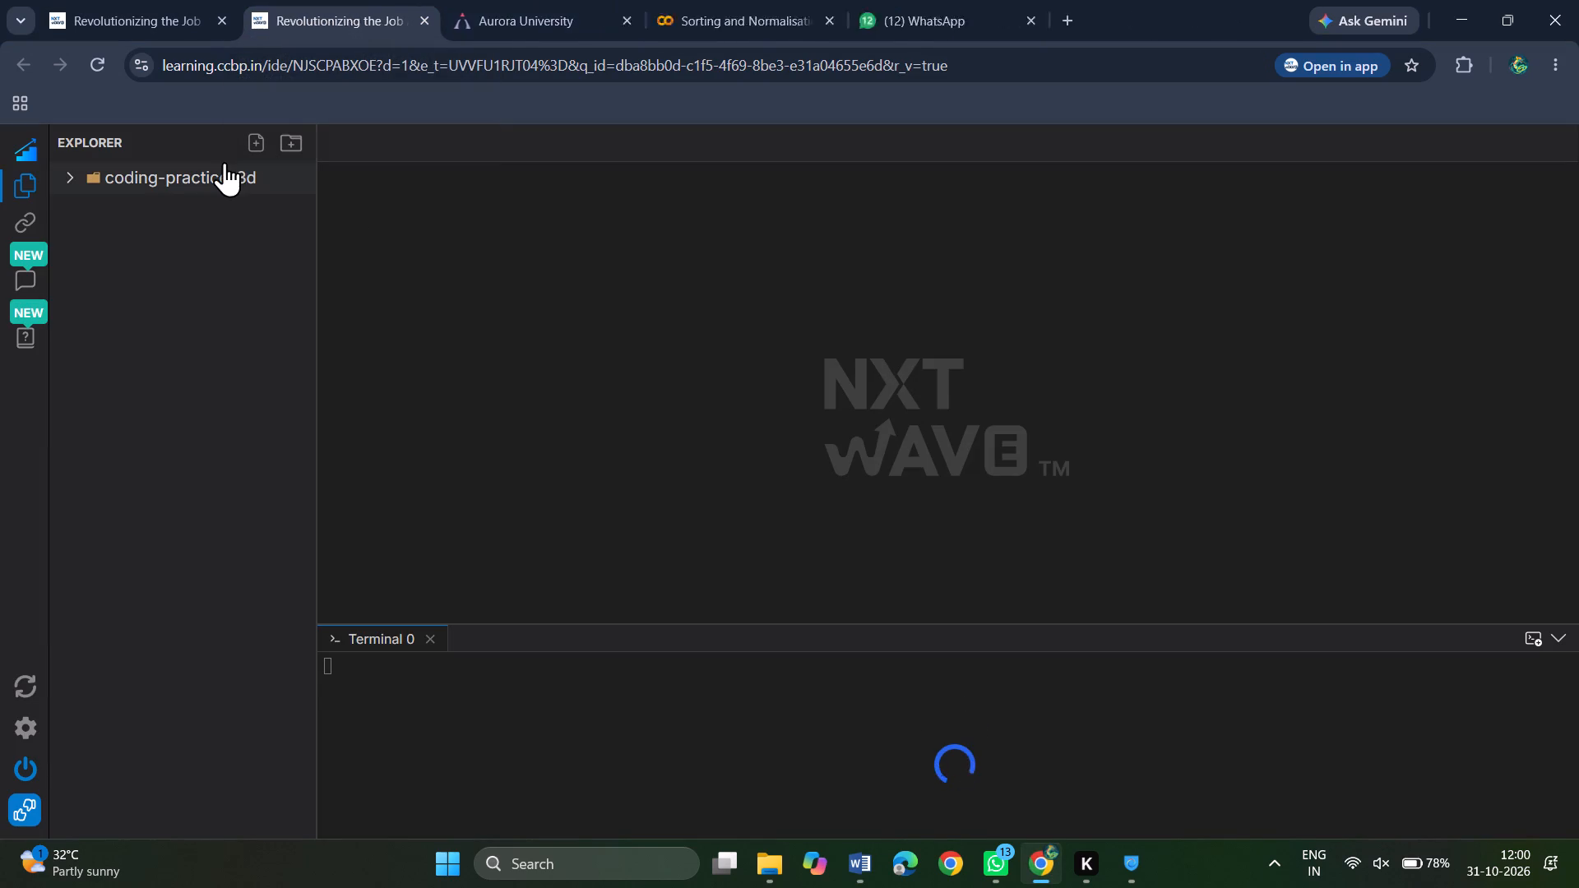
click(225, 162)
click(173, 249)
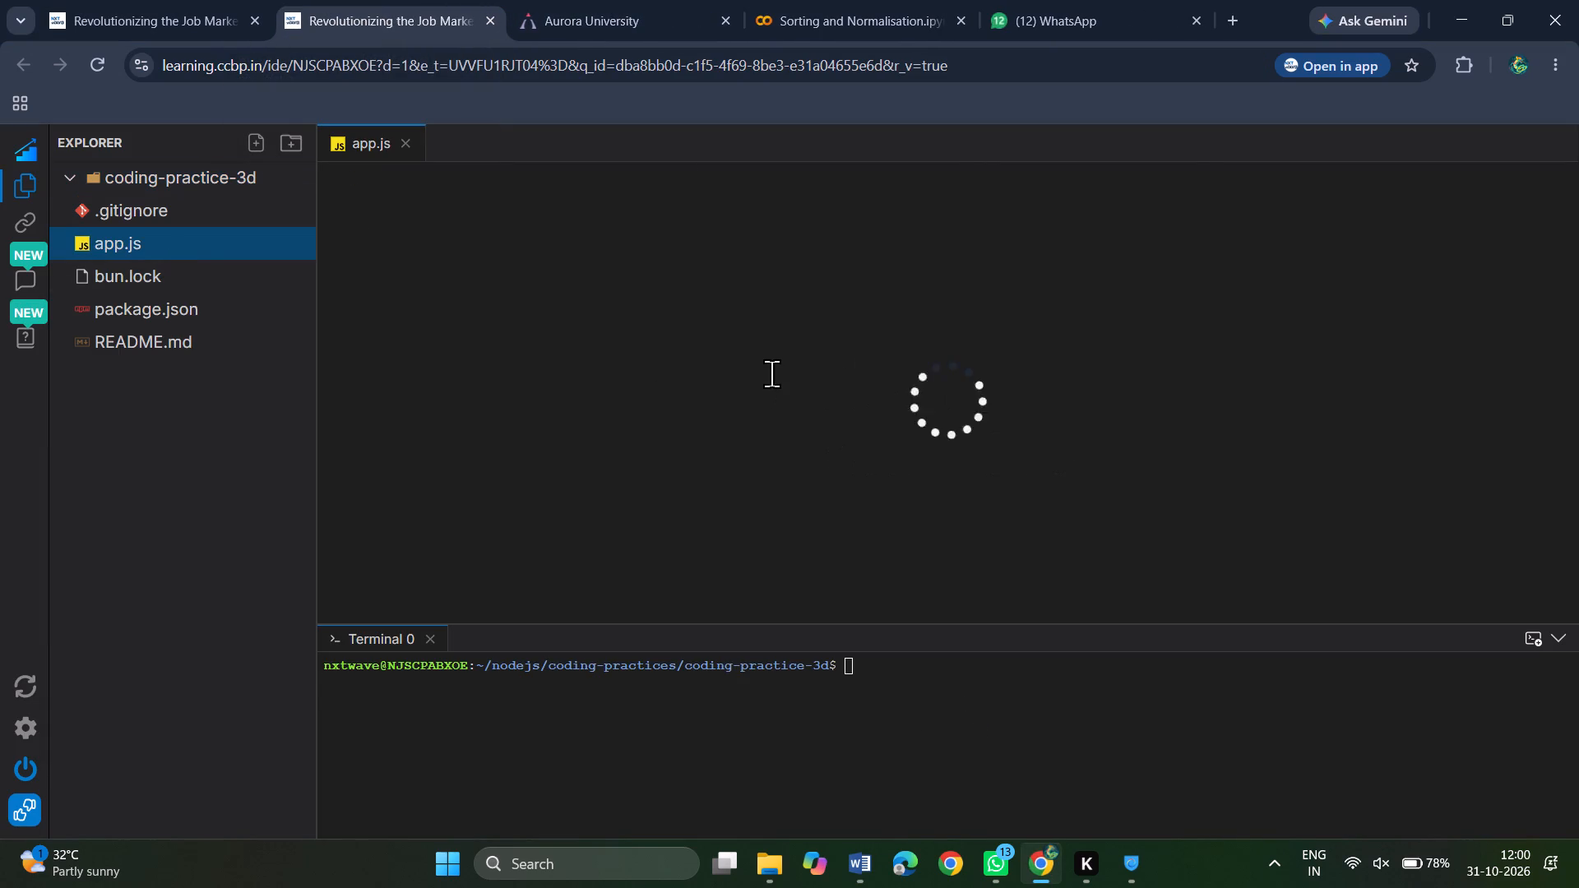
Capture the IDE showing the app.js code and paste it in Word between the Get a String question and submission screenshots.
key(Print)
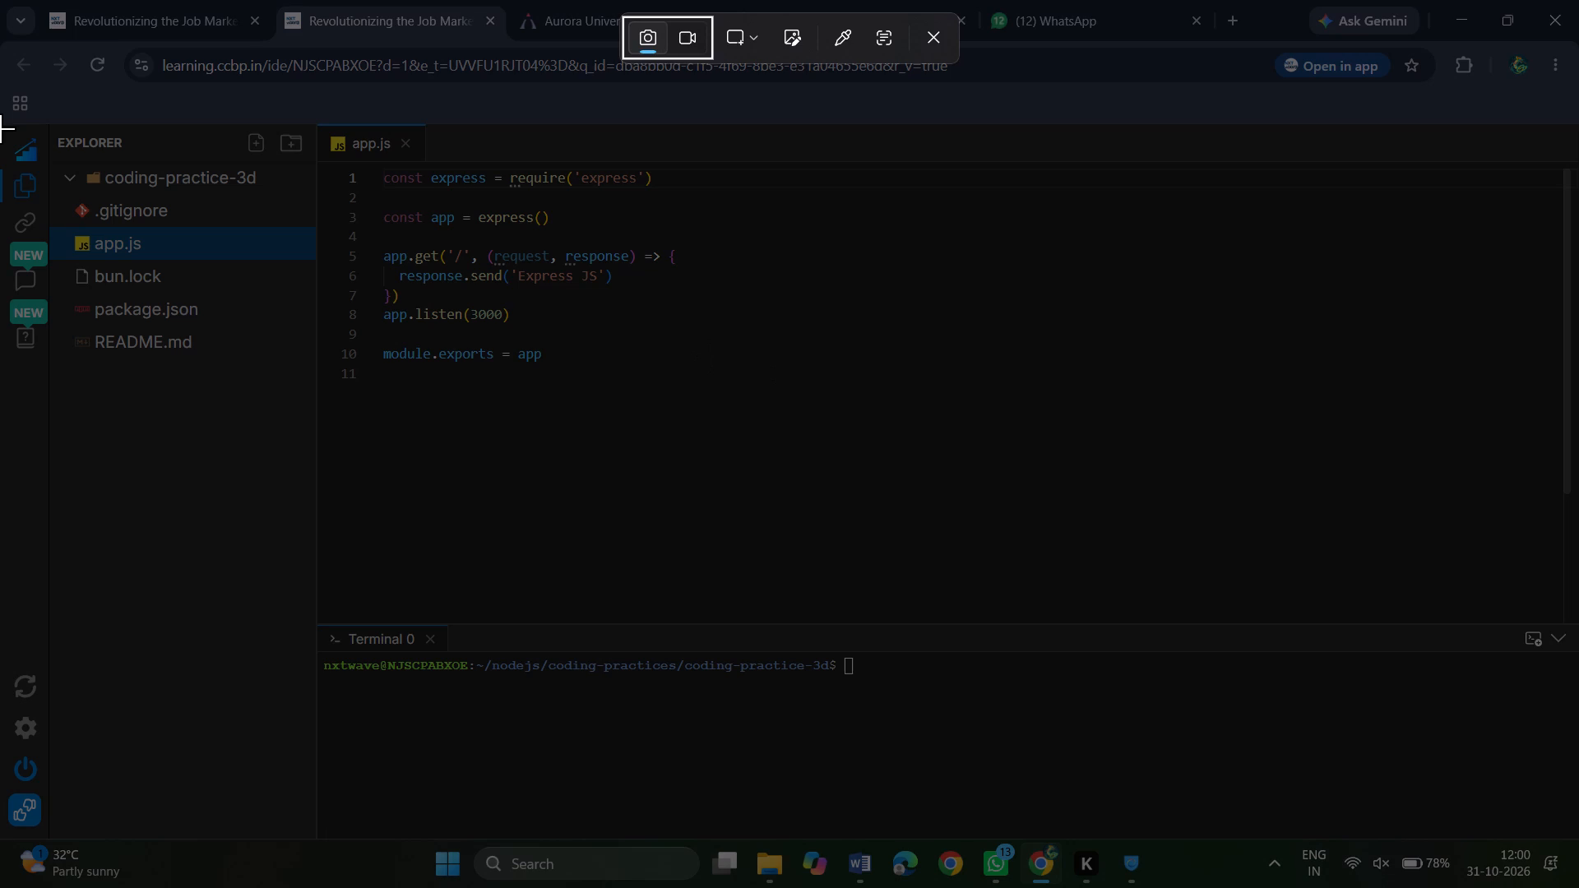
drag(0, 86, 1492, 760)
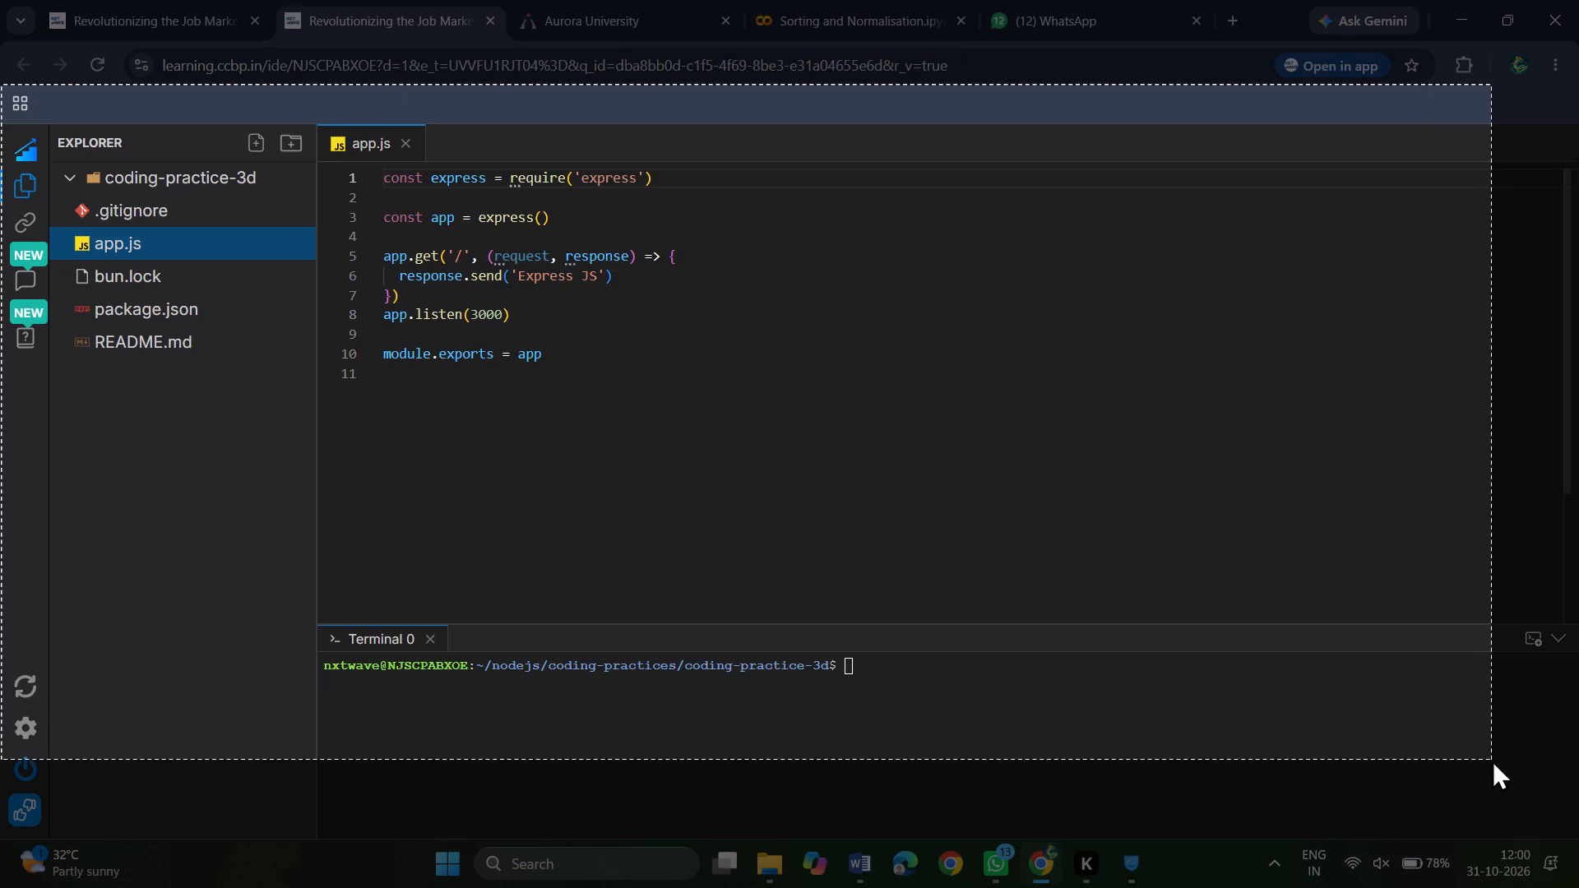
drag(1492, 760, 1578, 868)
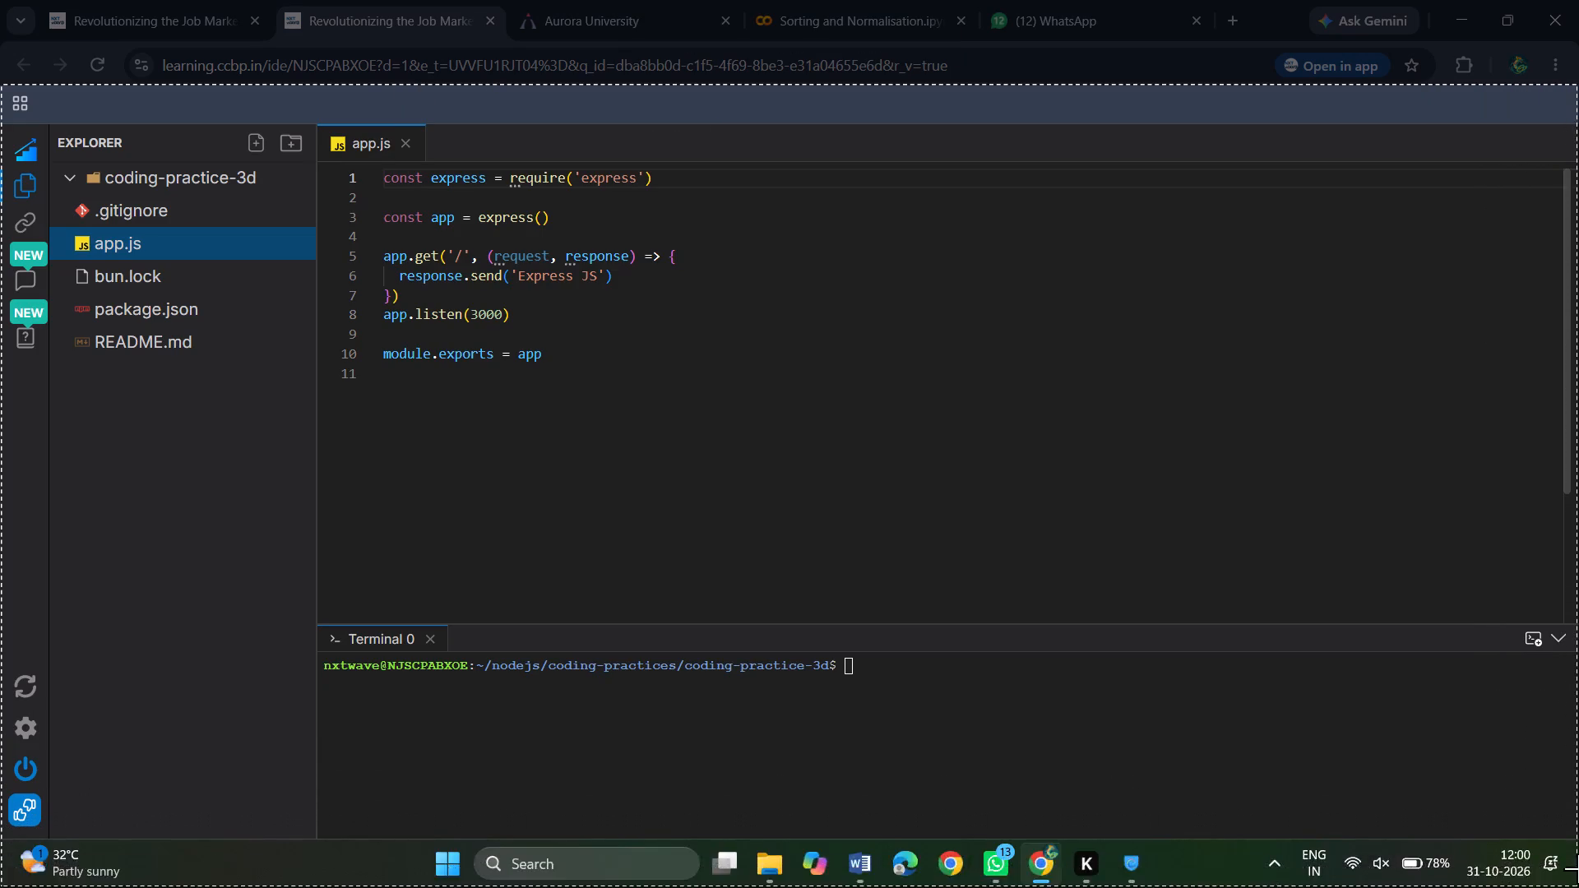
drag(1578, 868, 1578, 835)
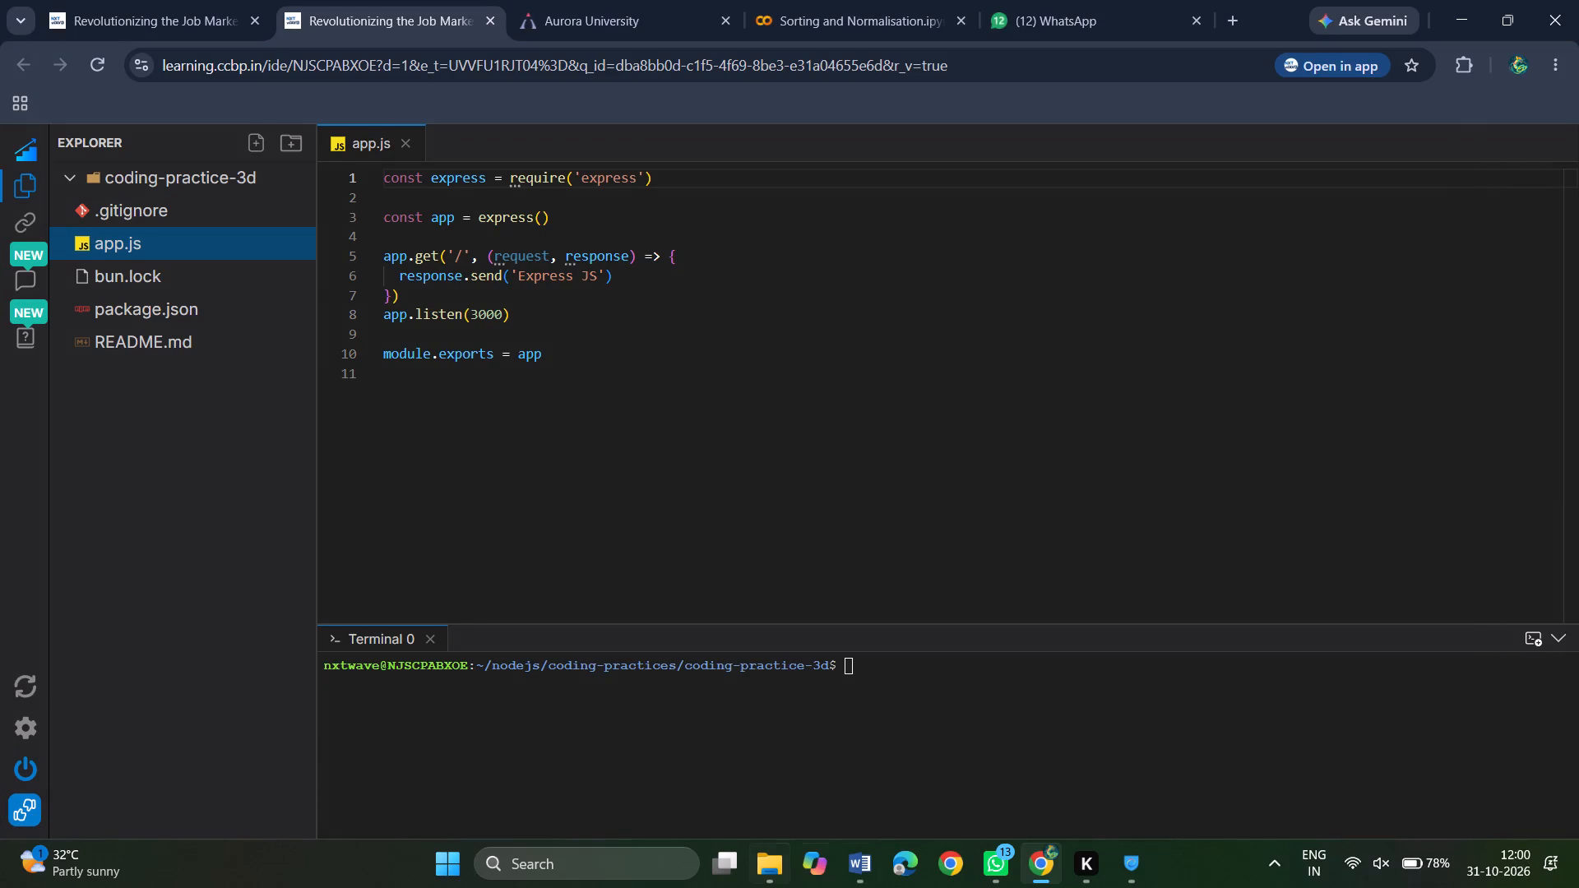
click(867, 865)
key(ctrl+v)
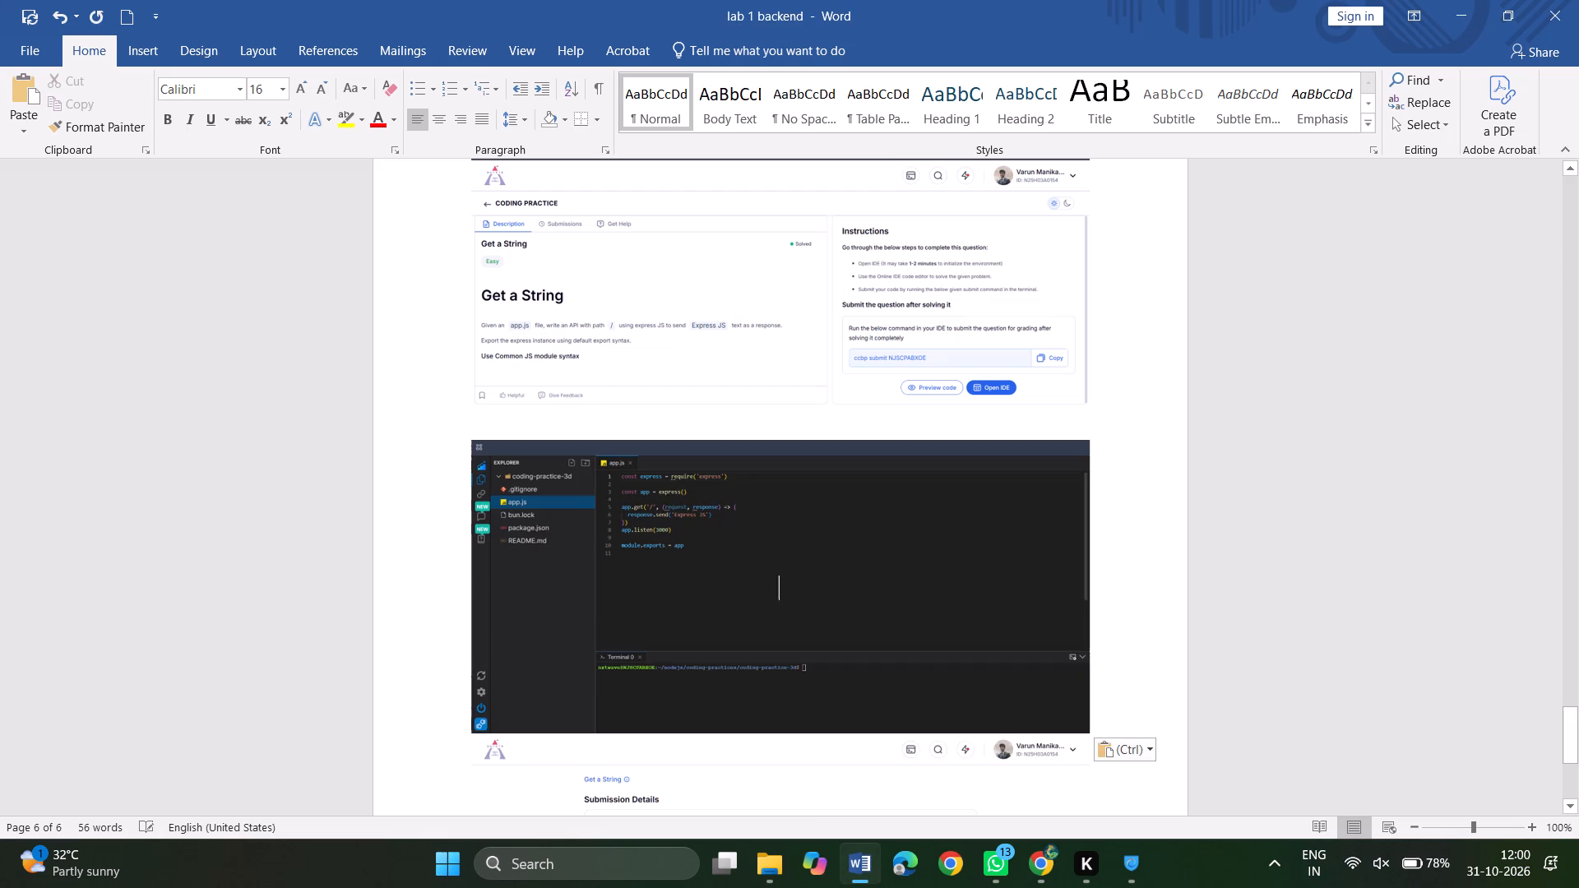
scroll(591, 503, down, 1)
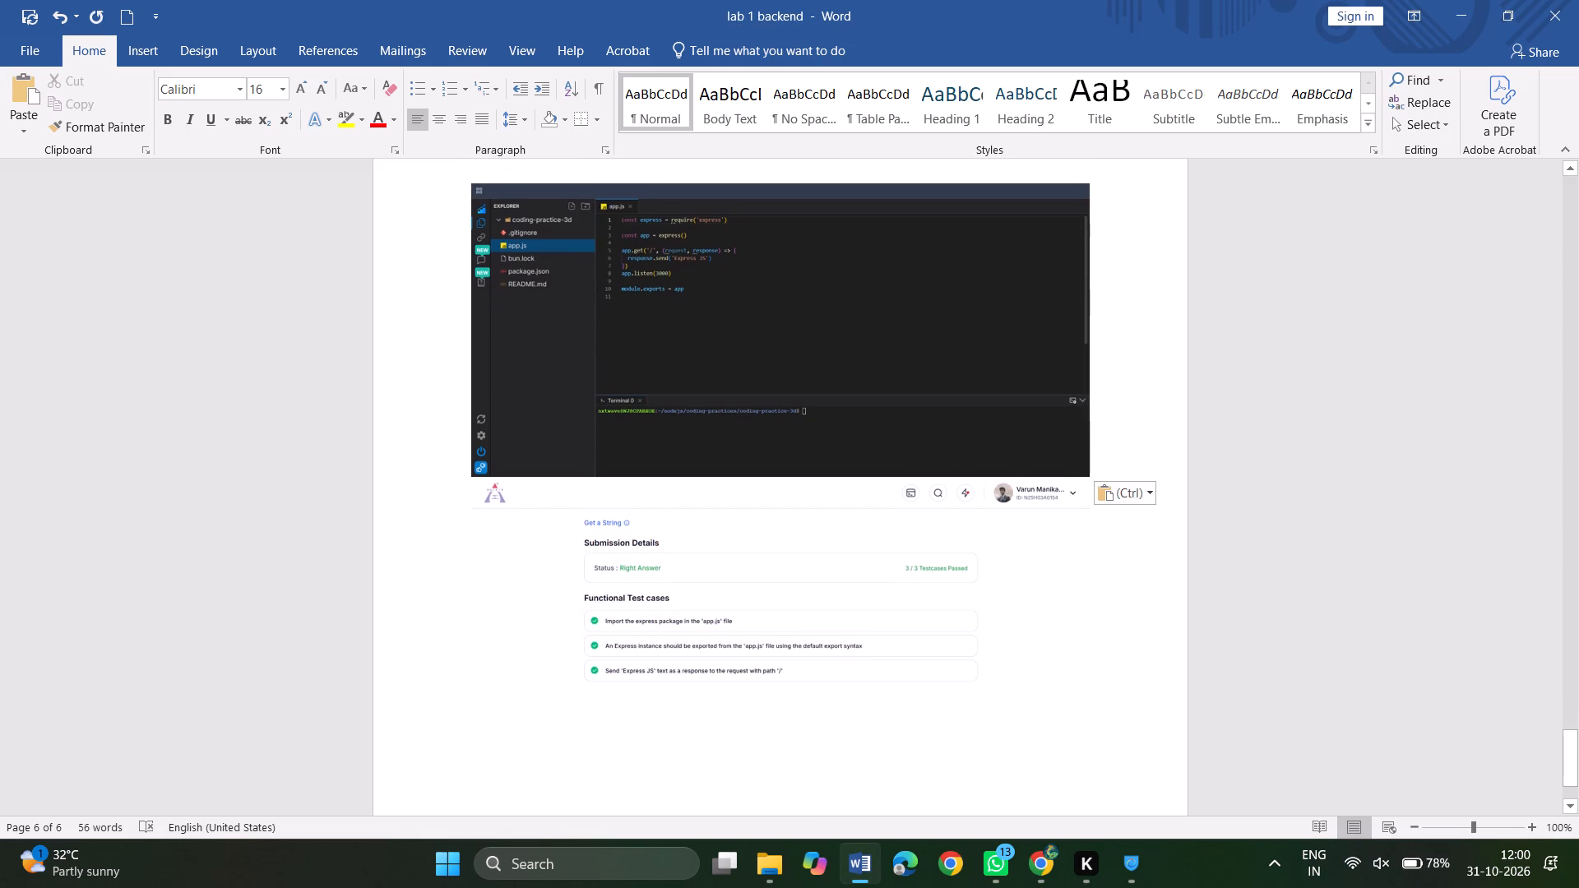
scroll(591, 503, down, 4)
click(1142, 654)
Return to the first page of the report and save the document.
scroll(1142, 654, up, 13)
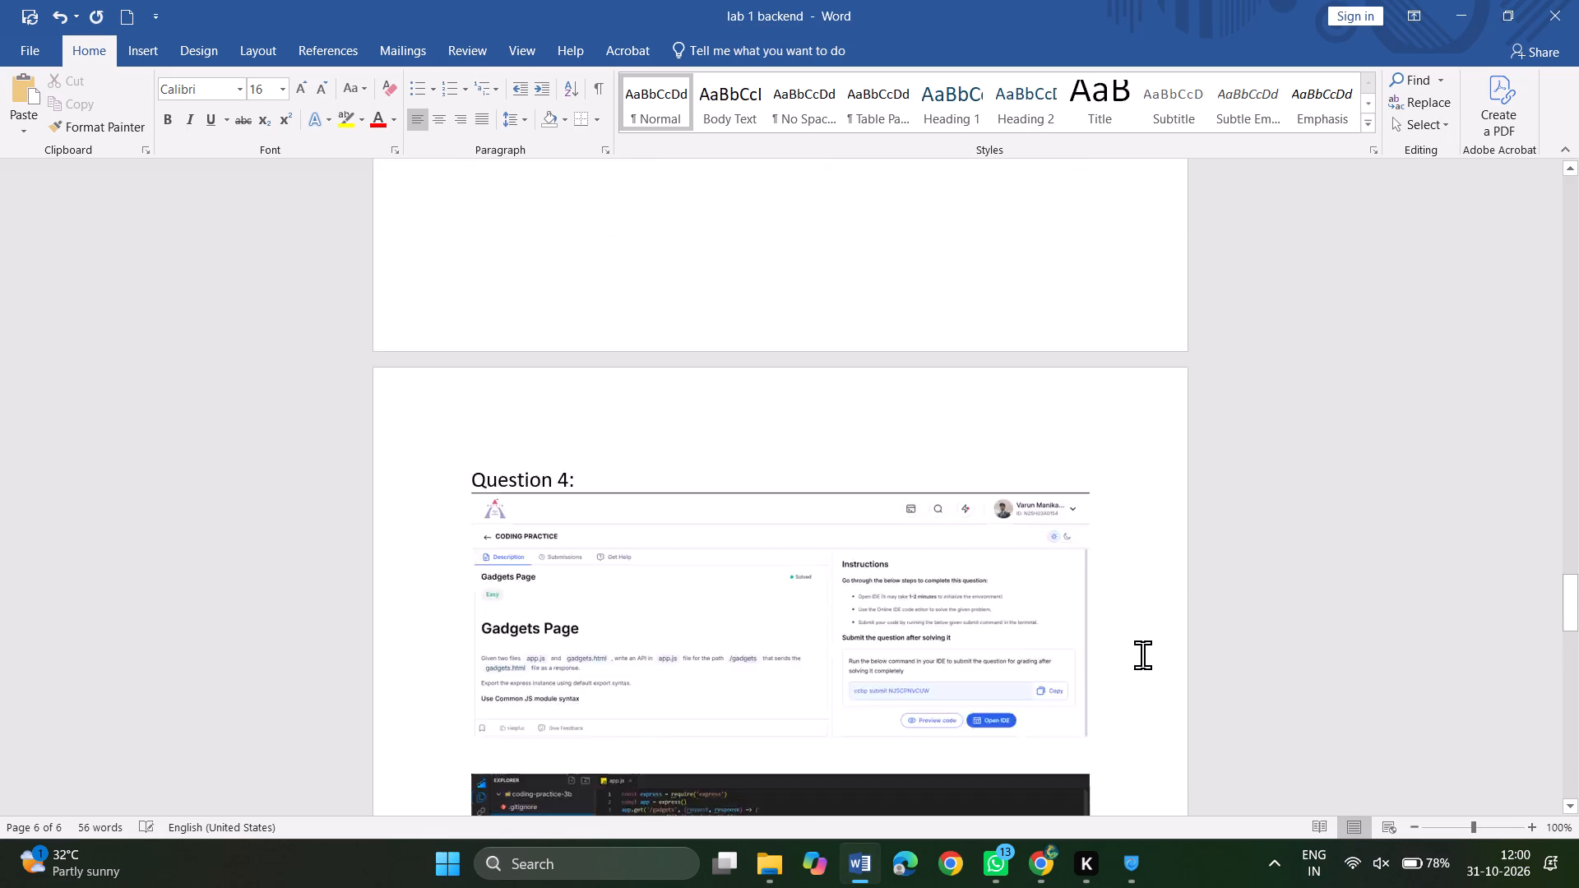
scroll(1142, 654, up, 10)
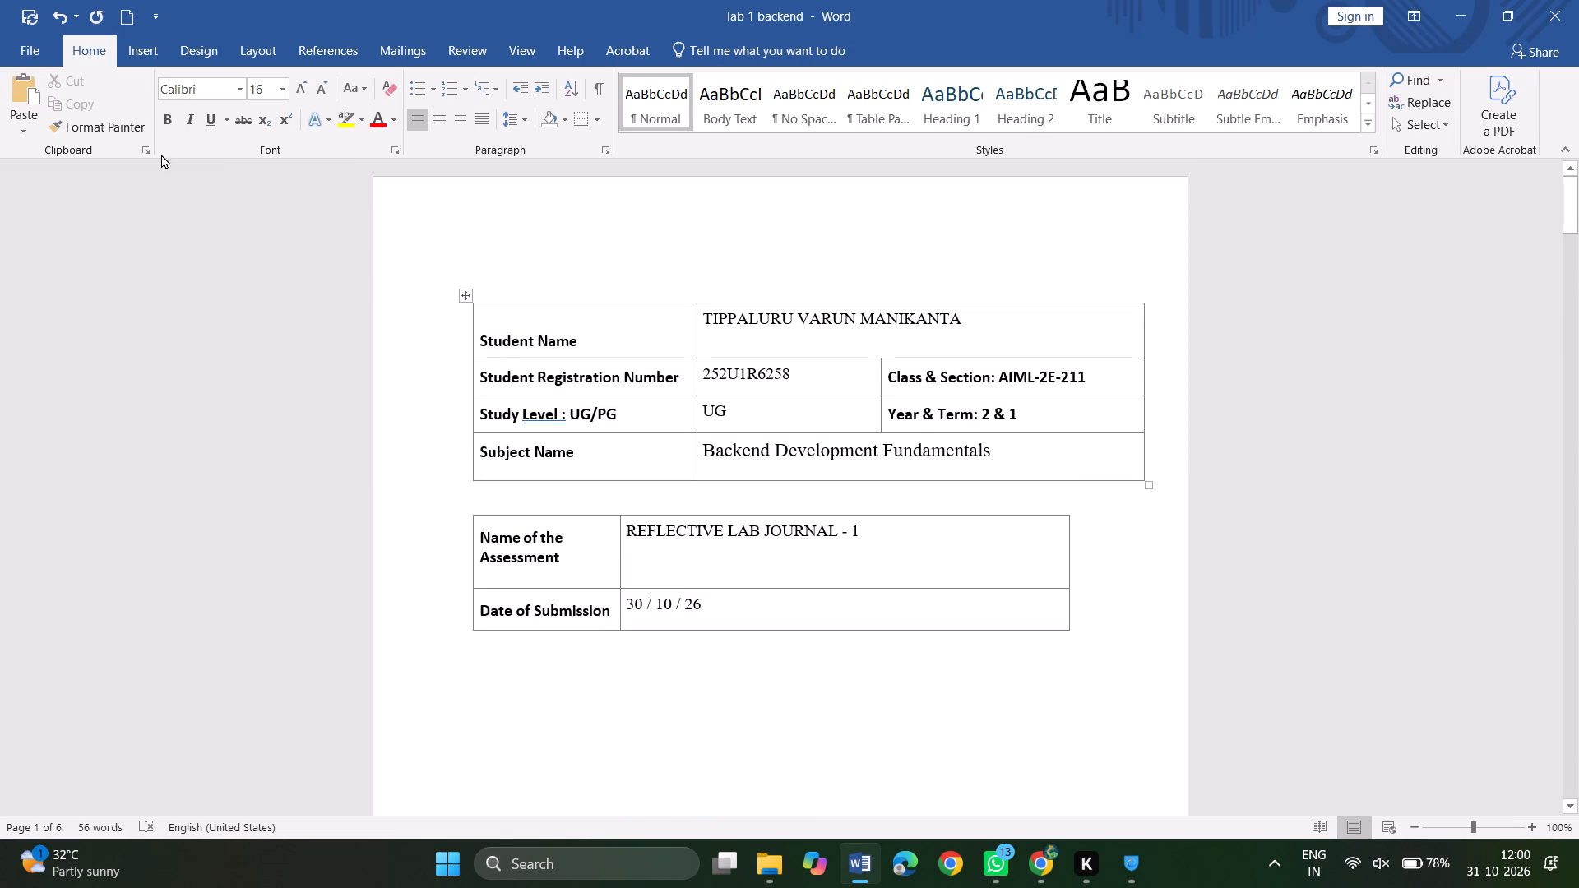
click(26, 42)
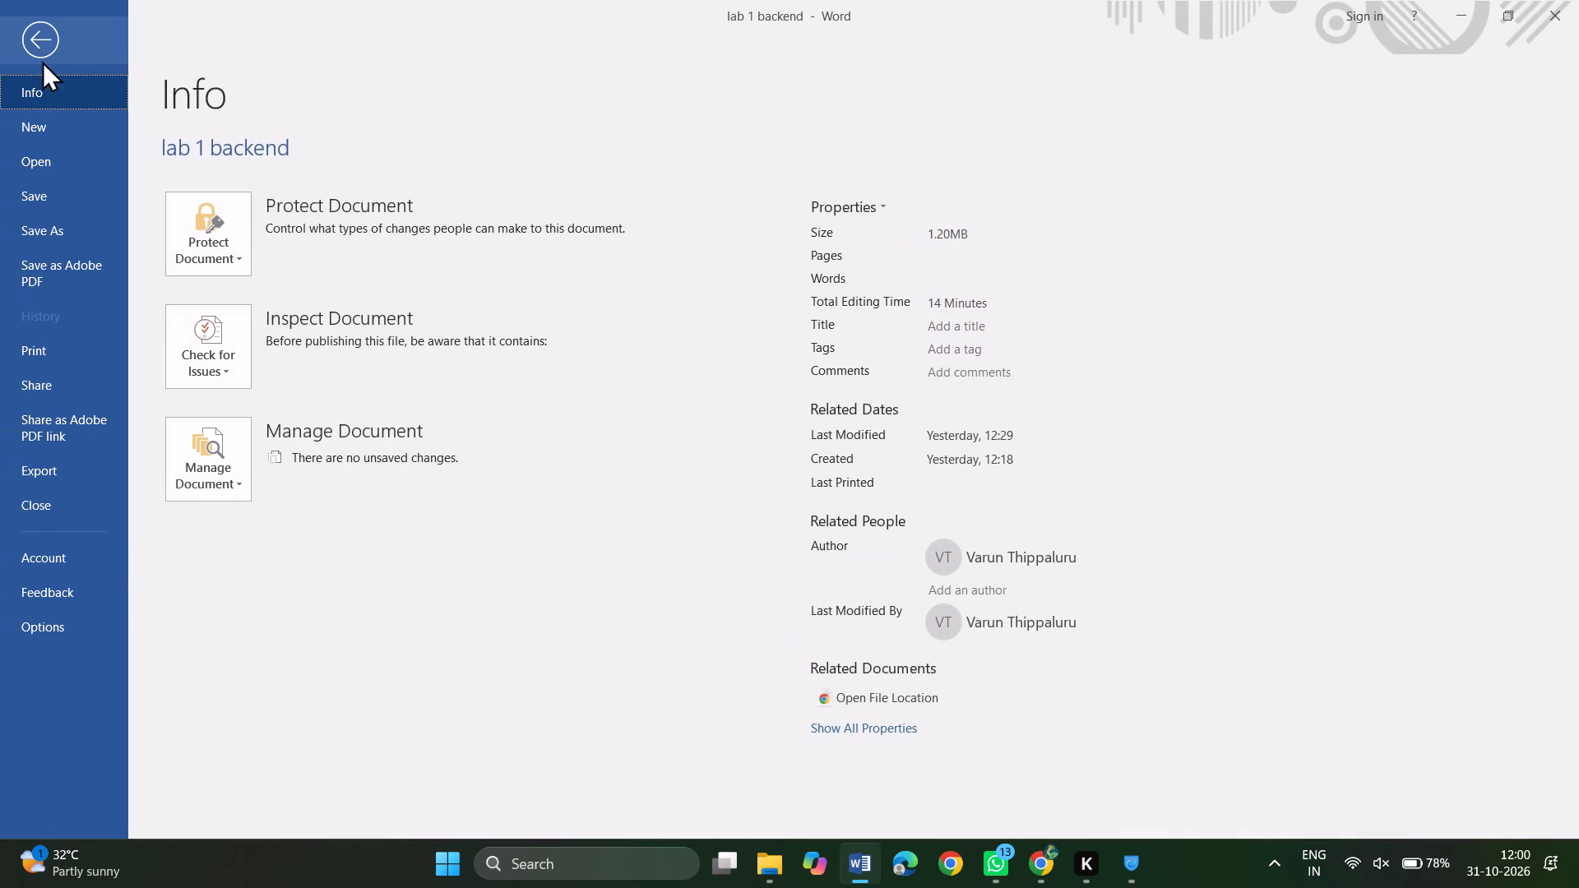
click(39, 198)
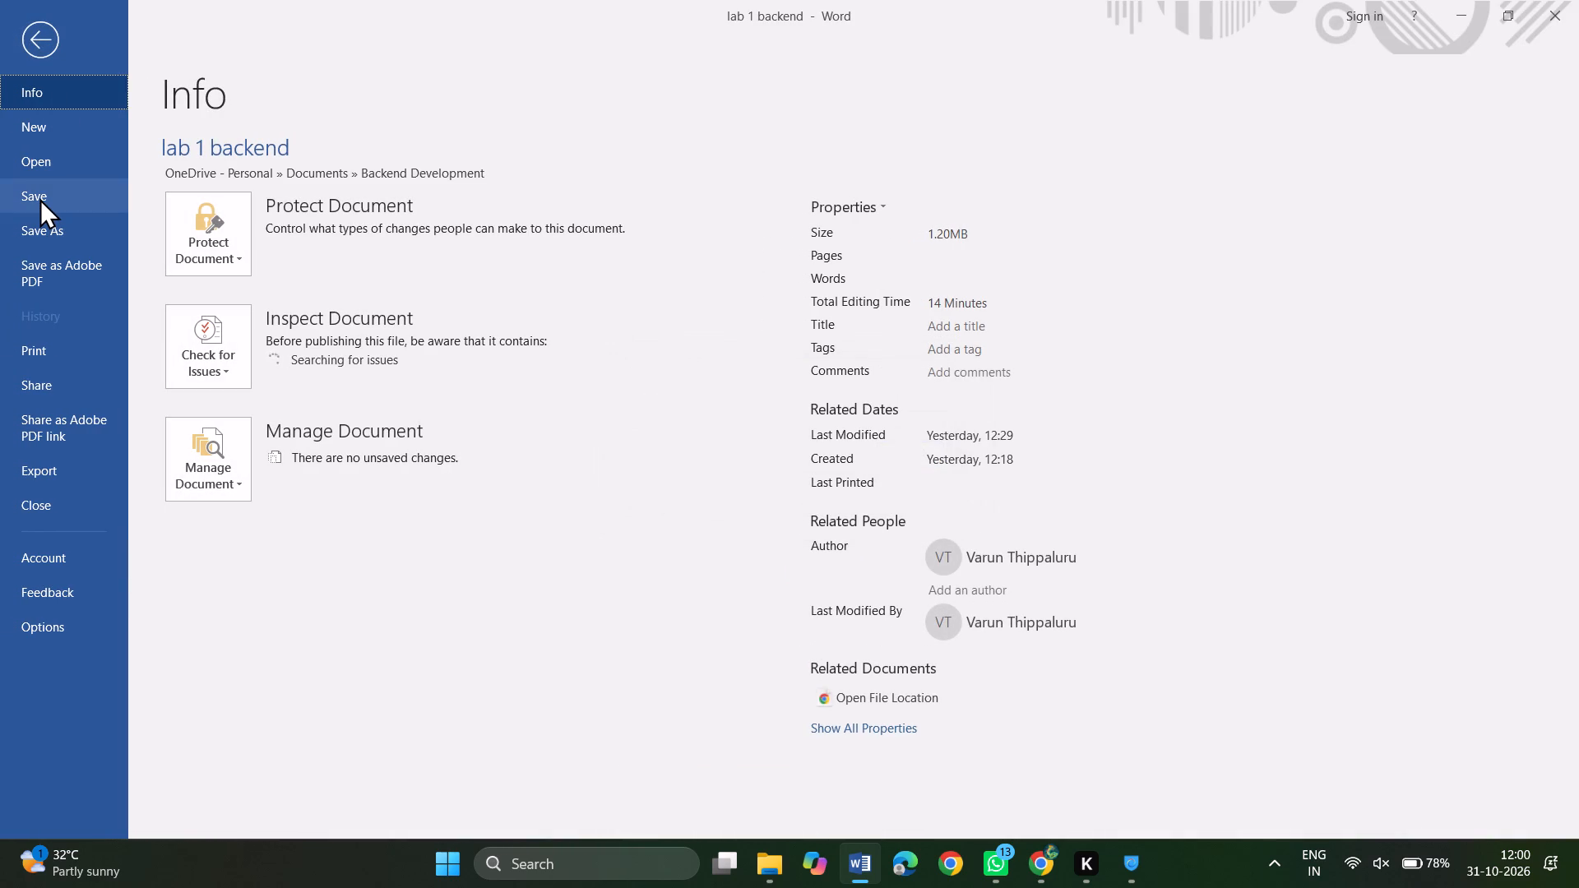
click(39, 198)
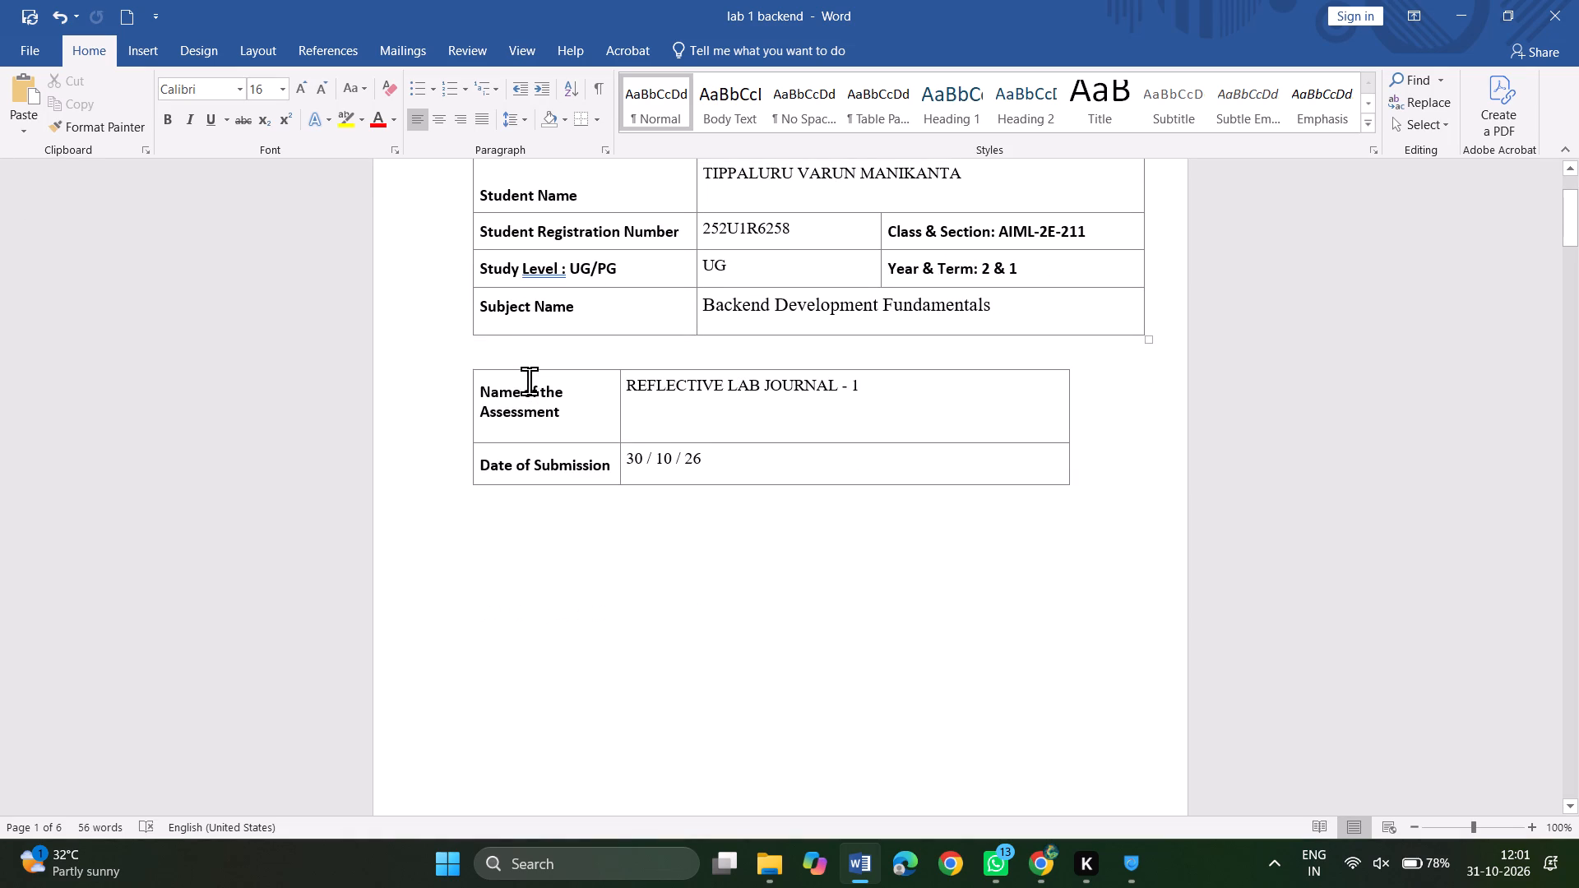
Set the Year & Term cell in the student details table to 2 & 2.
click(1044, 305)
key(BackSpace)
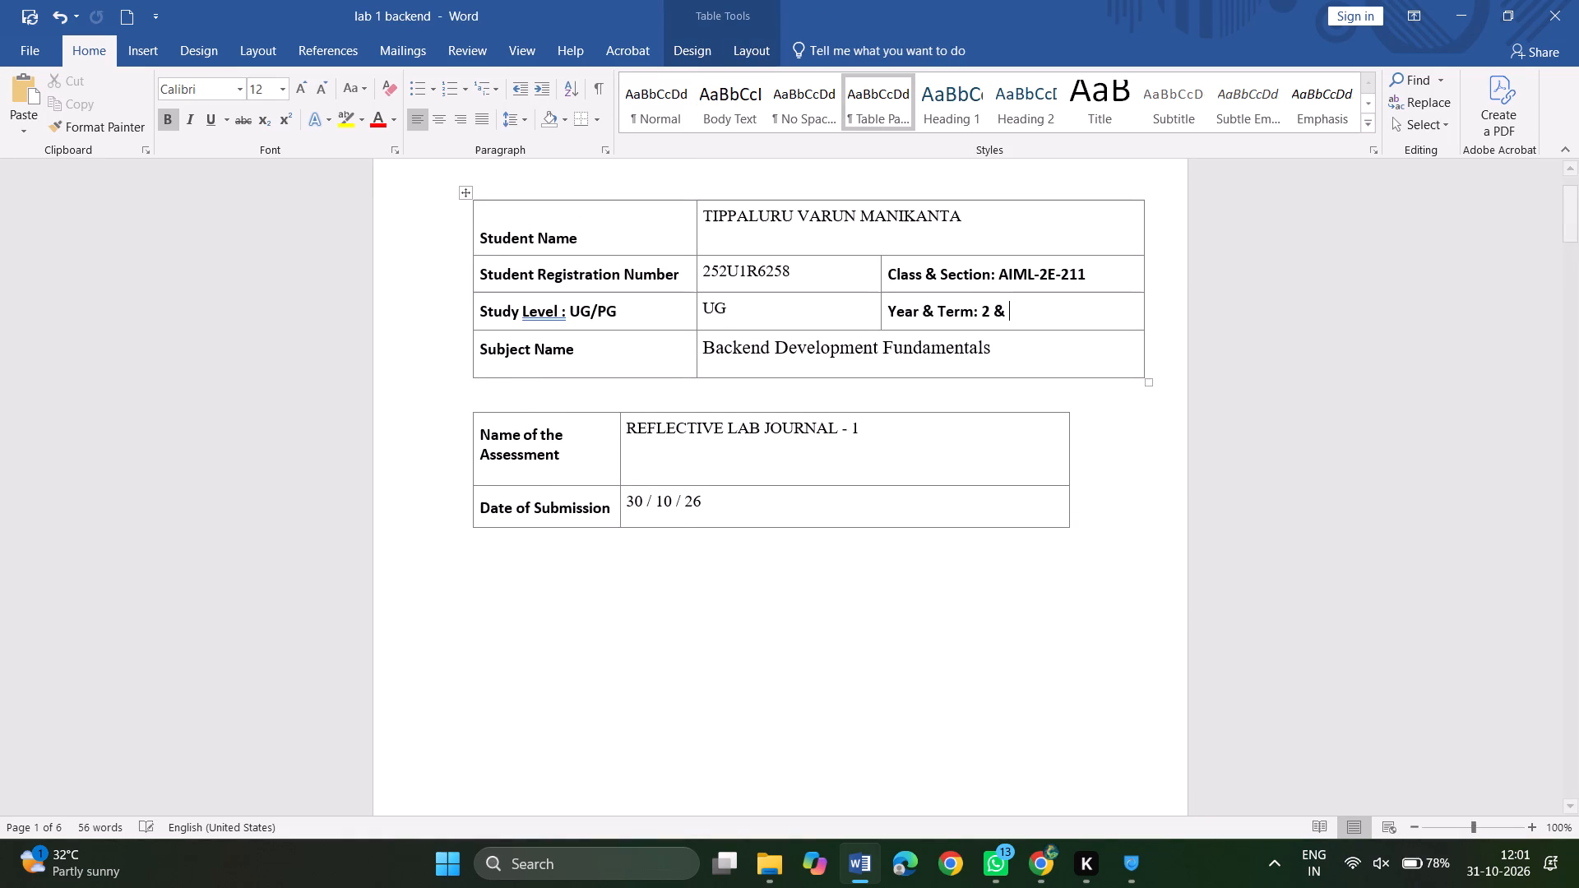
key(2)
scroll(1044, 305, up, 1)
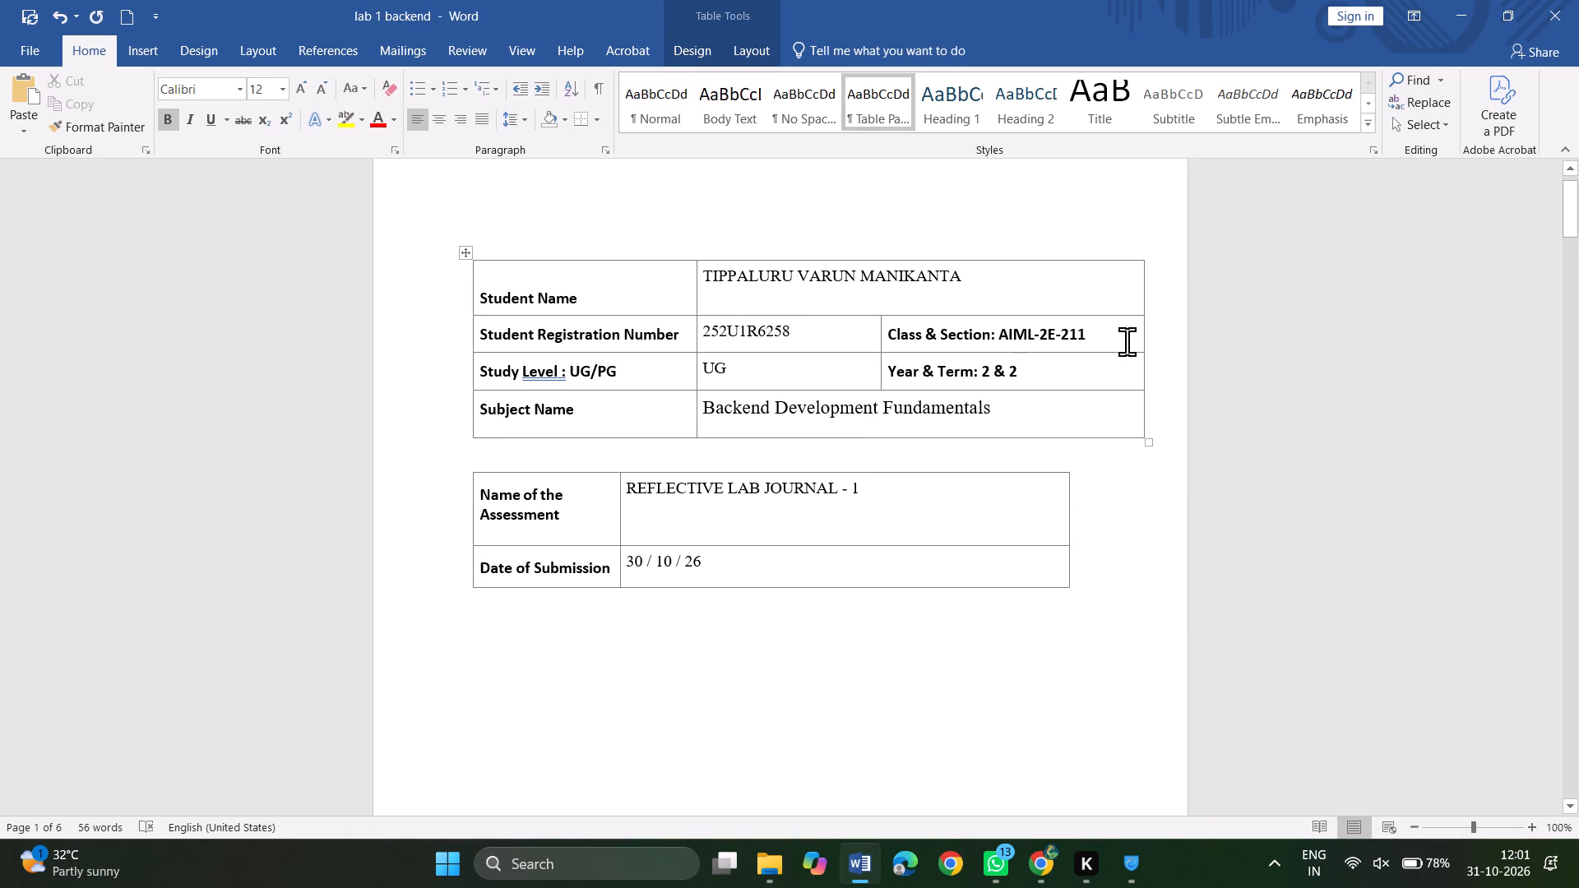
Change the Class & Section entry to AIML-2E-305 and save the document.
click(1130, 342)
key(BackSpace)
key(BackSpace)
key(BackSpace)
text(305)
key(ctrl+s)
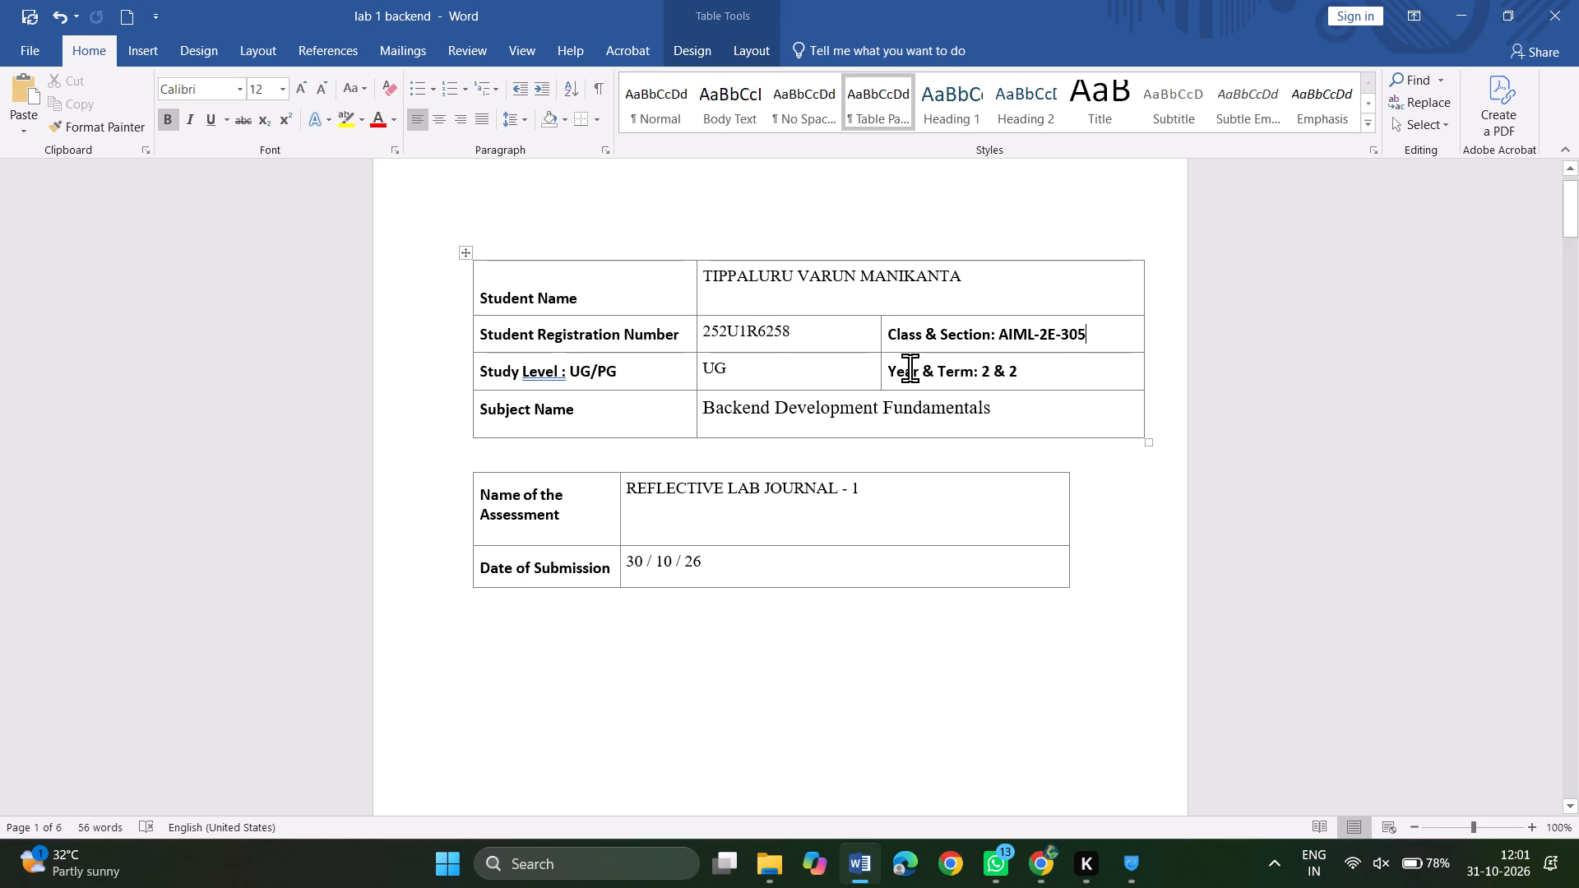
Replace the word JOURNAL with "Report" in the Name of the Assessment cell.
scroll(910, 368, down, 1)
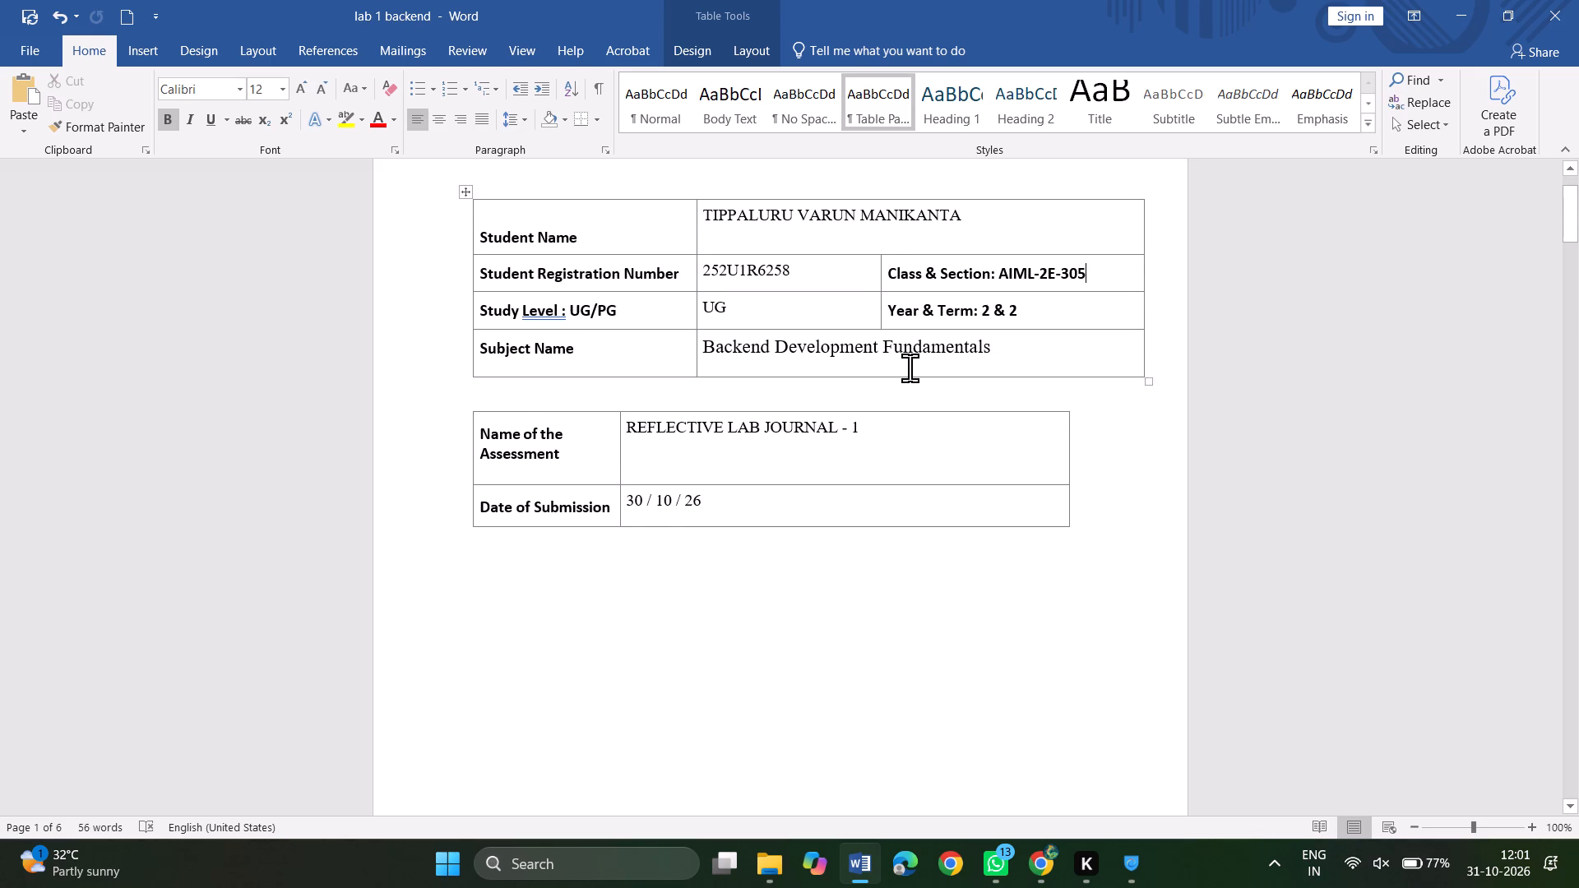
scroll(910, 368, down, 1)
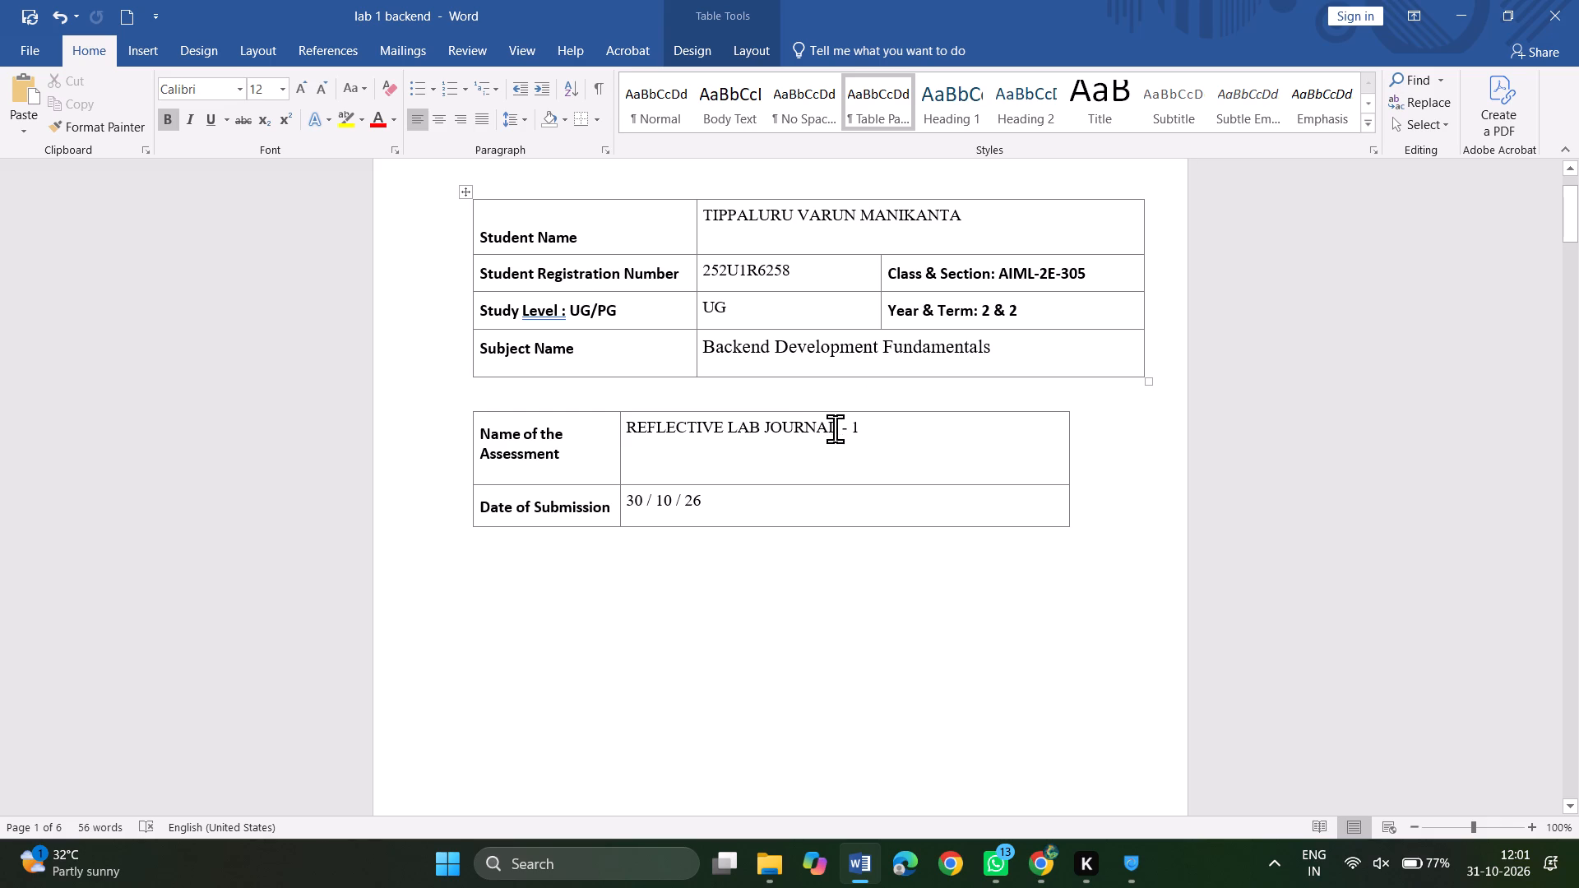
click(835, 428)
key(BackSpace)
key(BackSpace)
key(BackSpace)
key(BackSpace)
key(BackSpace)
key(BackSpace)
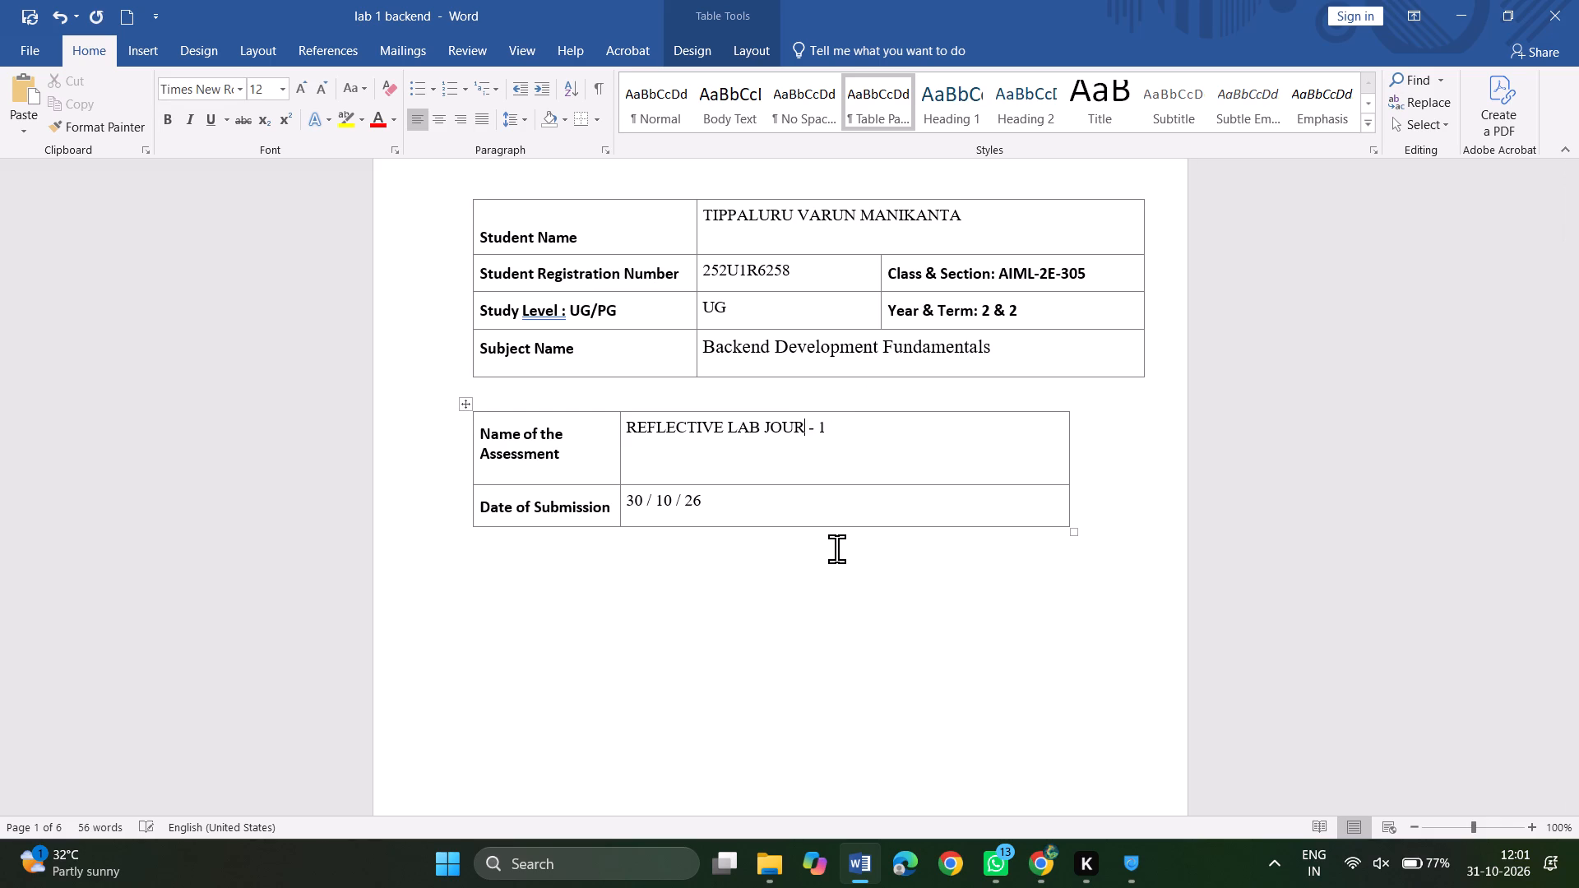
key(BackSpace)
text(epott)
key(BackSpace)
key(BackSpace)
text(rt)
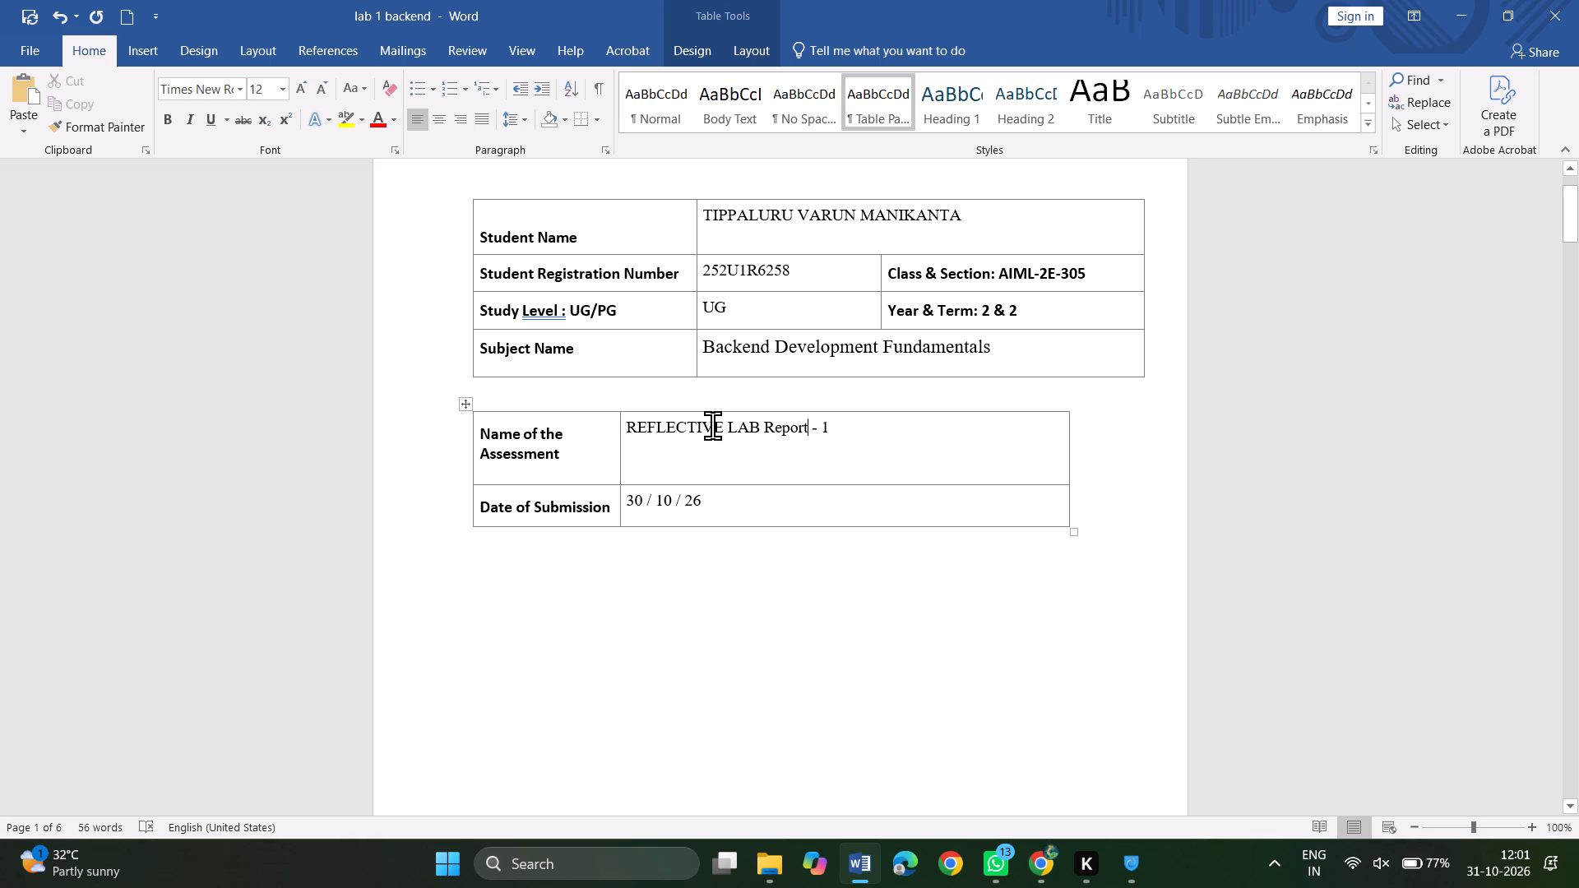
Delete the word REFLECTIVE from the start of the assessment name.
drag(725, 427, 636, 425)
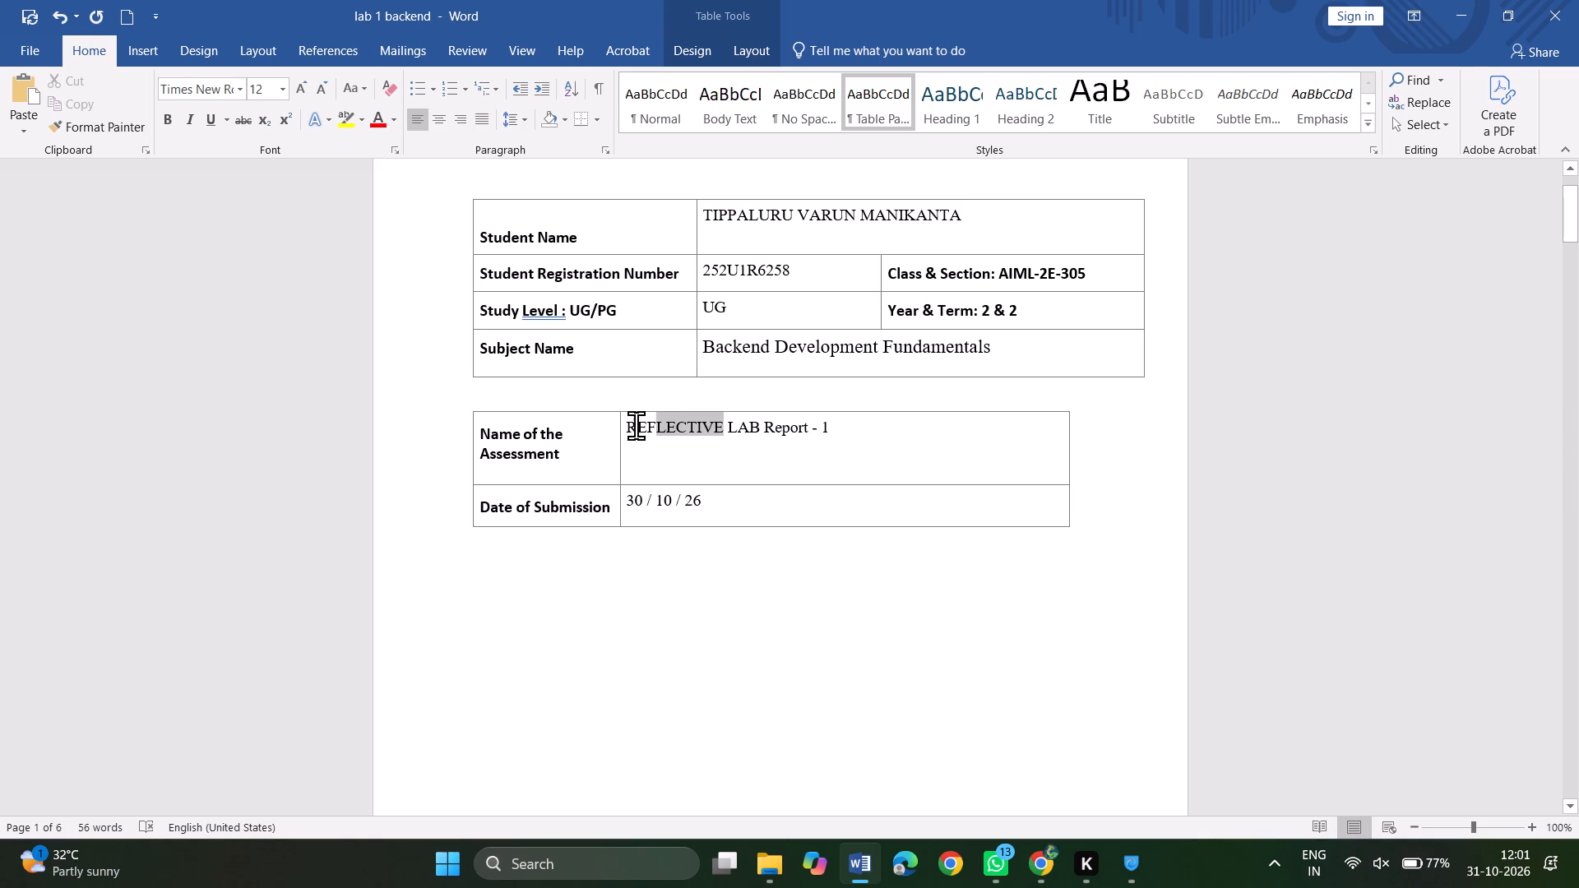
drag(636, 425, 627, 422)
key(BackSpace)
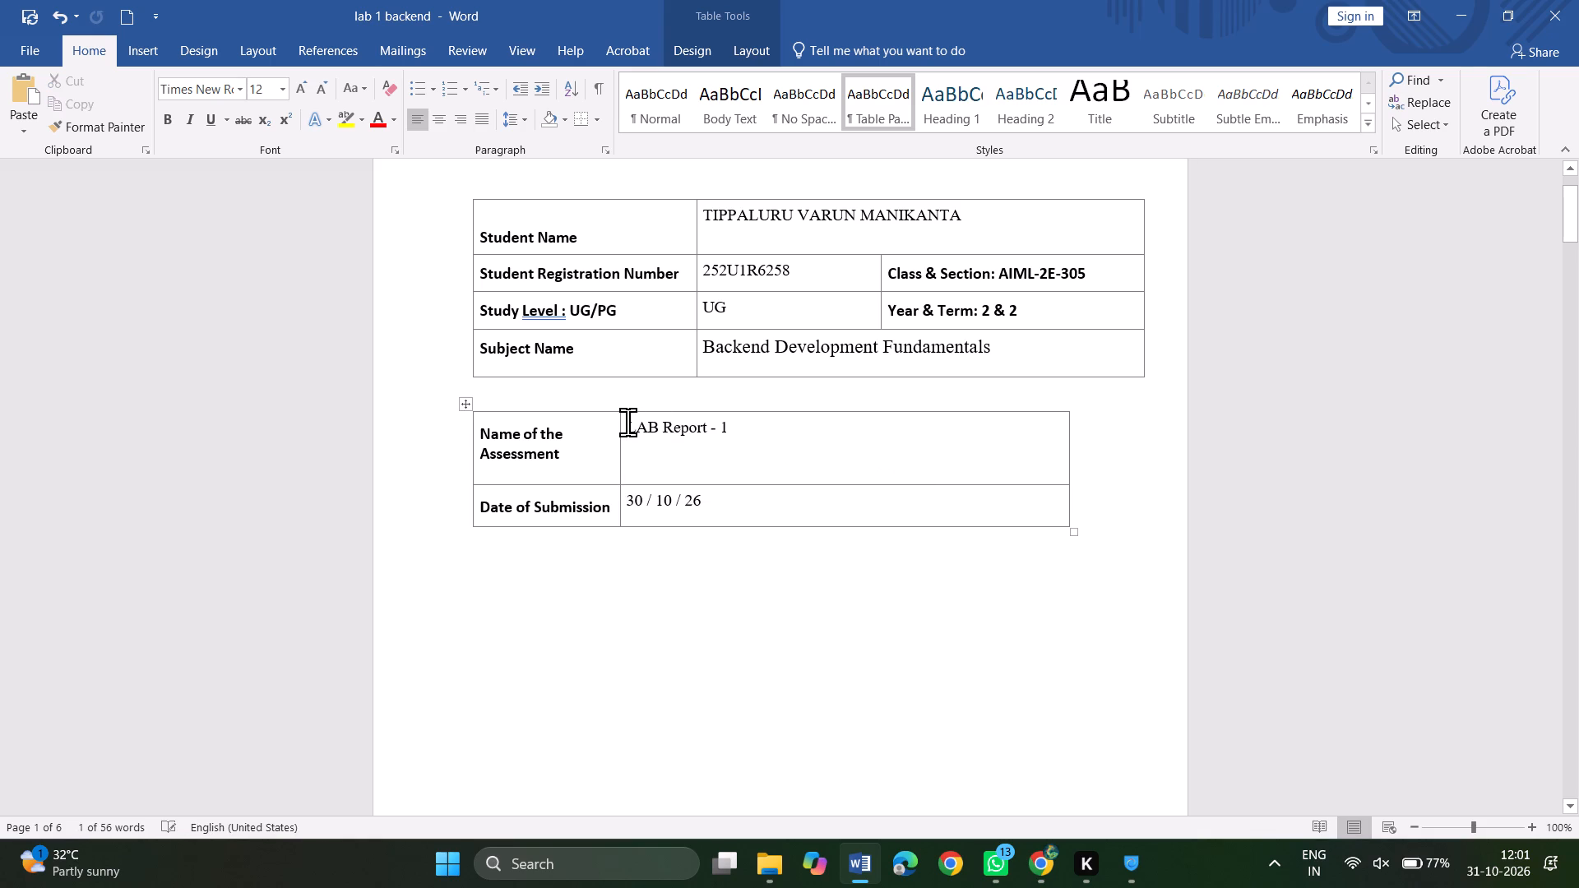
Rewrite "Report" in capitals so the assessment name reads LAB REPORT - 1, and save the document.
key(Right)
key(Right)
key(Right)
key(Right)
key(Right)
key(Right)
key(Right)
key(Right)
key(Right)
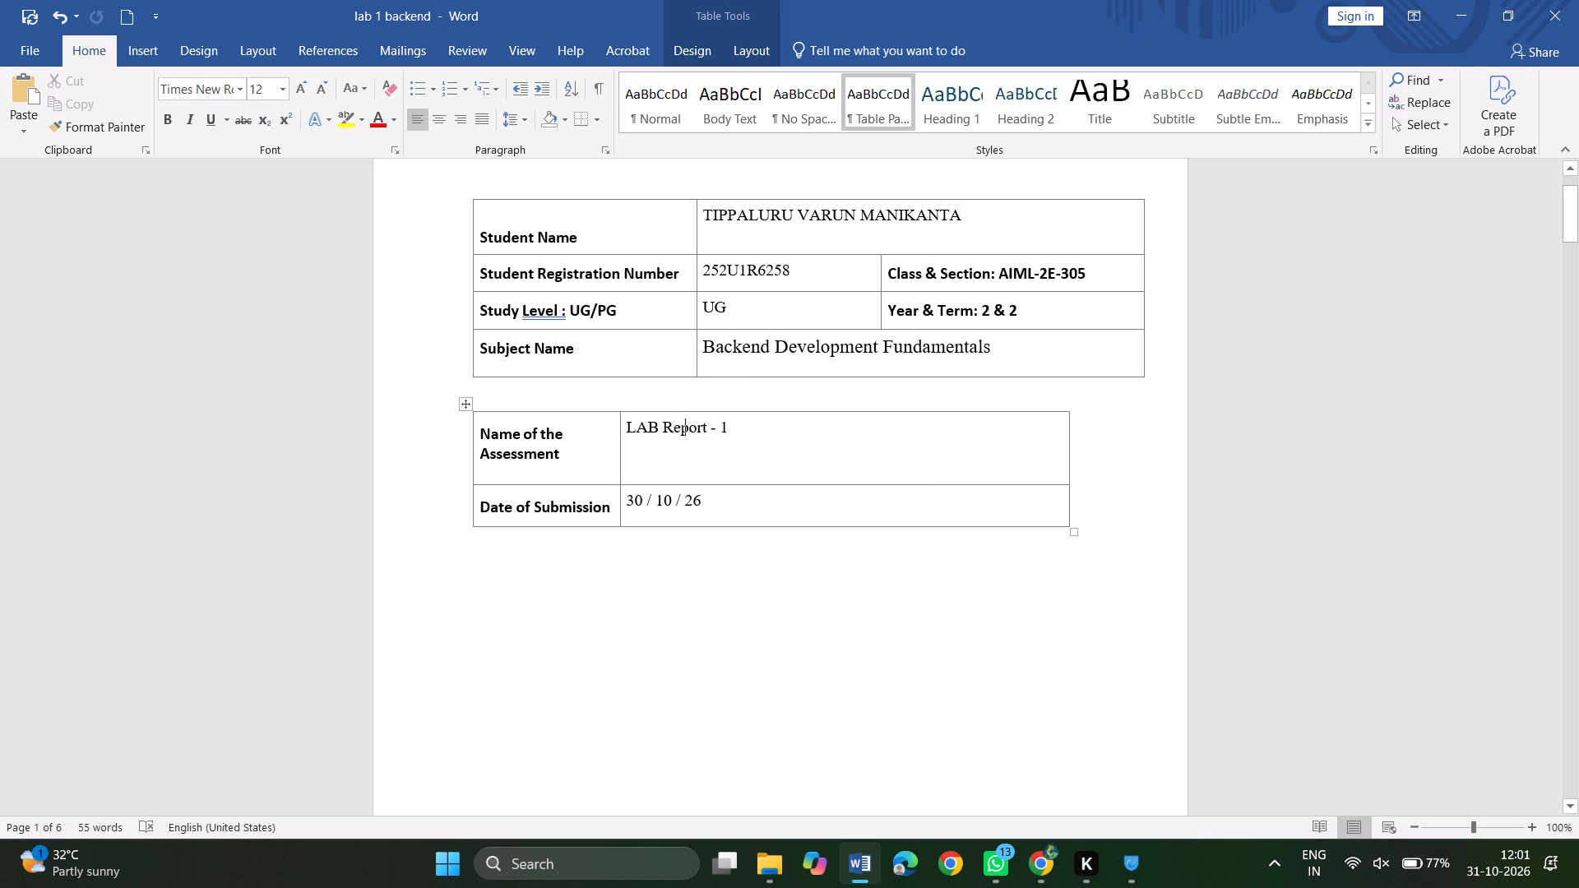
key(Right)
key(BackSpace)
key(BackSpace)
key(BackSpace)
key(BackSpace)
key(BackSpace)
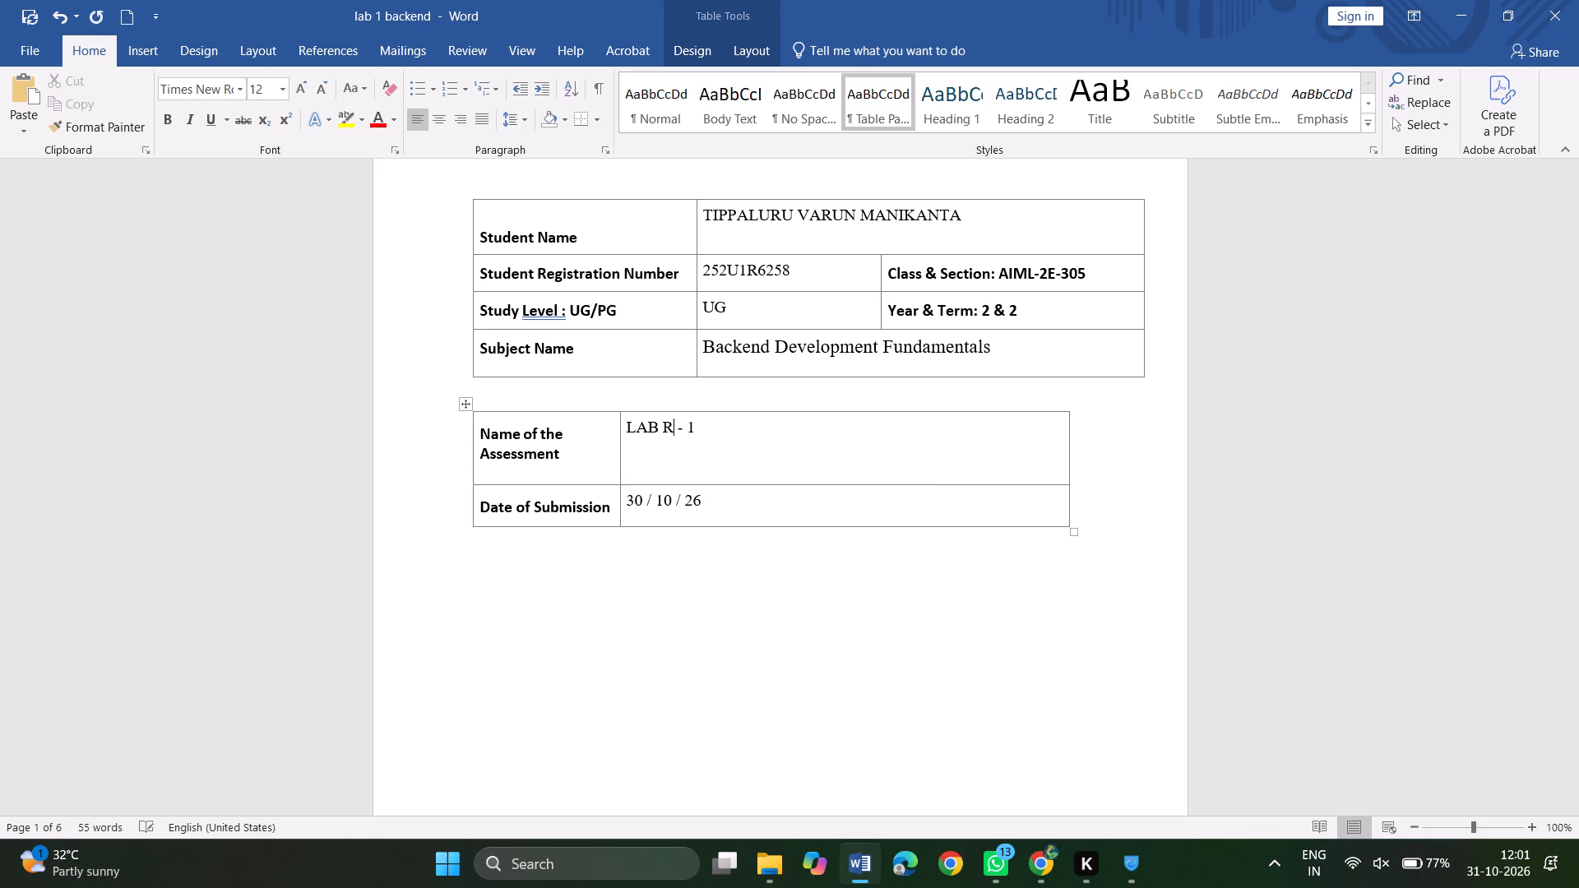
text(EPR)
key(BackSpace)
text(ORT)
key(ctrl+s)
Save the lab 1 backend document again.
scroll(583, 303, up, 2)
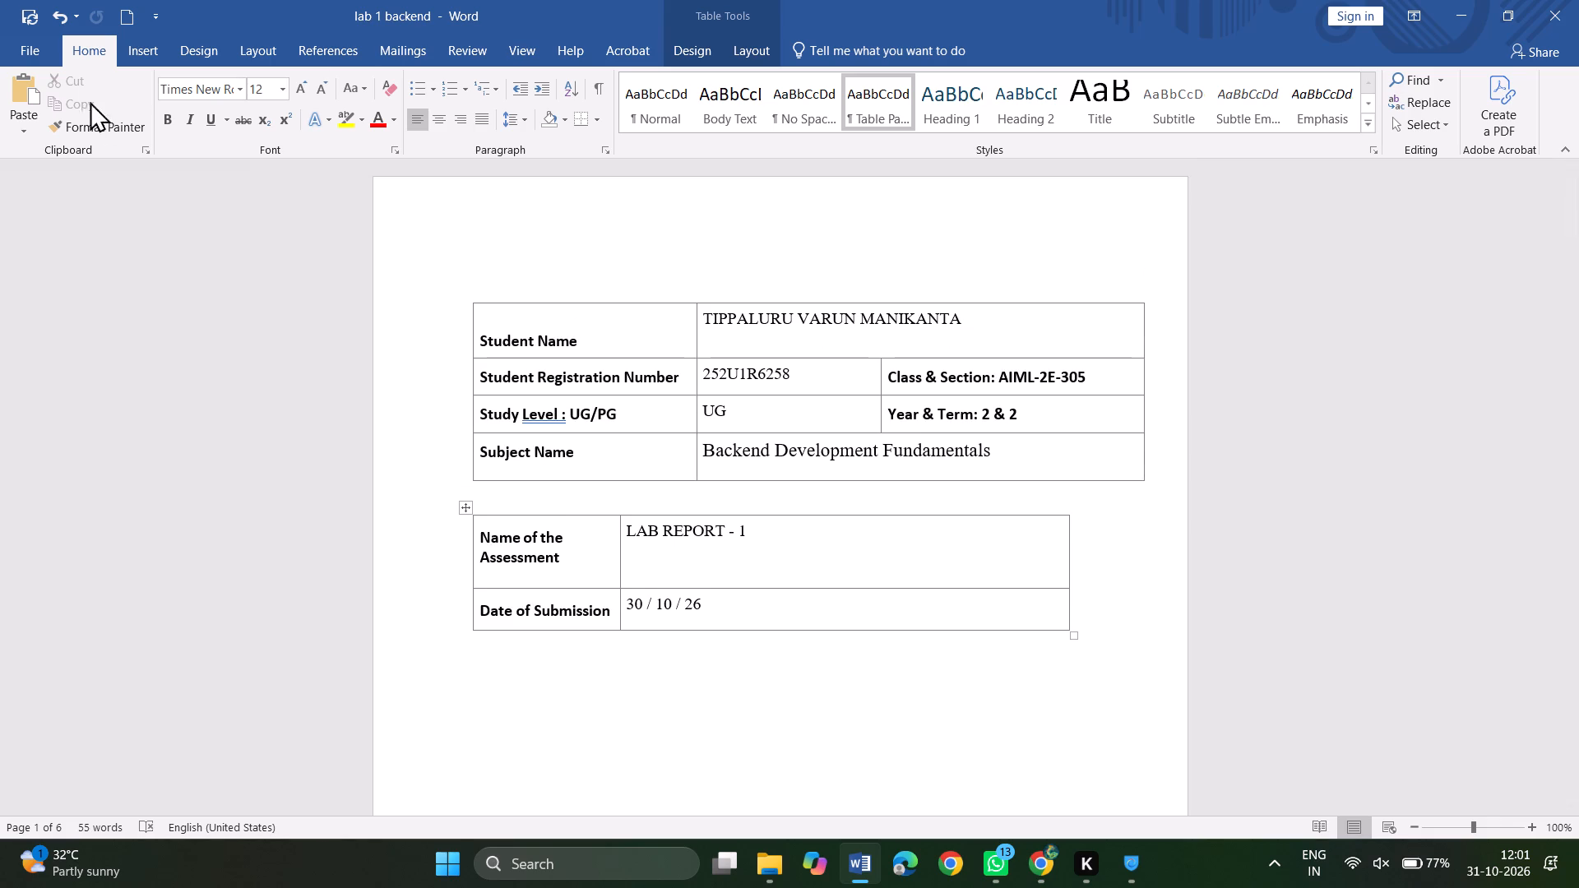
click(36, 49)
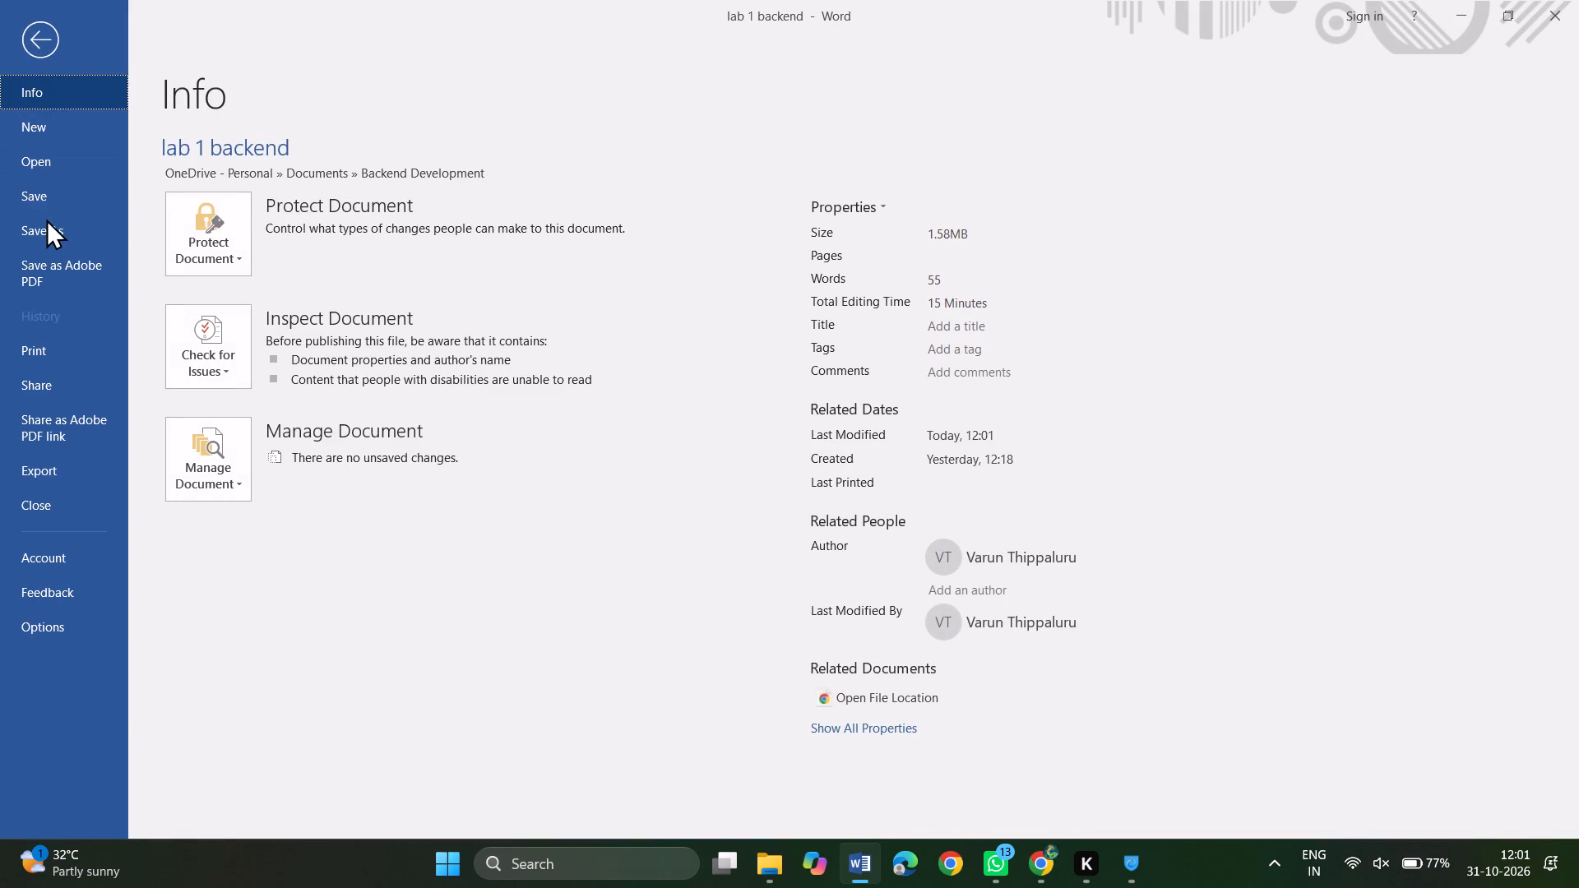
click(41, 203)
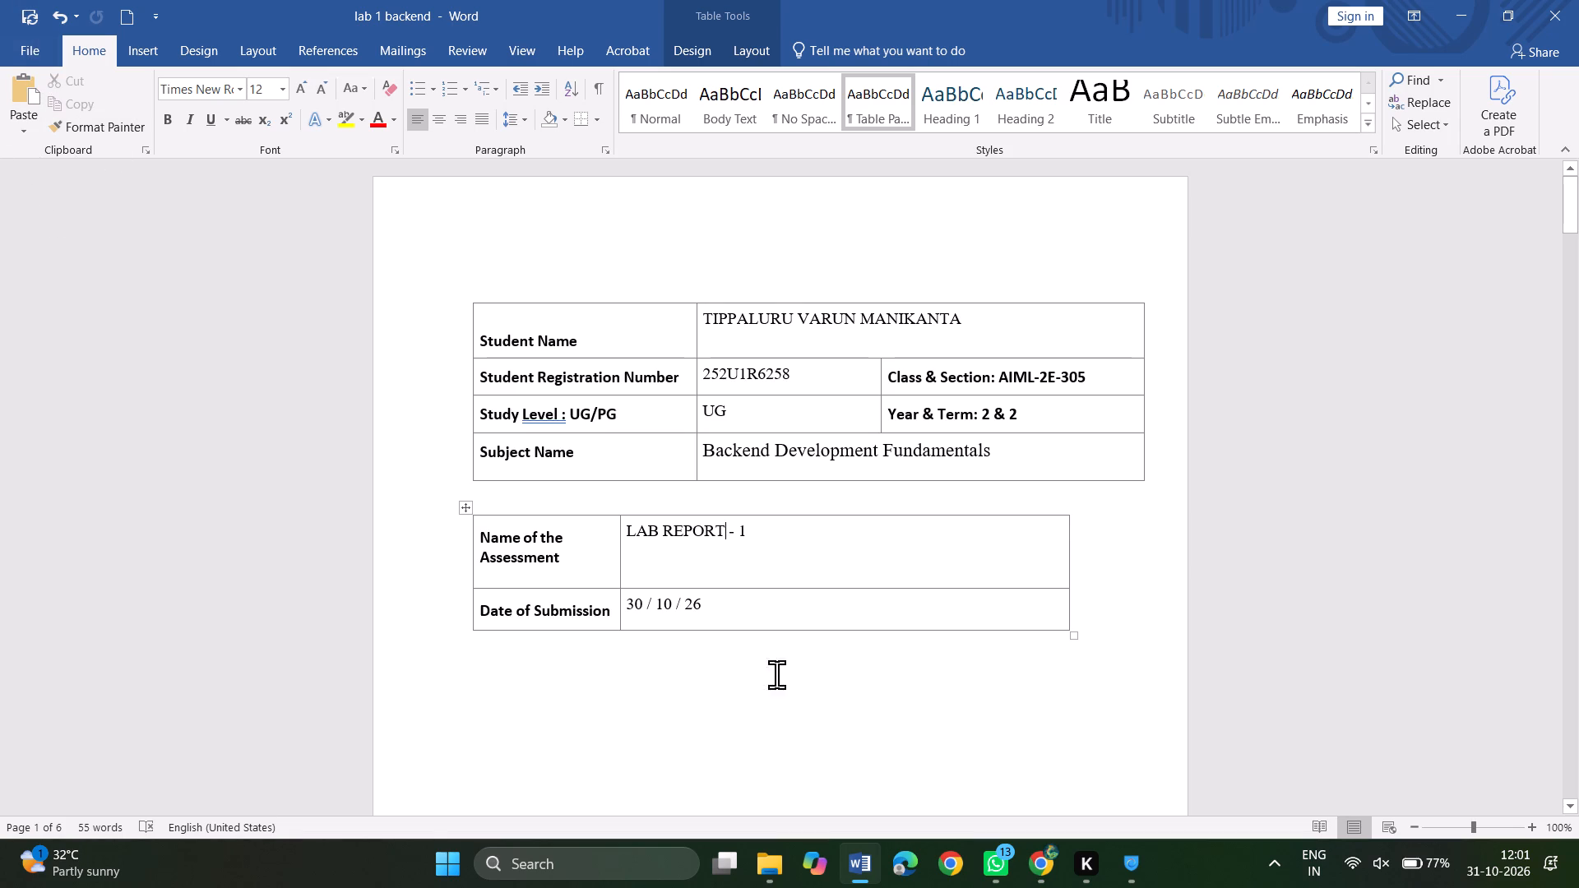
Switch to File Explorer and delete the files from ADBMS GROUP ASSIGNMENT through Fai project Final in the Backend Development folder.
click(782, 855)
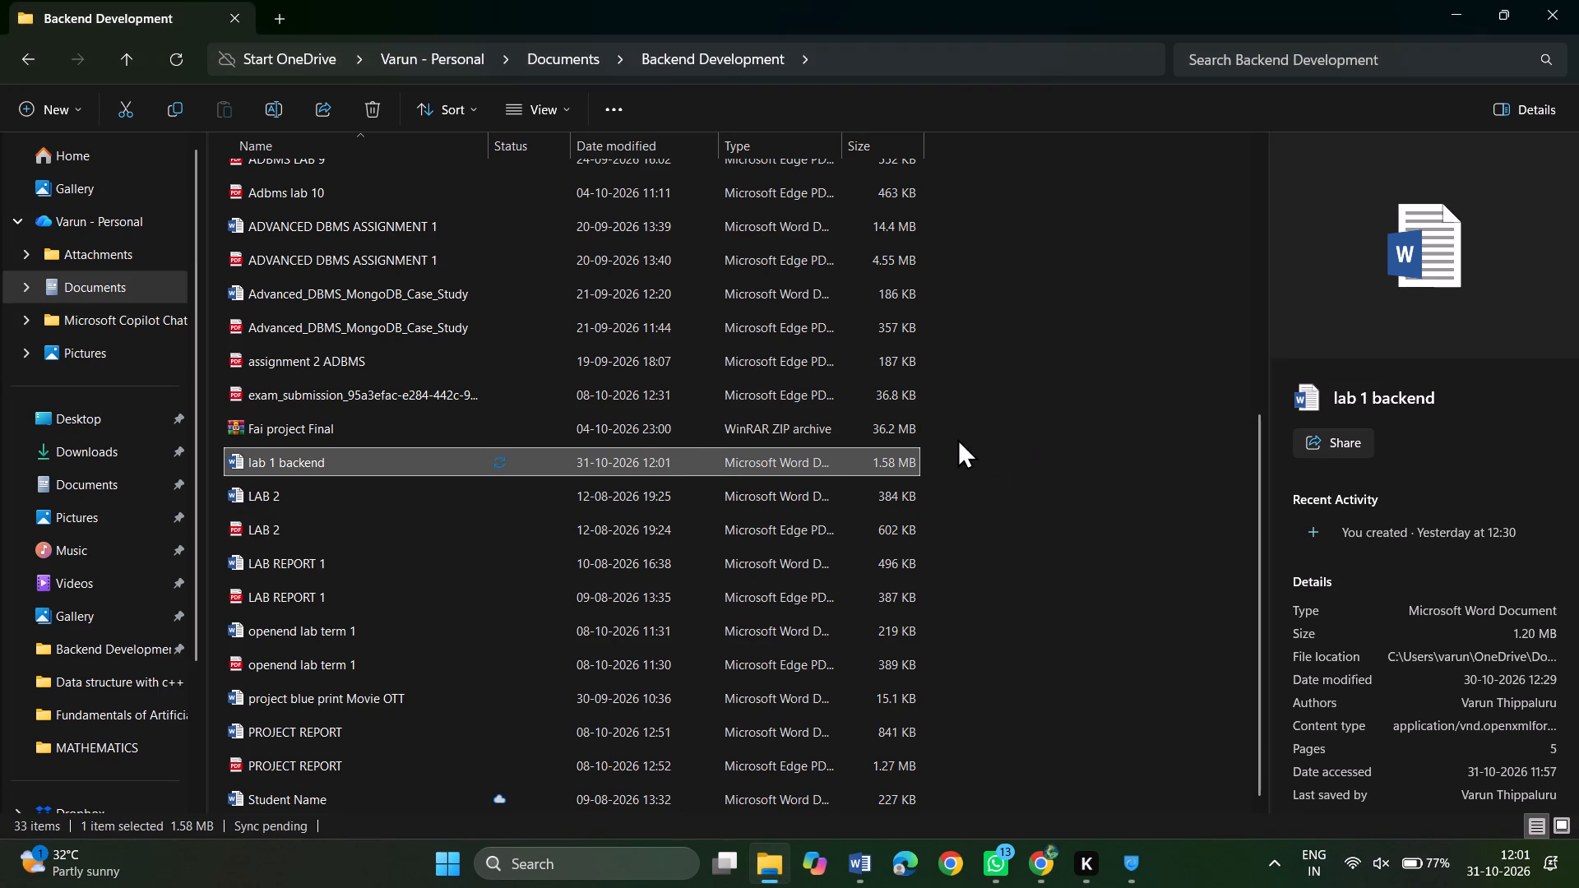
drag(957, 438, 874, 19)
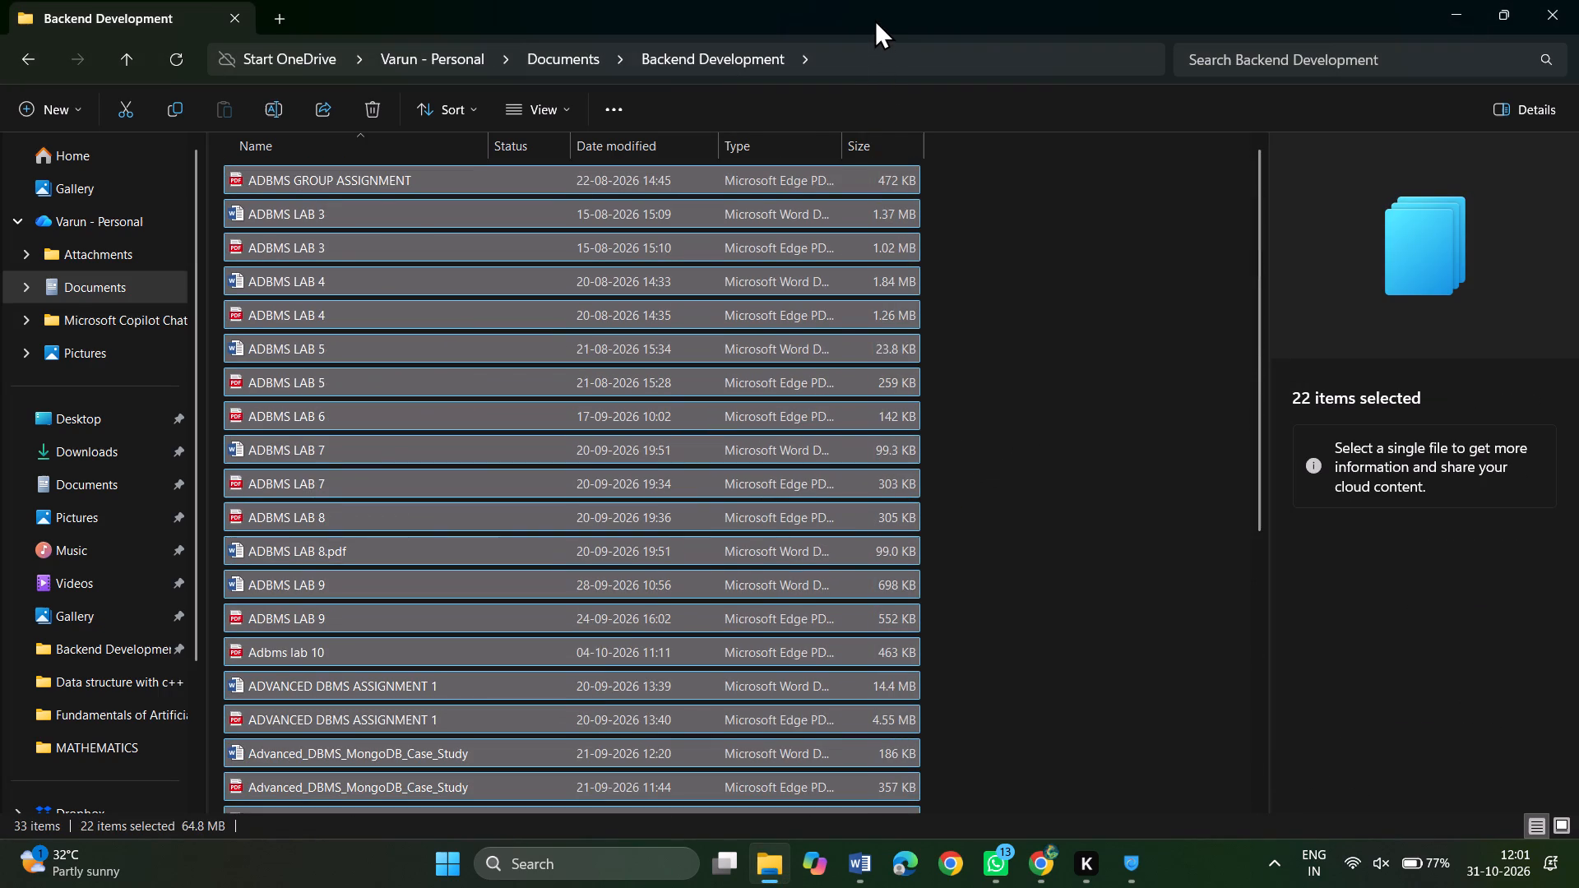
key(Delete)
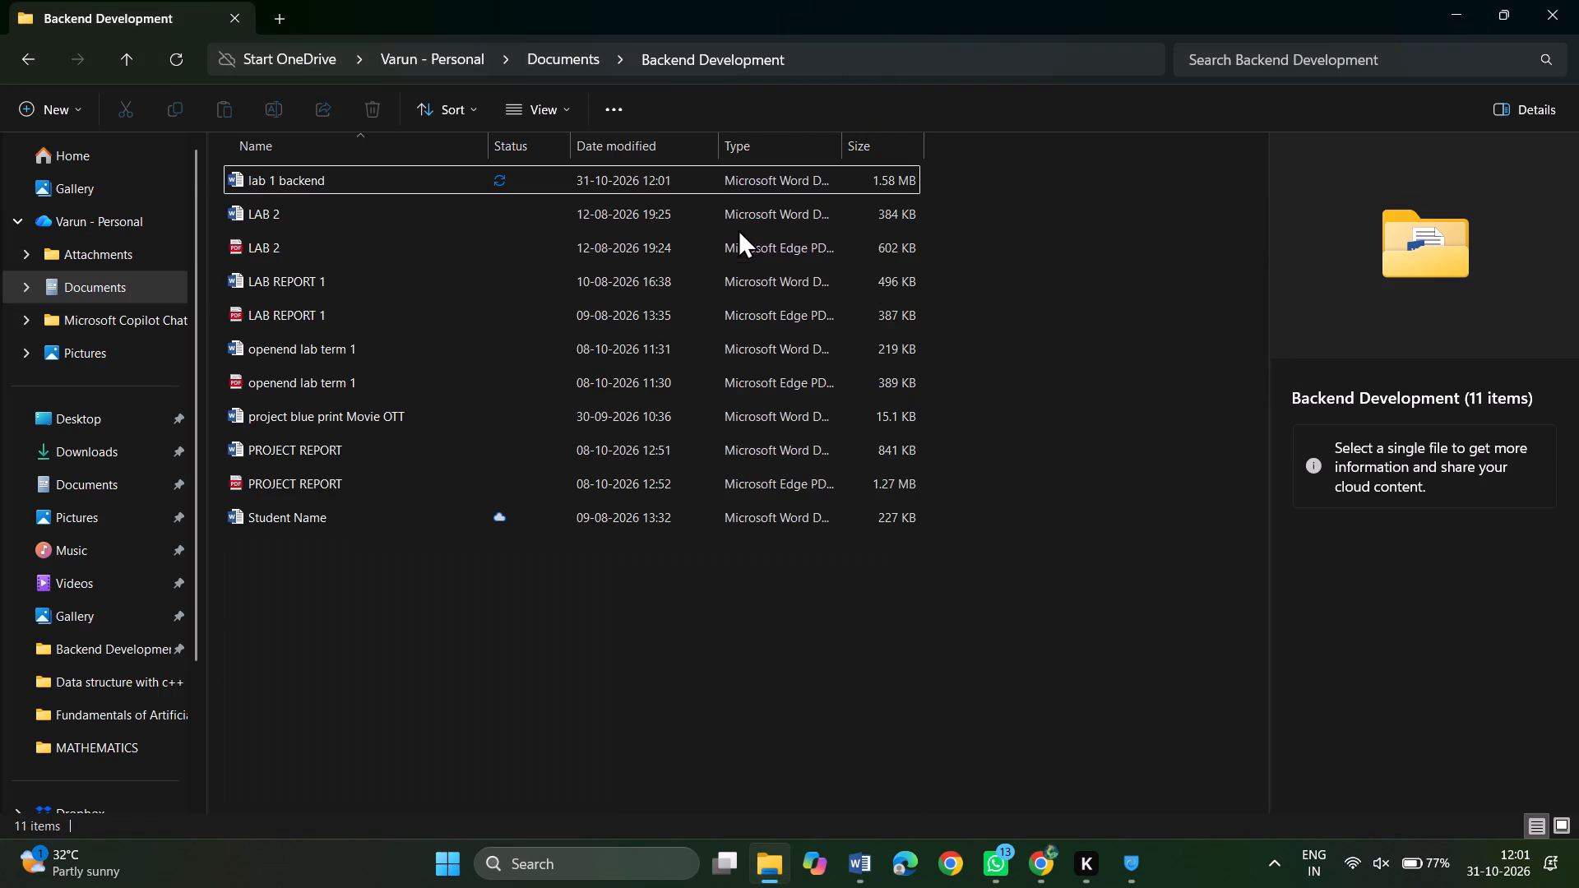
Delete the ten files from LAB 2 through Student Name in the Backend Development folder, keeping only lab 1 backend.
drag(941, 204, 796, 483)
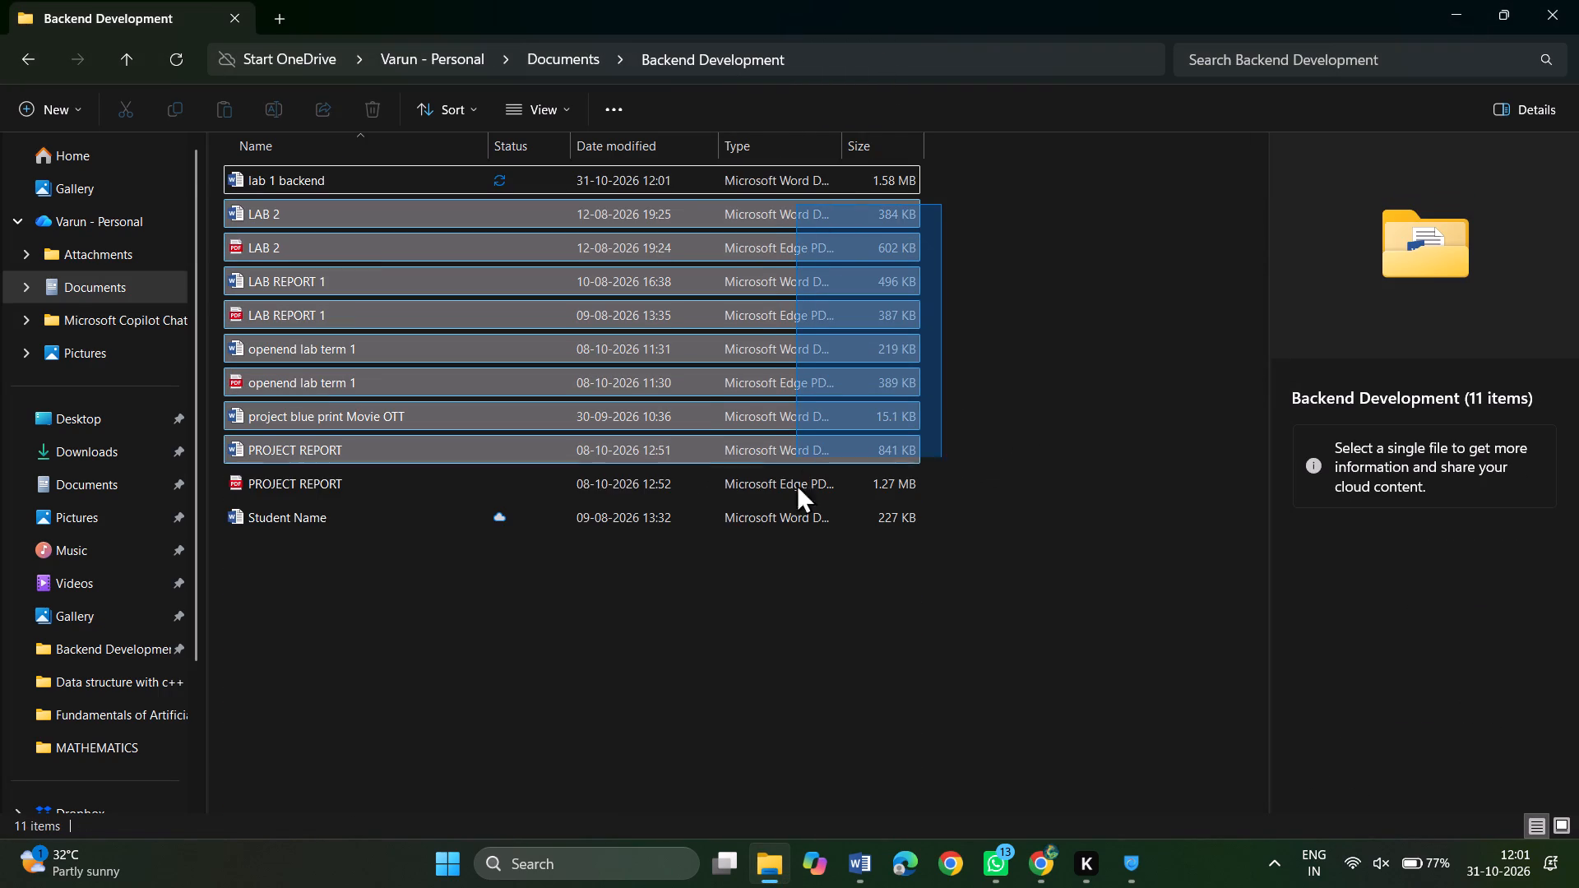
drag(796, 483, 801, 522)
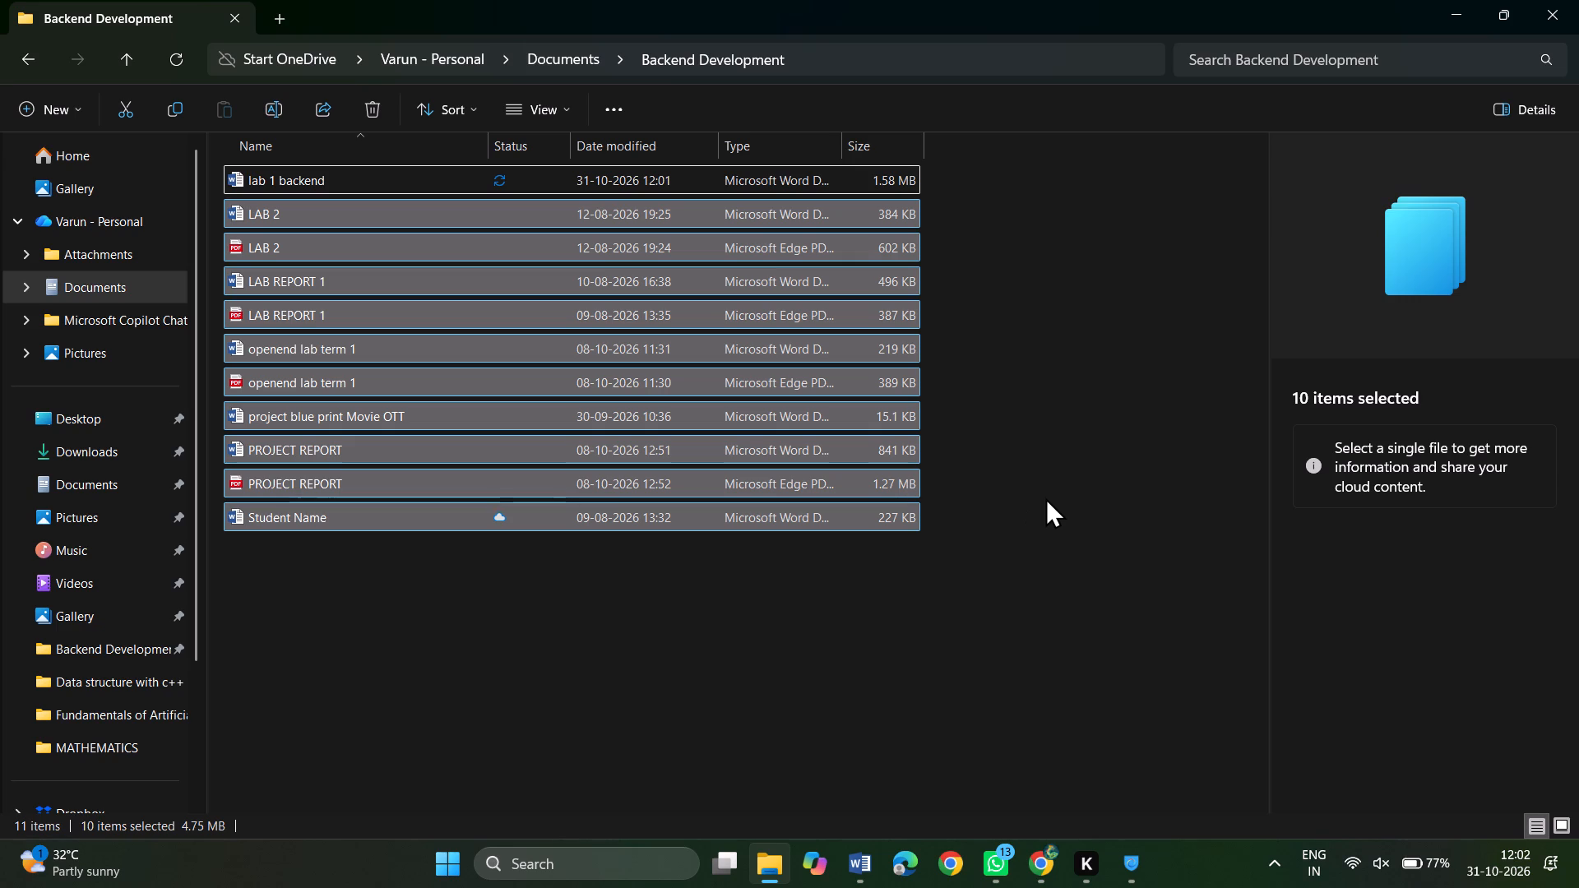
key(Delete)
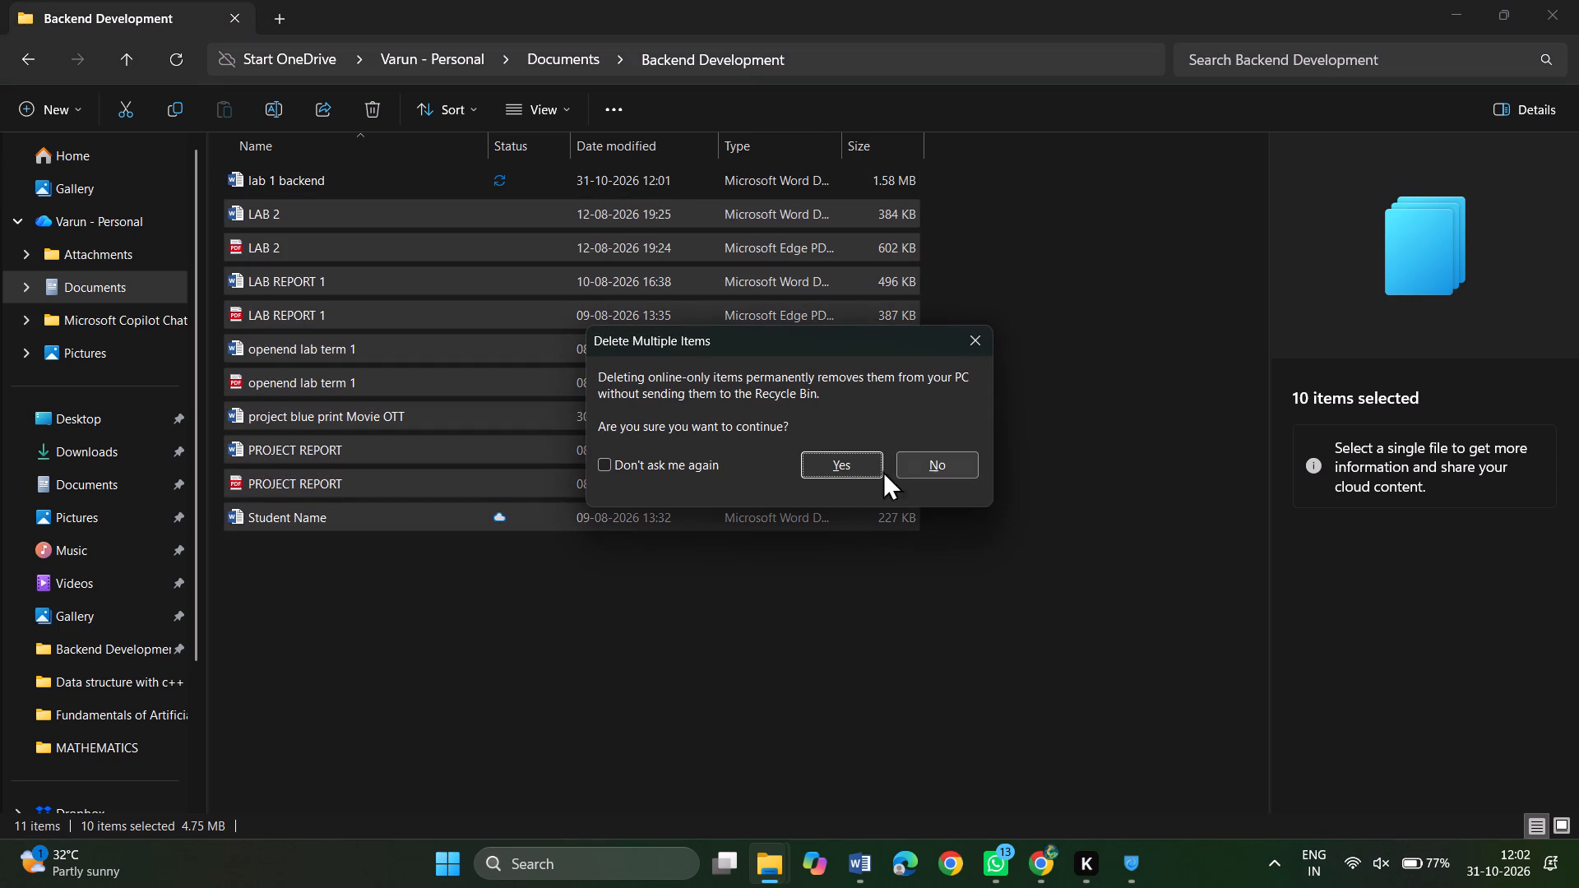
click(813, 451)
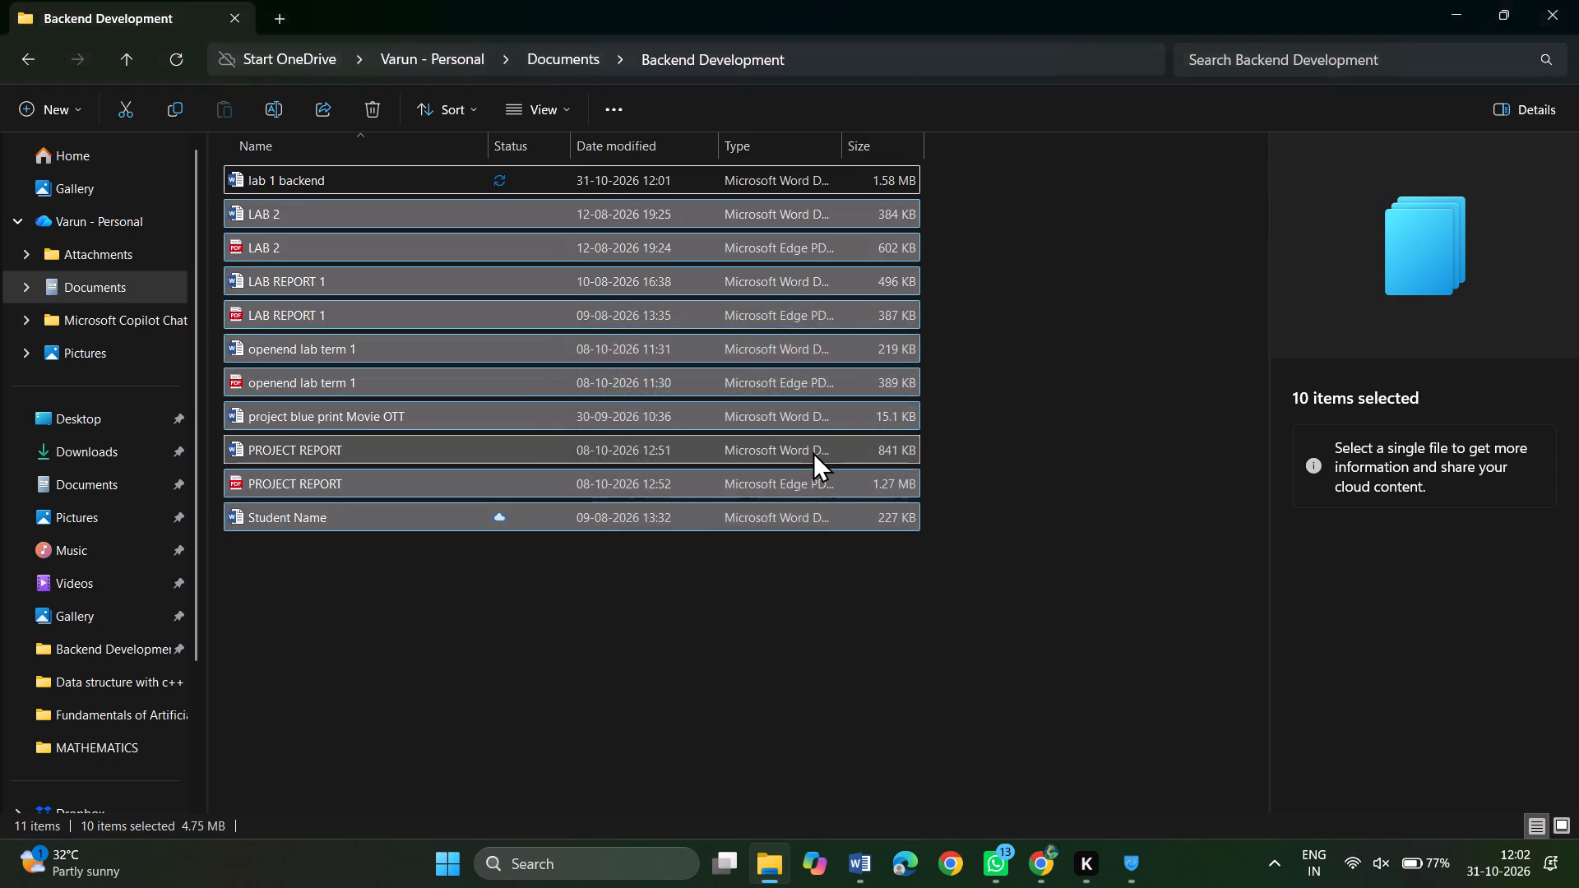
click(850, 434)
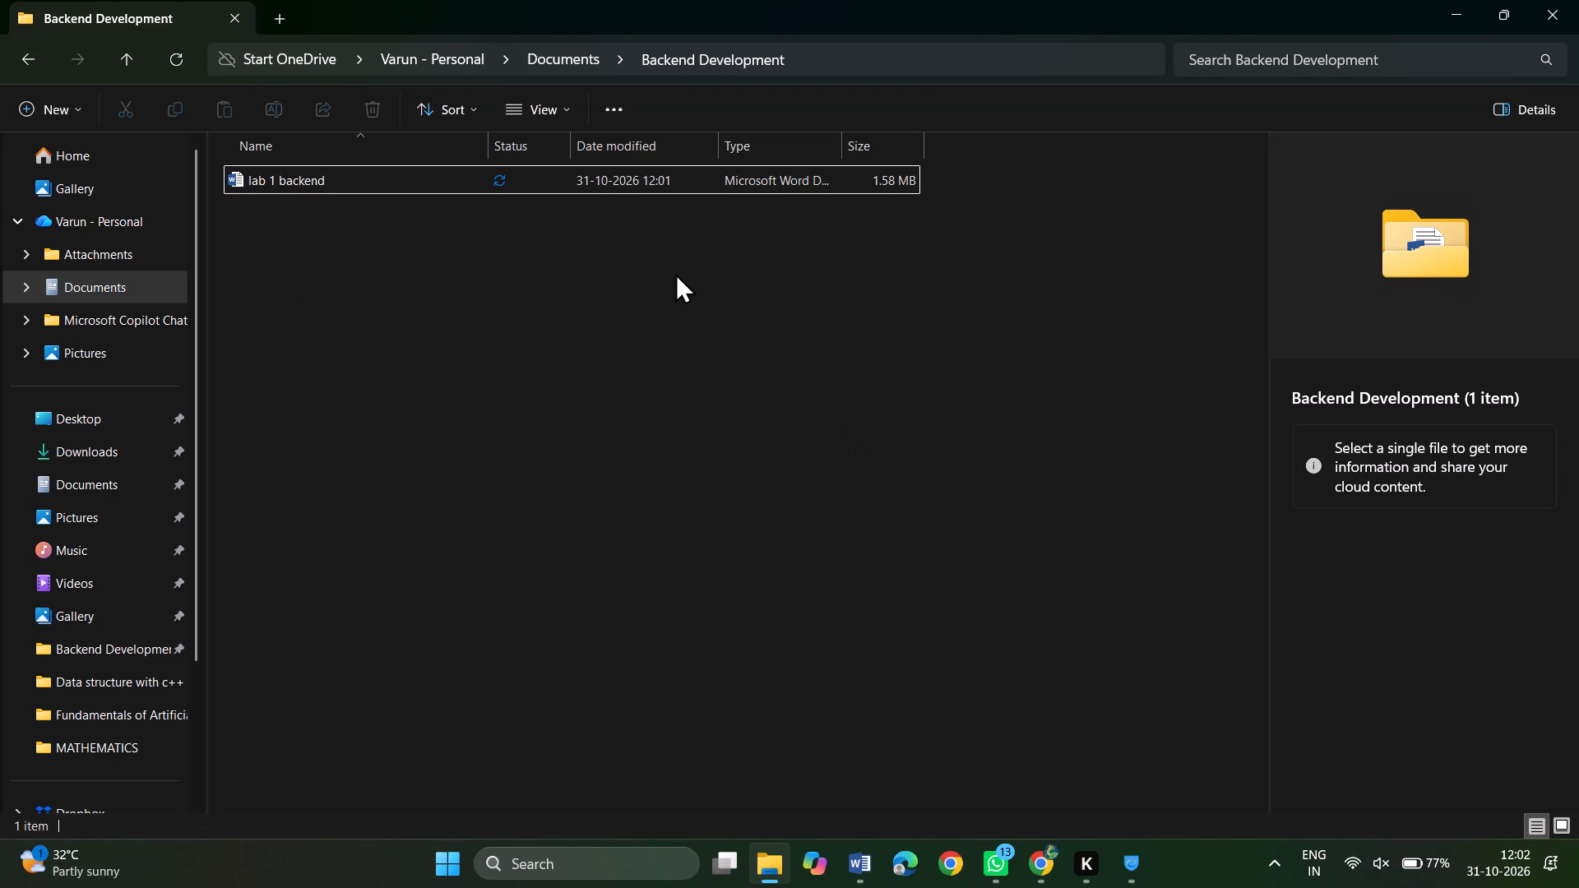
scroll(675, 273, down, 1)
click(675, 273)
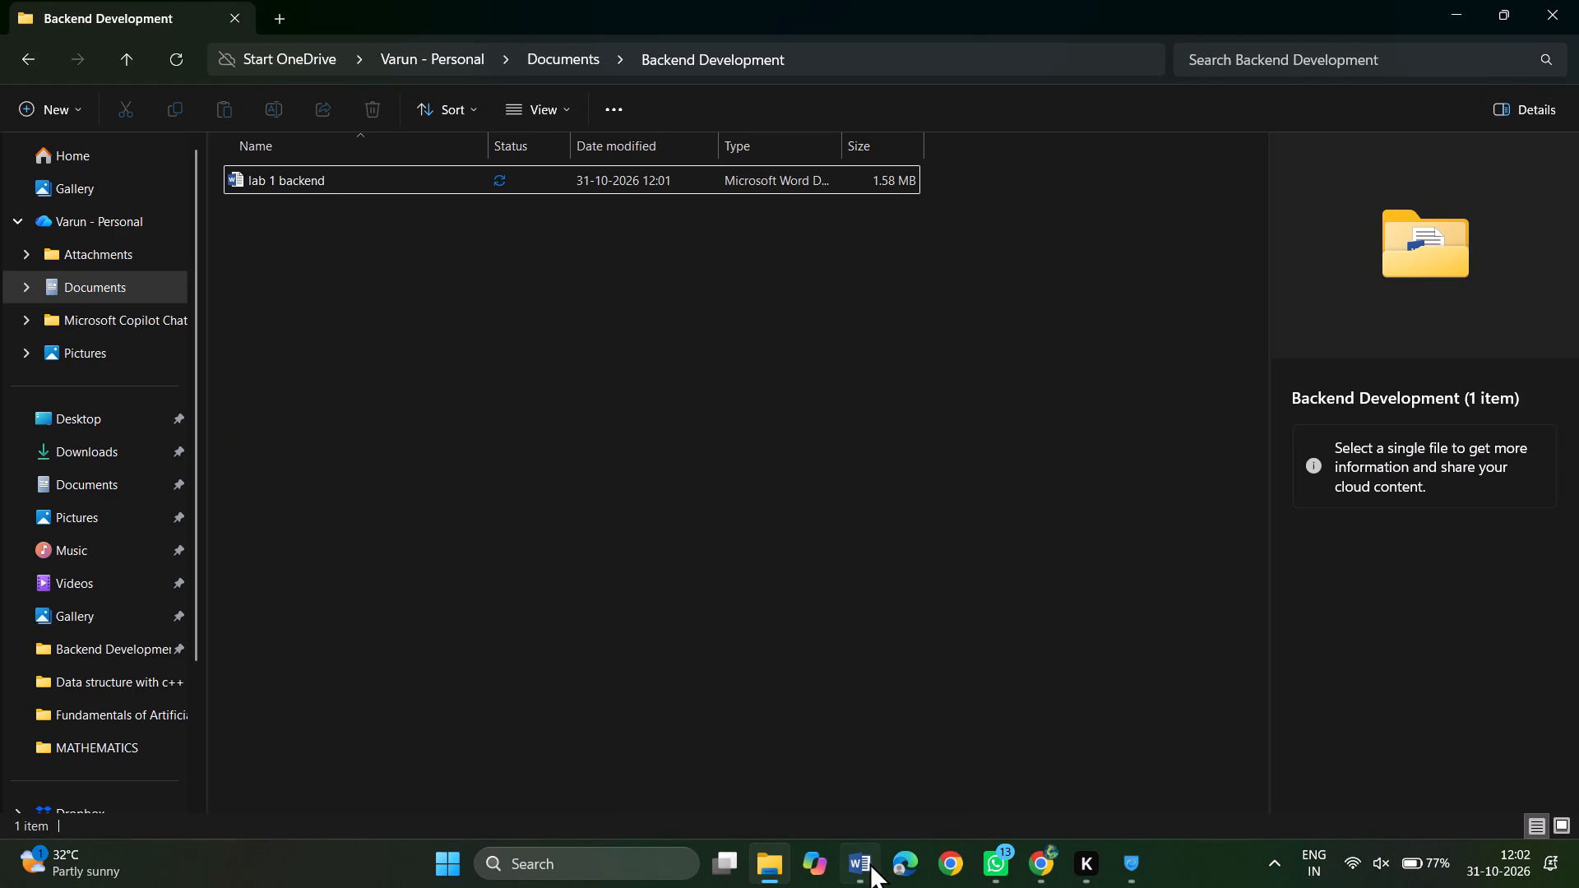
Switch to the lab 1 backend document in Word and add a space after REPORT in the assessment name.
click(869, 863)
scroll(747, 636, down, 2)
scroll(747, 636, up, 1)
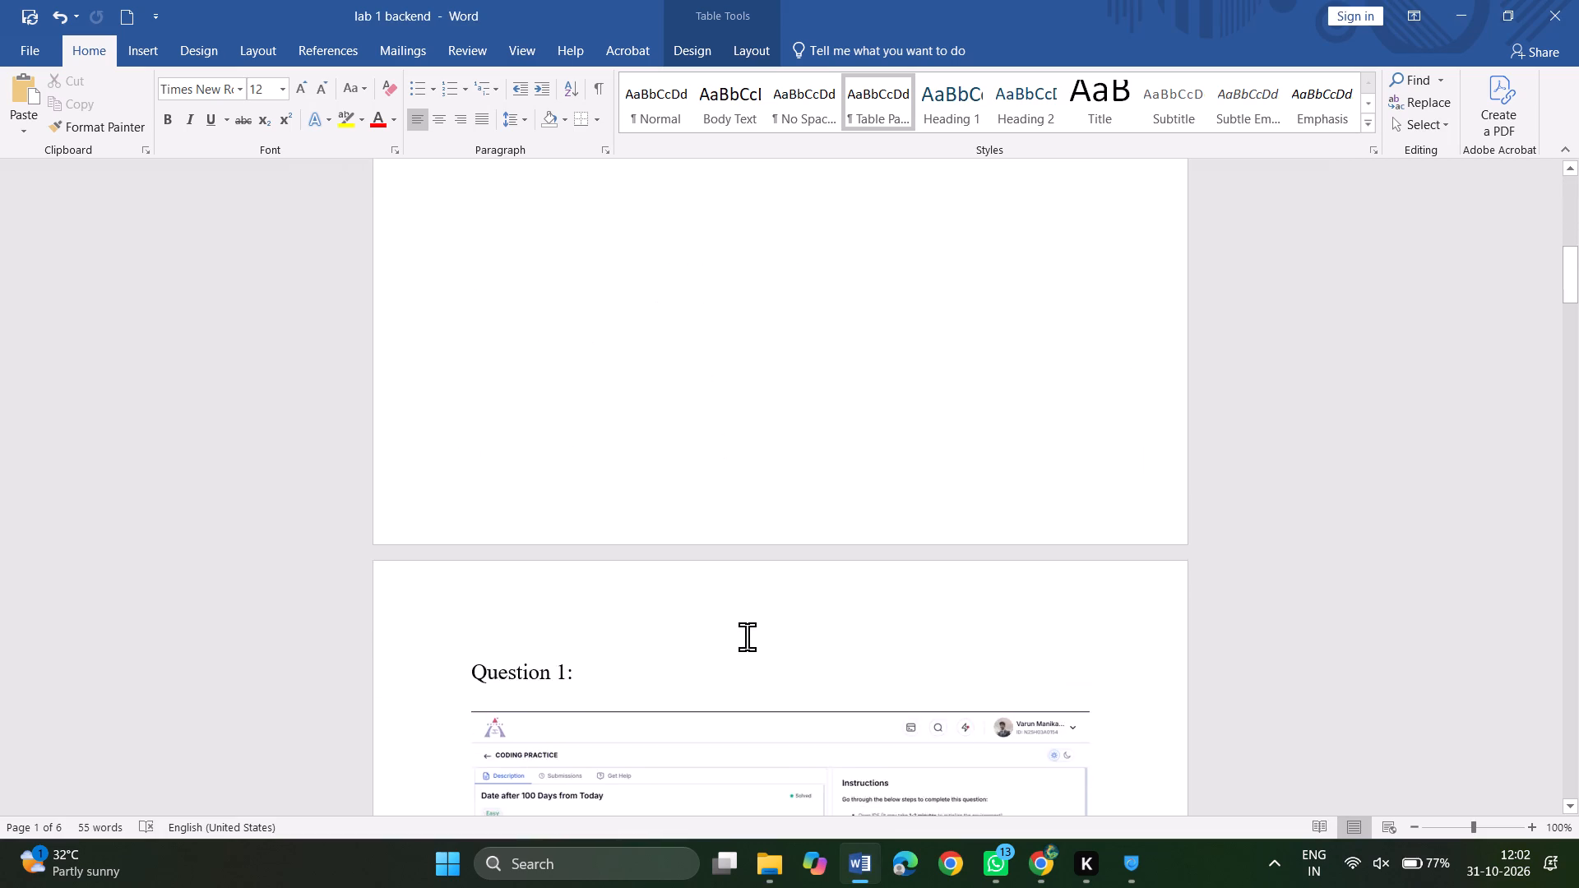
scroll(747, 636, up, 1)
key(space)
scroll(747, 636, down, 6)
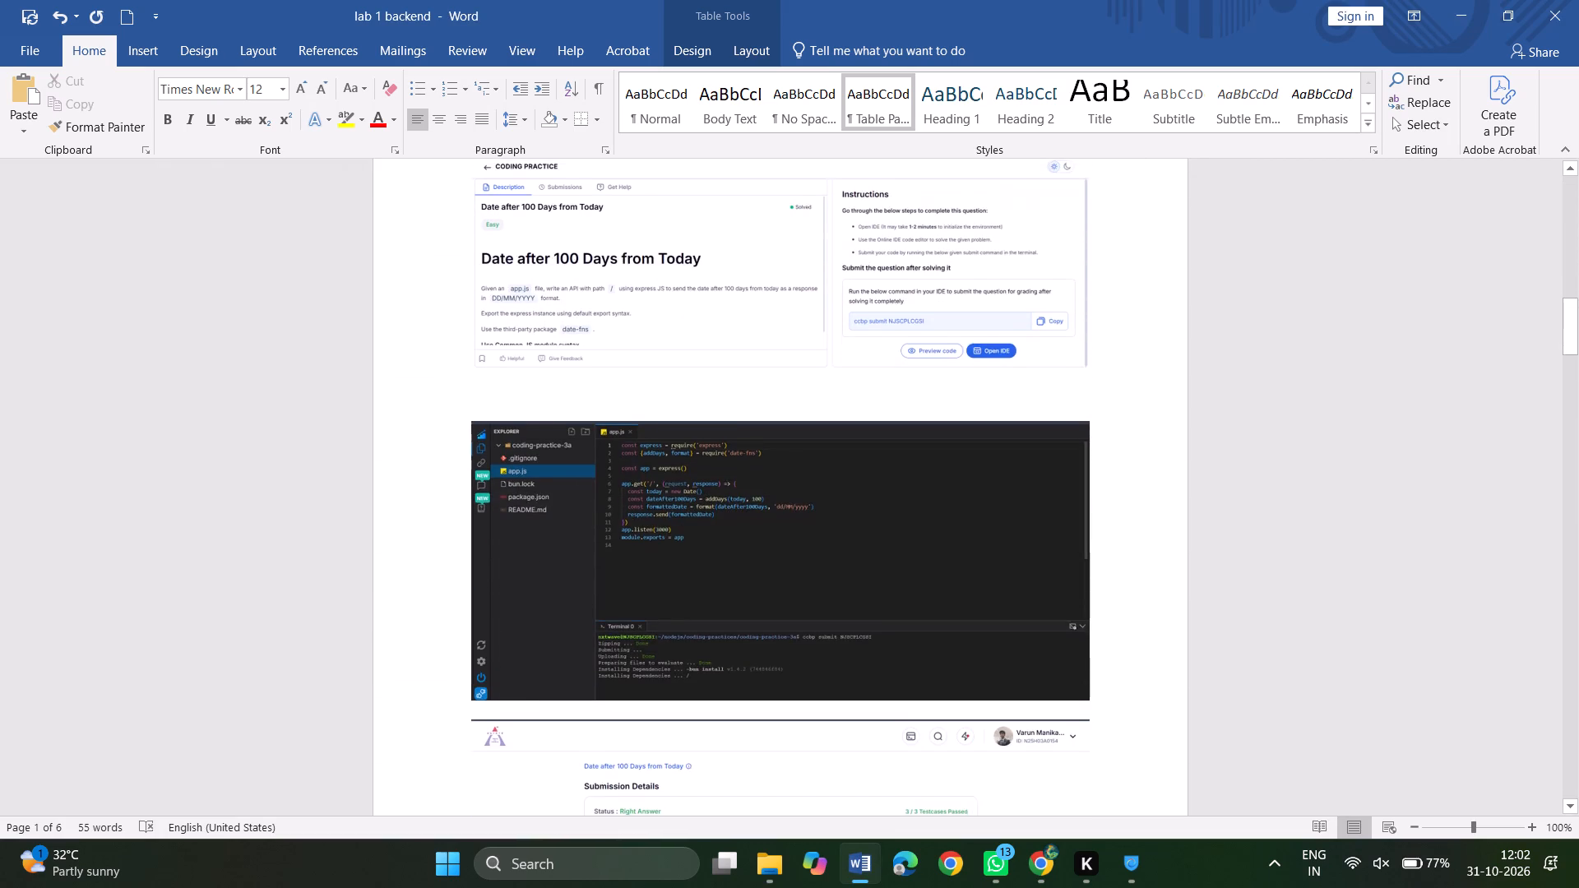
scroll(747, 636, down, 4)
scroll(747, 636, up, 13)
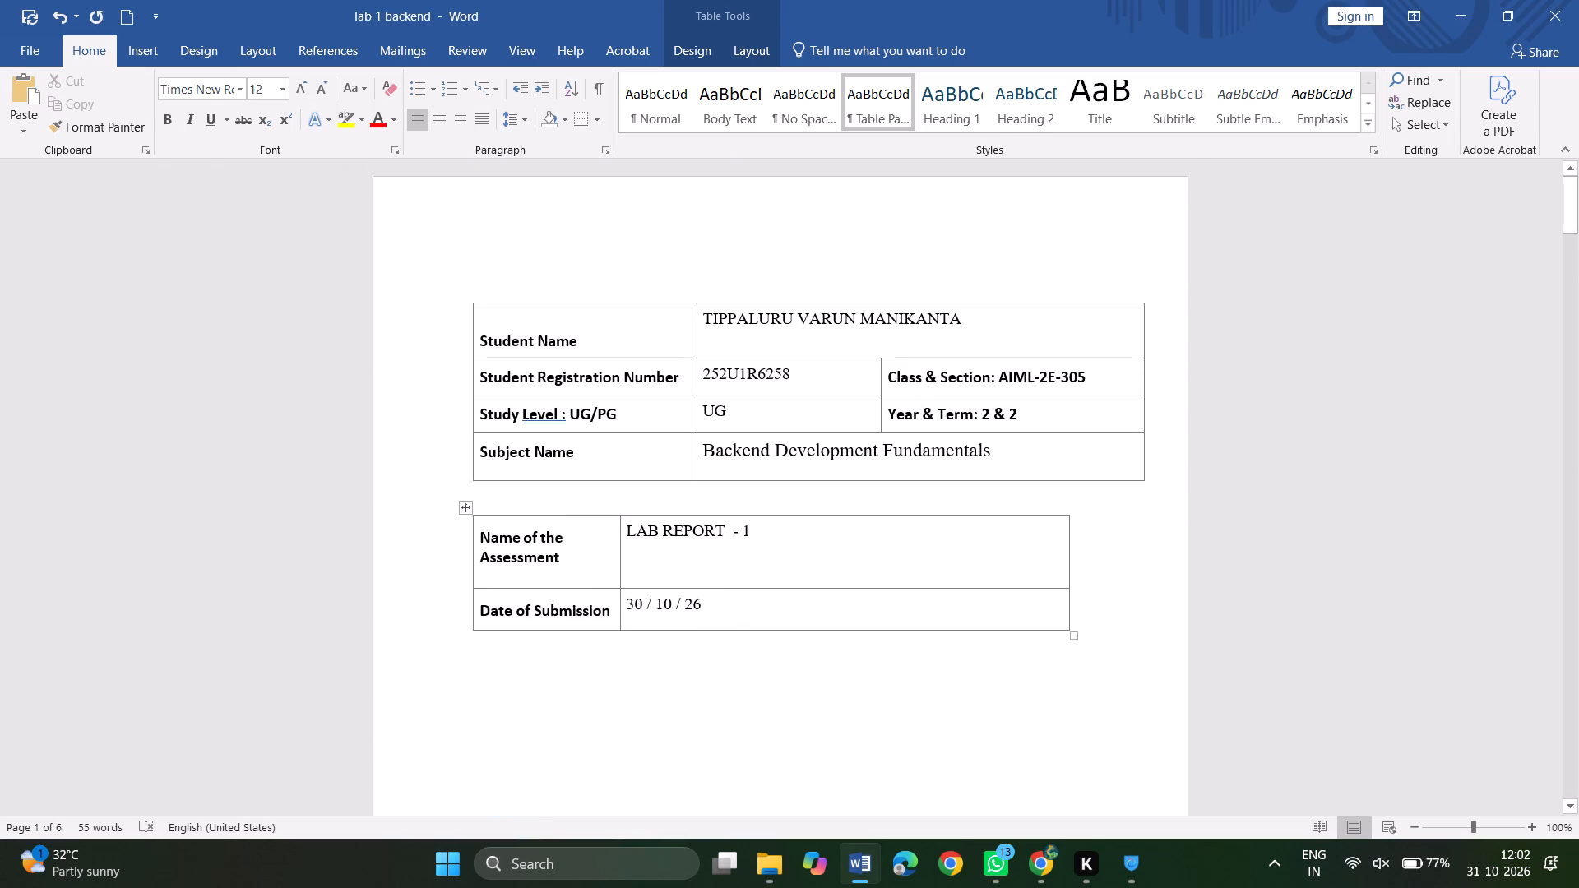
Save a copy of the report as a PDF named lab 1 backend in the Backend Development folder.
scroll(732, 398, down, 7)
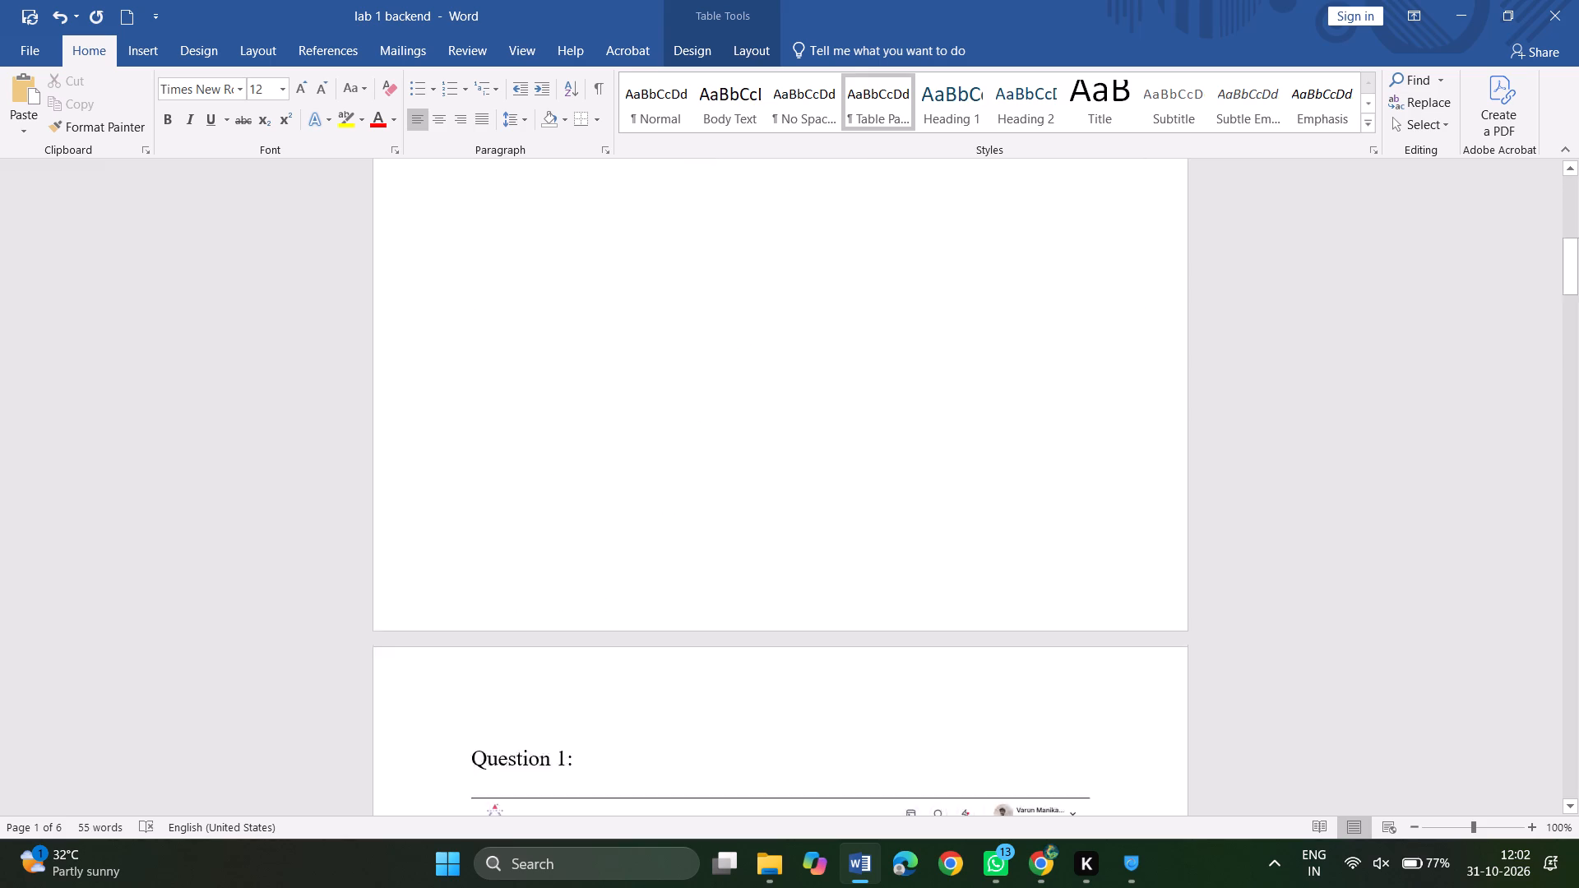
scroll(732, 398, down, 14)
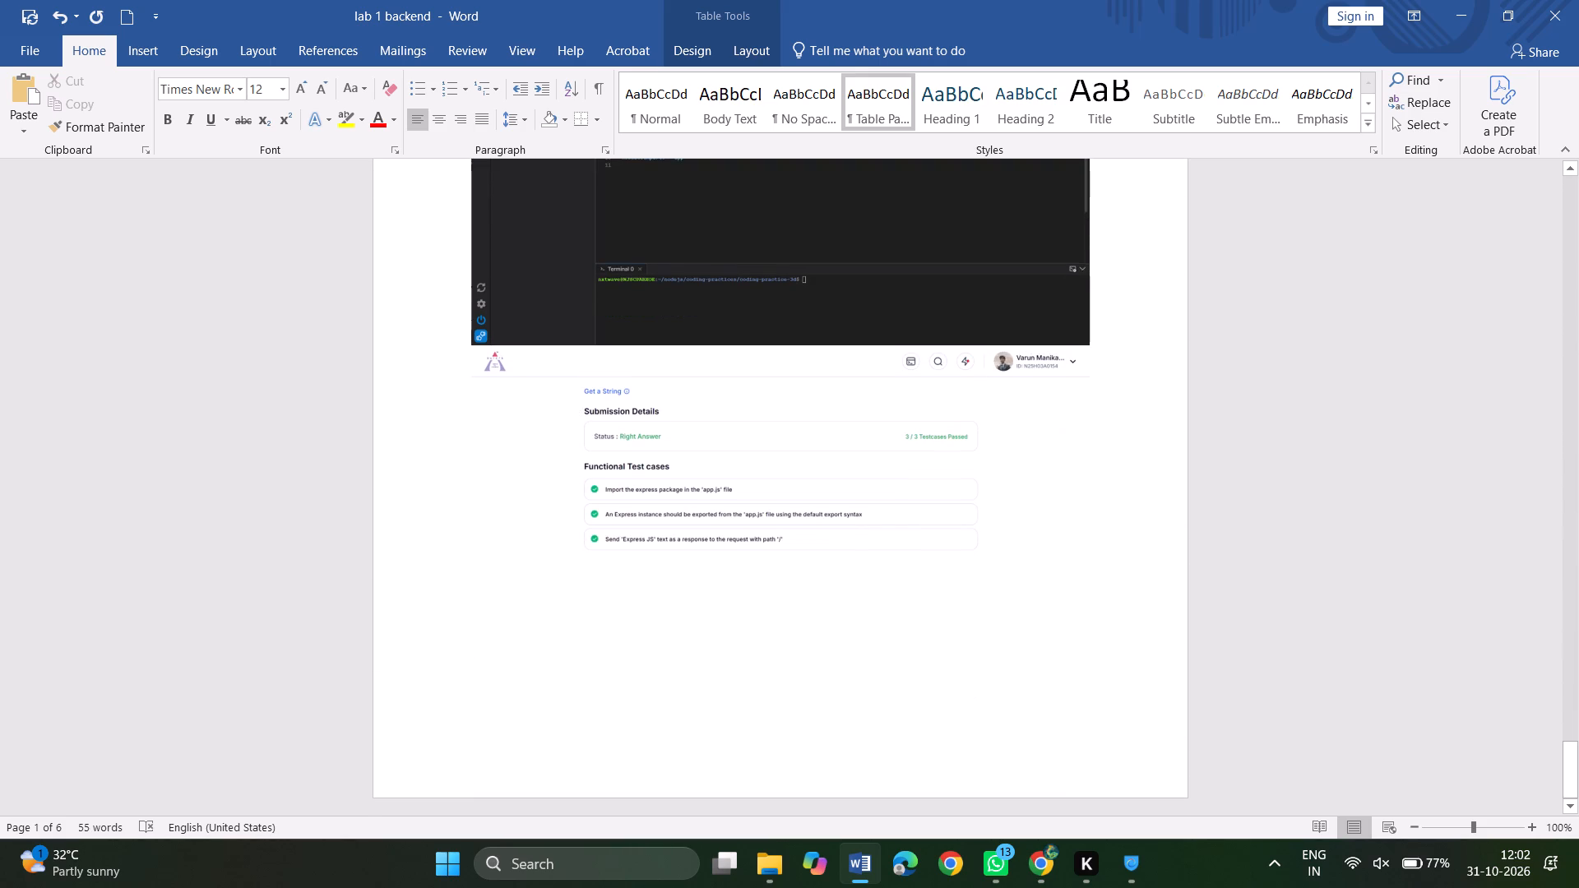
click(21, 46)
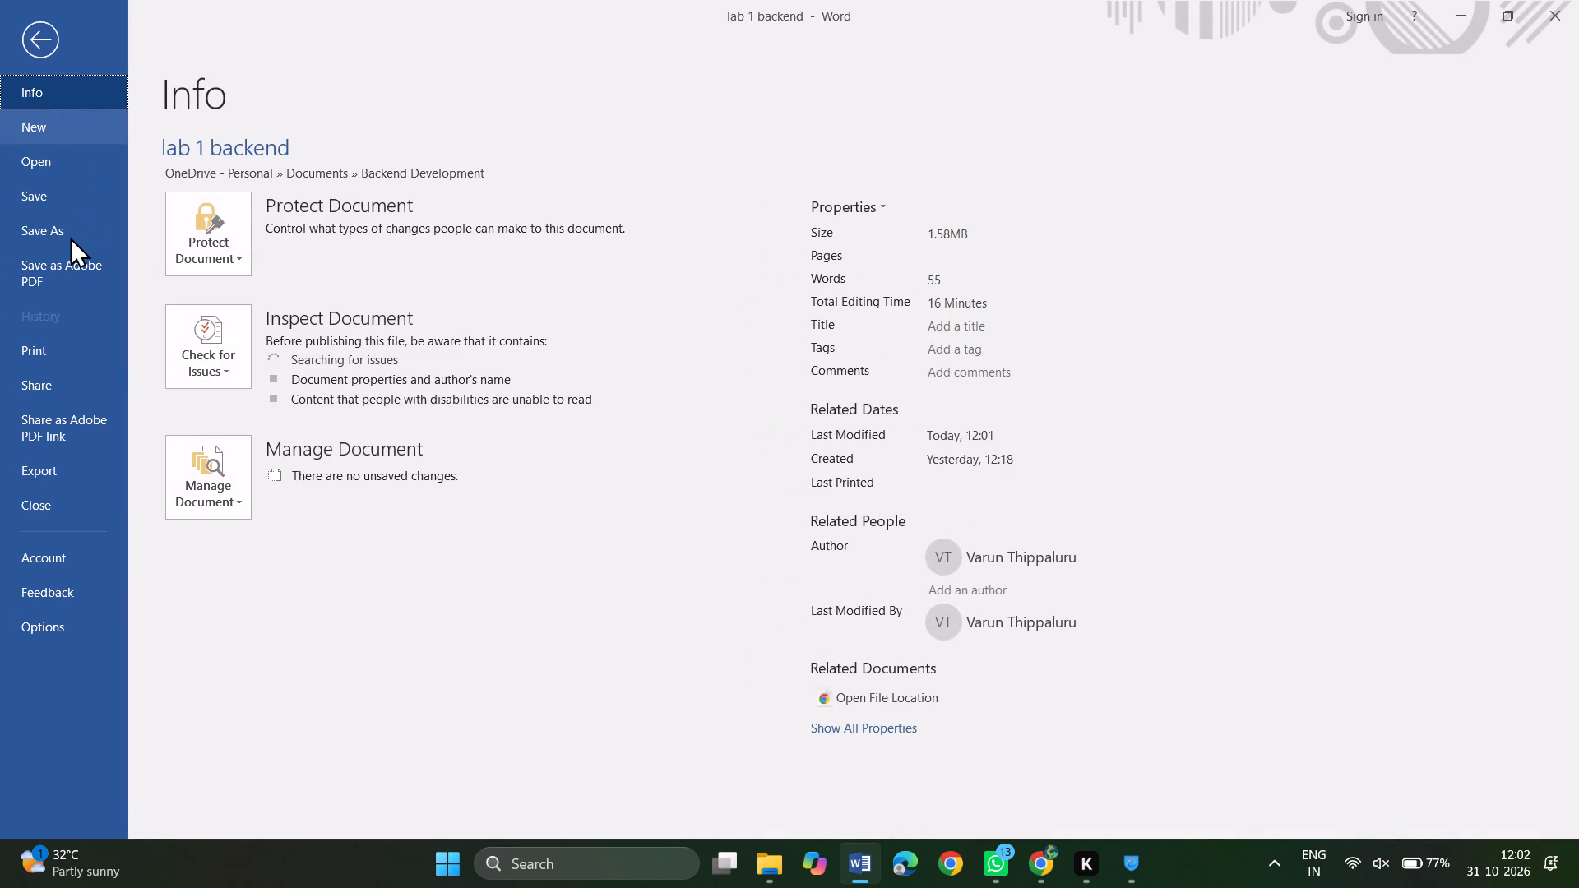
click(70, 237)
click(75, 234)
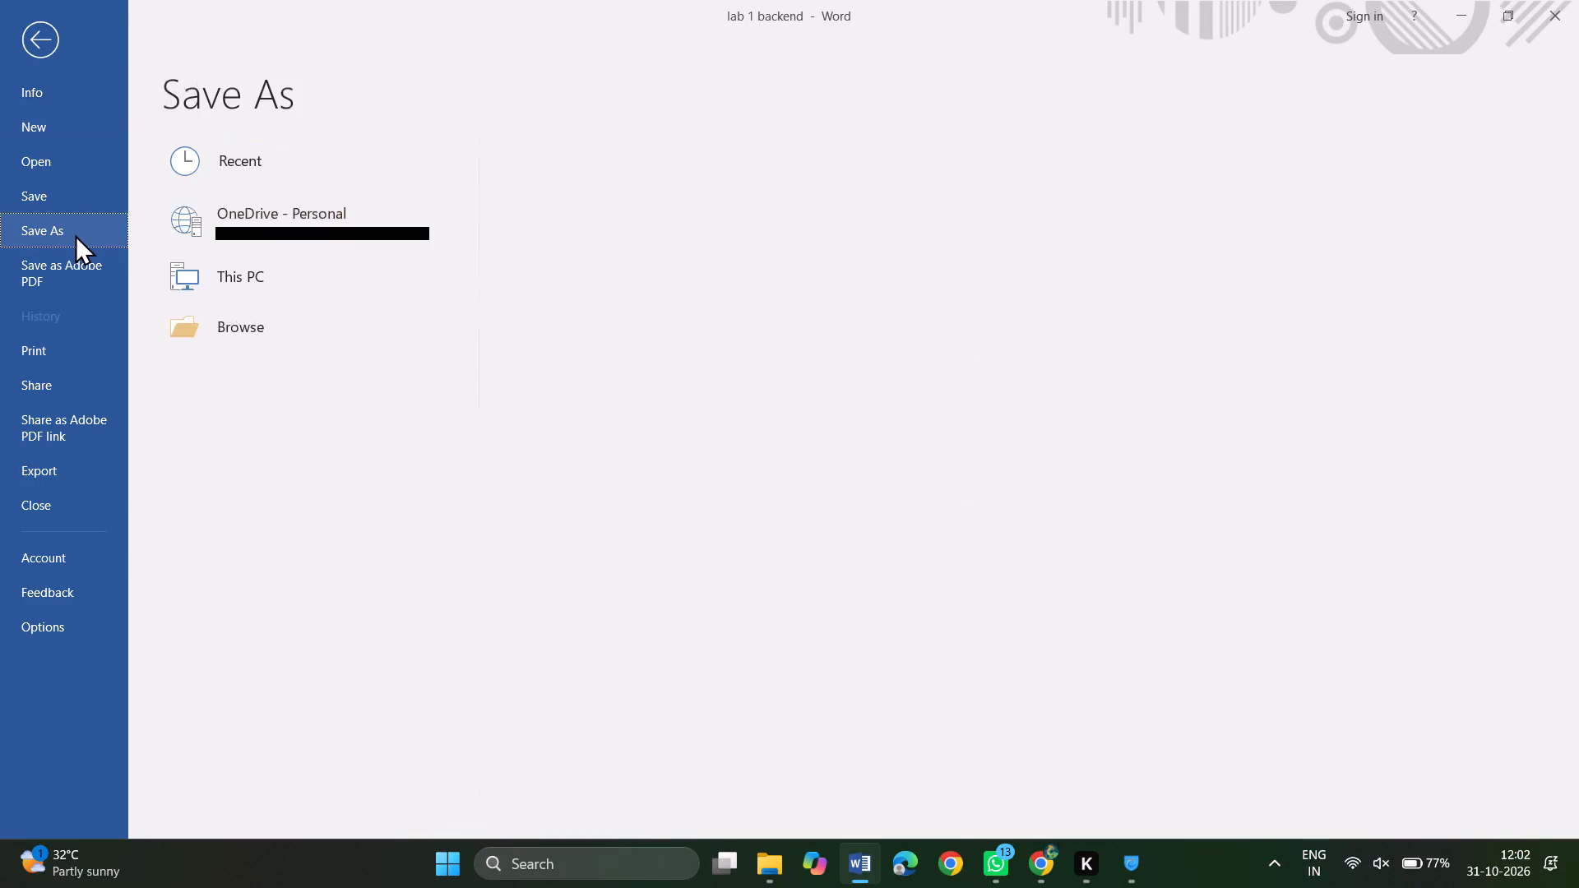
double_click(656, 179)
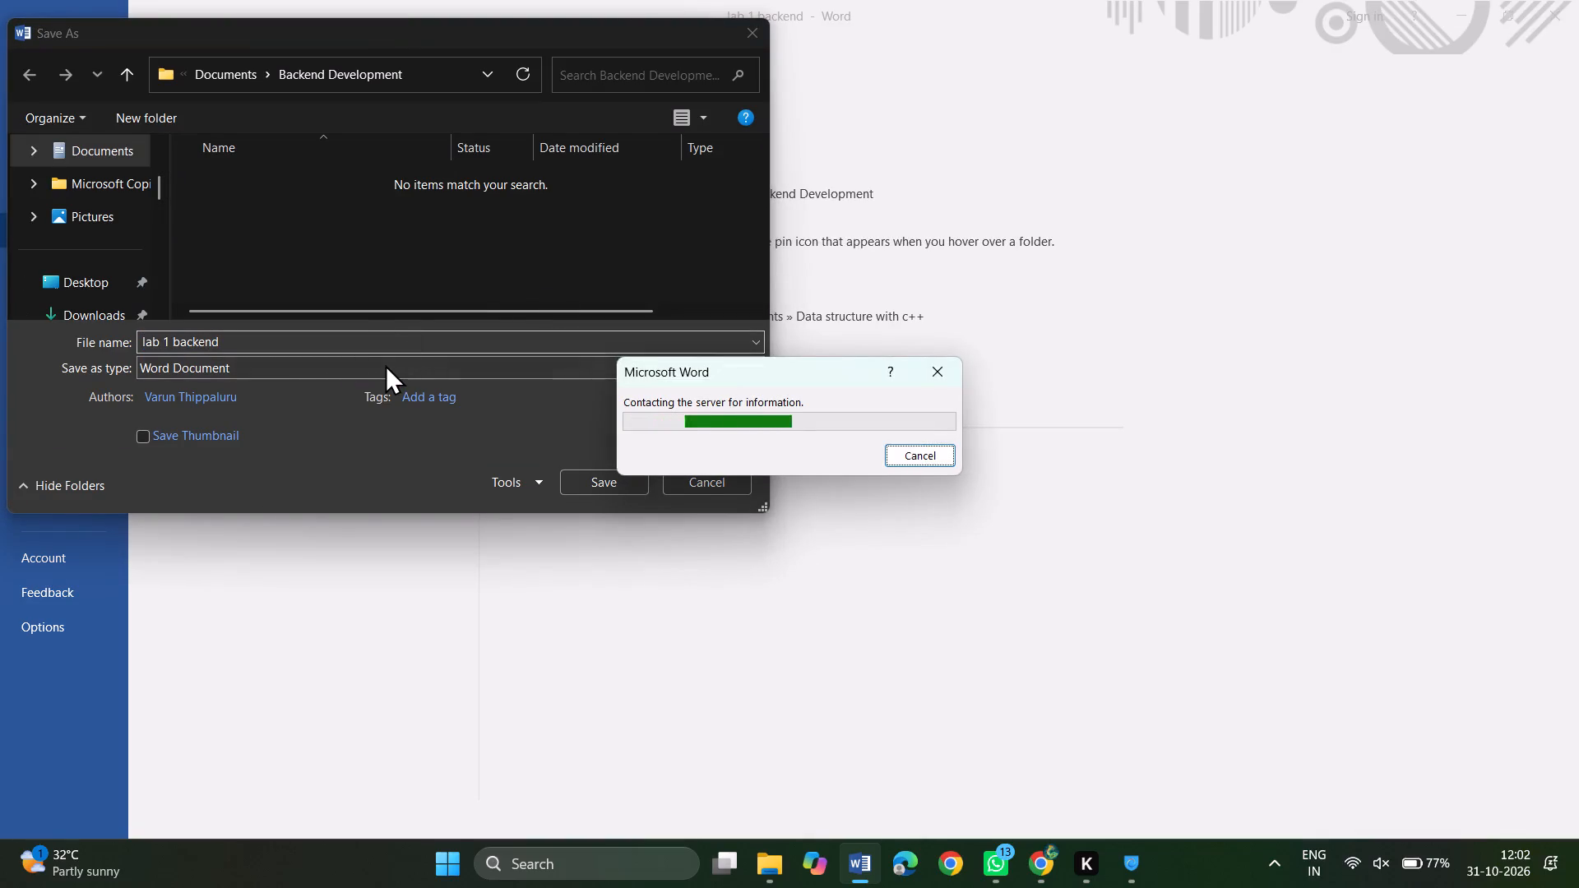
click(415, 357)
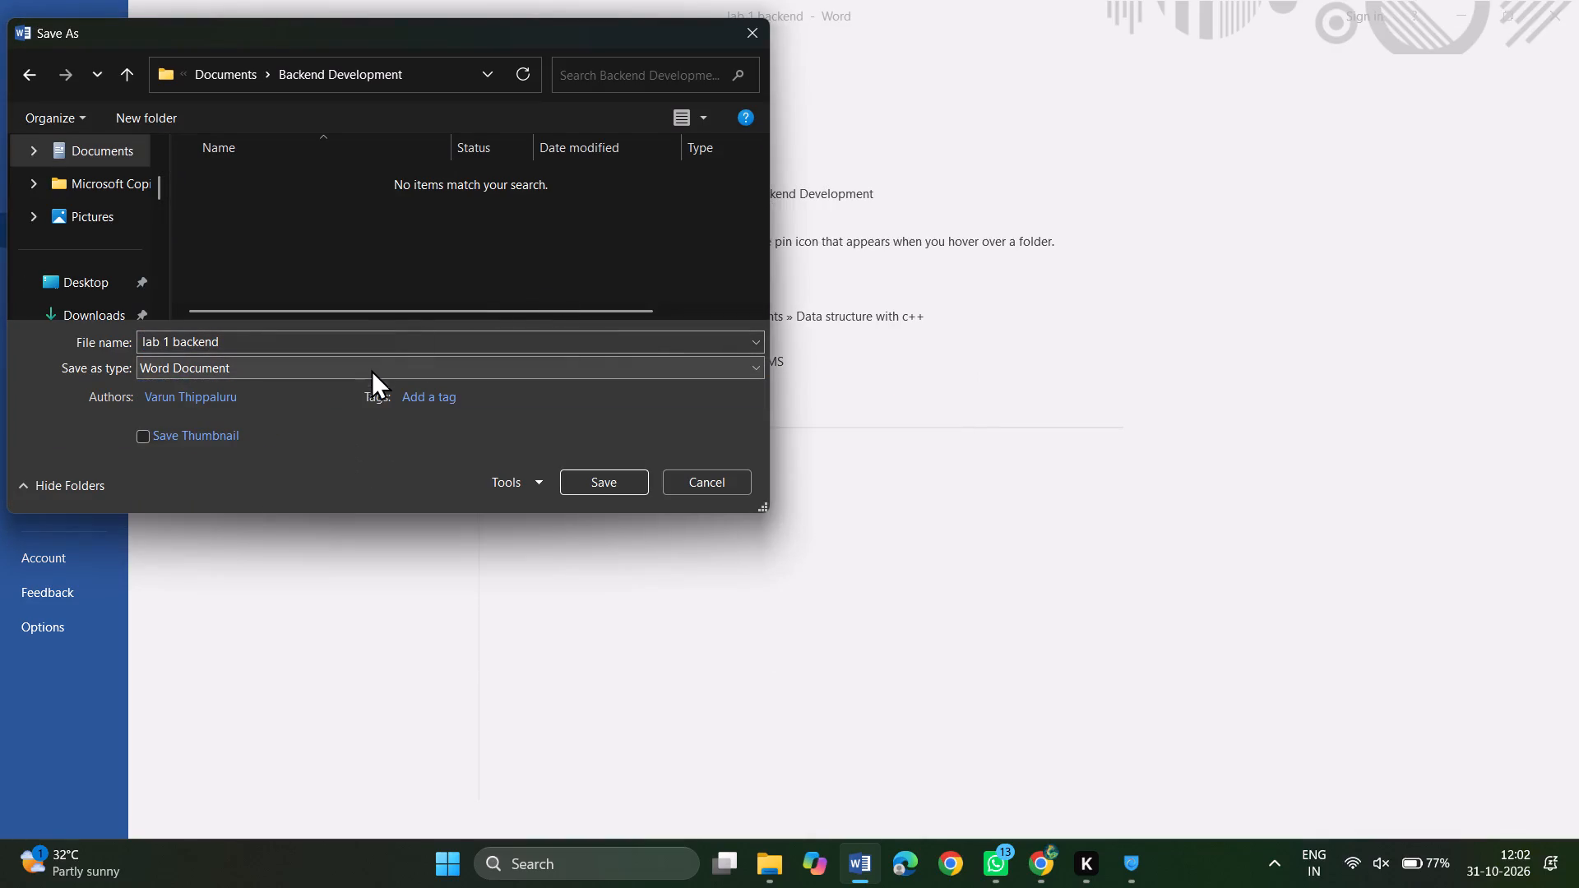
click(373, 360)
click(345, 373)
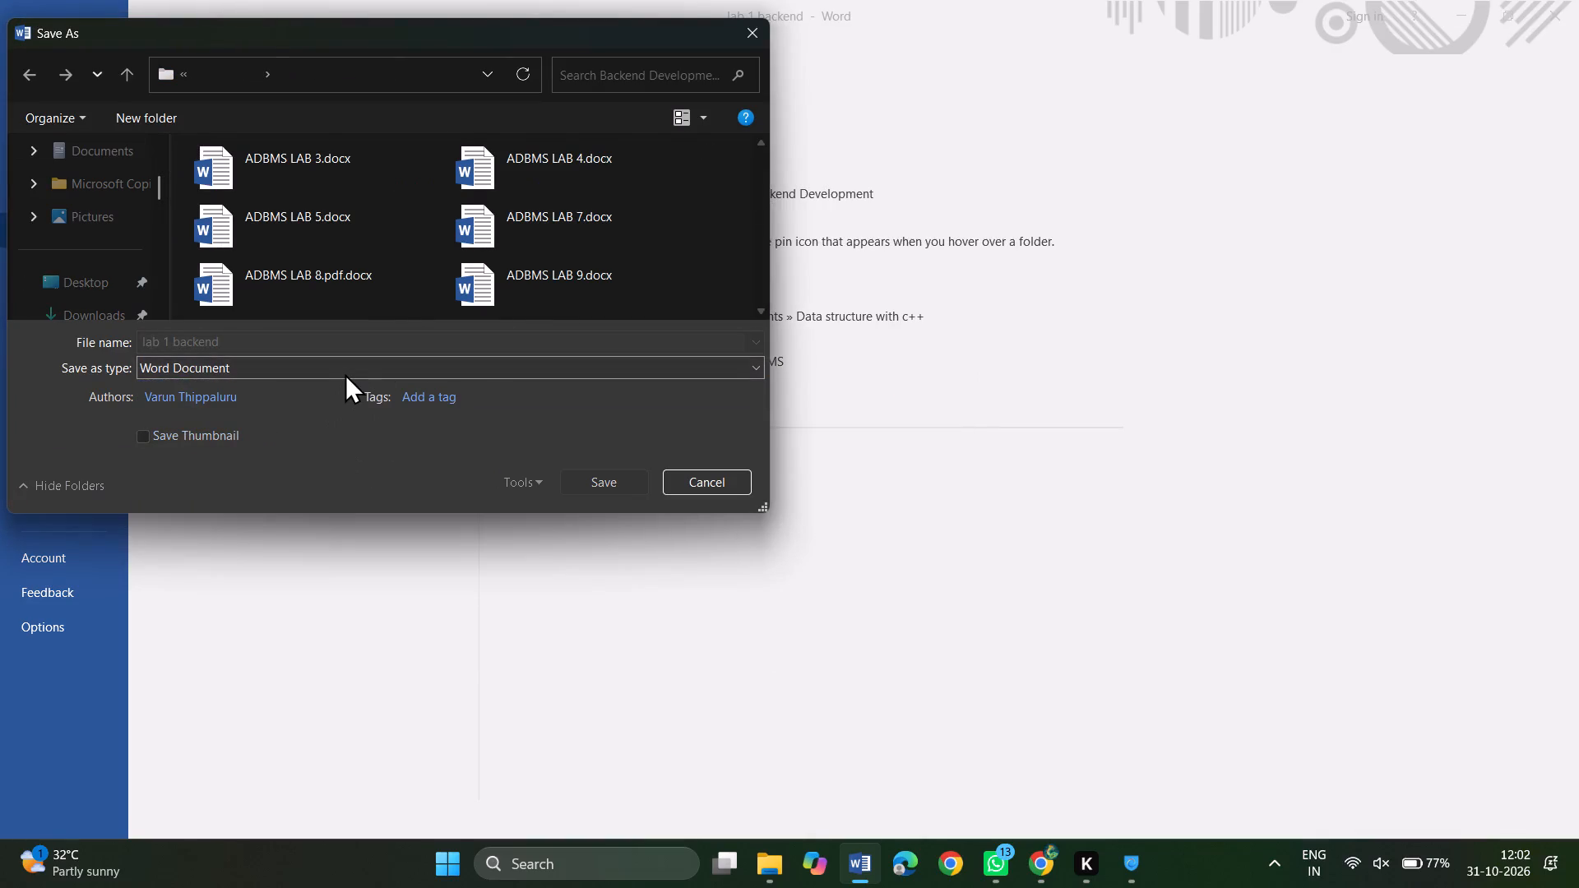
click(345, 357)
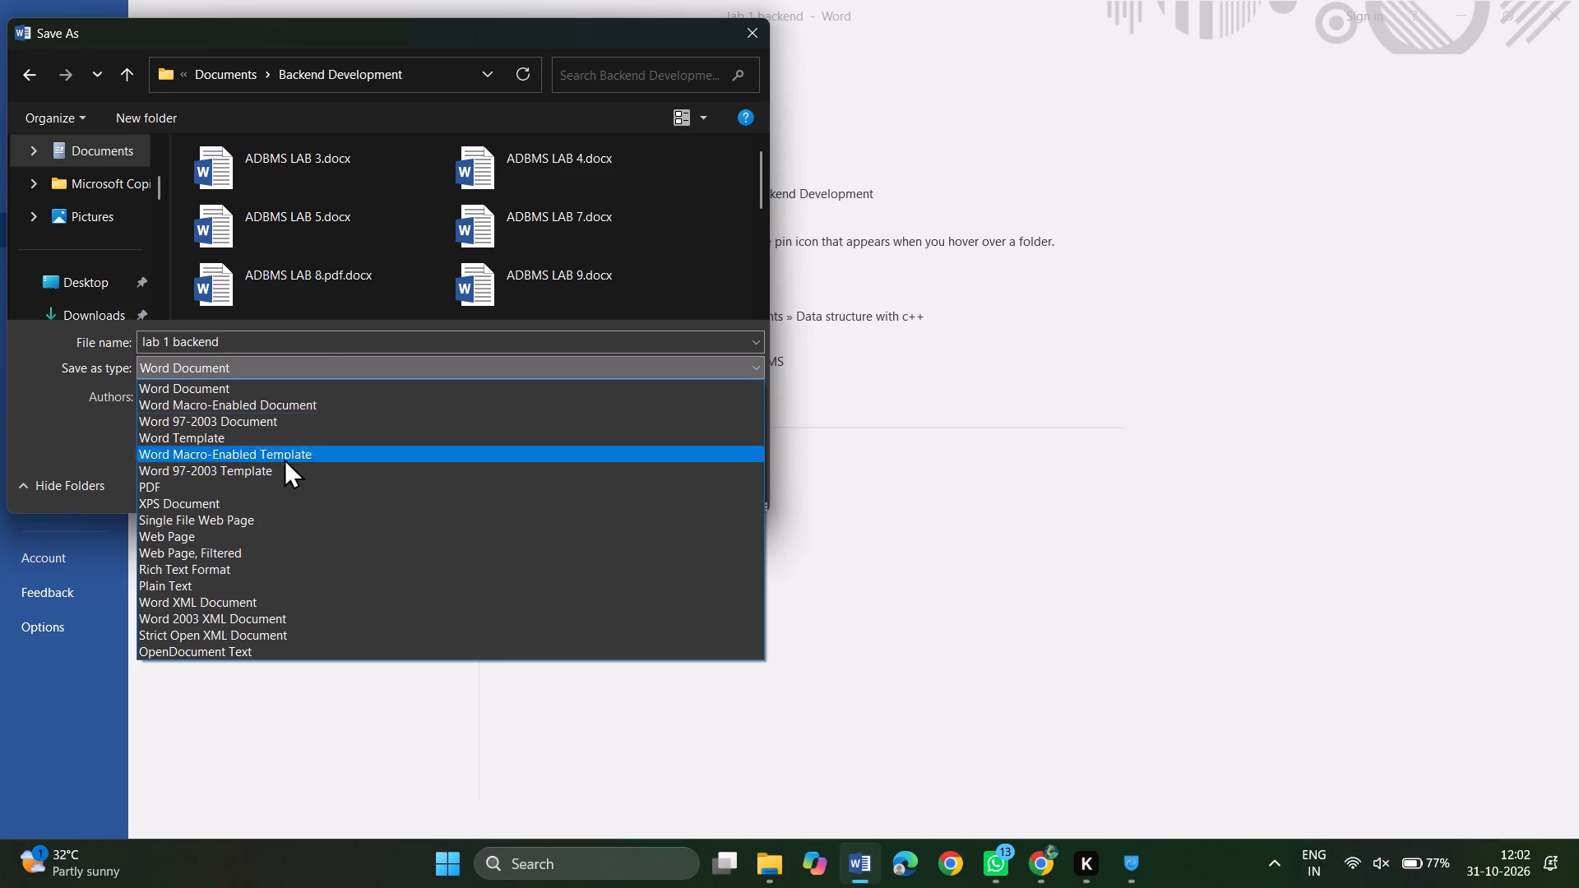
click(262, 484)
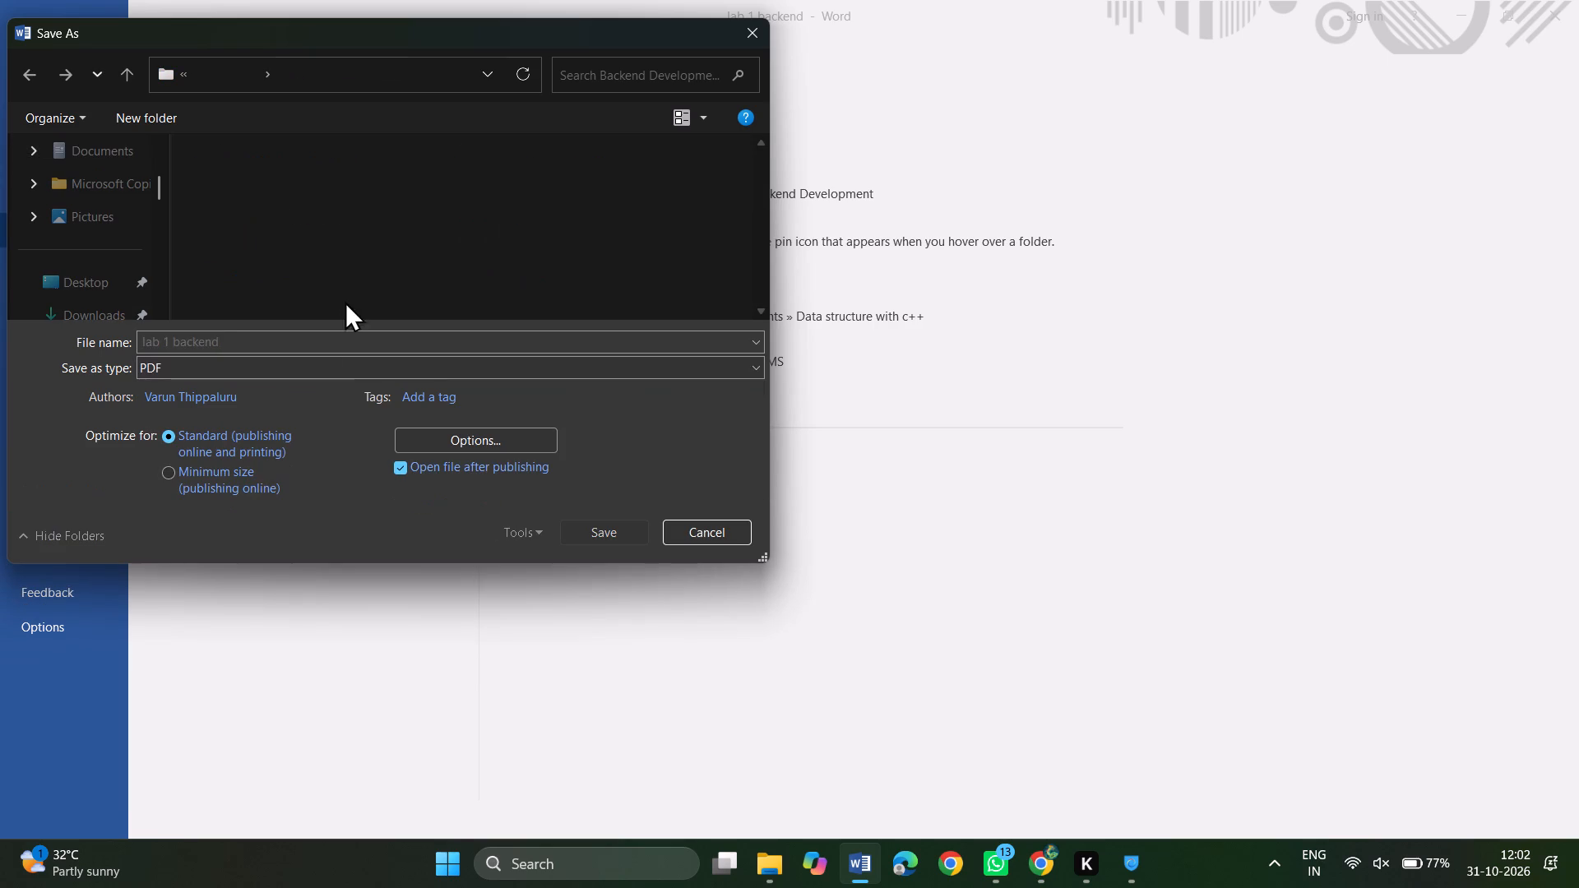
scroll(349, 292, down, 7)
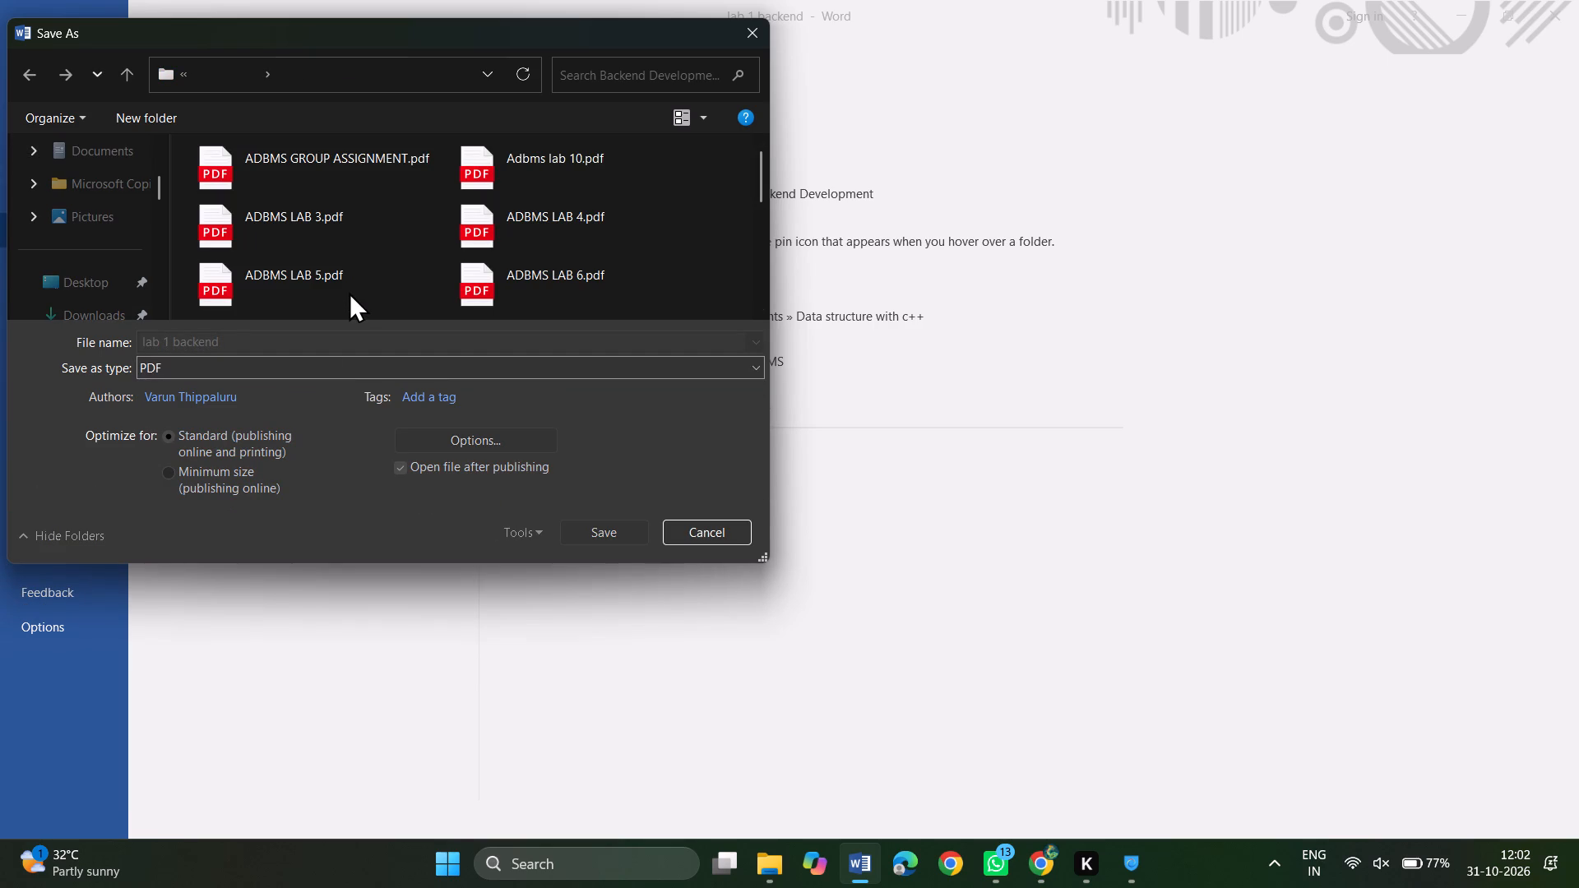
click(612, 524)
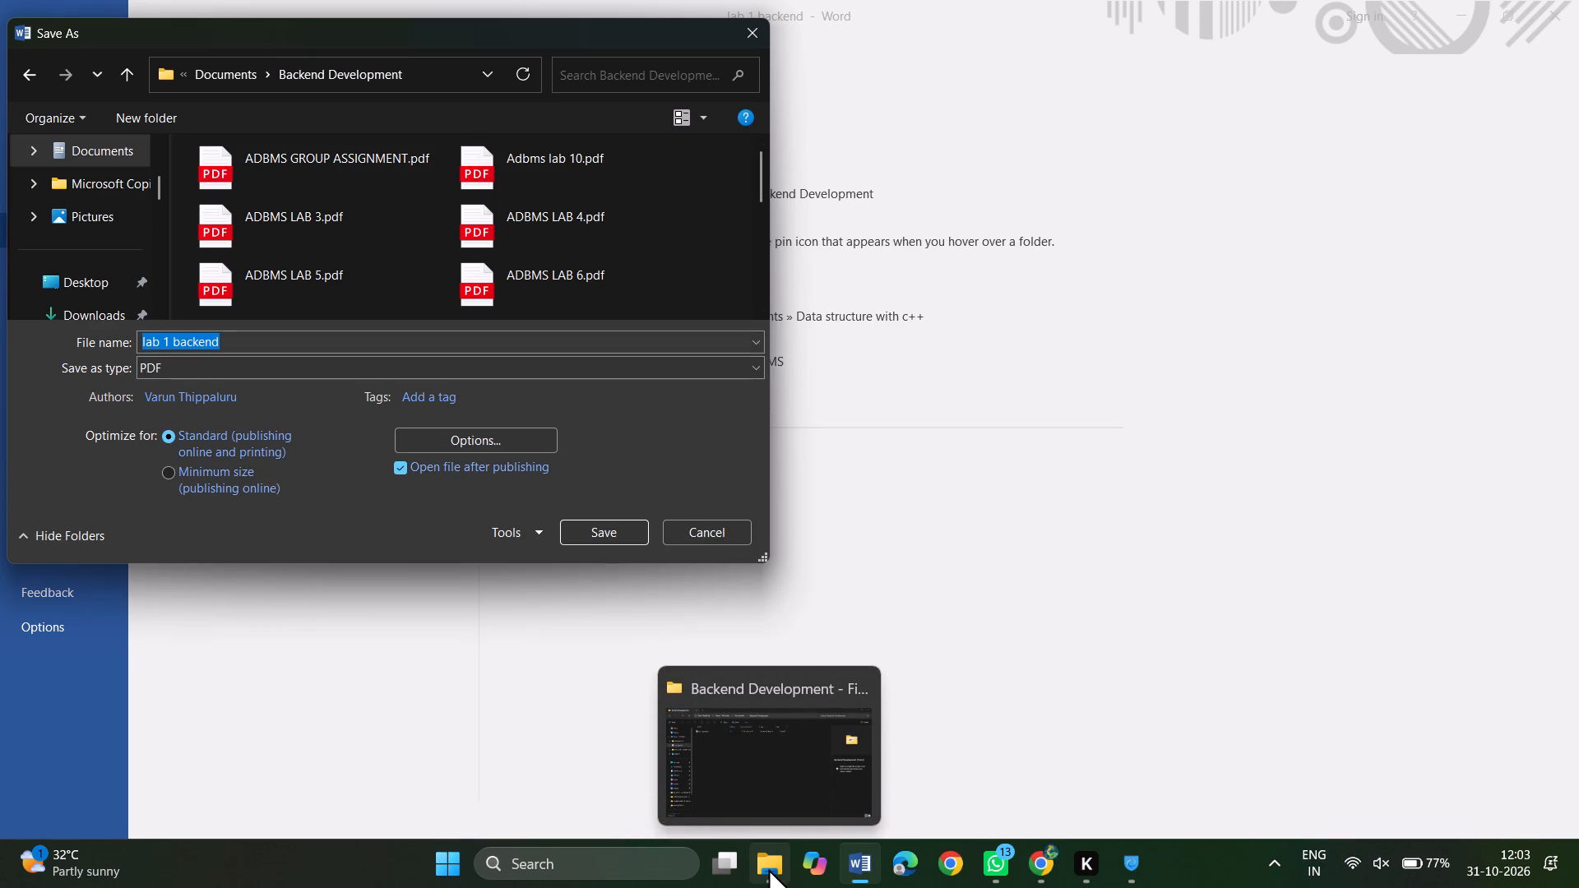
Switch to the Backend Development folder in File Explorer.
click(744, 752)
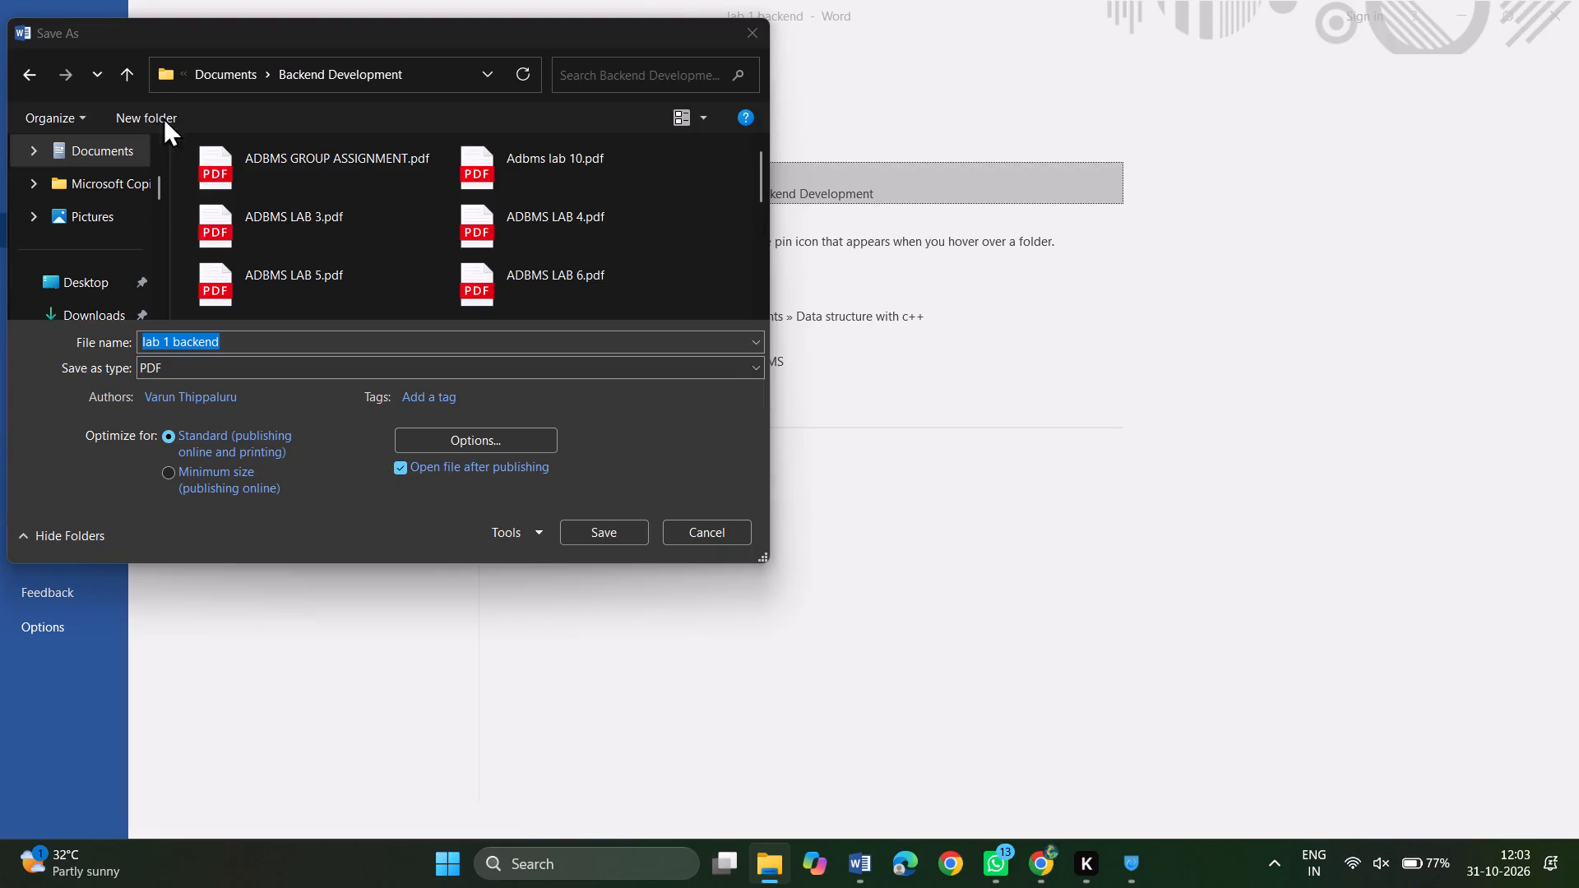
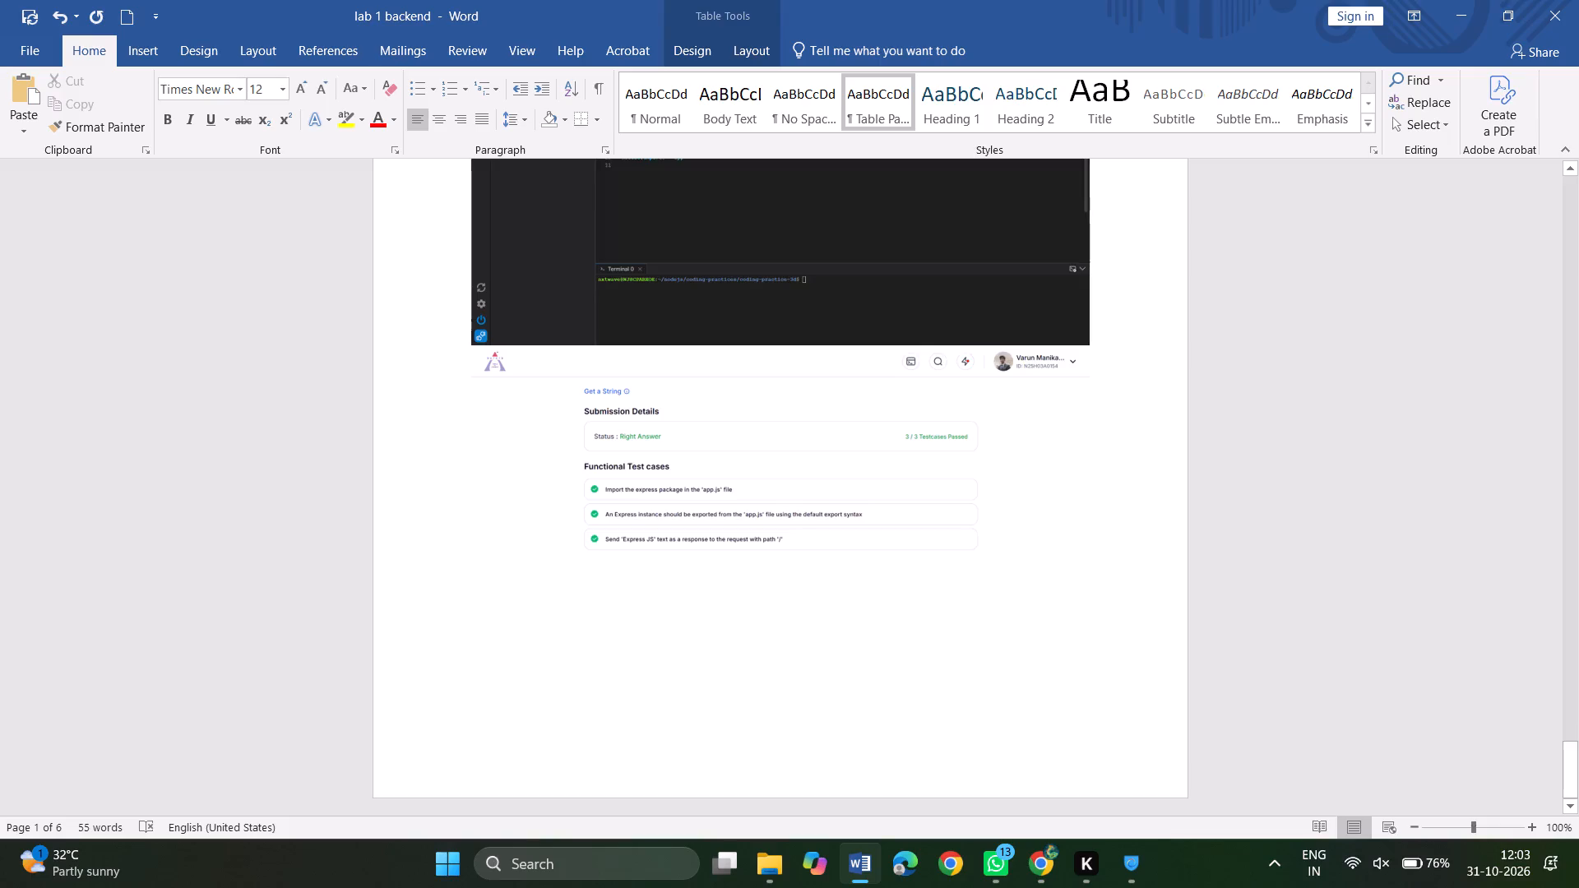
Start saving a copy of the lab 1 backend report in the Backend Development folder.
scroll(1044, 525, up, 20)
scroll(1044, 525, up, 10)
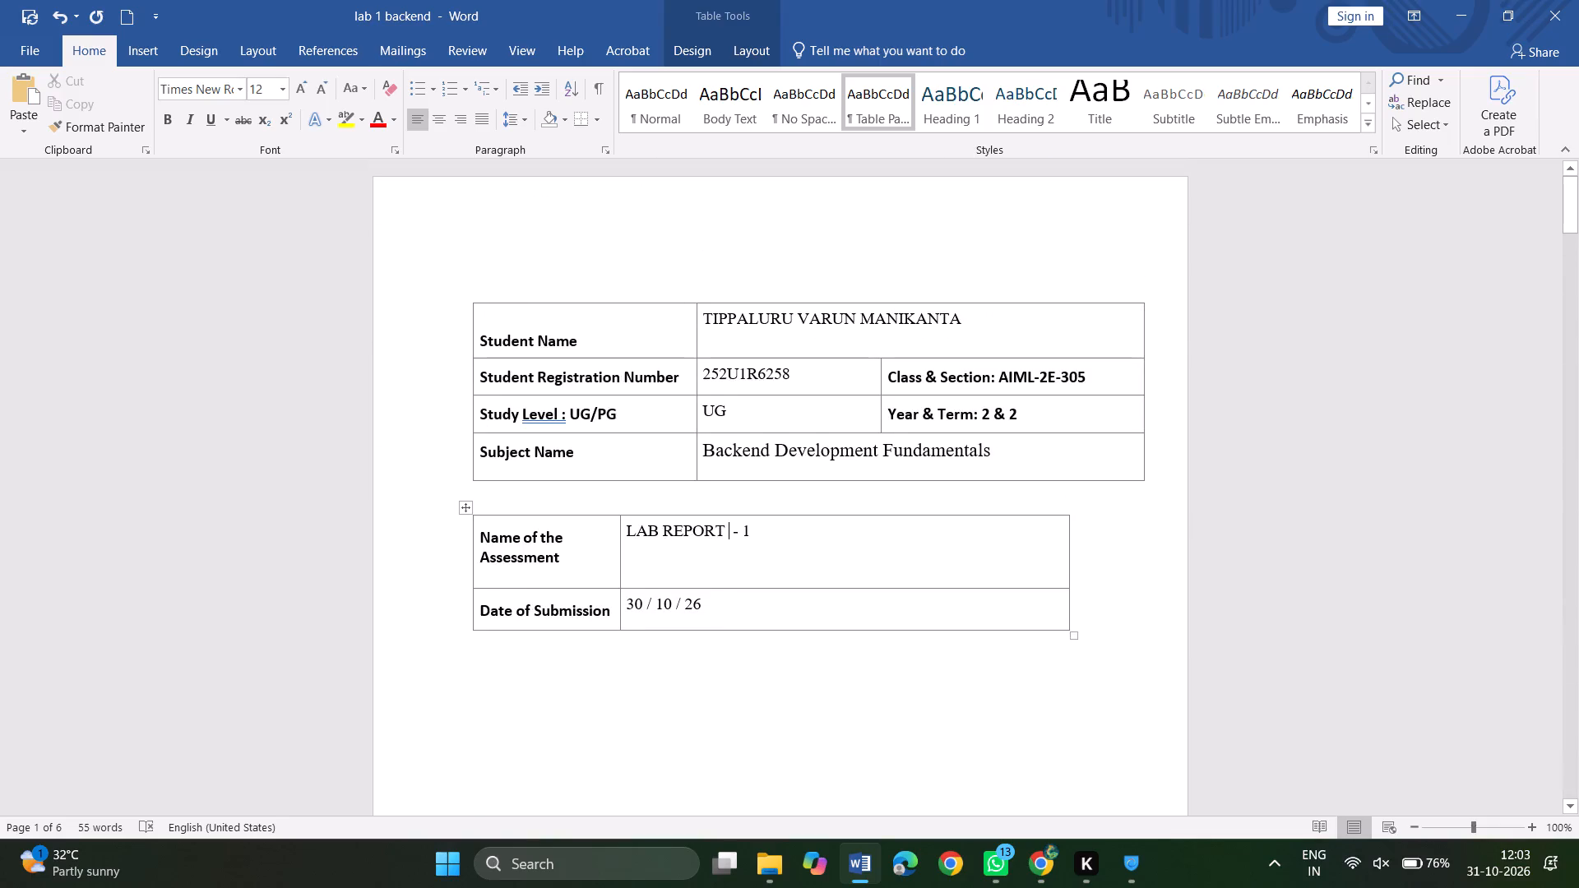
click(21, 46)
click(61, 244)
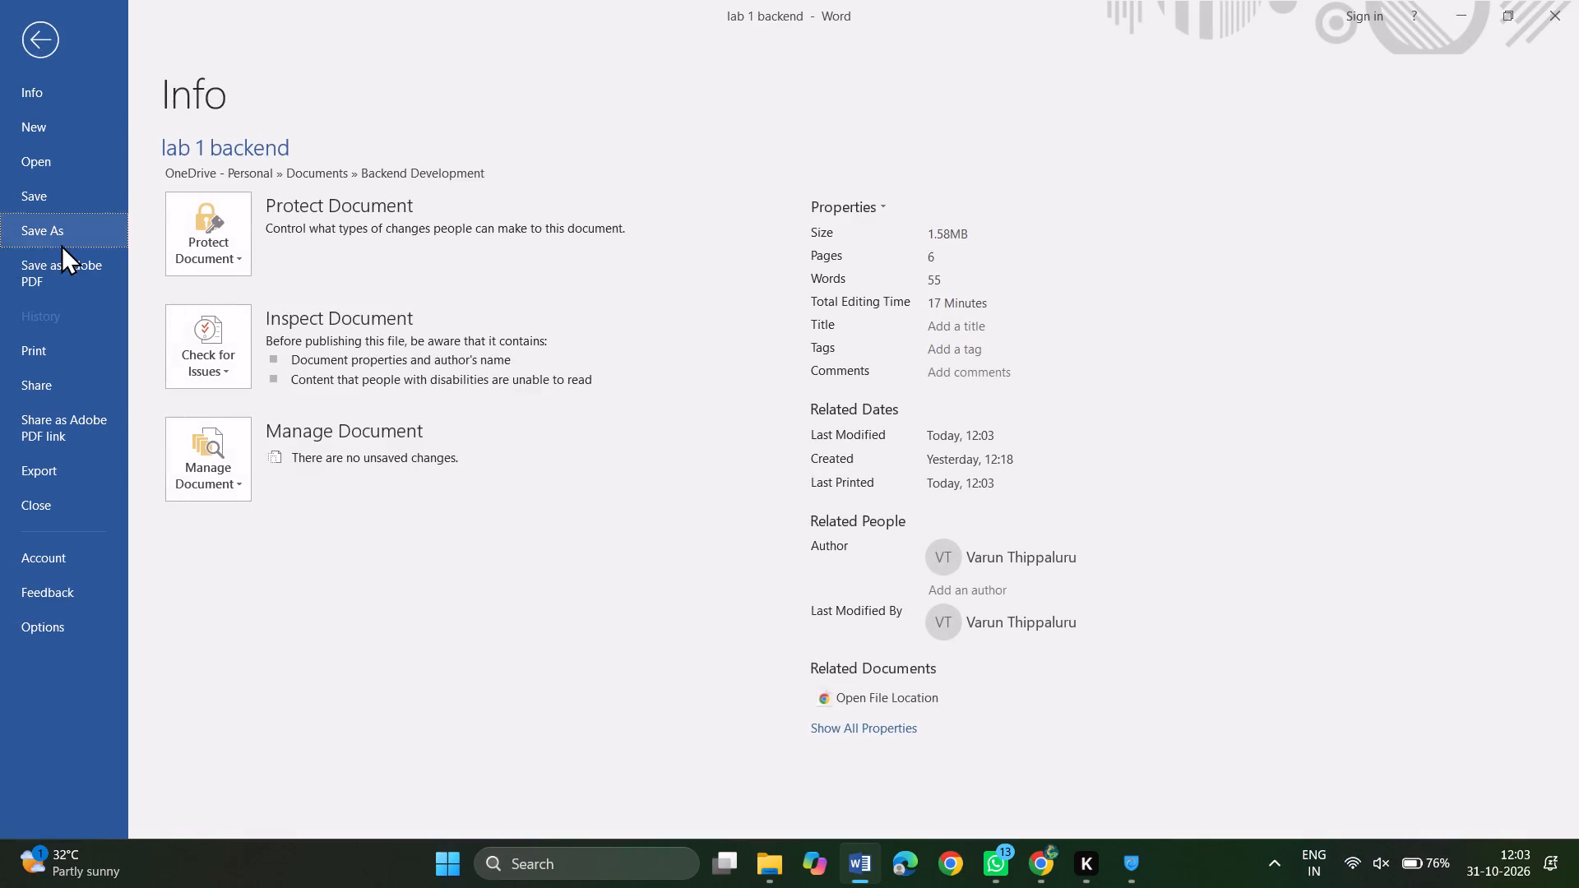
click(669, 166)
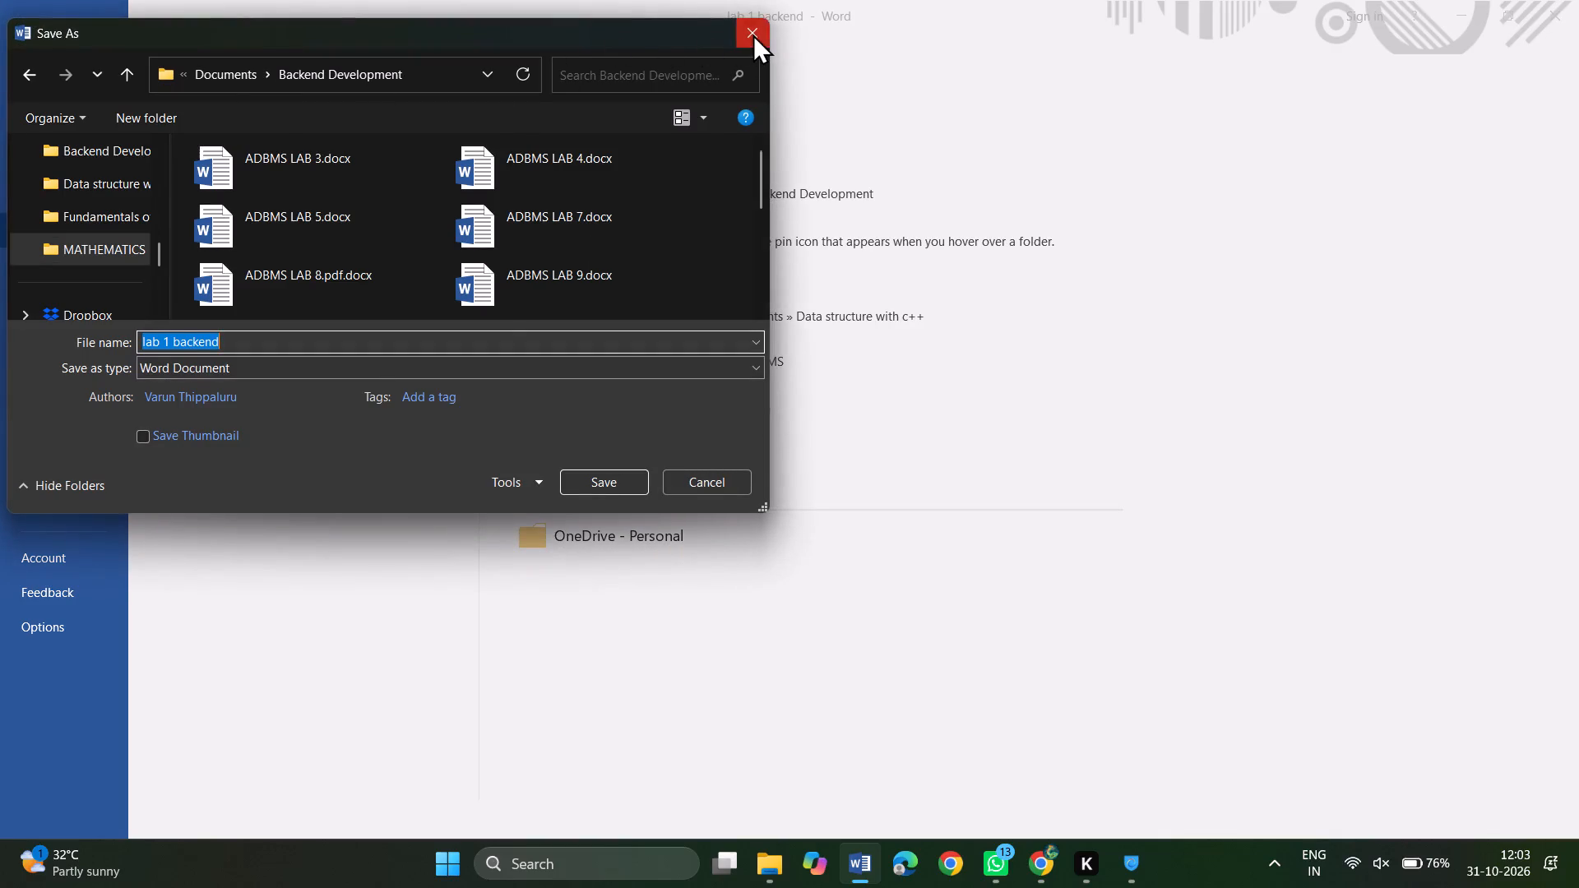
Dismiss the pending save, switch to File Explorer, and reopen the Backend Development folder from Documents to check its files.
click(752, 34)
click(26, 32)
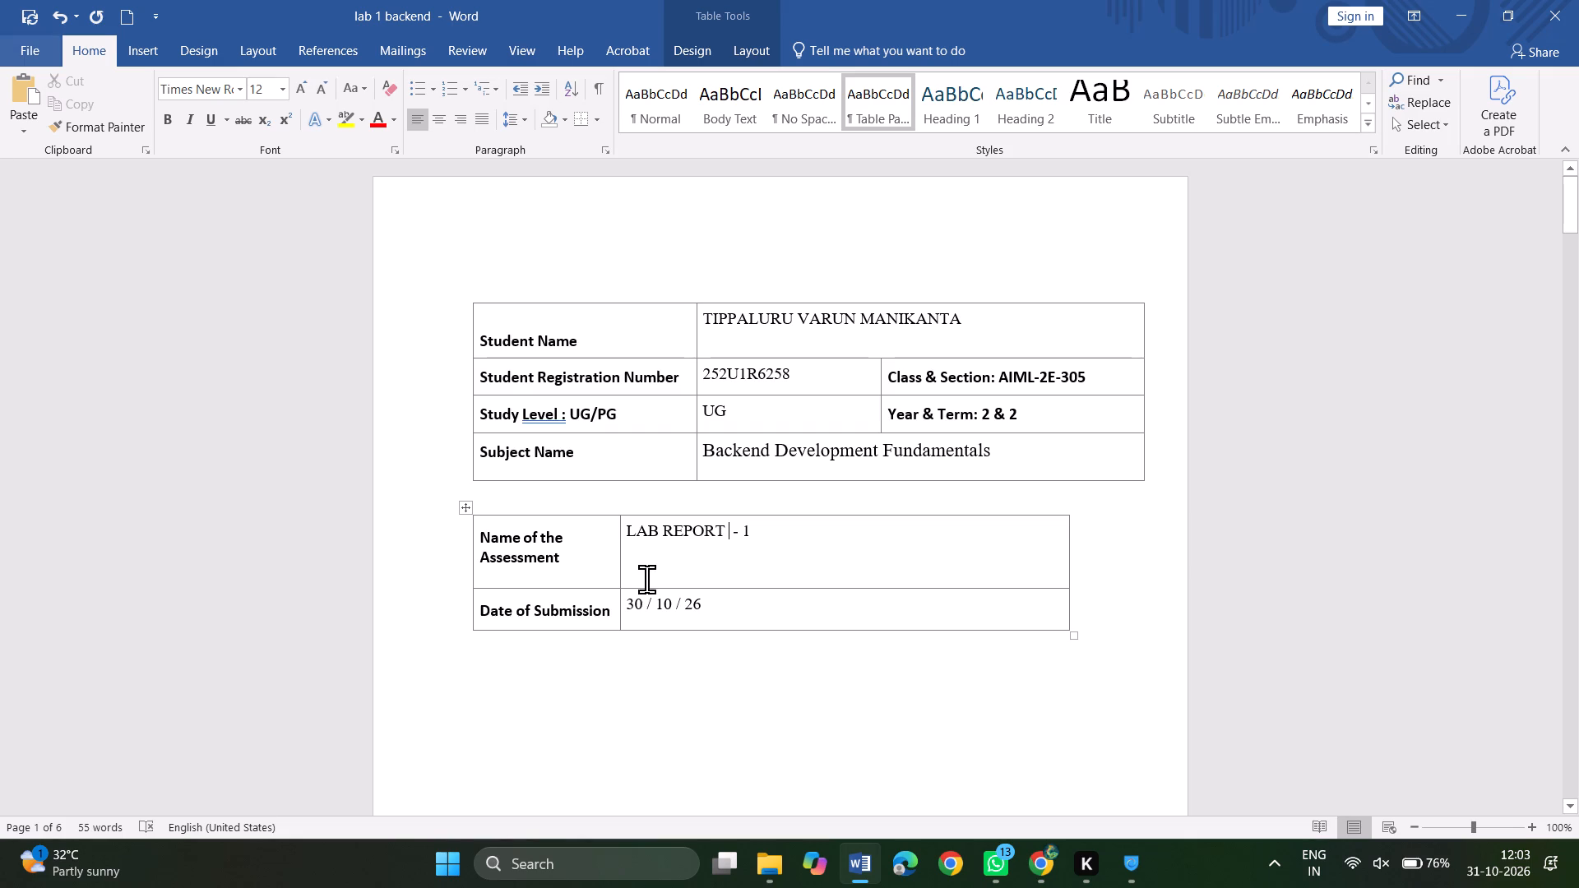
click(769, 849)
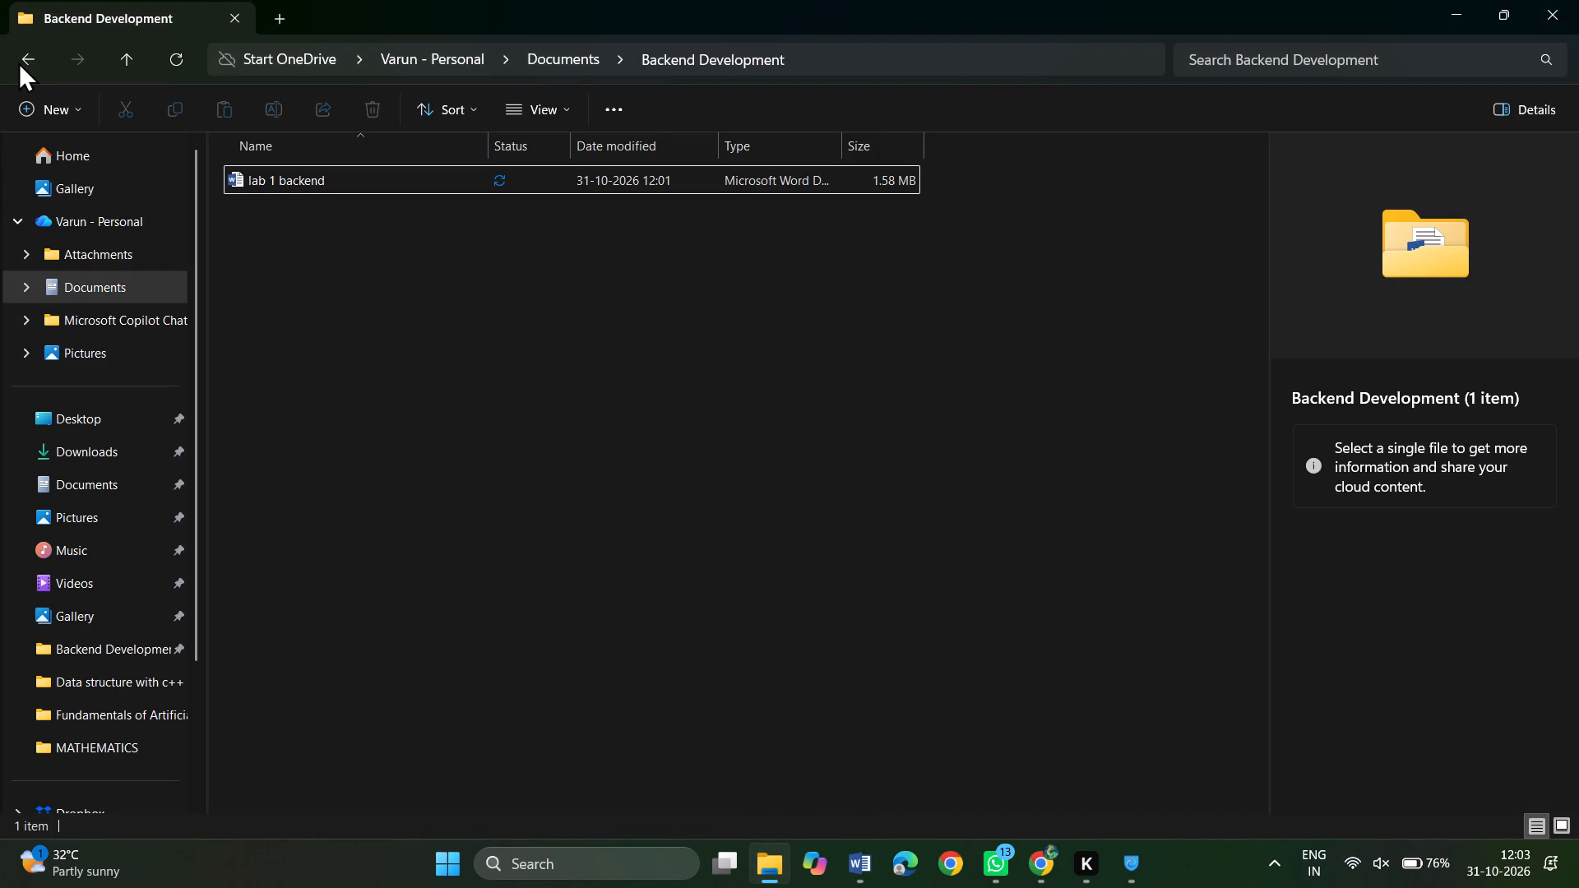
click(17, 62)
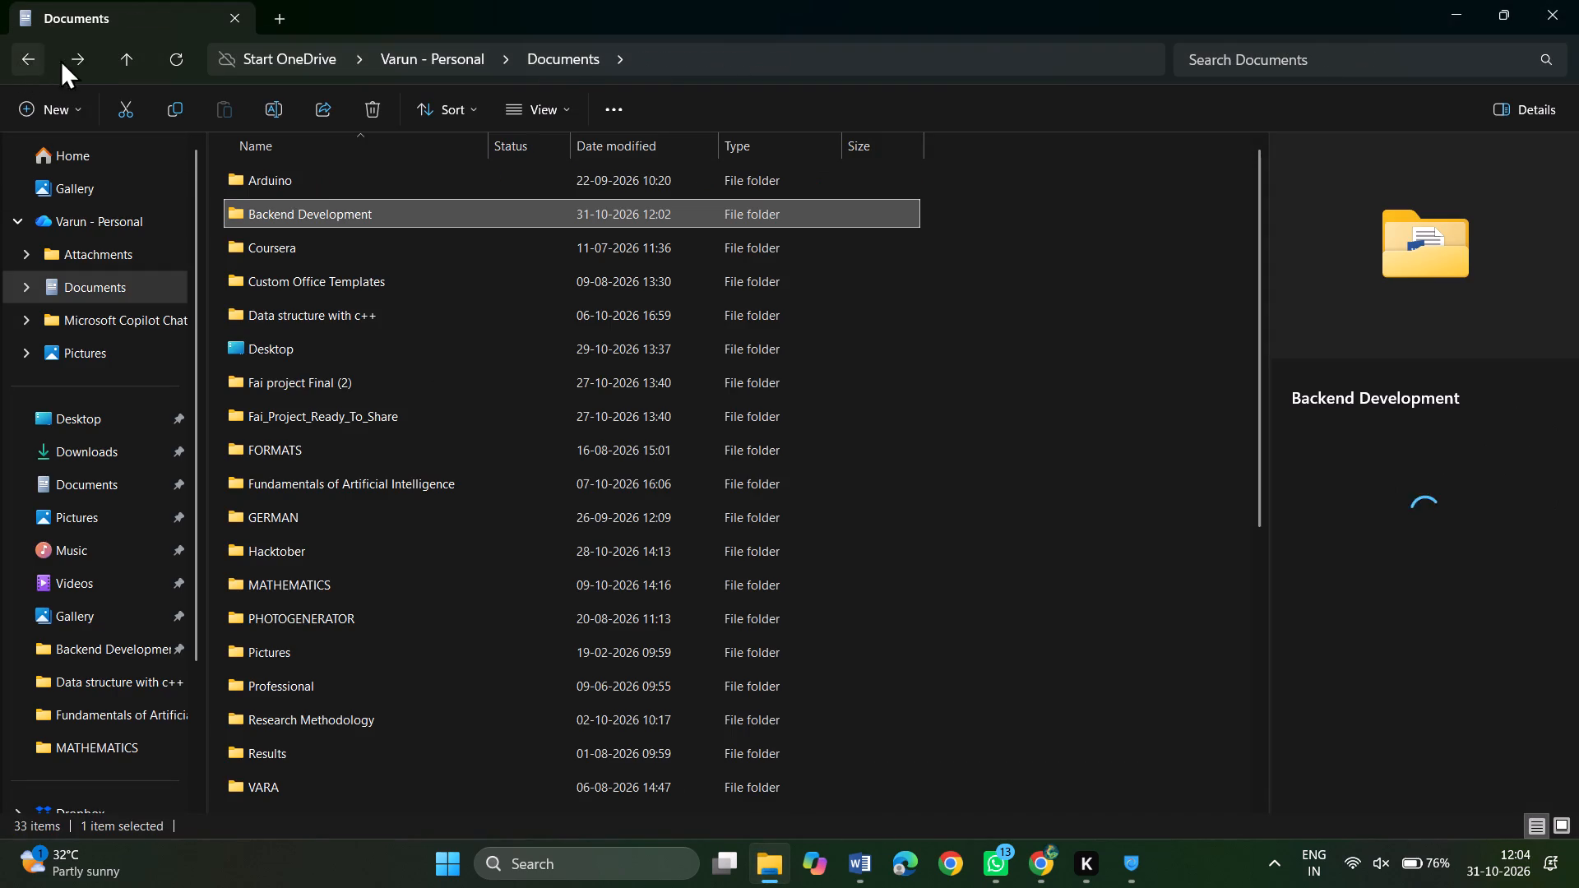
double_click(316, 206)
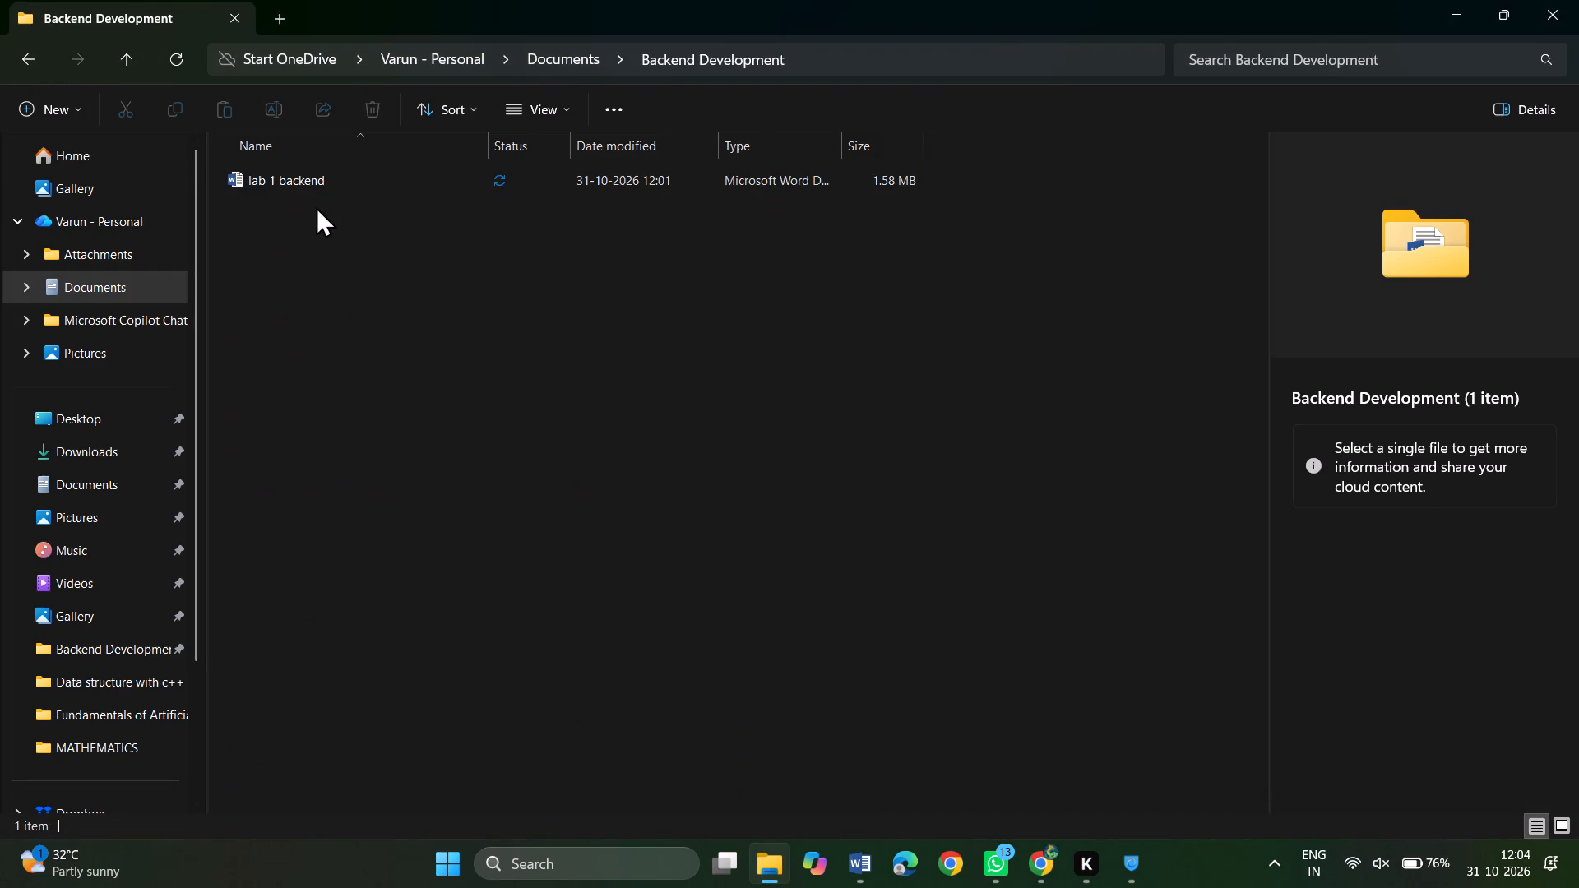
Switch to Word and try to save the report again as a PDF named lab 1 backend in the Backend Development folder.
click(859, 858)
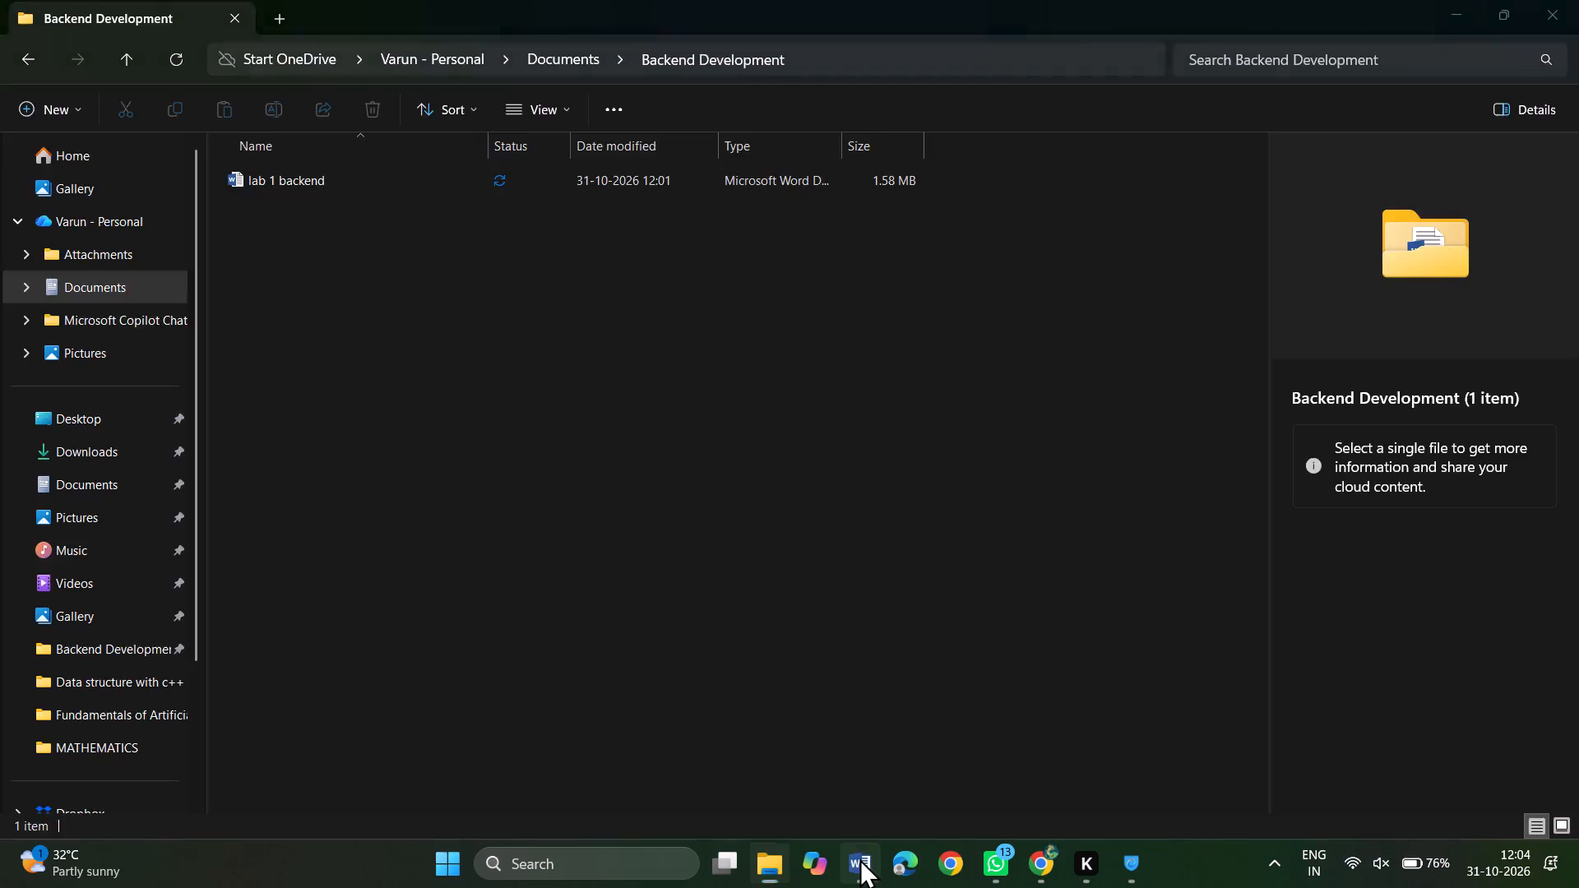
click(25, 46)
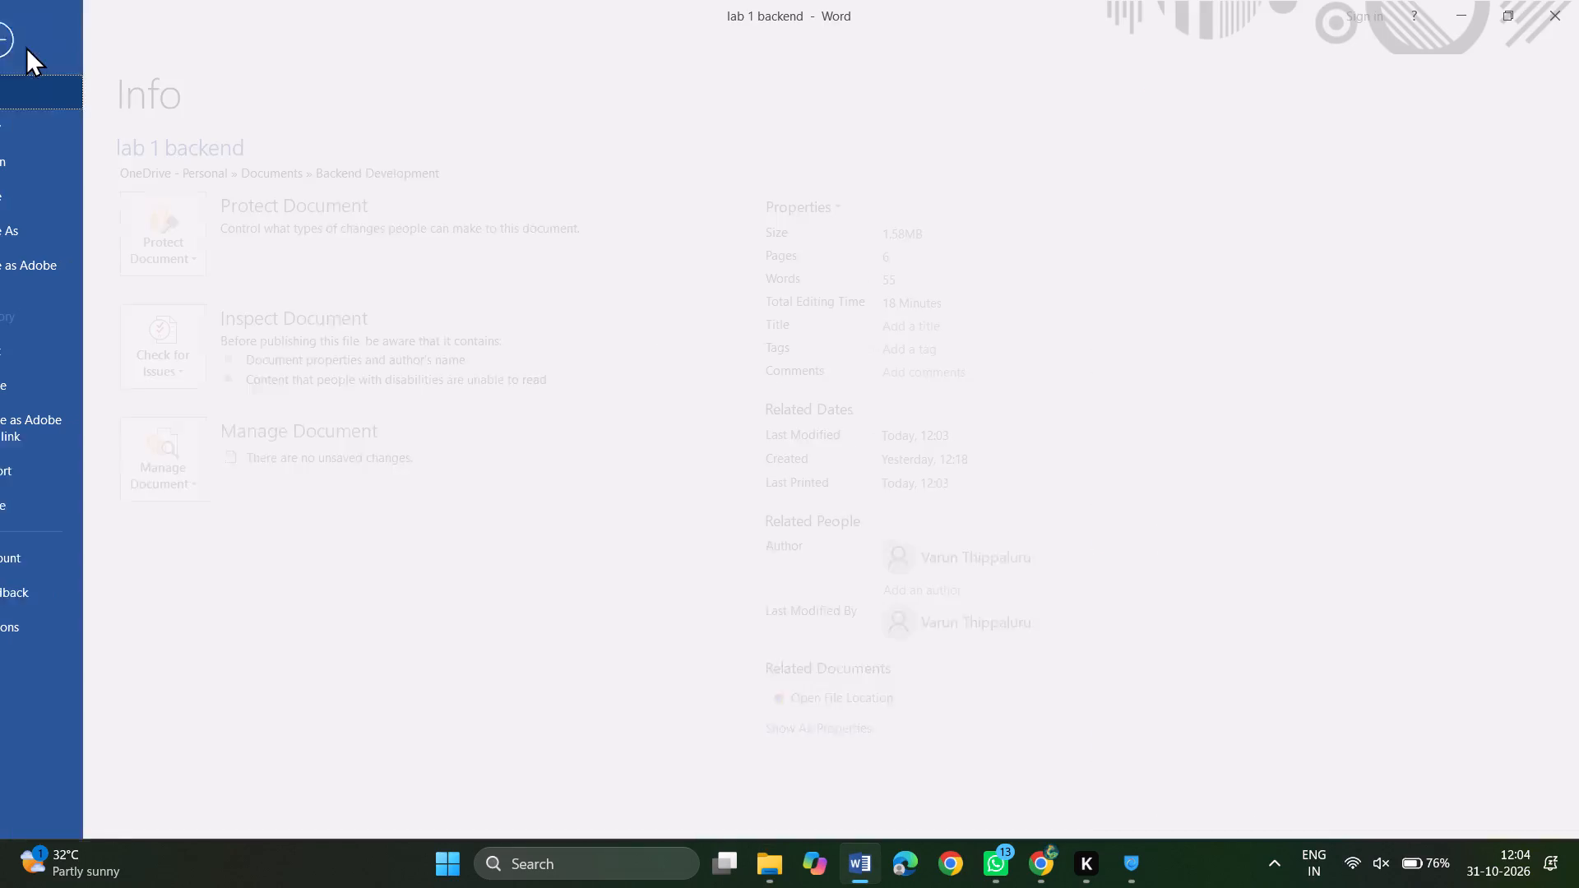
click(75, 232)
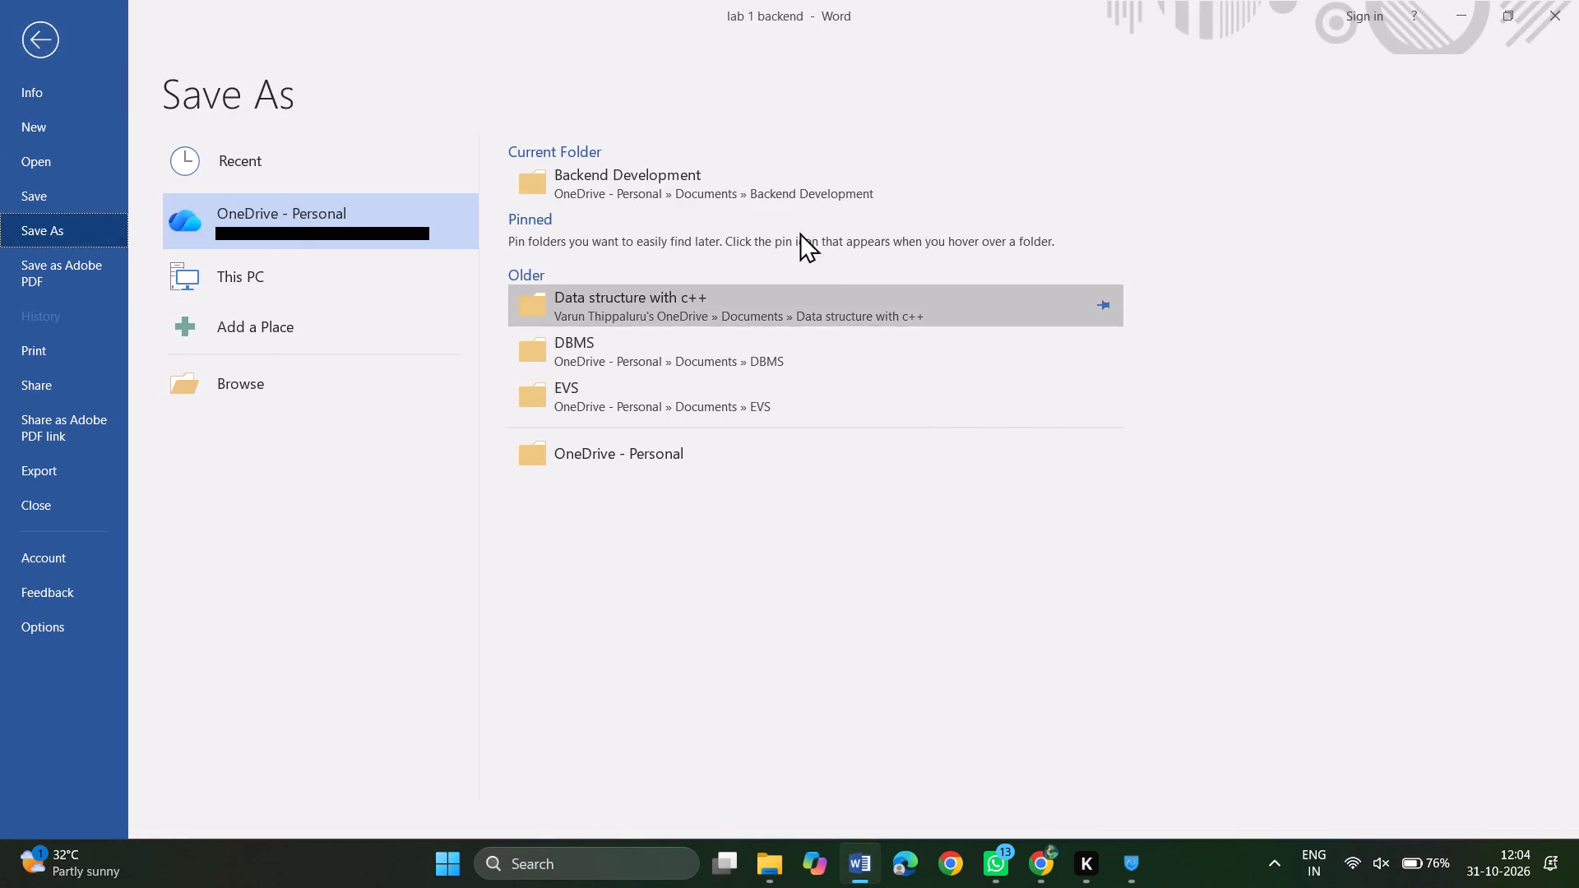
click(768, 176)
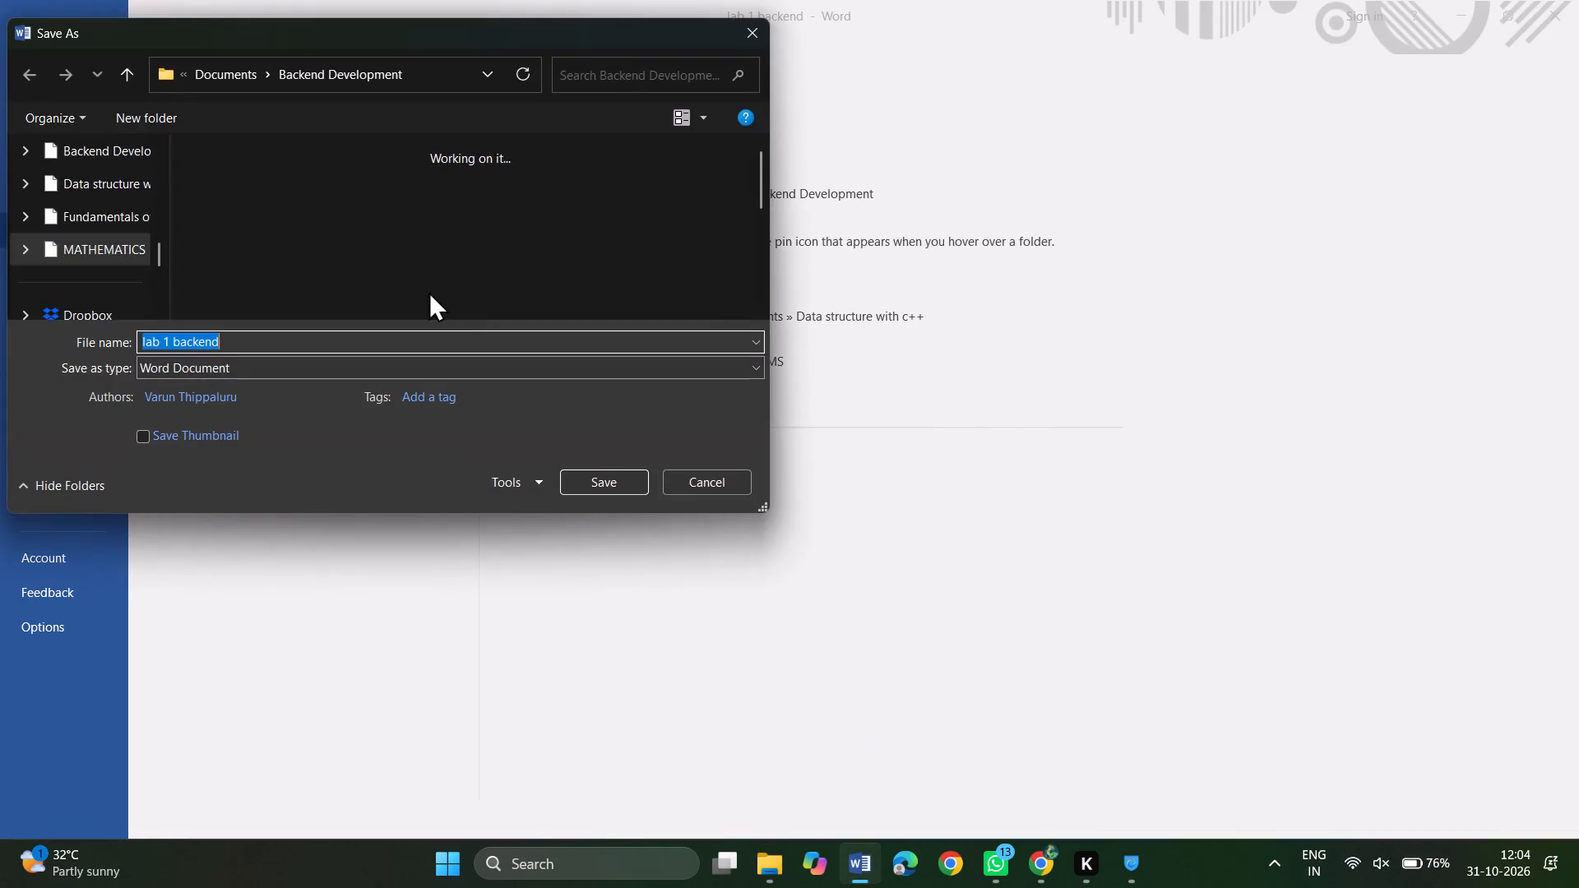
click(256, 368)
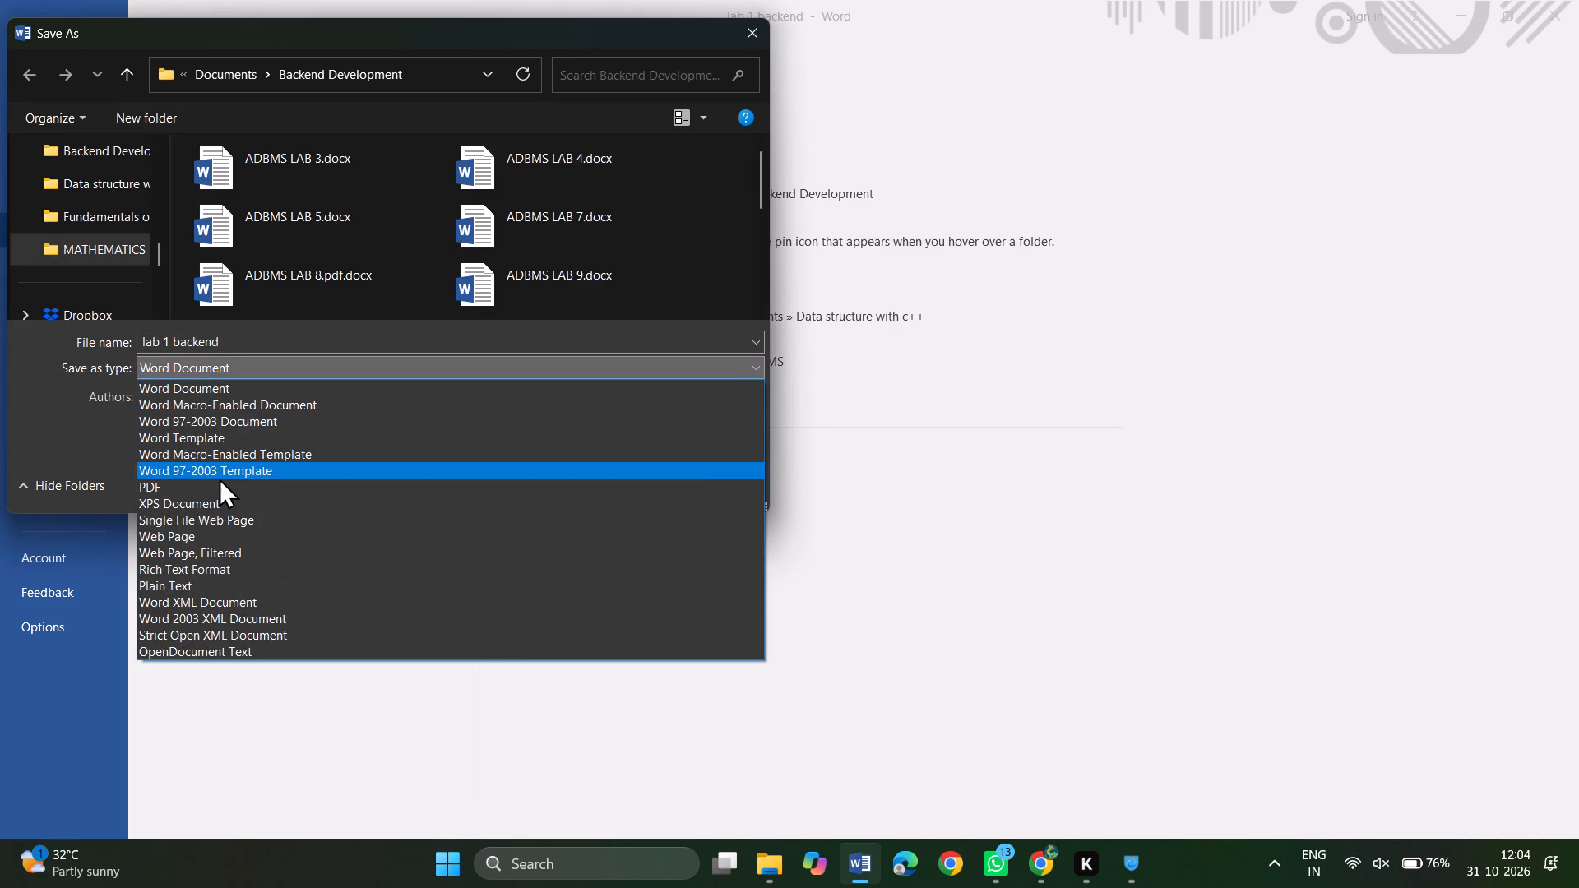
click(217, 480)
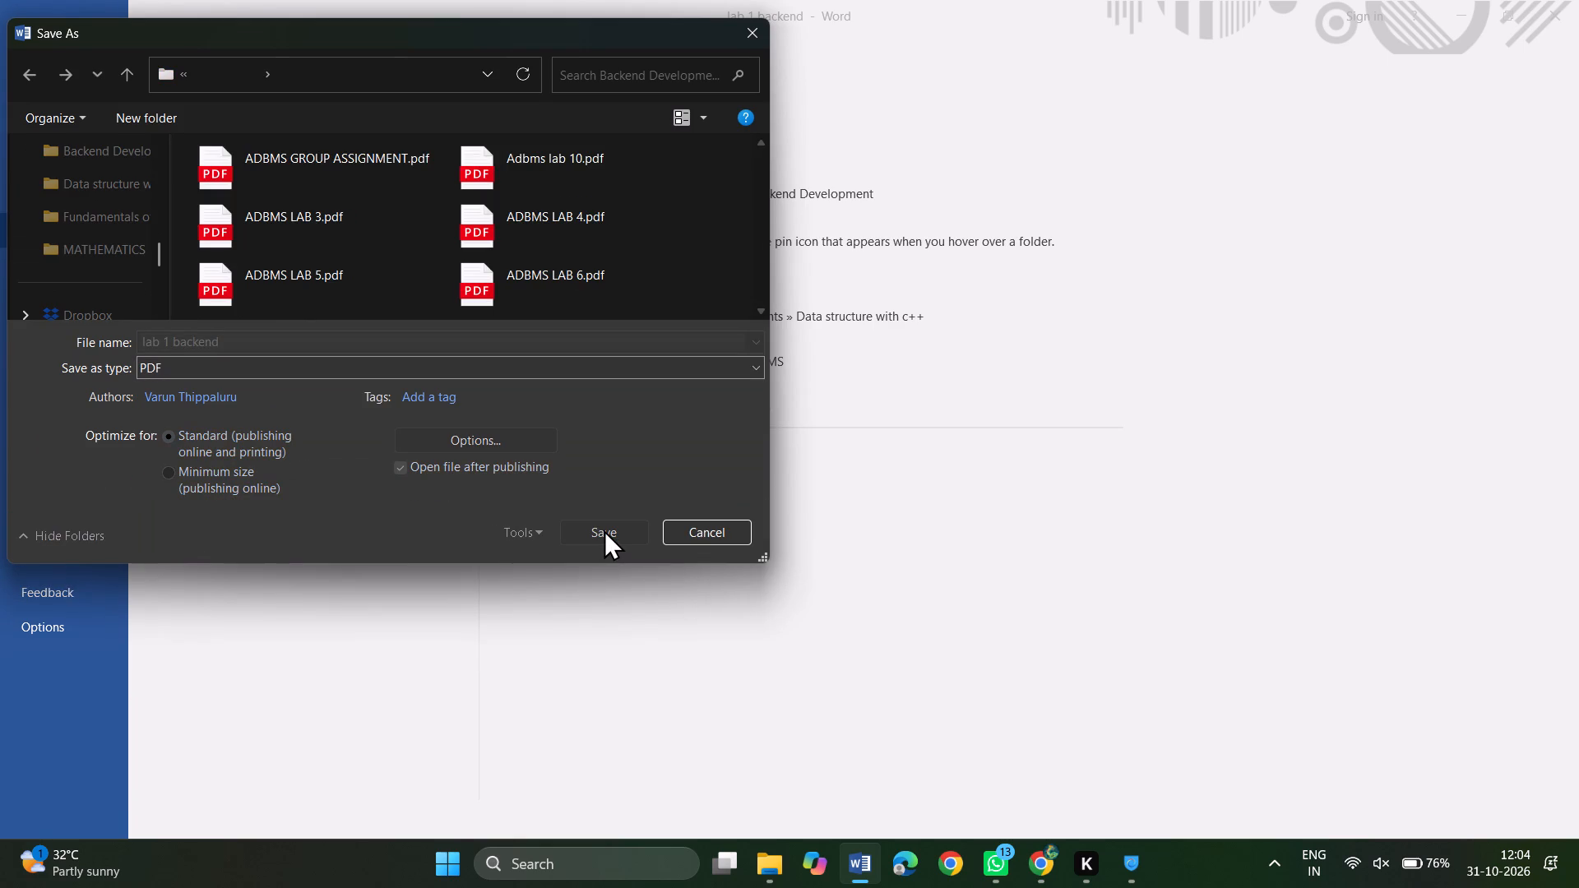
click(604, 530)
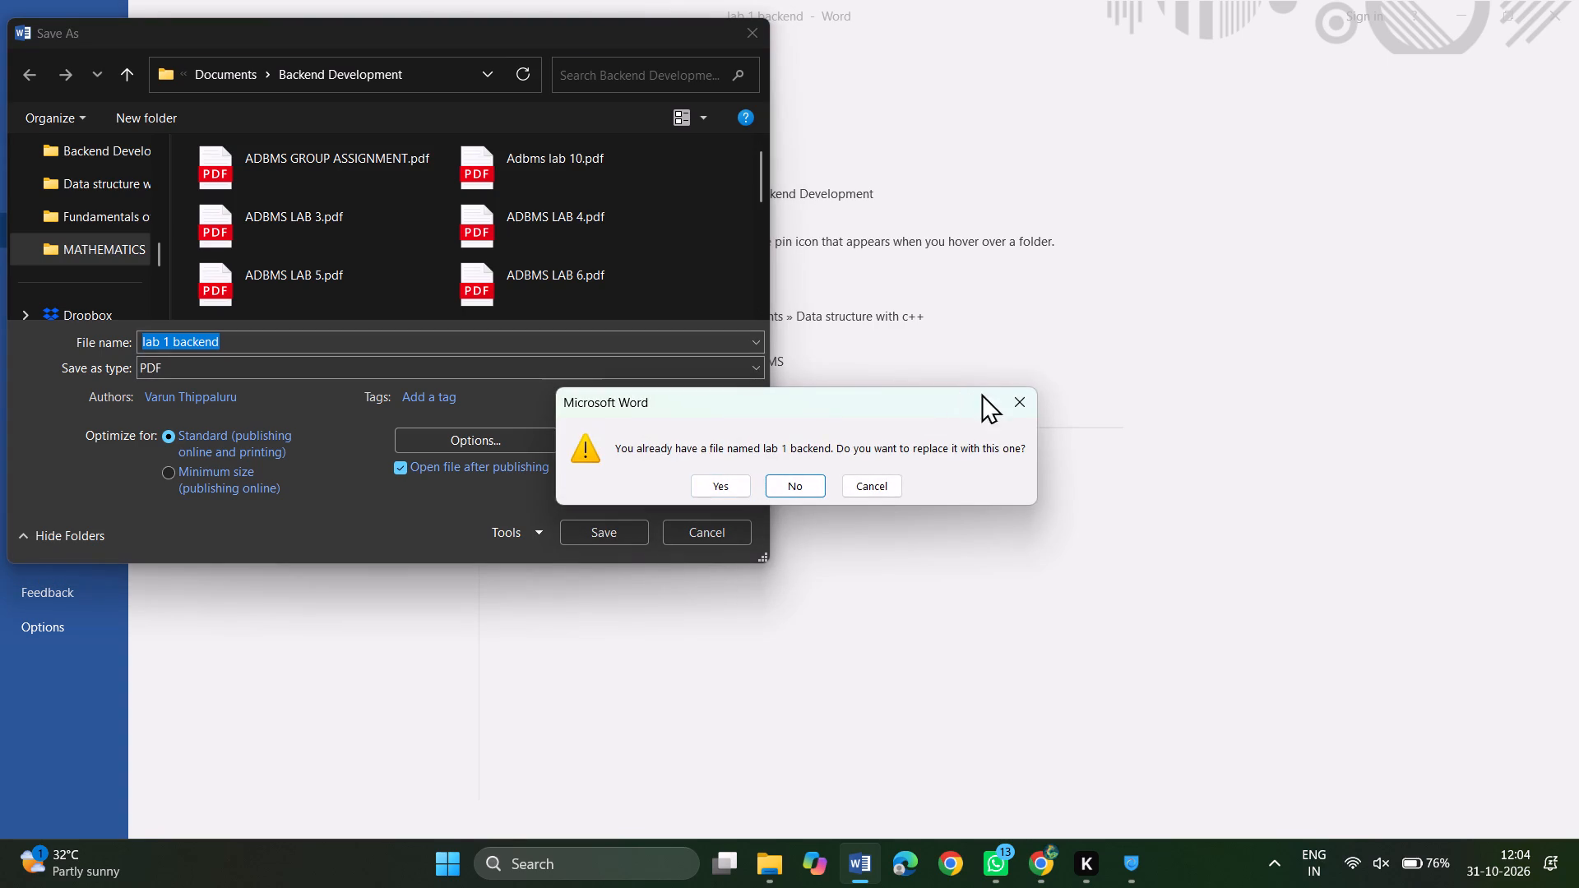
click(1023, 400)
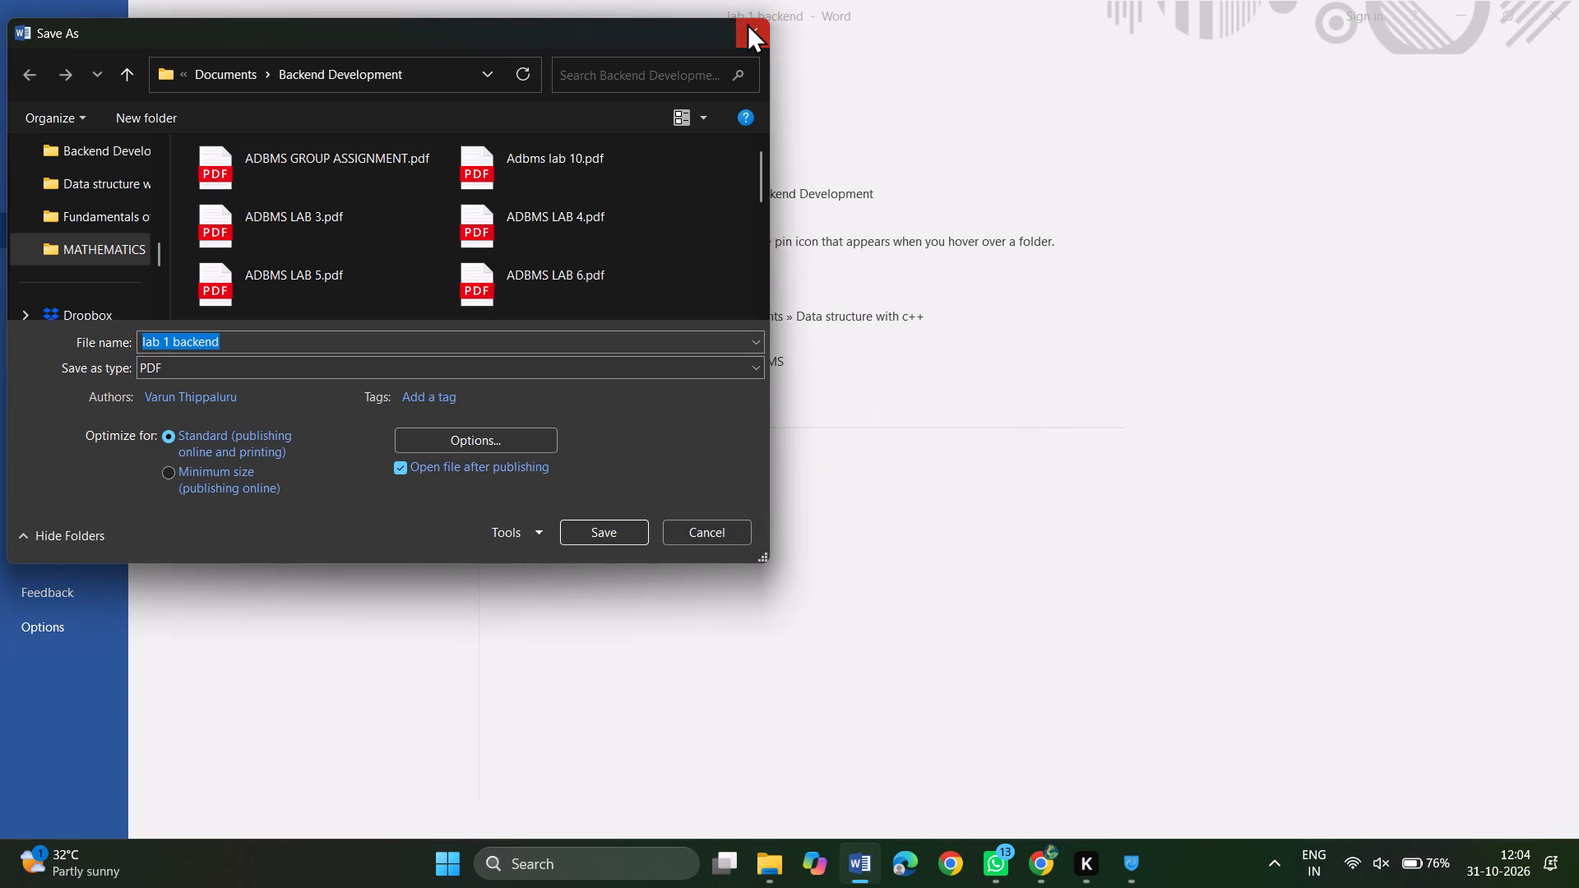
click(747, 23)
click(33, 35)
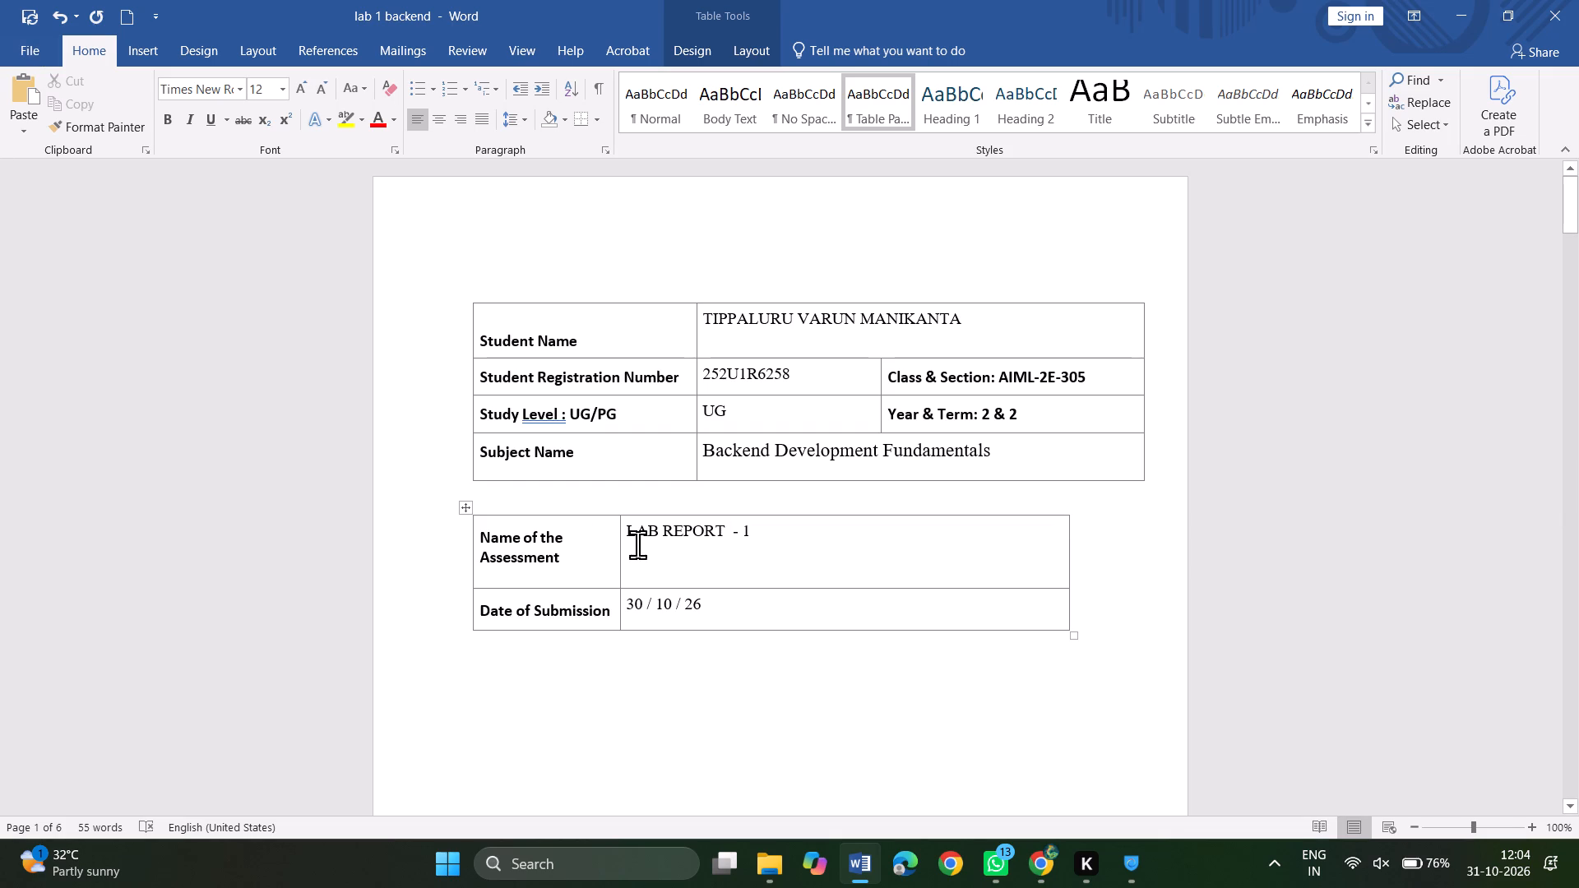
Look through the pages of the lab 1 backend report after the cover page.
scroll(637, 544, down, 20)
scroll(637, 544, down, 12)
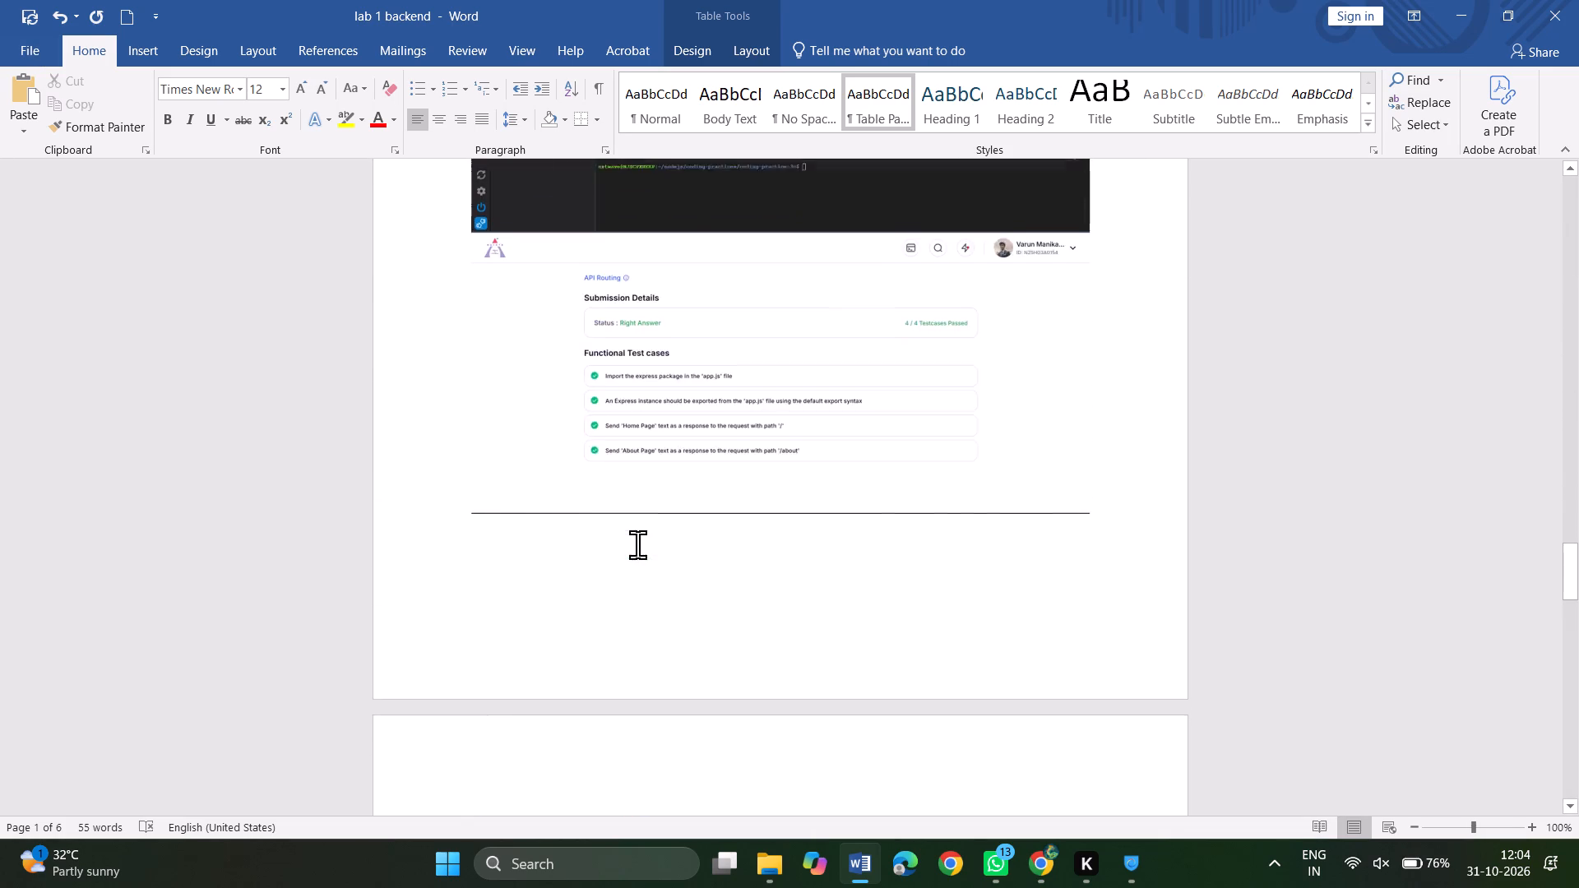
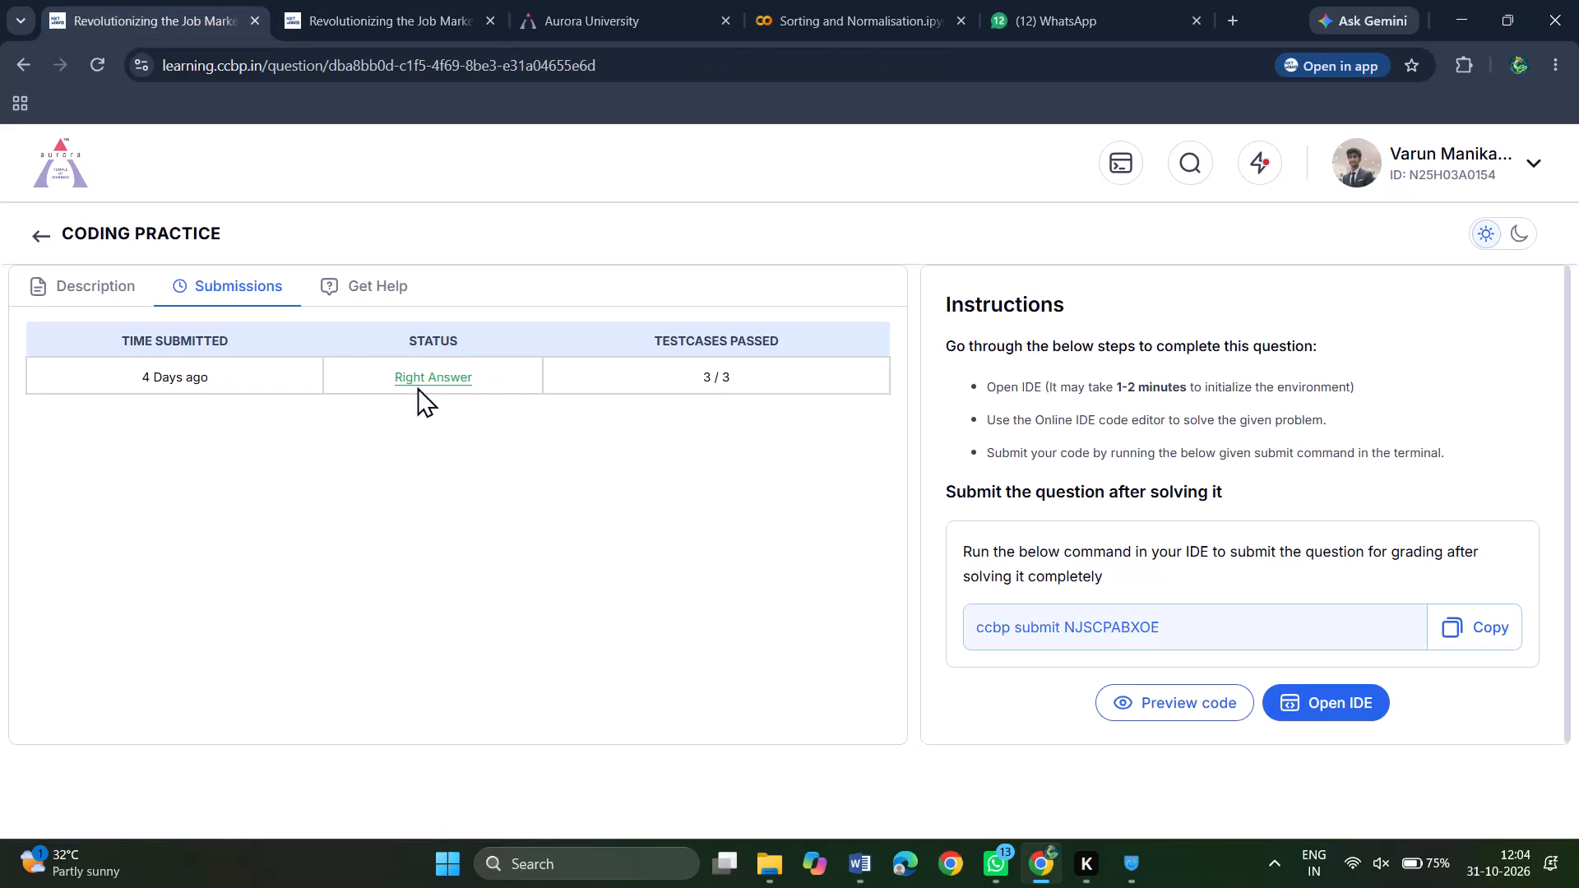
Return from the coding question to the course's coding practice list.
click(51, 239)
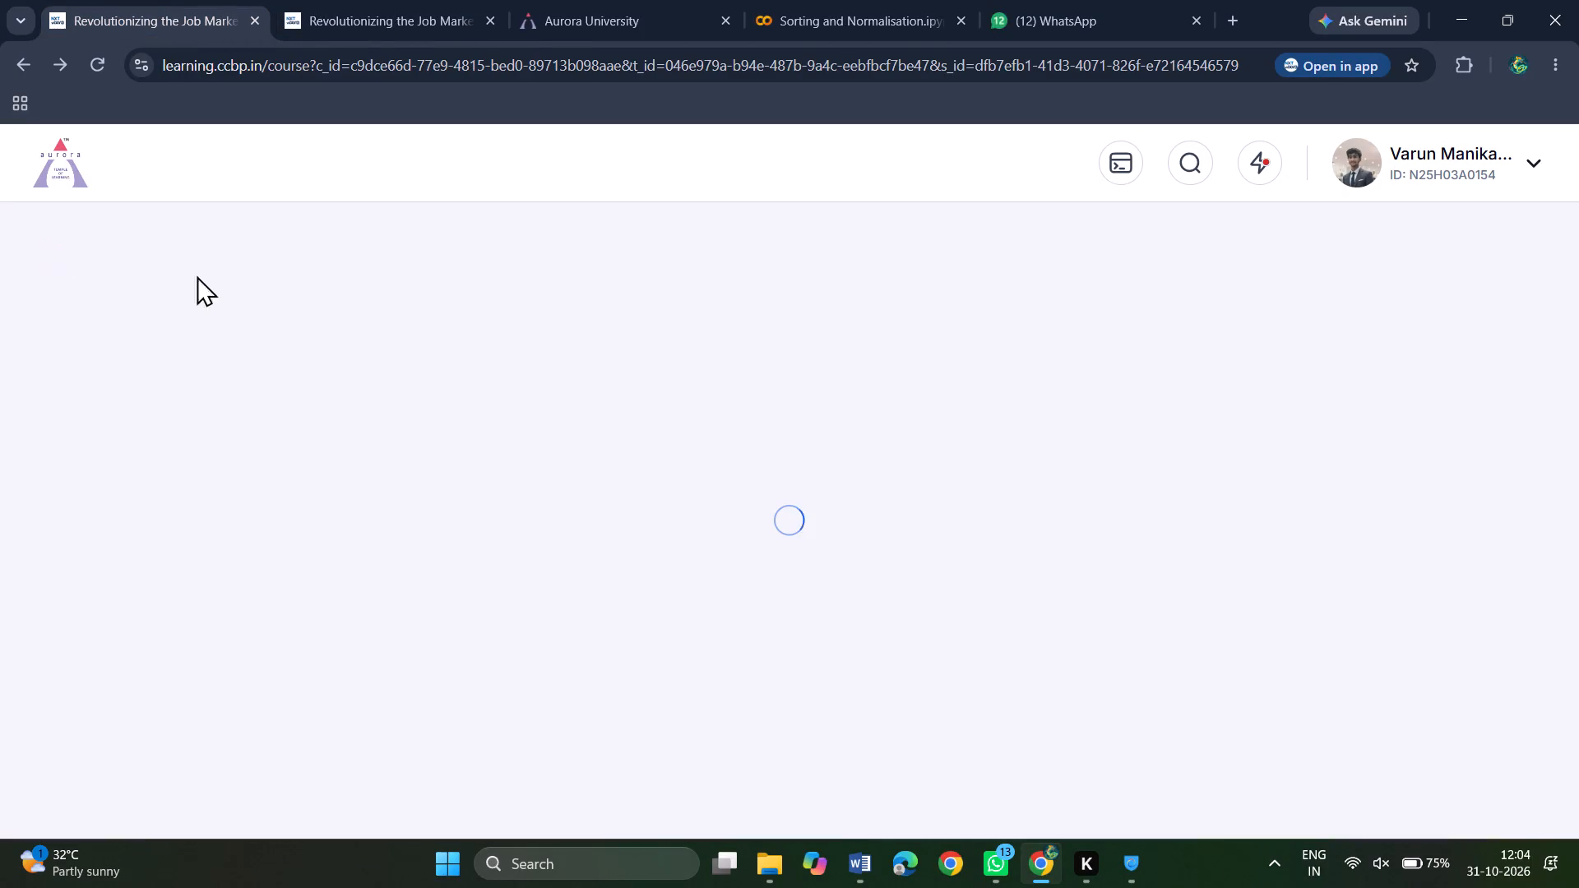
Switch to Word and delete the Get a String question together with its problem and code screenshots from the report.
click(857, 859)
scroll(675, 421, down, 2)
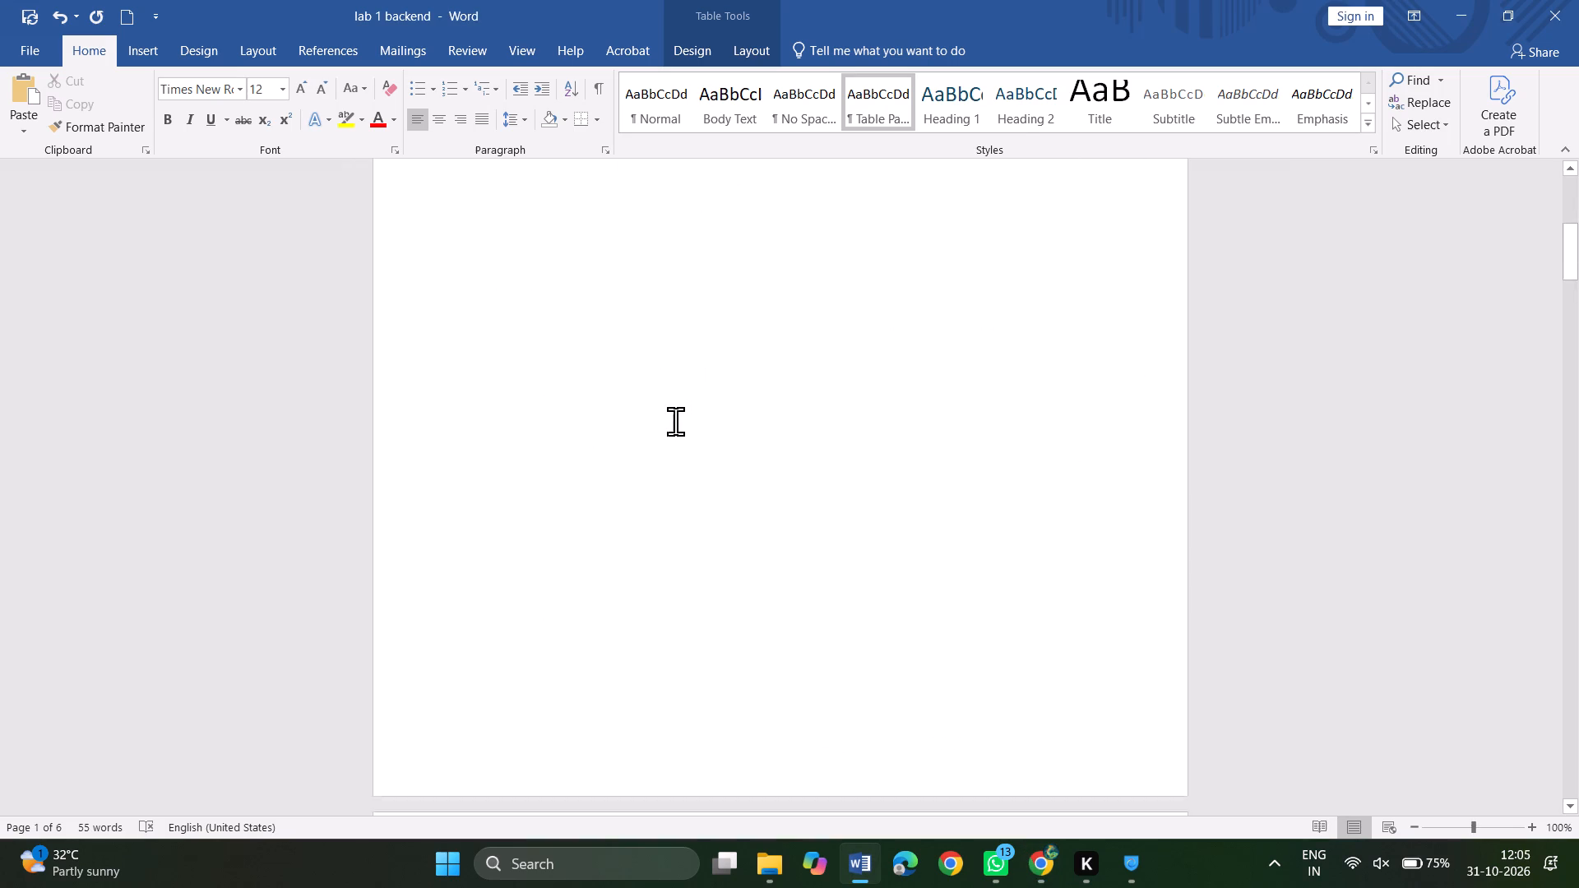
scroll(675, 421, down, 7)
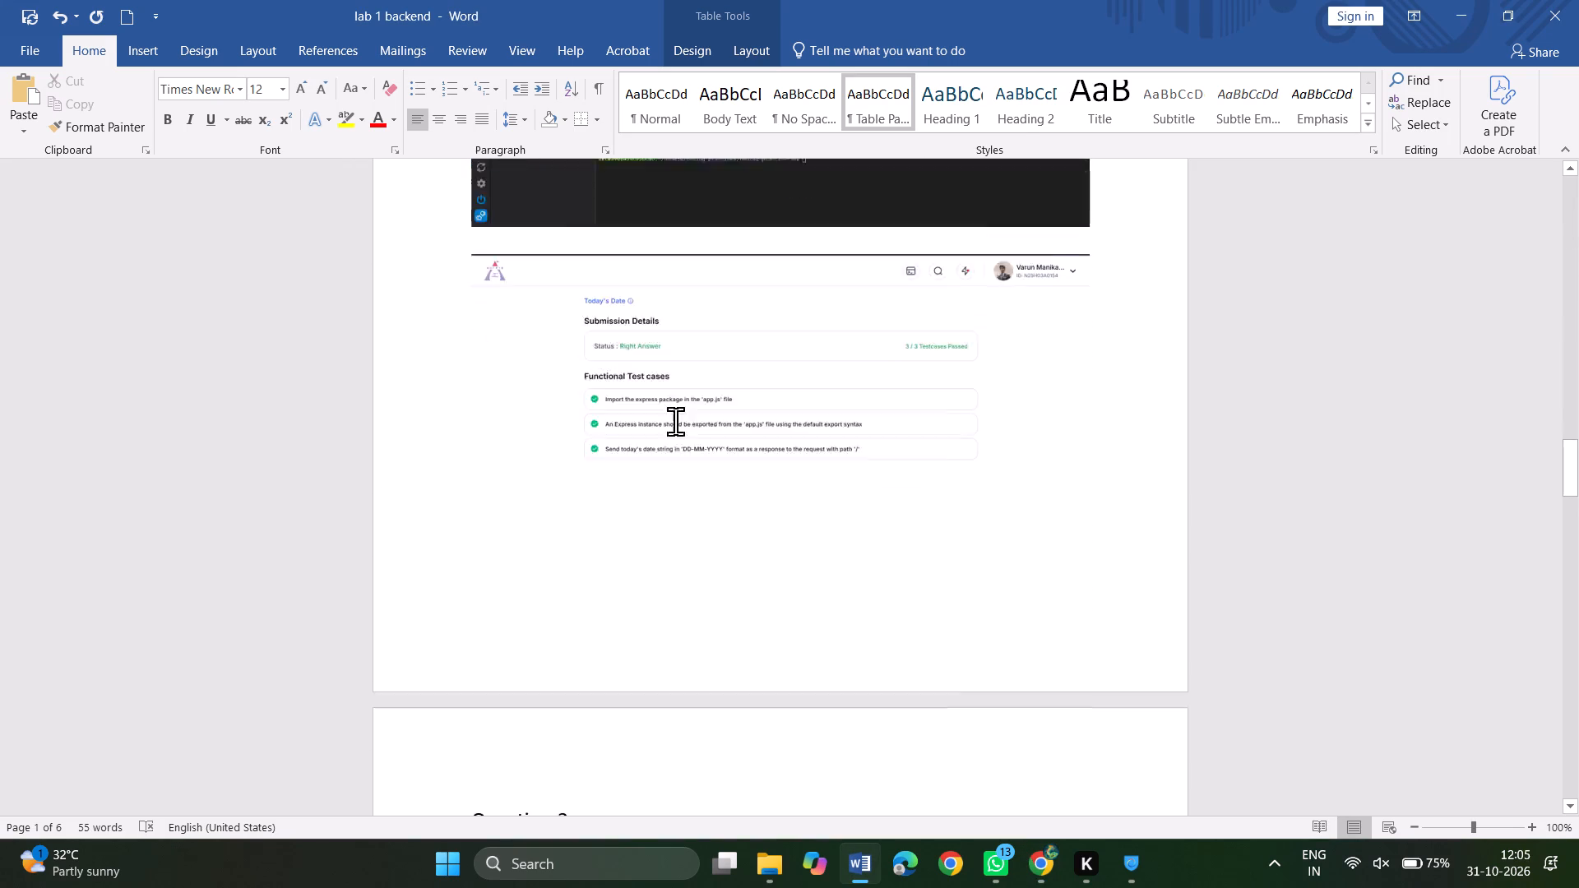
scroll(675, 421, down, 2)
drag(470, 232, 720, 872)
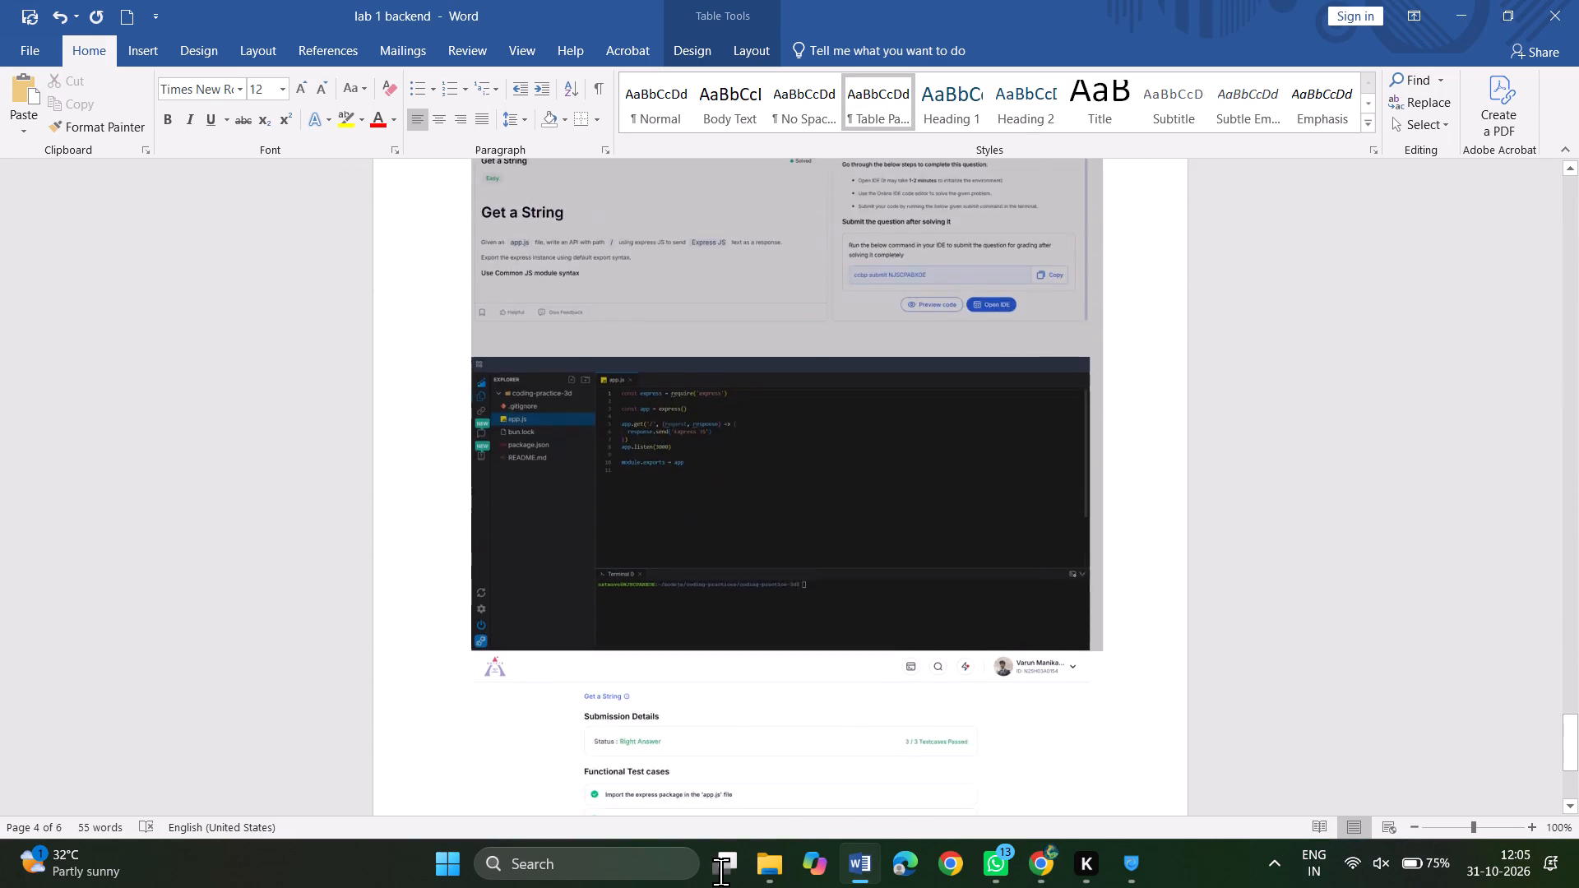
drag(720, 872, 758, 656)
key(BackSpace)
Delete the remaining Get a String submission details screenshot from the report.
scroll(758, 656, up, 1)
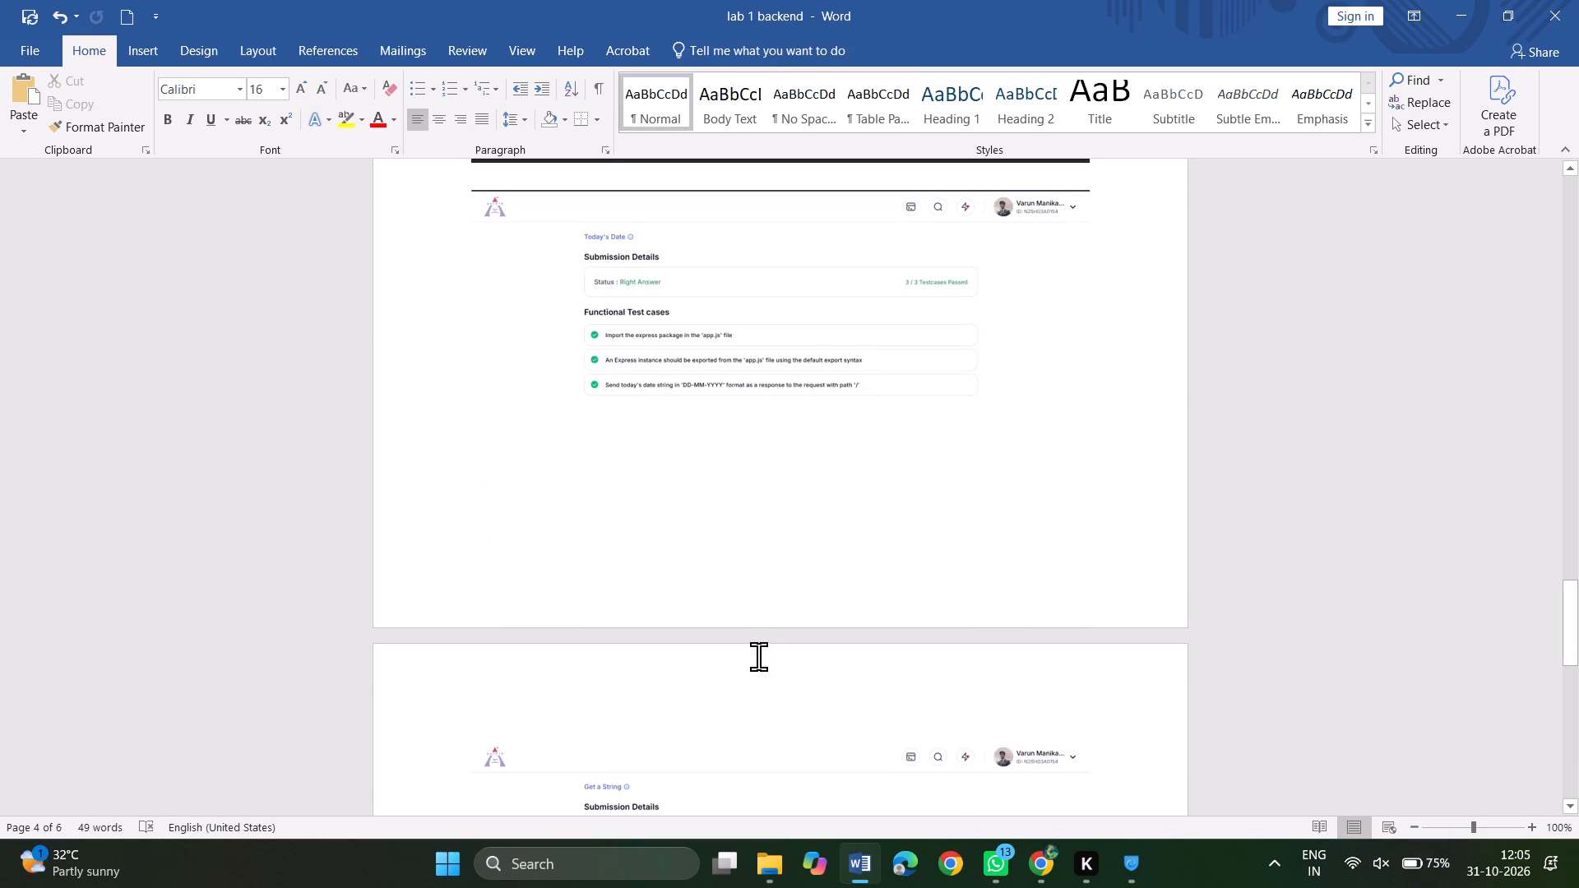
scroll(758, 656, up, 1)
scroll(758, 656, down, 3)
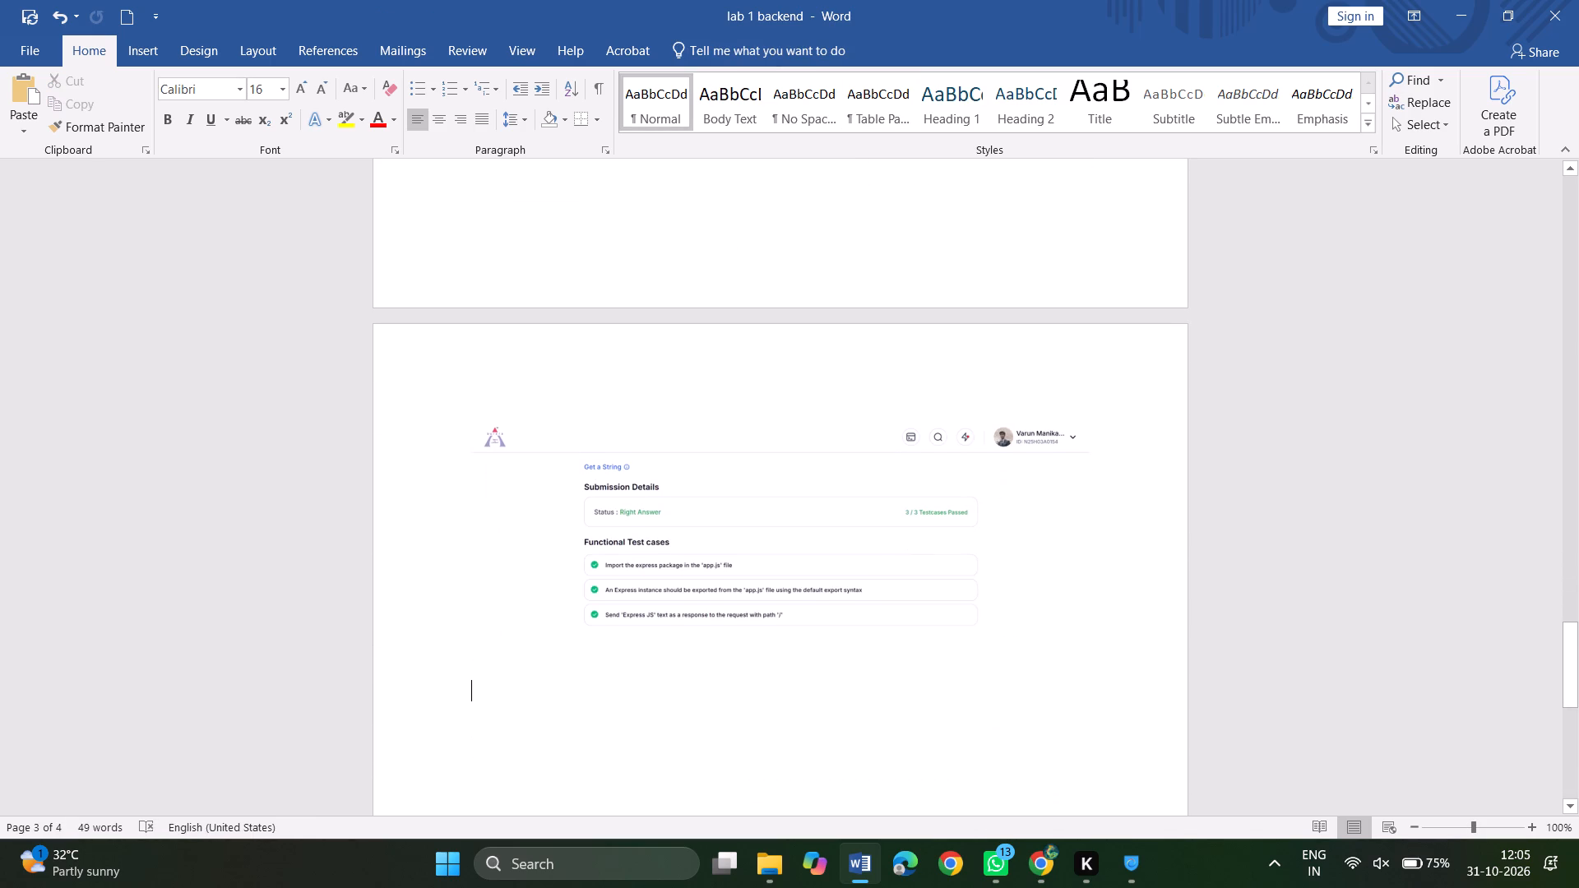
click(697, 547)
key(BackSpace)
Set the name of the assessment on the cover page to LAB REPORT - 2.
scroll(697, 547, up, 18)
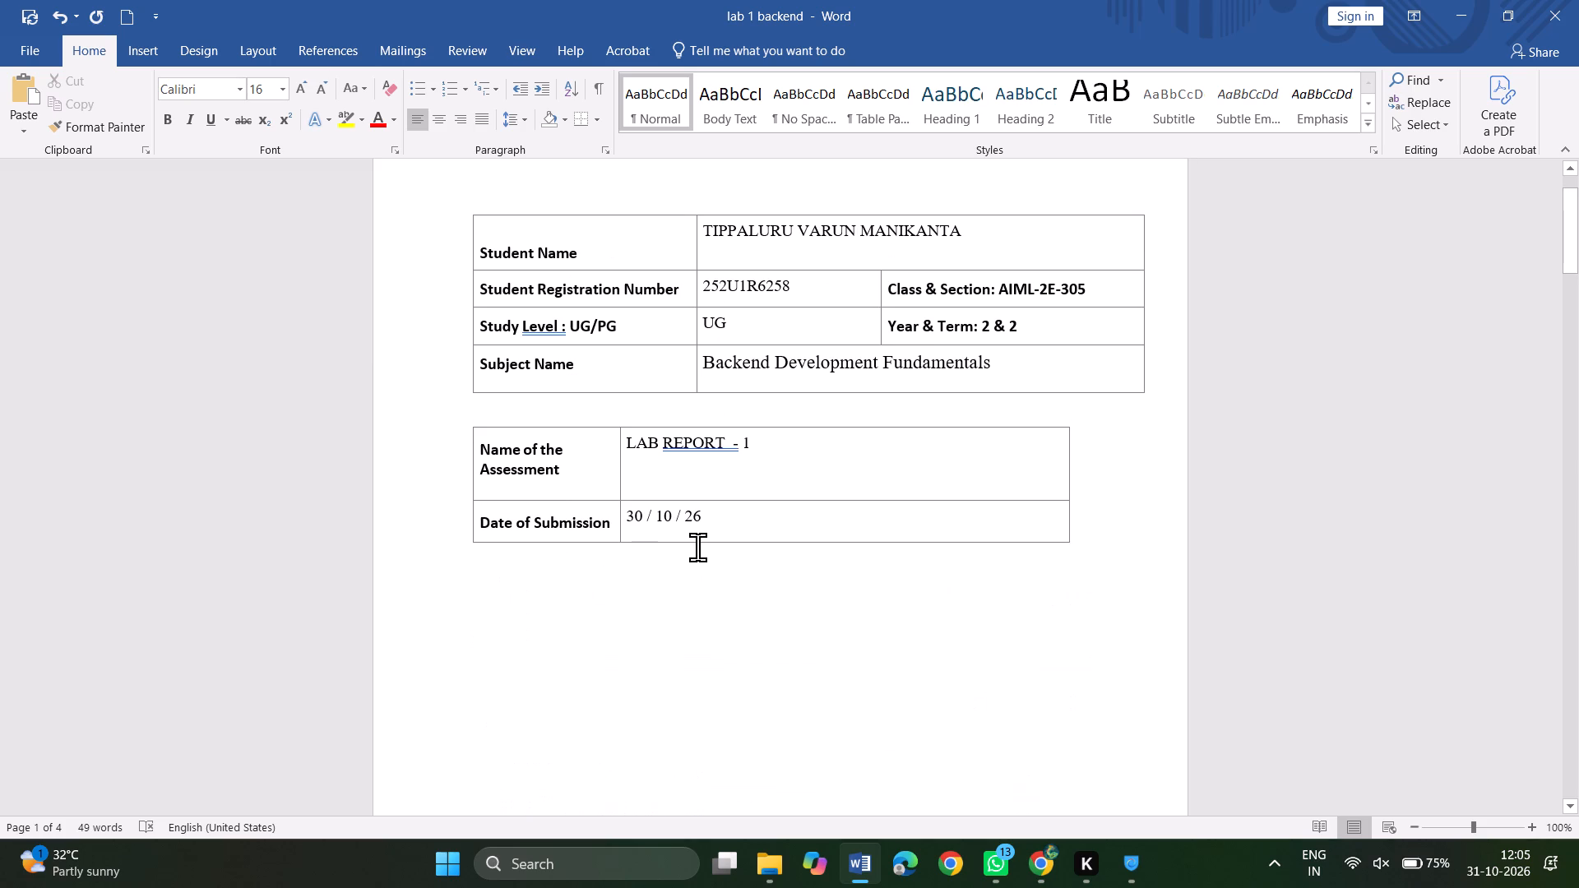
click(771, 448)
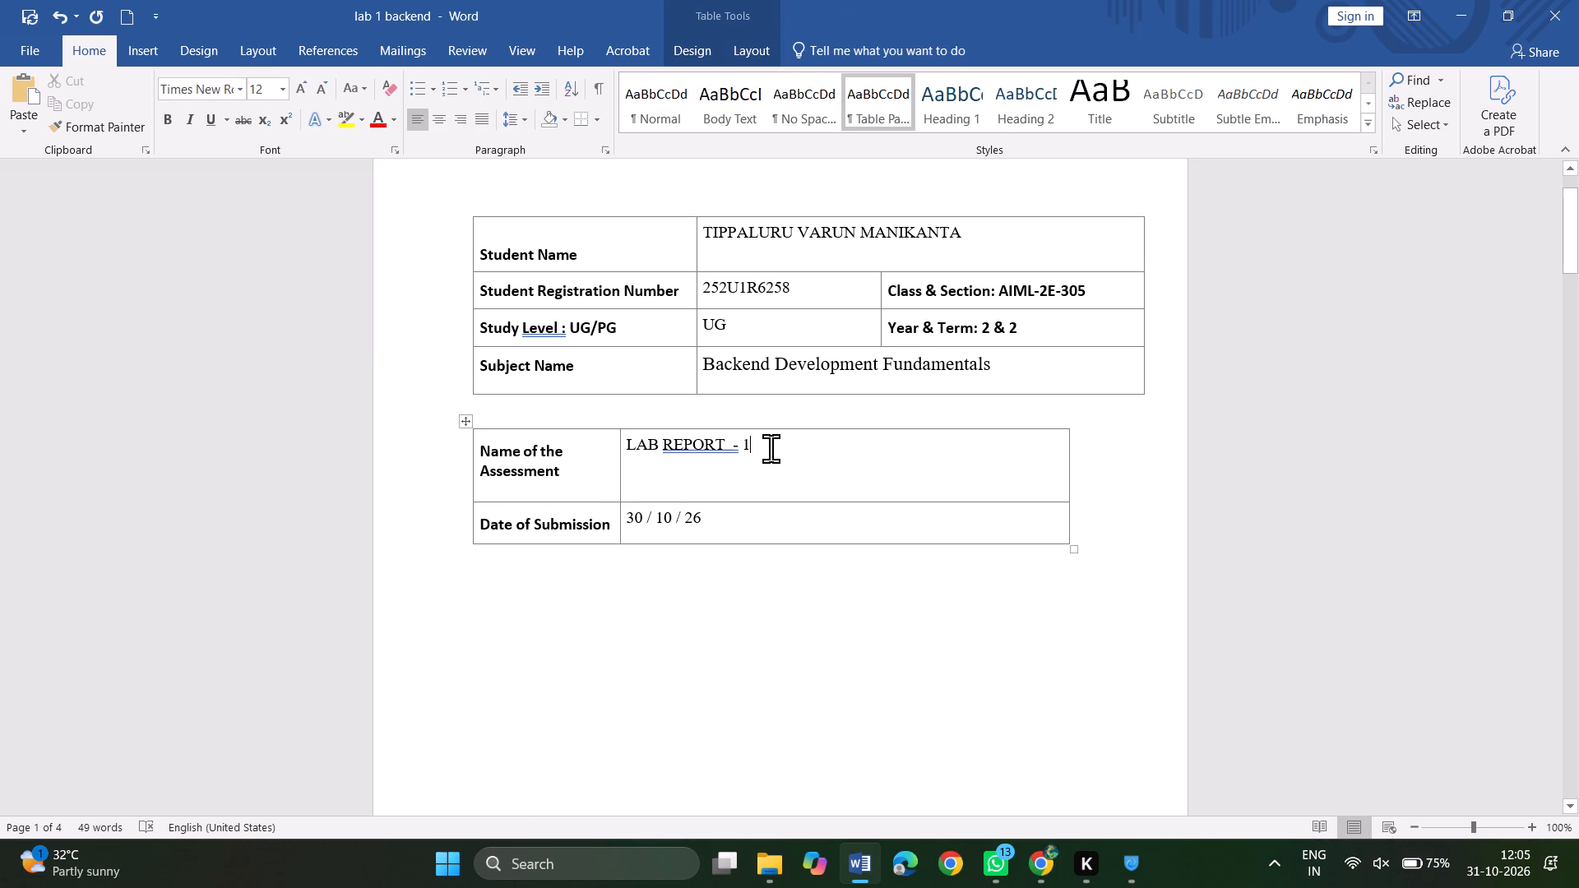
key(BackSpace)
key(2)
Switch to File Explorer, refresh the Backend Development folder, and reopen it from Documents to check its files.
scroll(771, 448, down, 1)
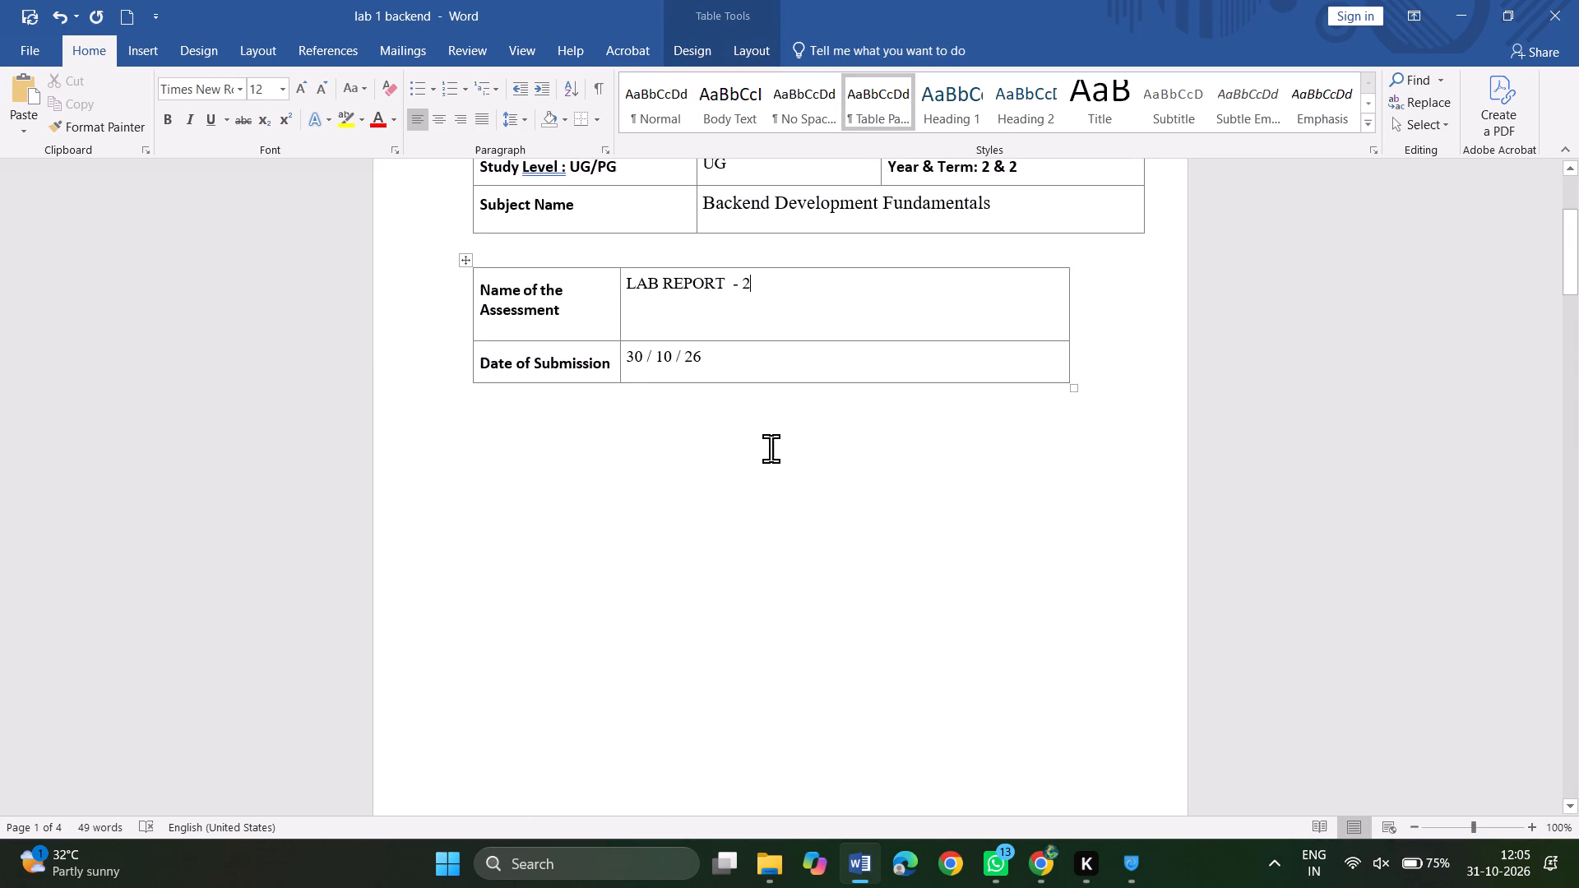
scroll(771, 448, down, 1)
click(778, 858)
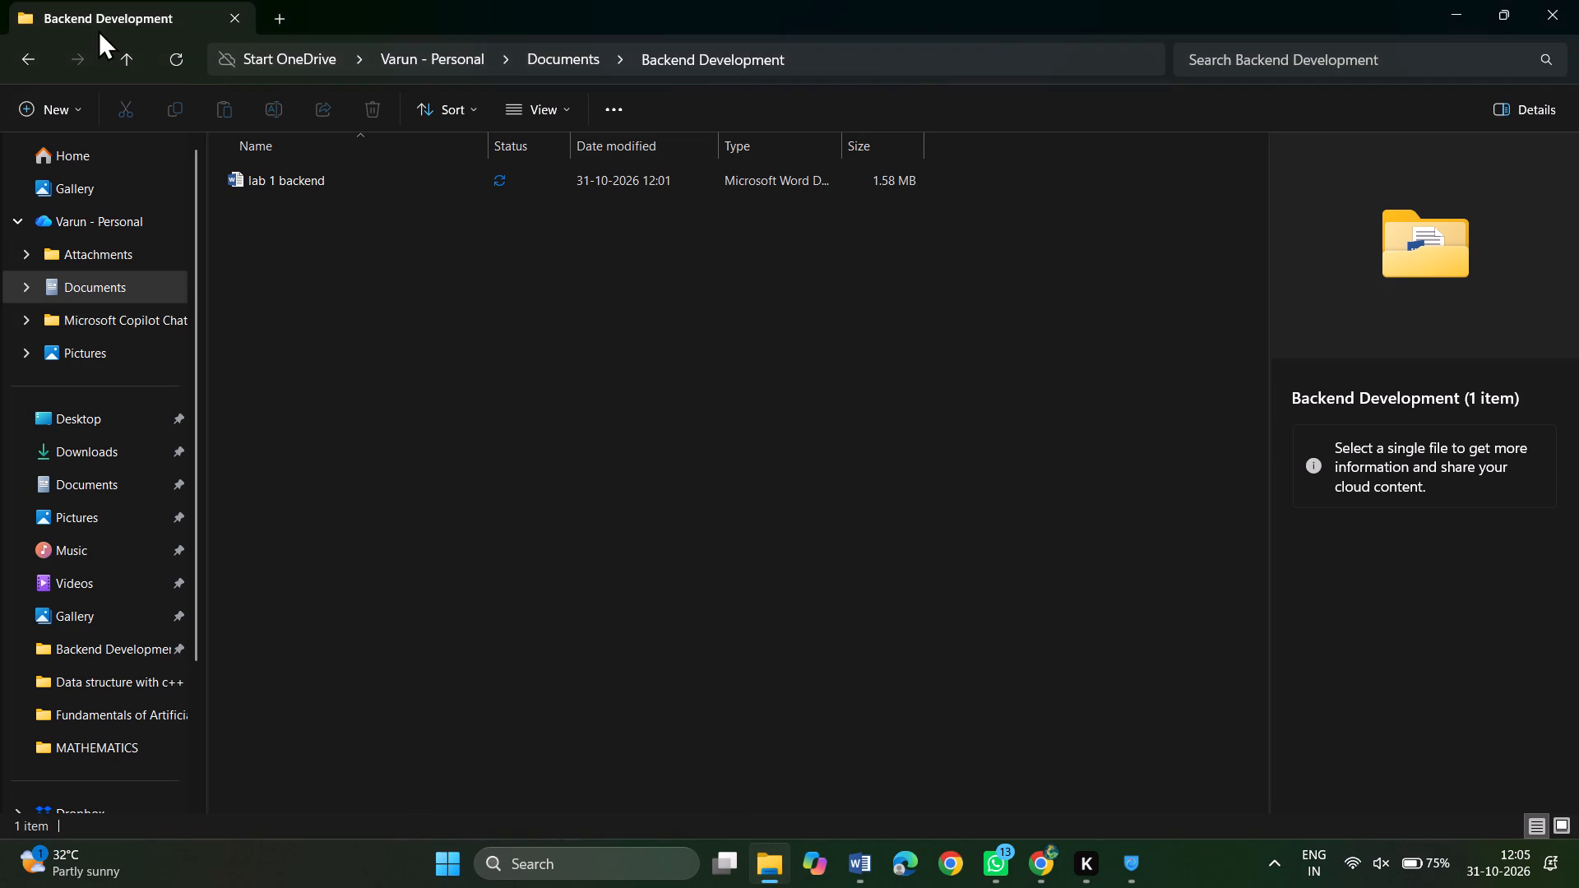
click(177, 62)
click(177, 62)
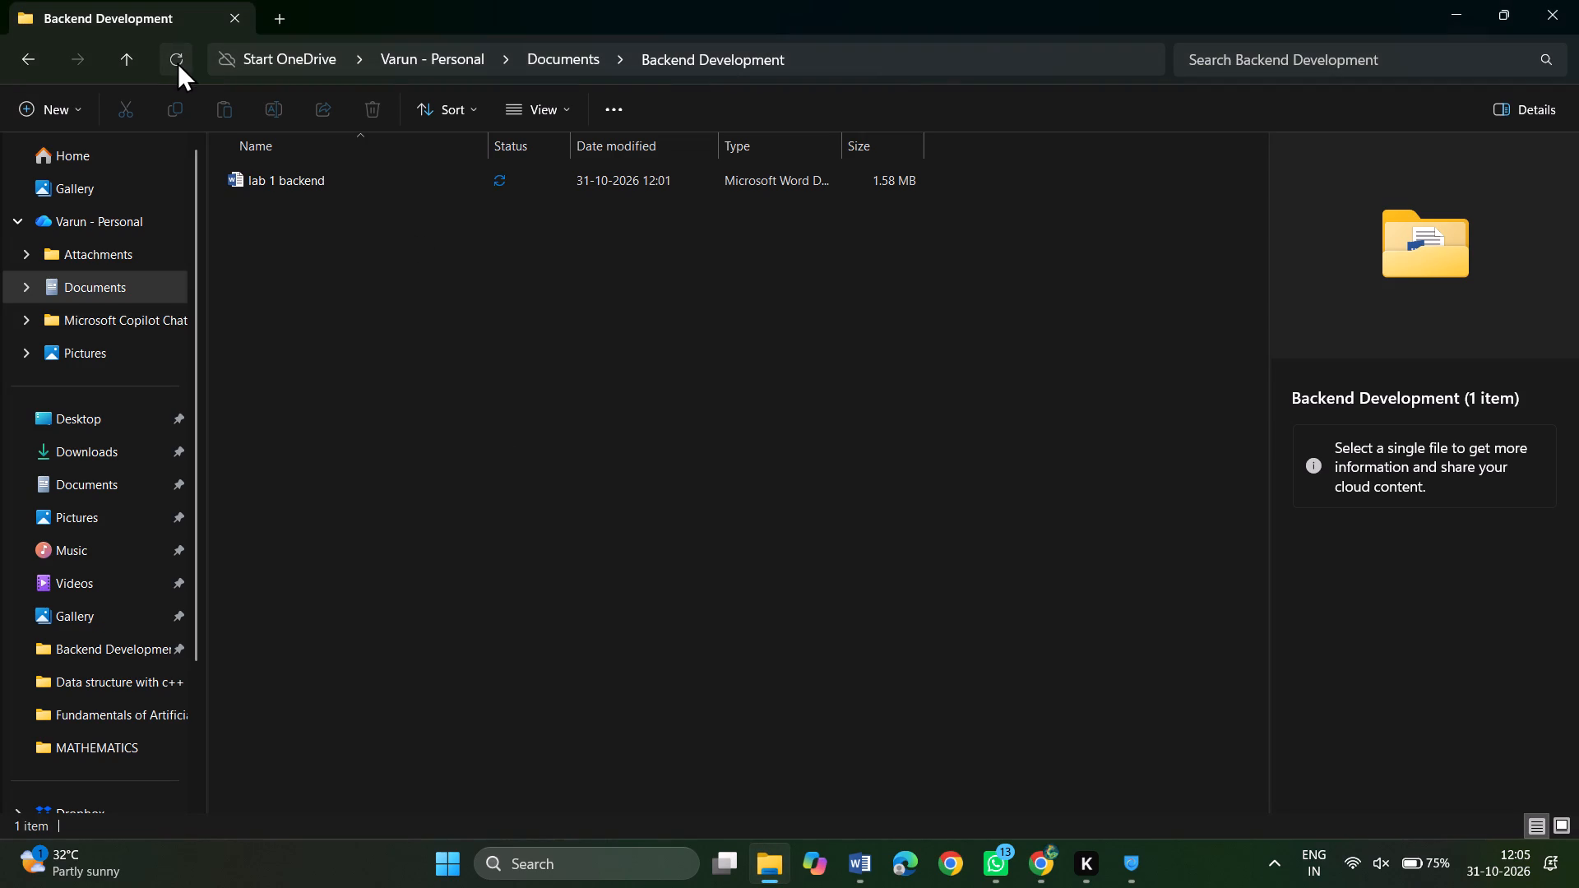
click(177, 62)
click(34, 58)
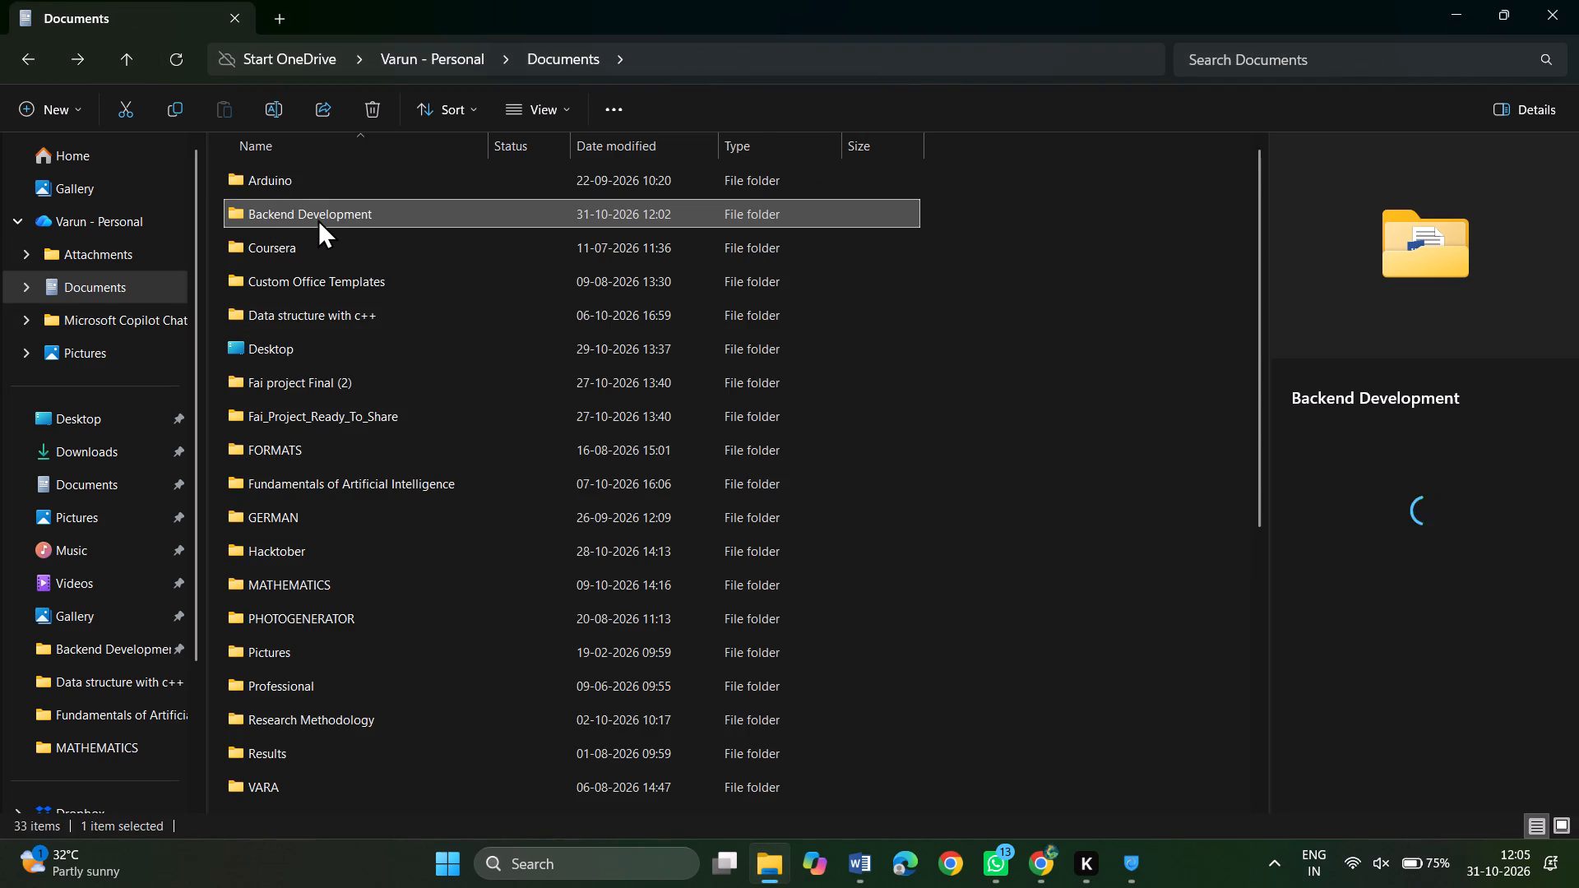
double_click(429, 210)
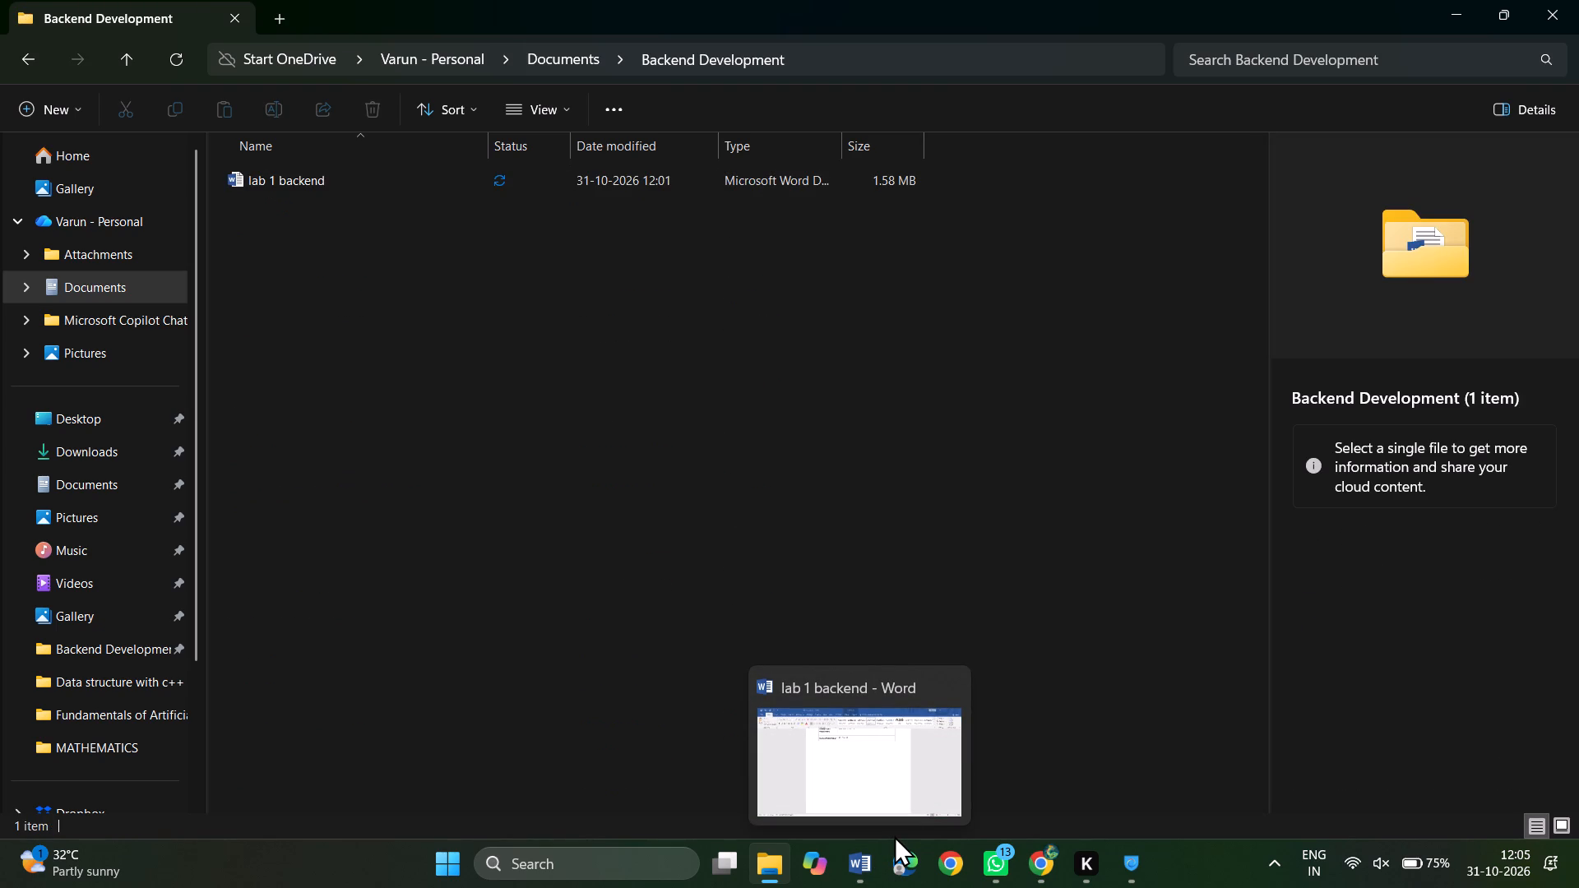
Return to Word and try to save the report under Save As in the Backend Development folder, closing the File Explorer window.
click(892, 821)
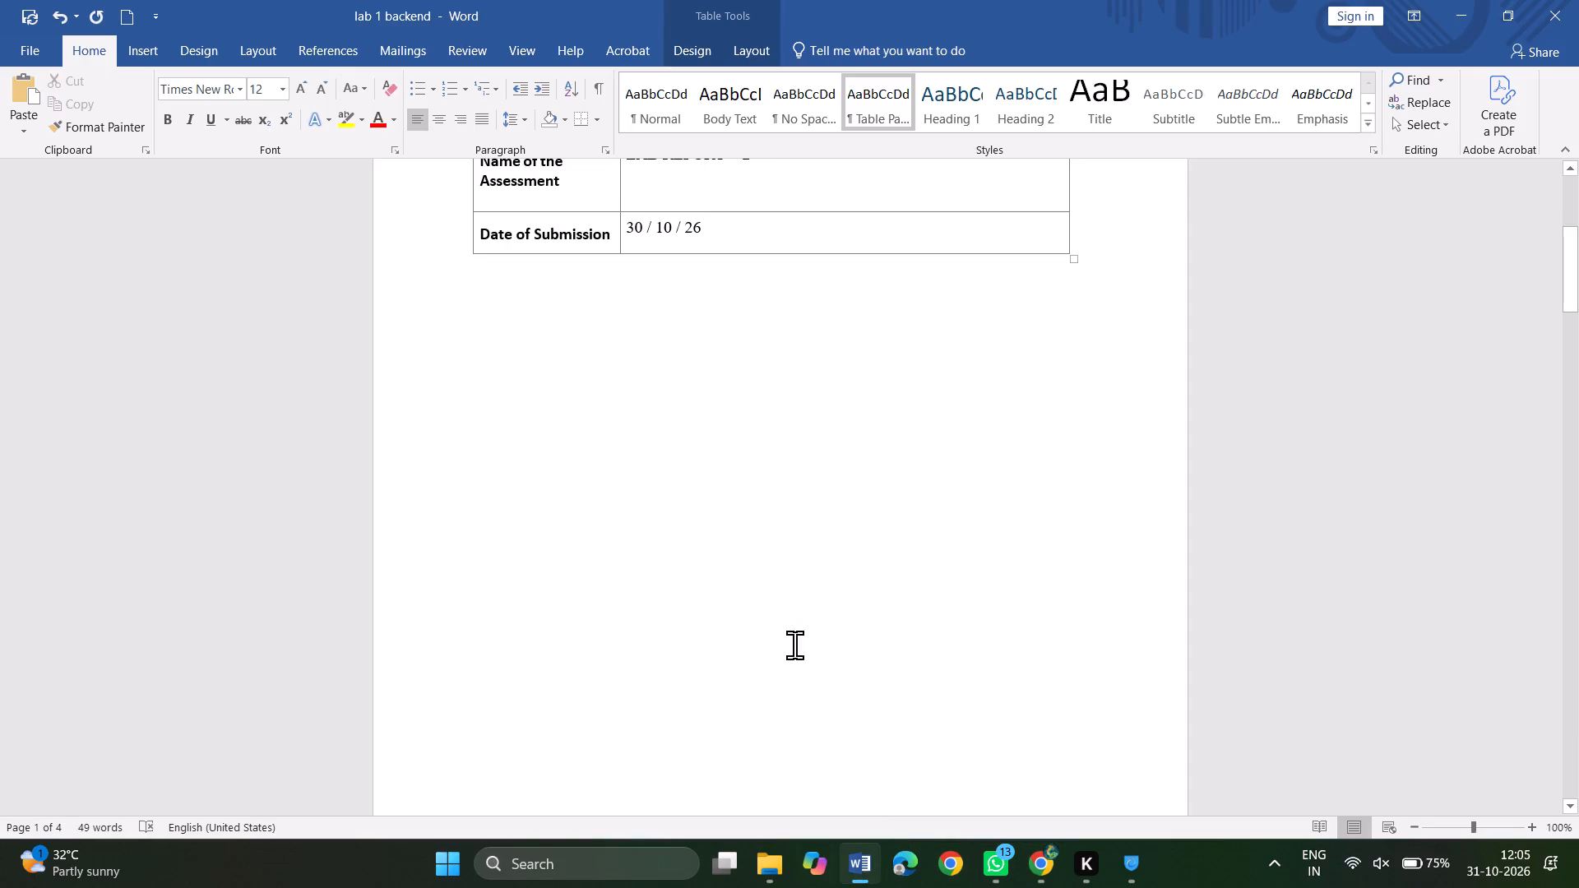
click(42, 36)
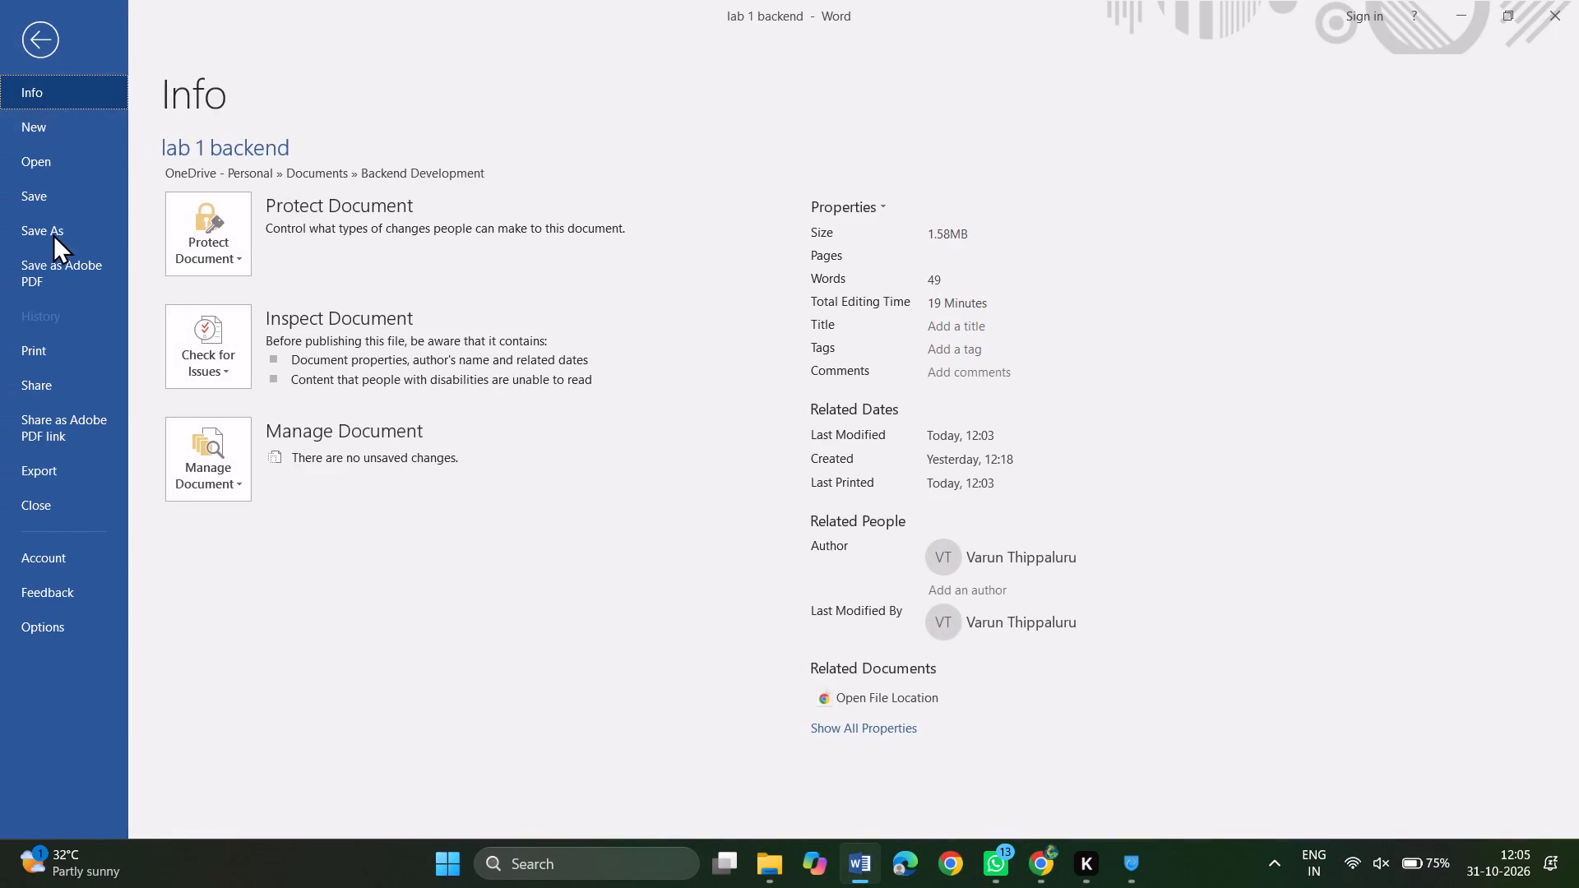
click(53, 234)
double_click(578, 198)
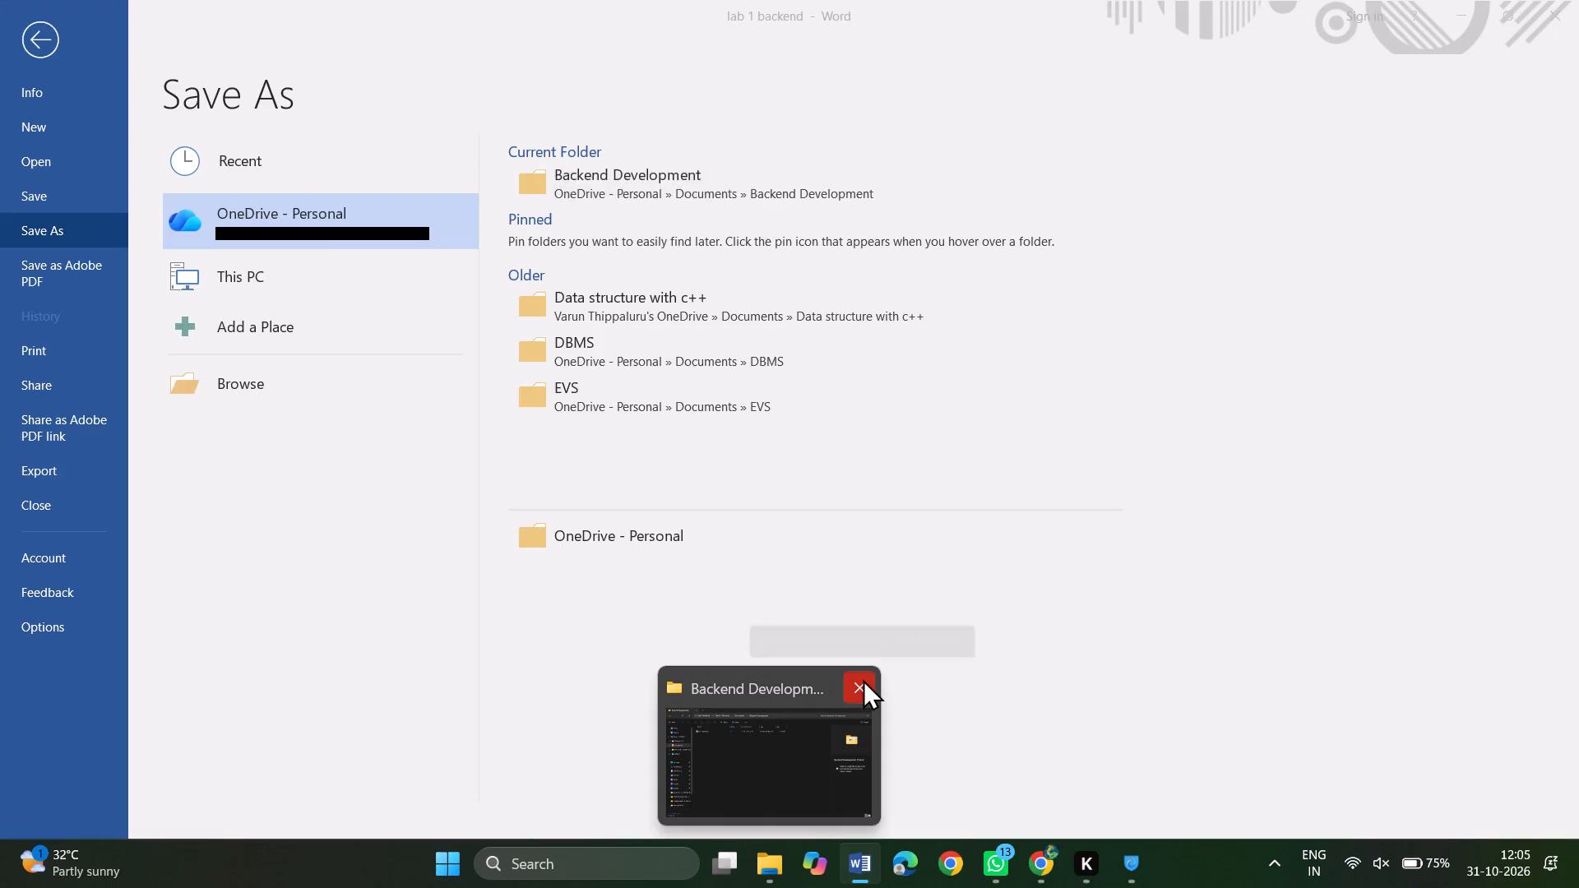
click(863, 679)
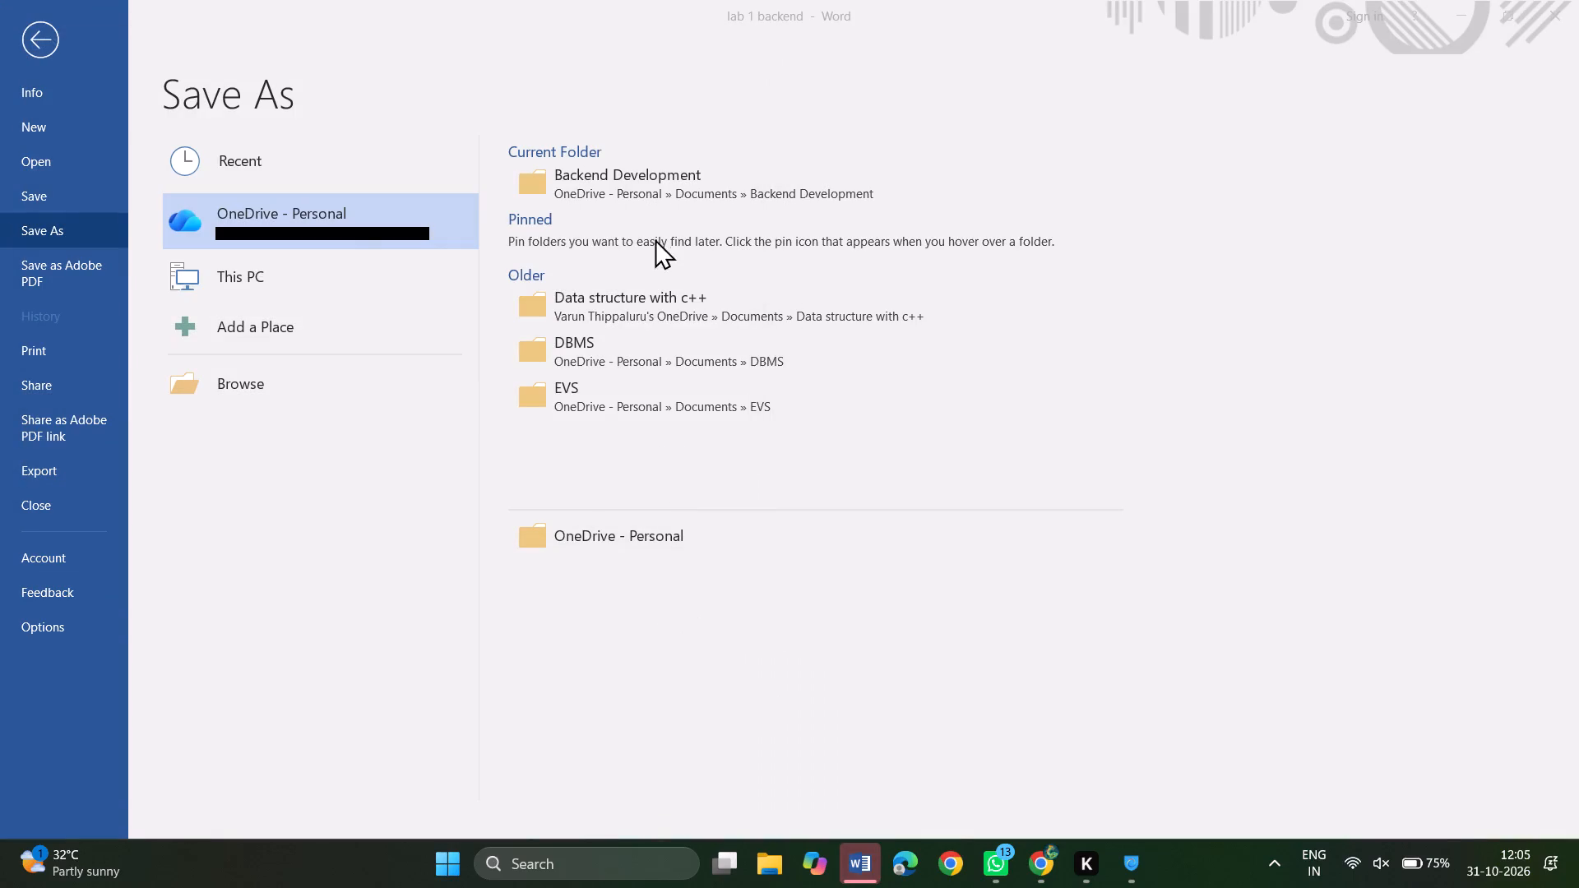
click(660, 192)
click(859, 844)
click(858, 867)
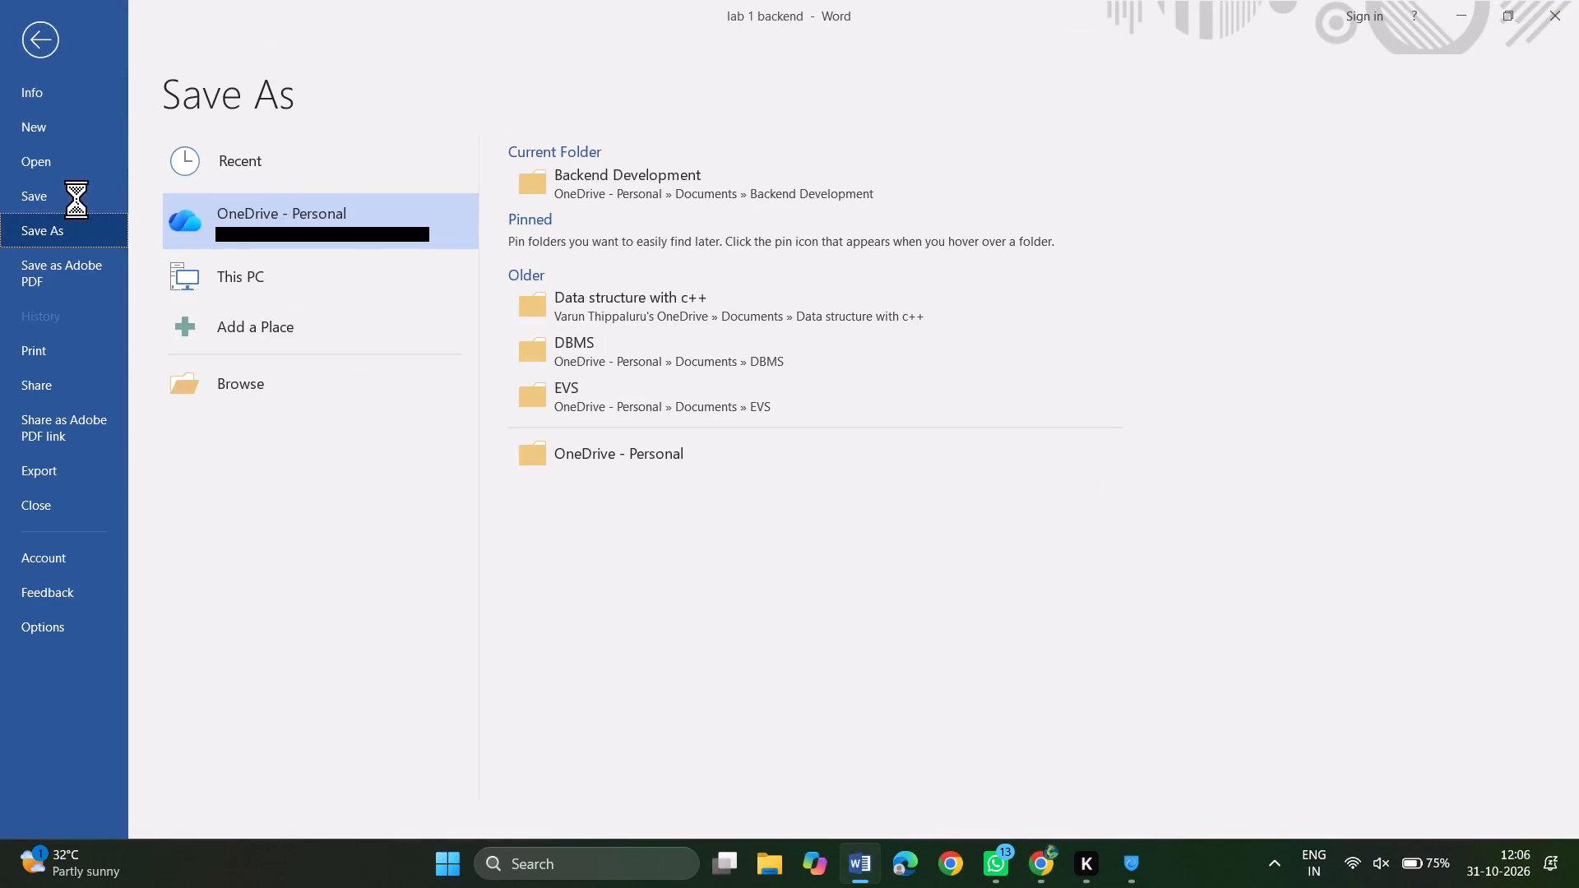
Open File Explorer again and go to the Backend Development folder in Documents to check its files.
click(758, 856)
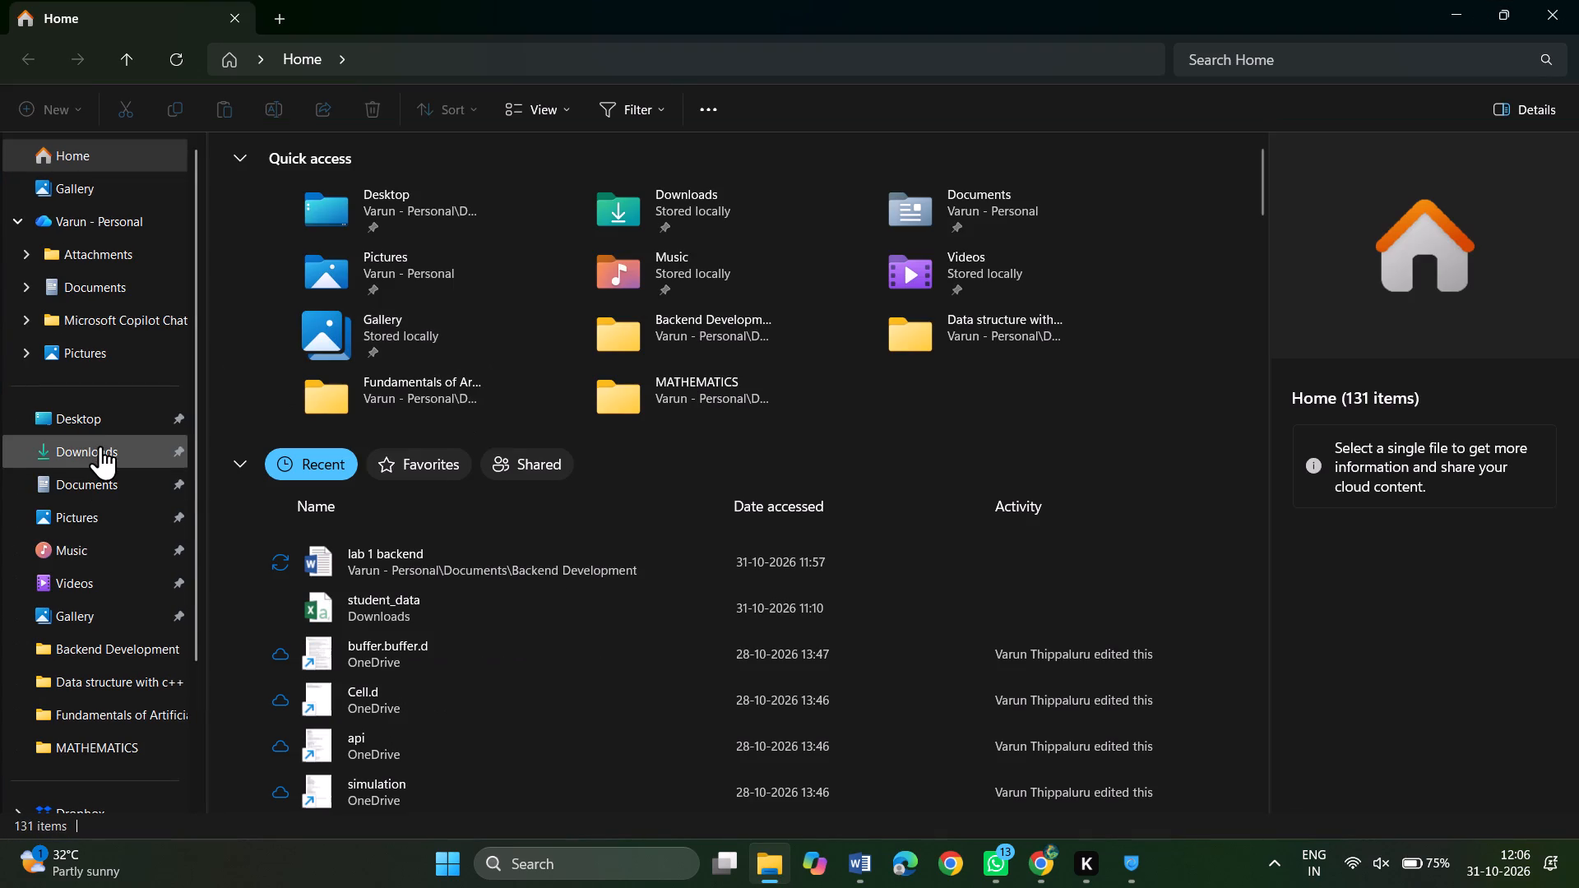
click(103, 484)
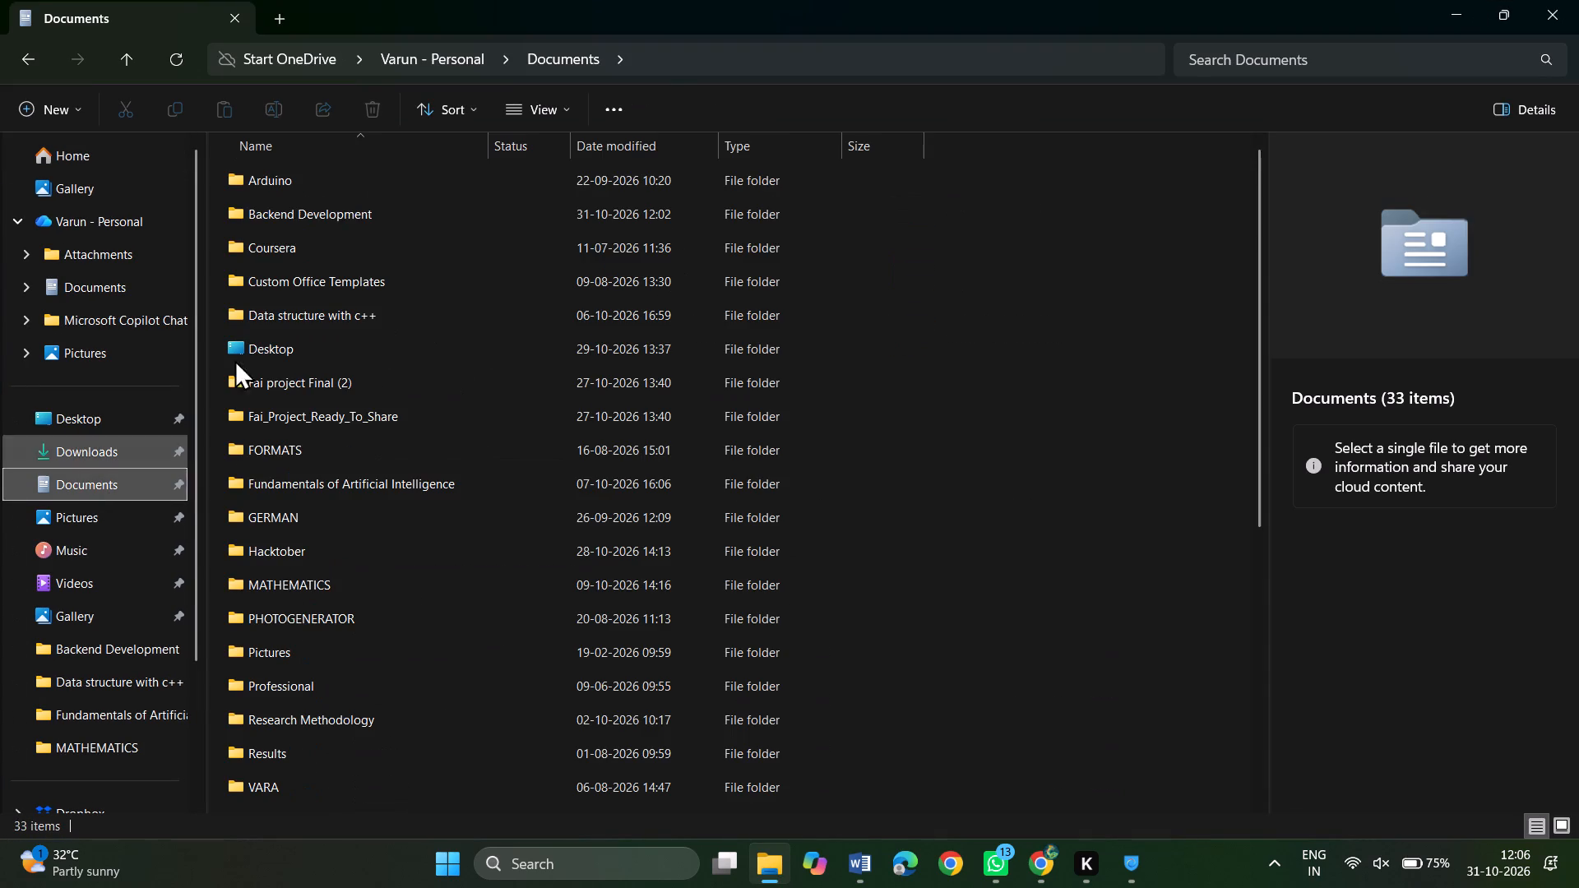
double_click(327, 202)
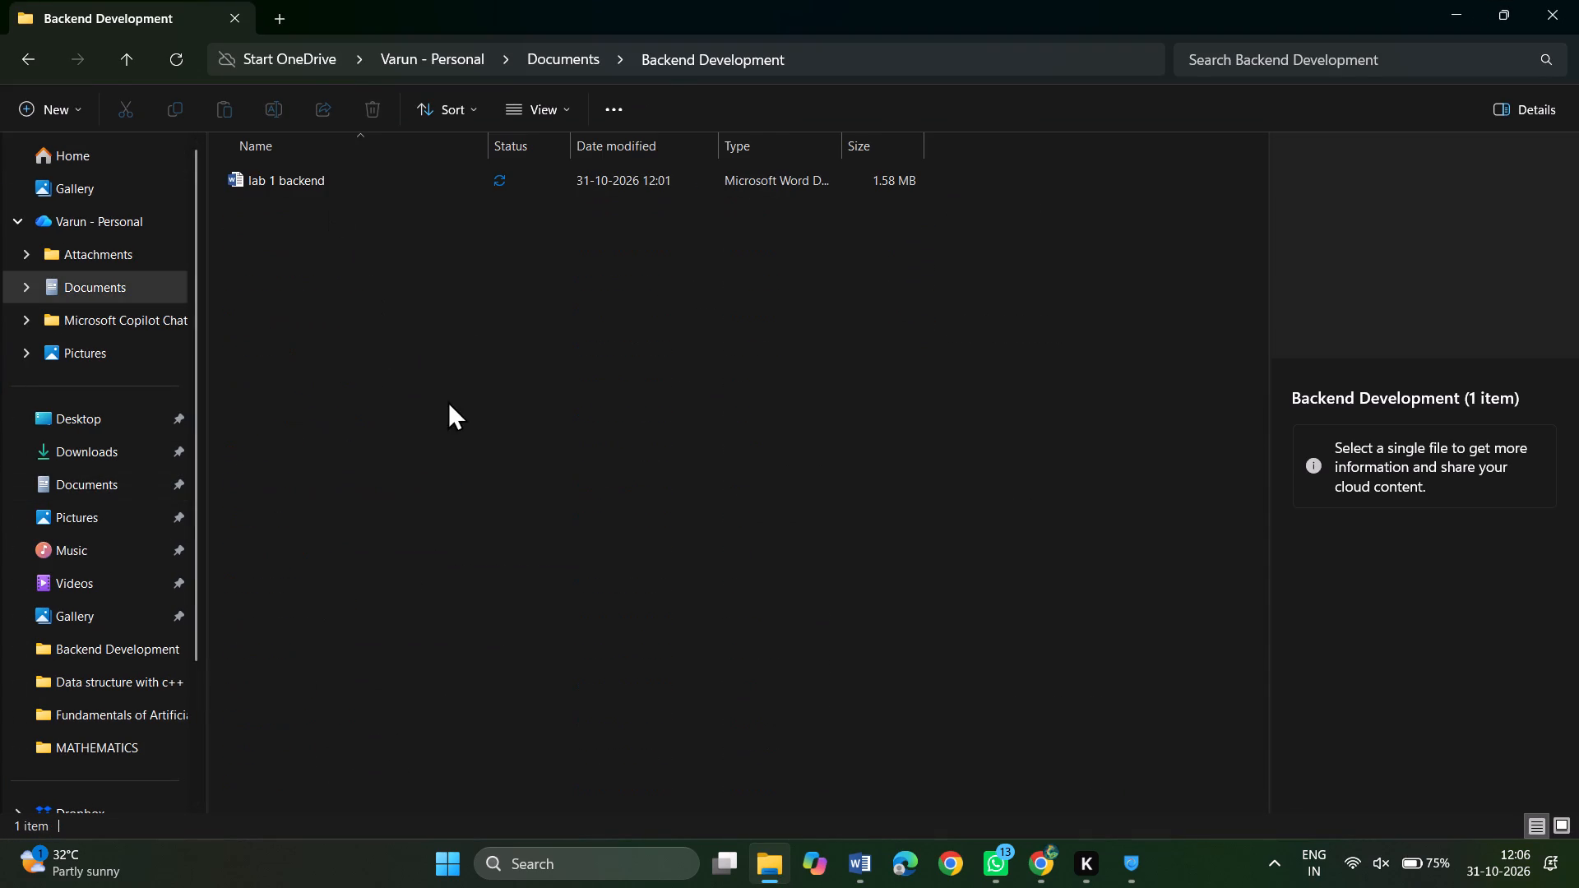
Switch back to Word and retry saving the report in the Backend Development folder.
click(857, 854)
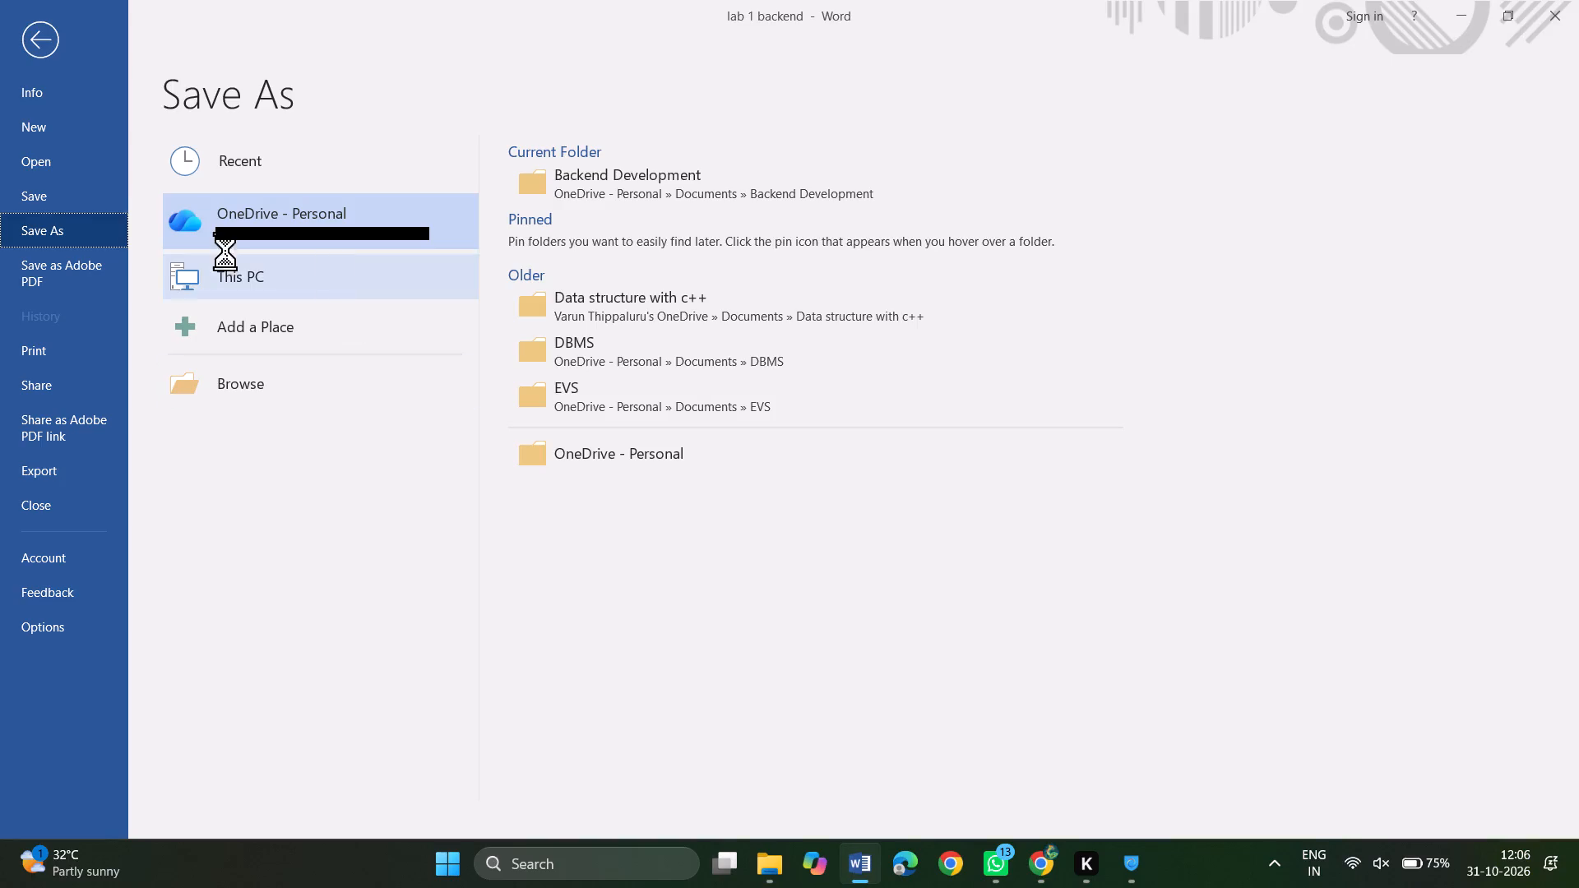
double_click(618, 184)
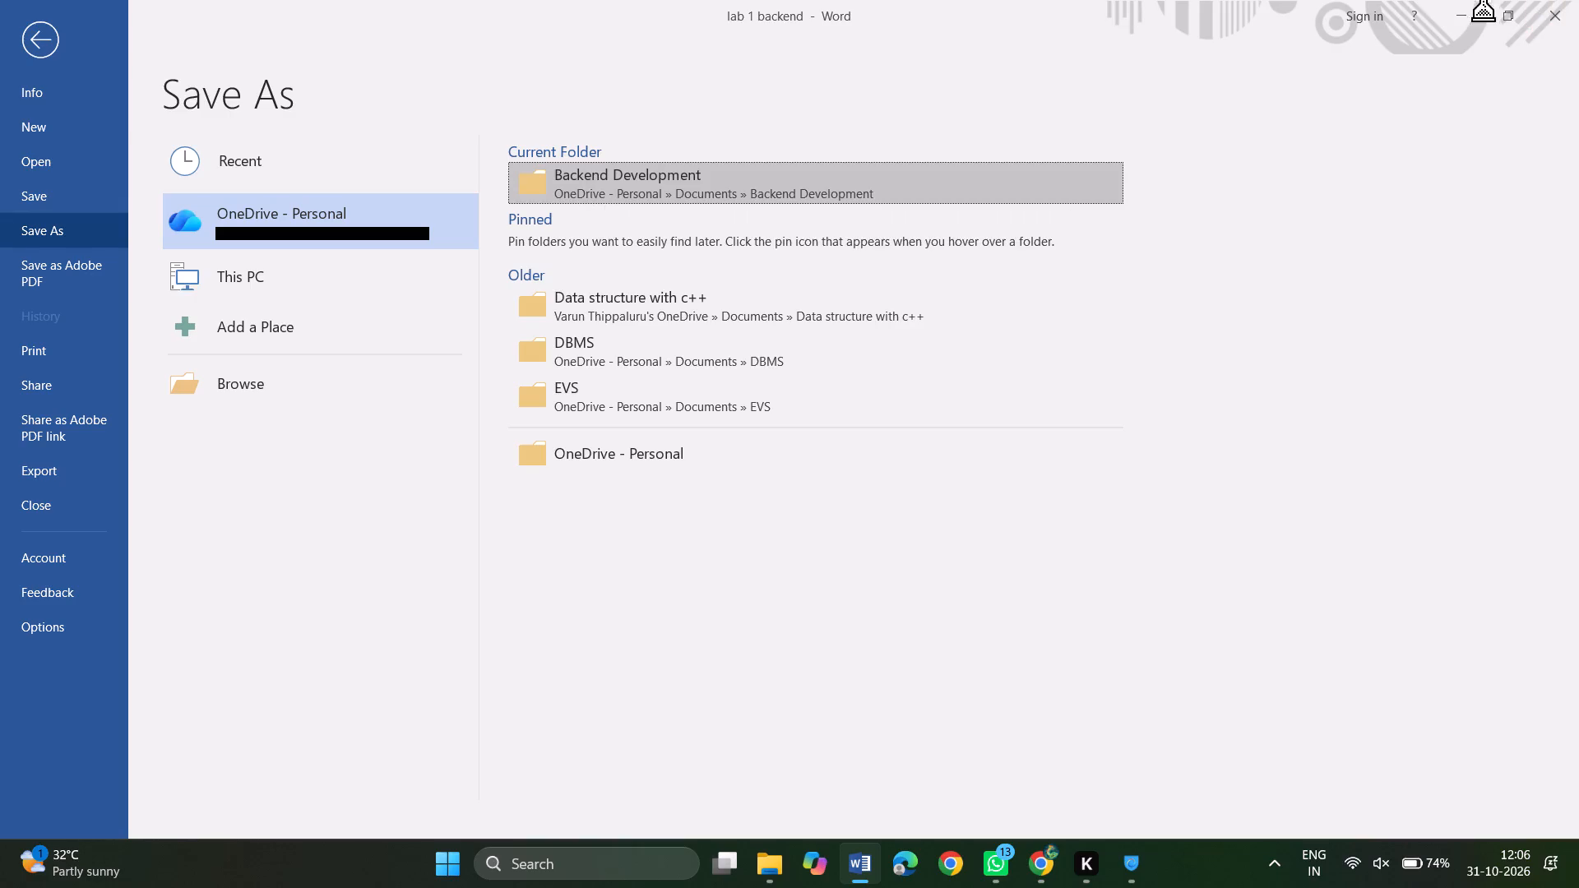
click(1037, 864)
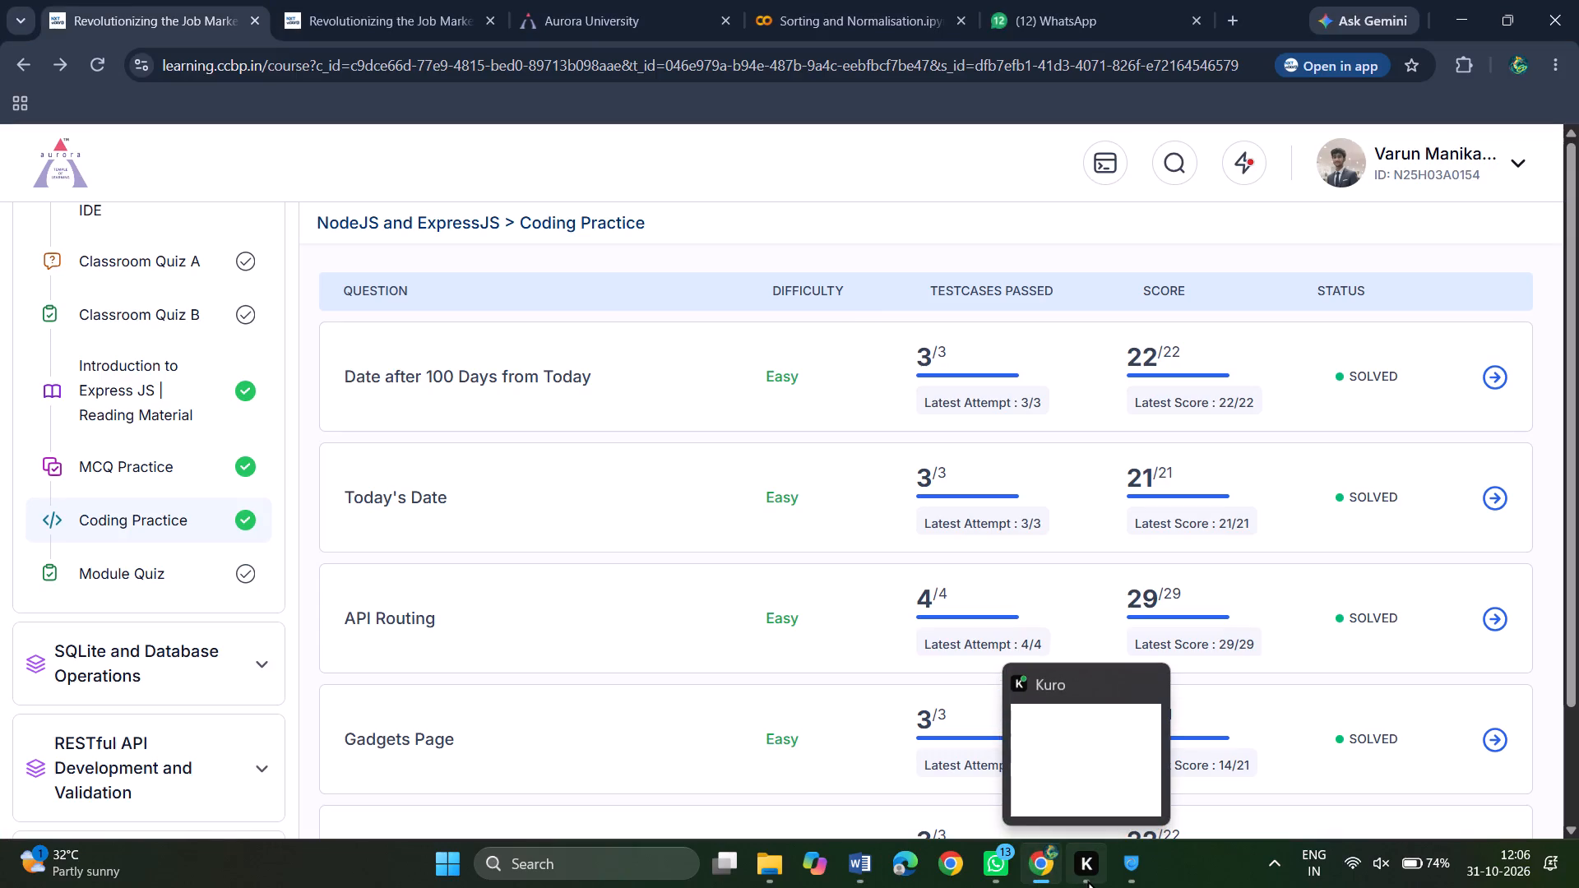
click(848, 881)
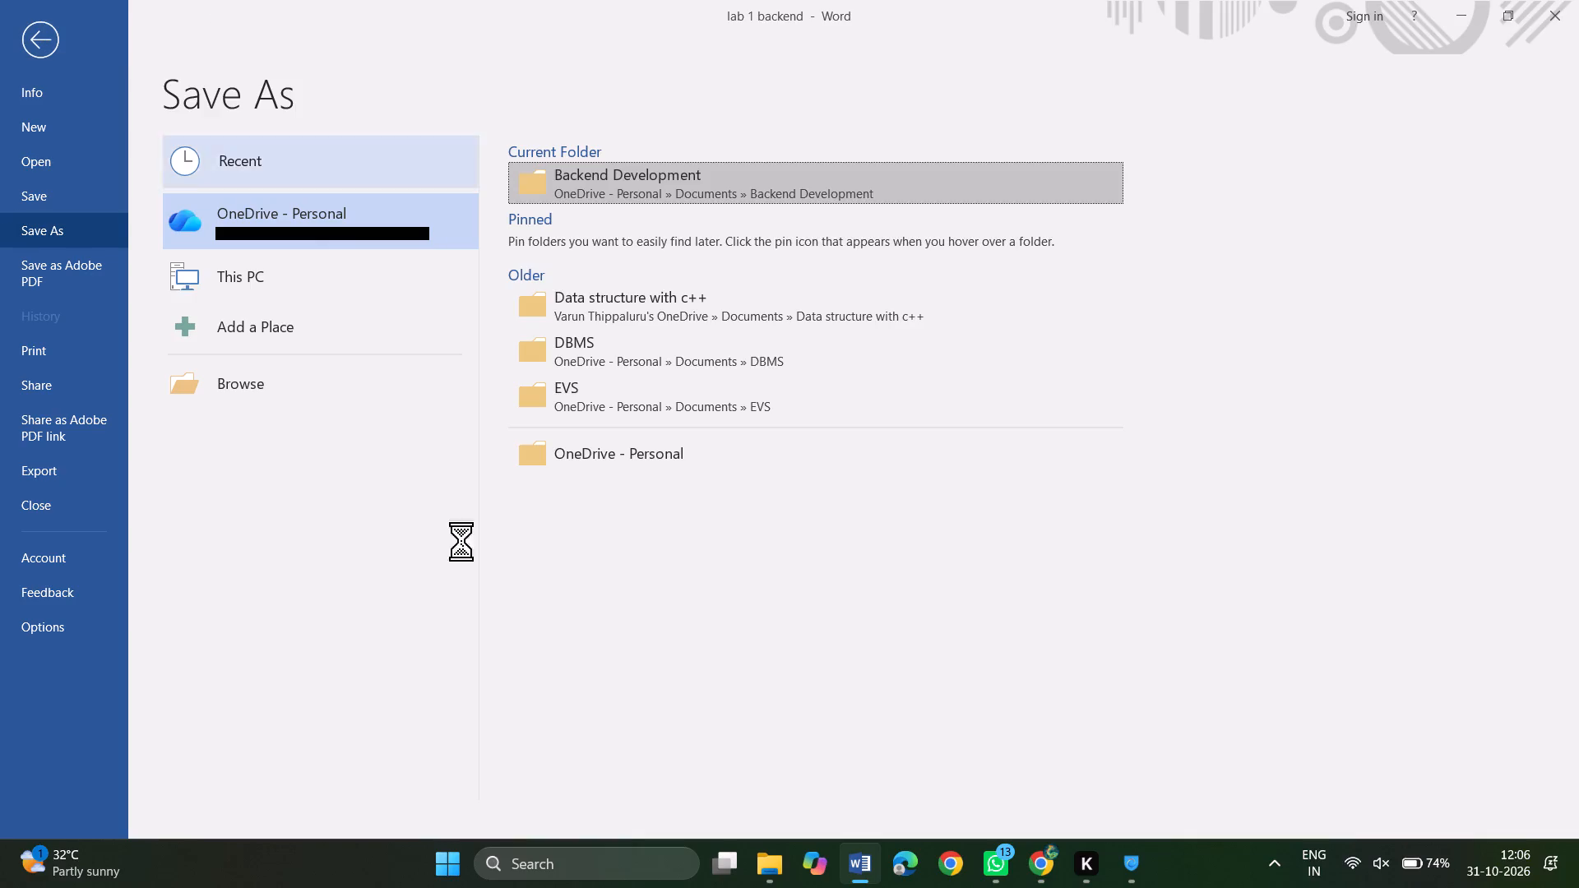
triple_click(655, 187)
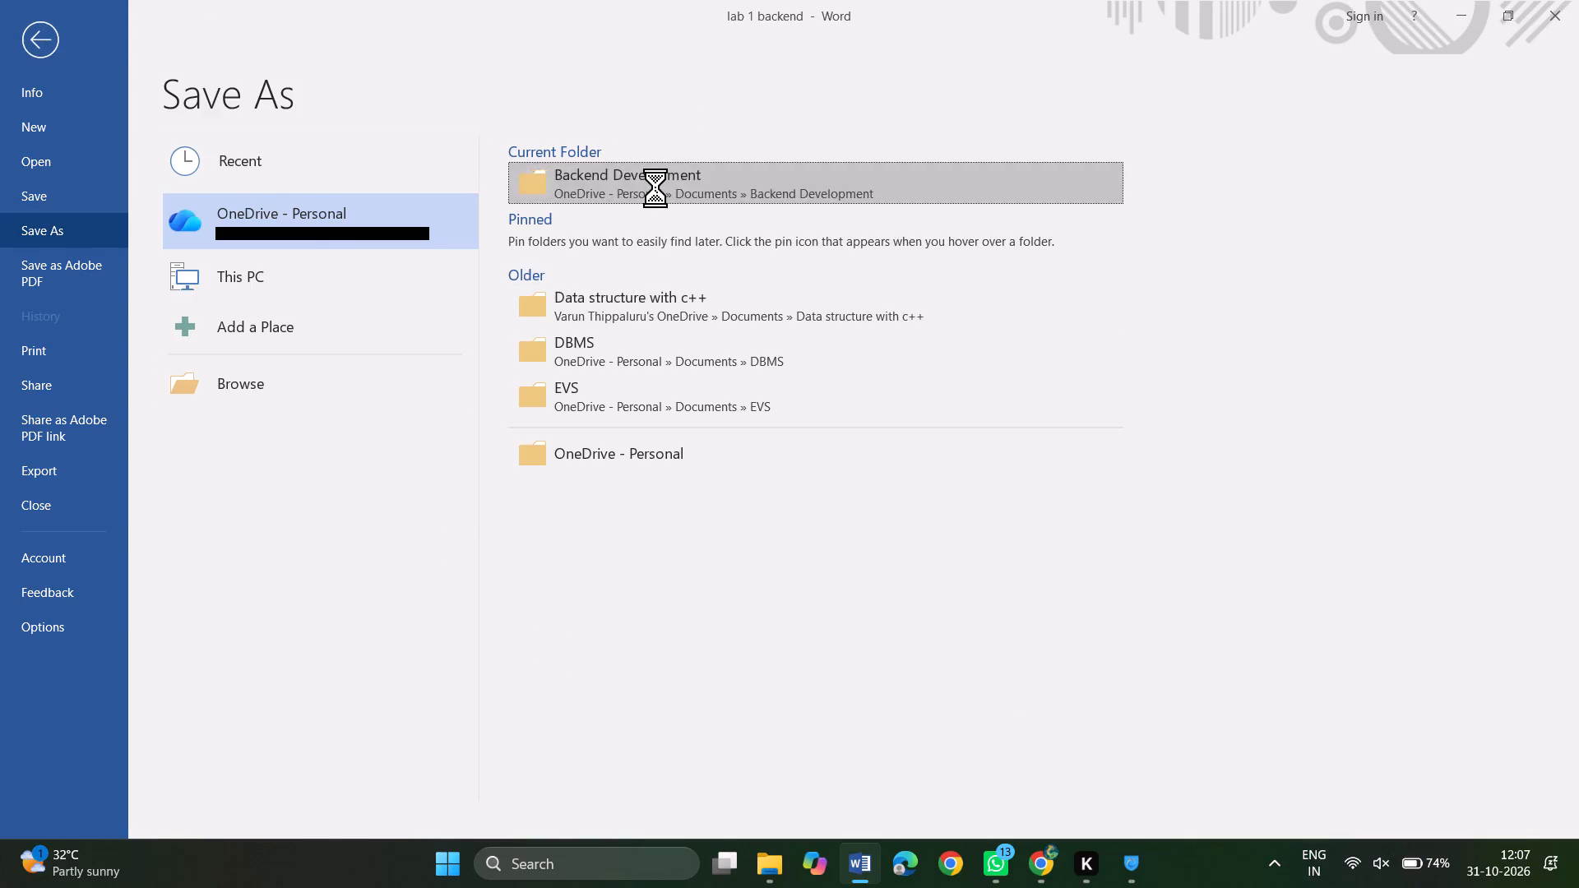
Switch to Chrome and open the Cricket Team question from the Coding Practice in SQLite and Database Operations.
click(1466, 0)
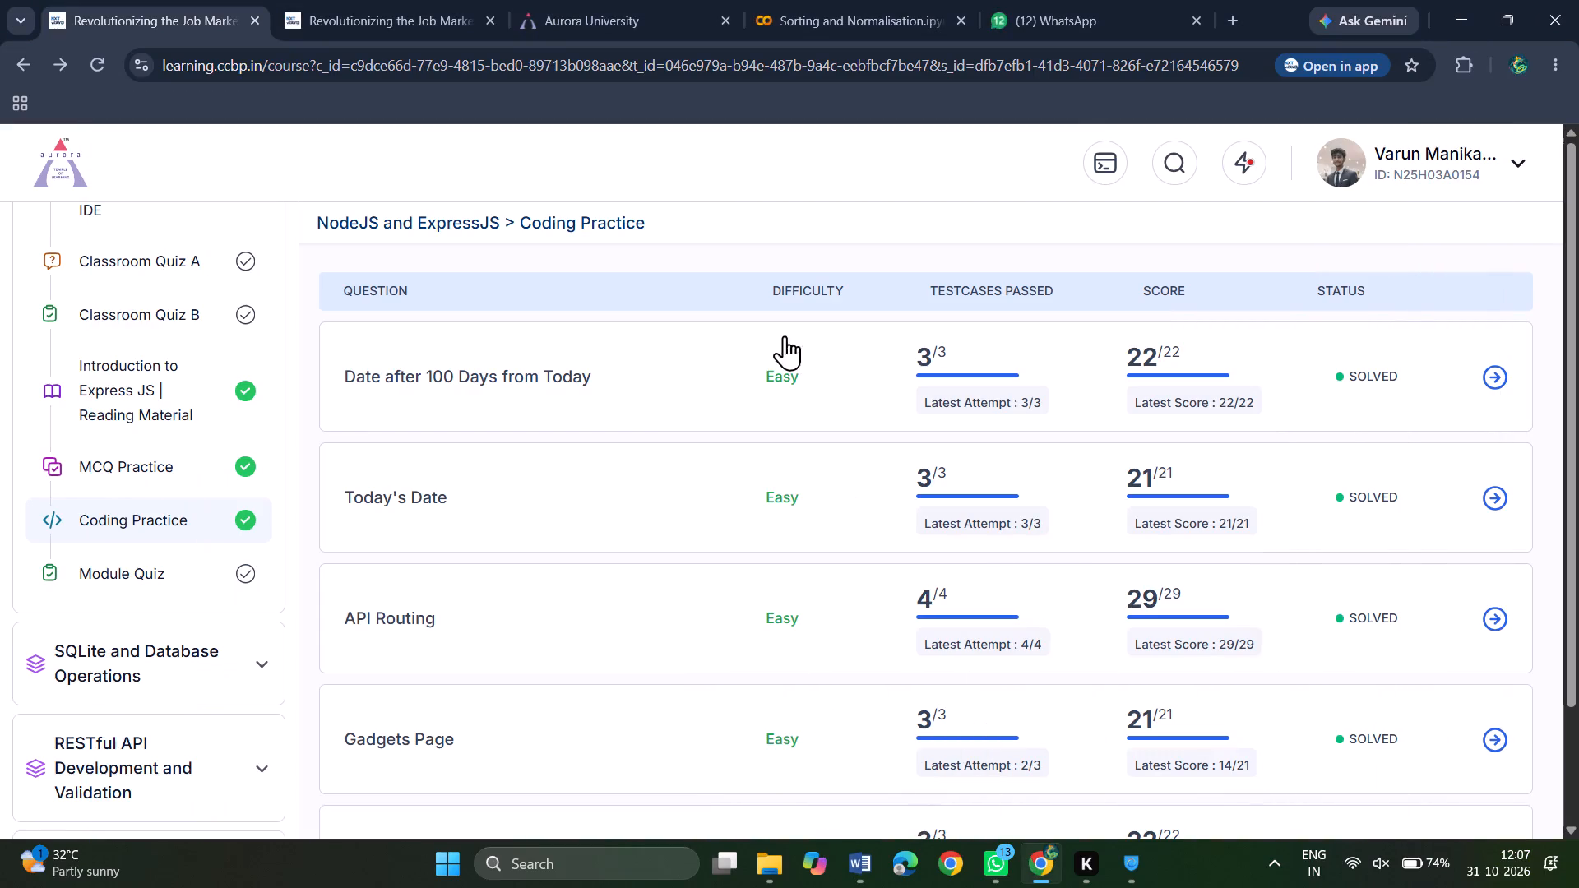
scroll(84, 604, down, 1)
click(136, 575)
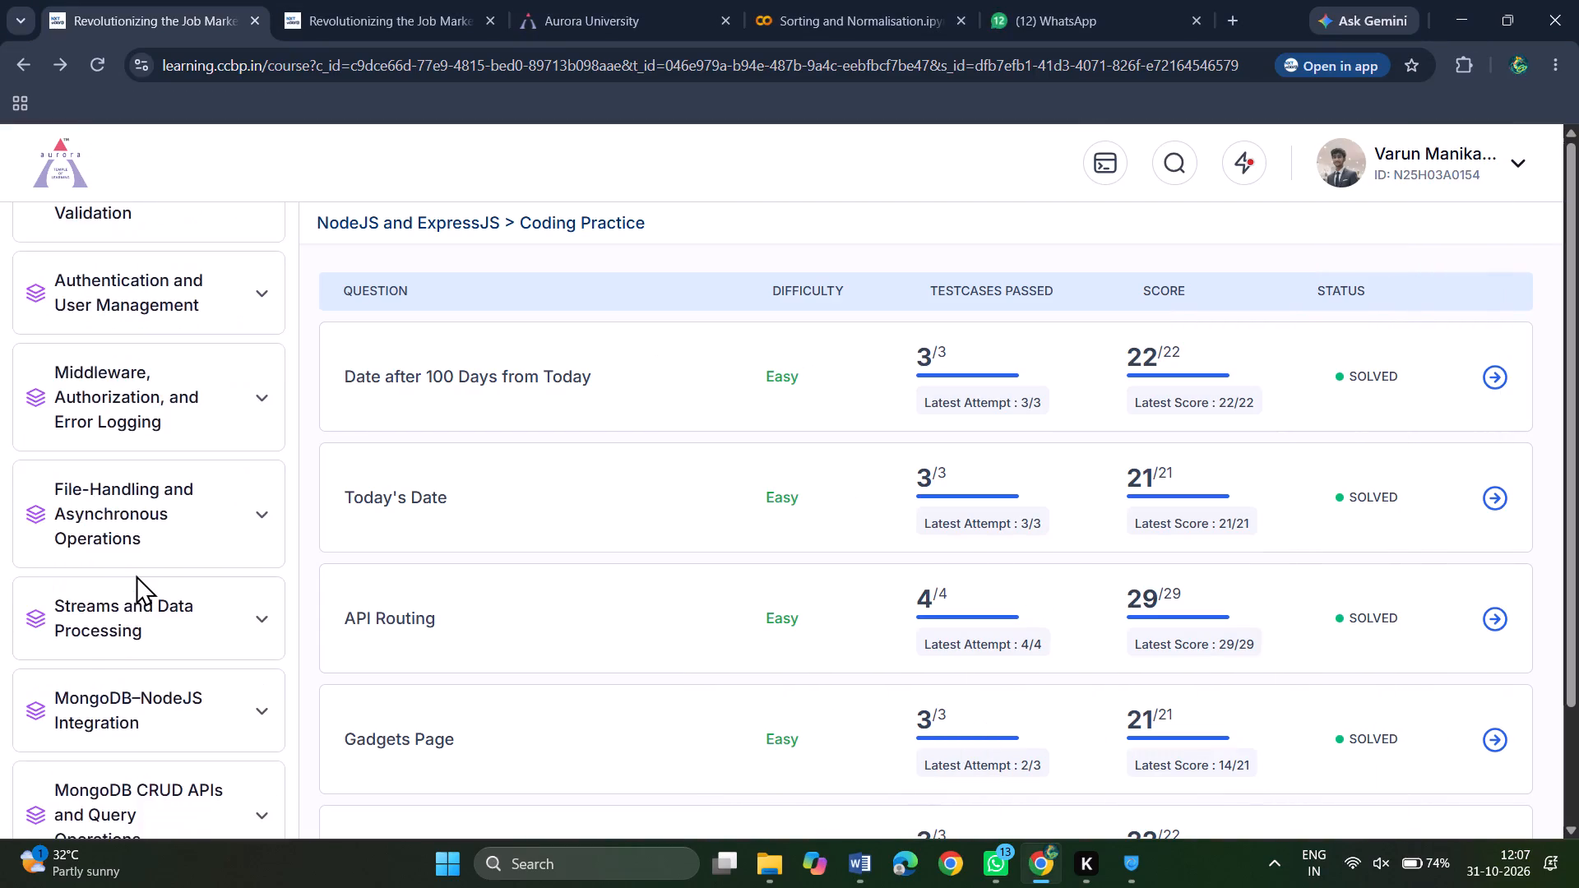
scroll(136, 575, up, 5)
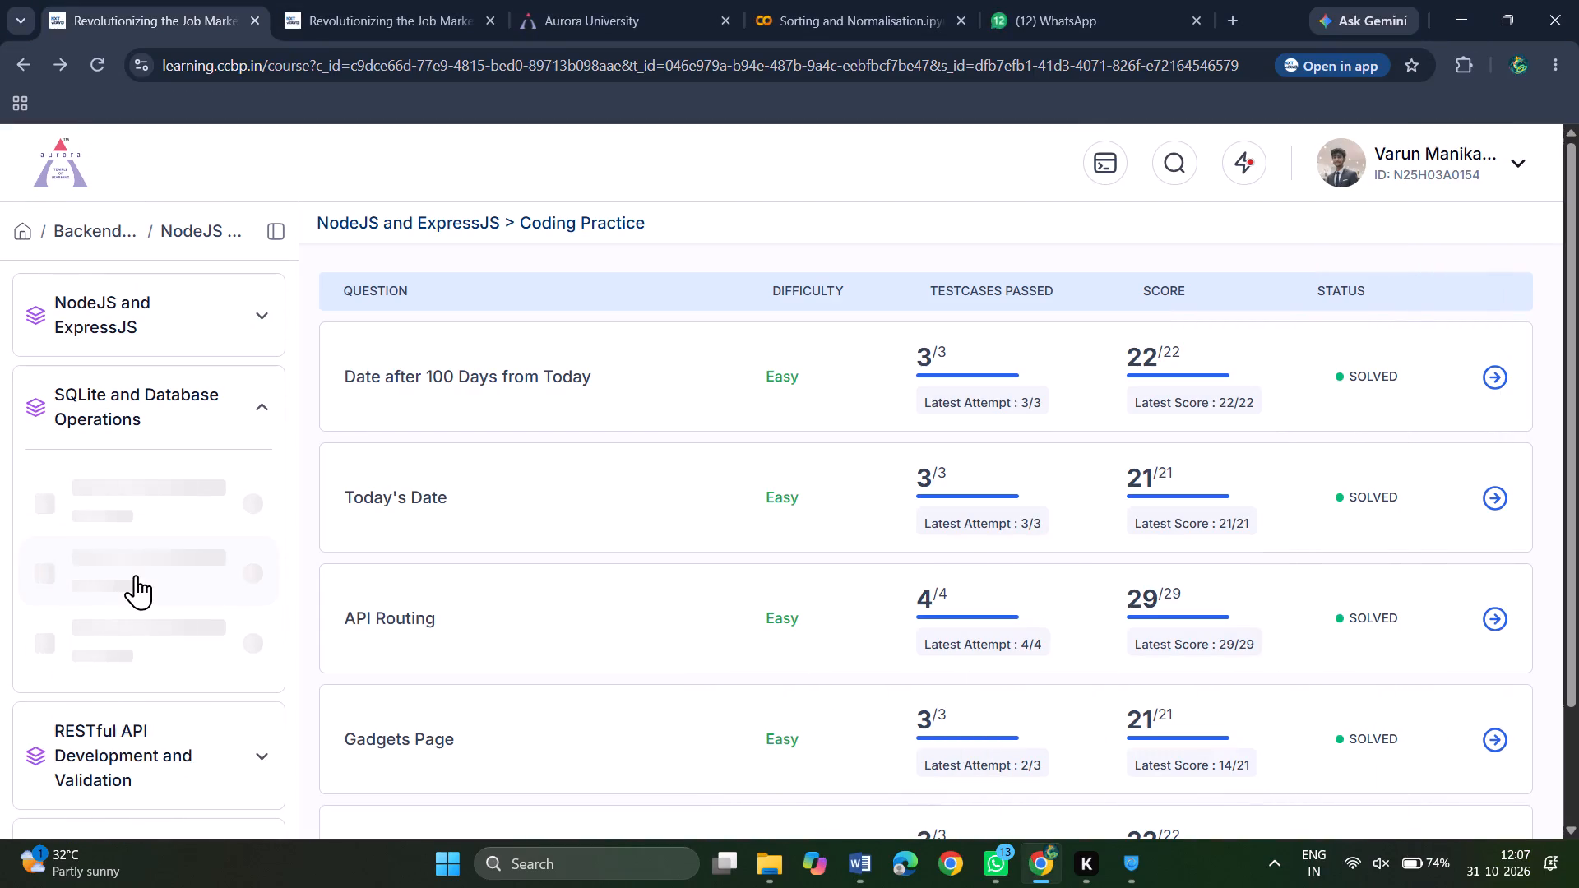
scroll(123, 694, down, 1)
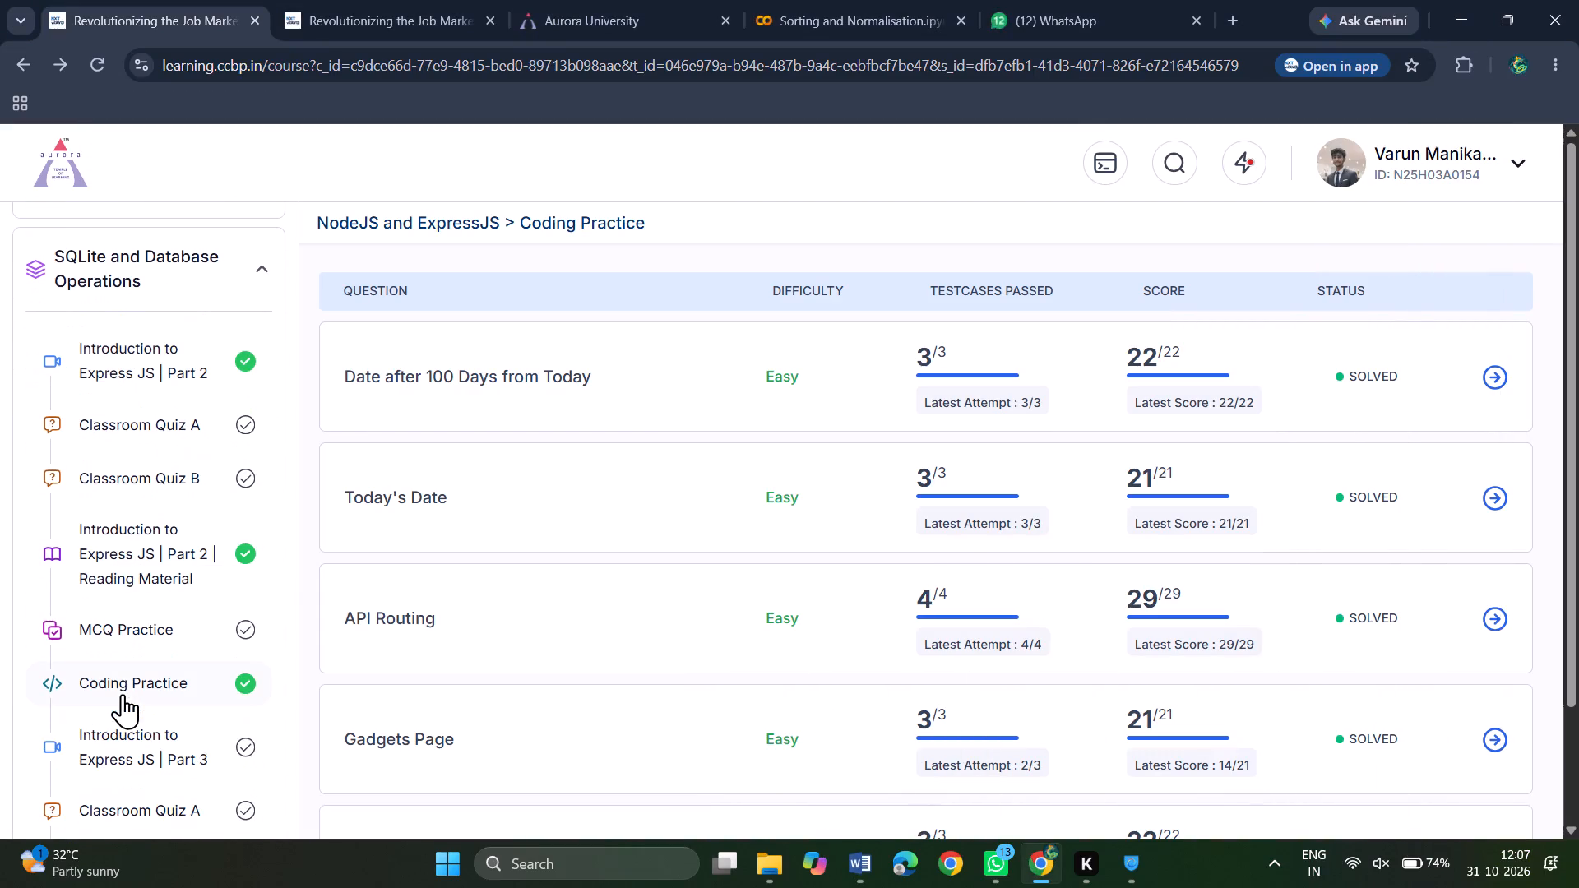
click(123, 694)
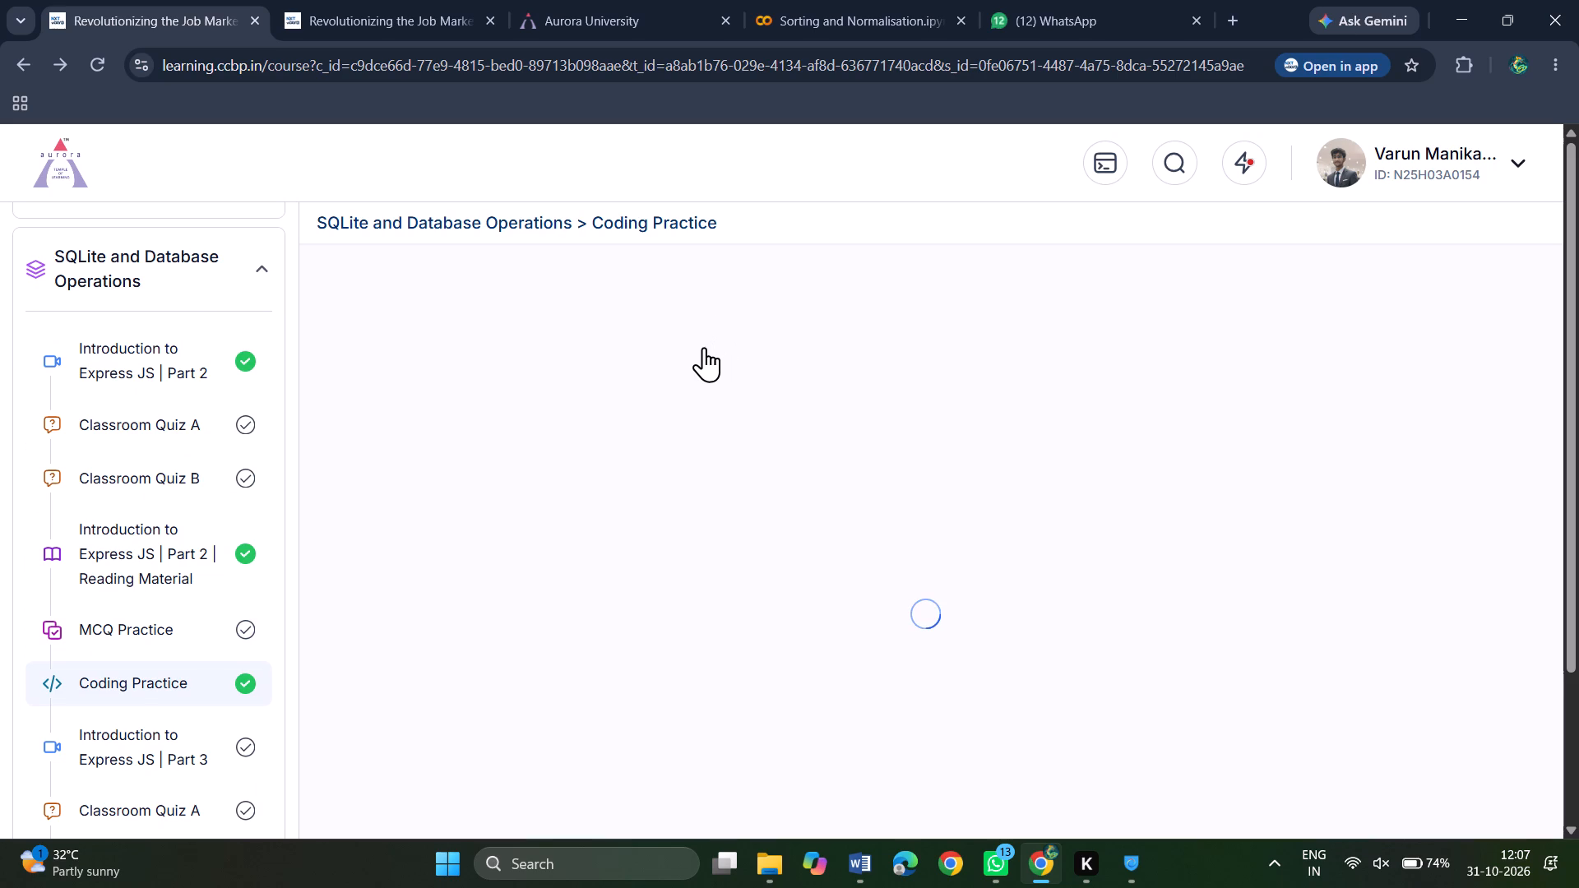
click(704, 347)
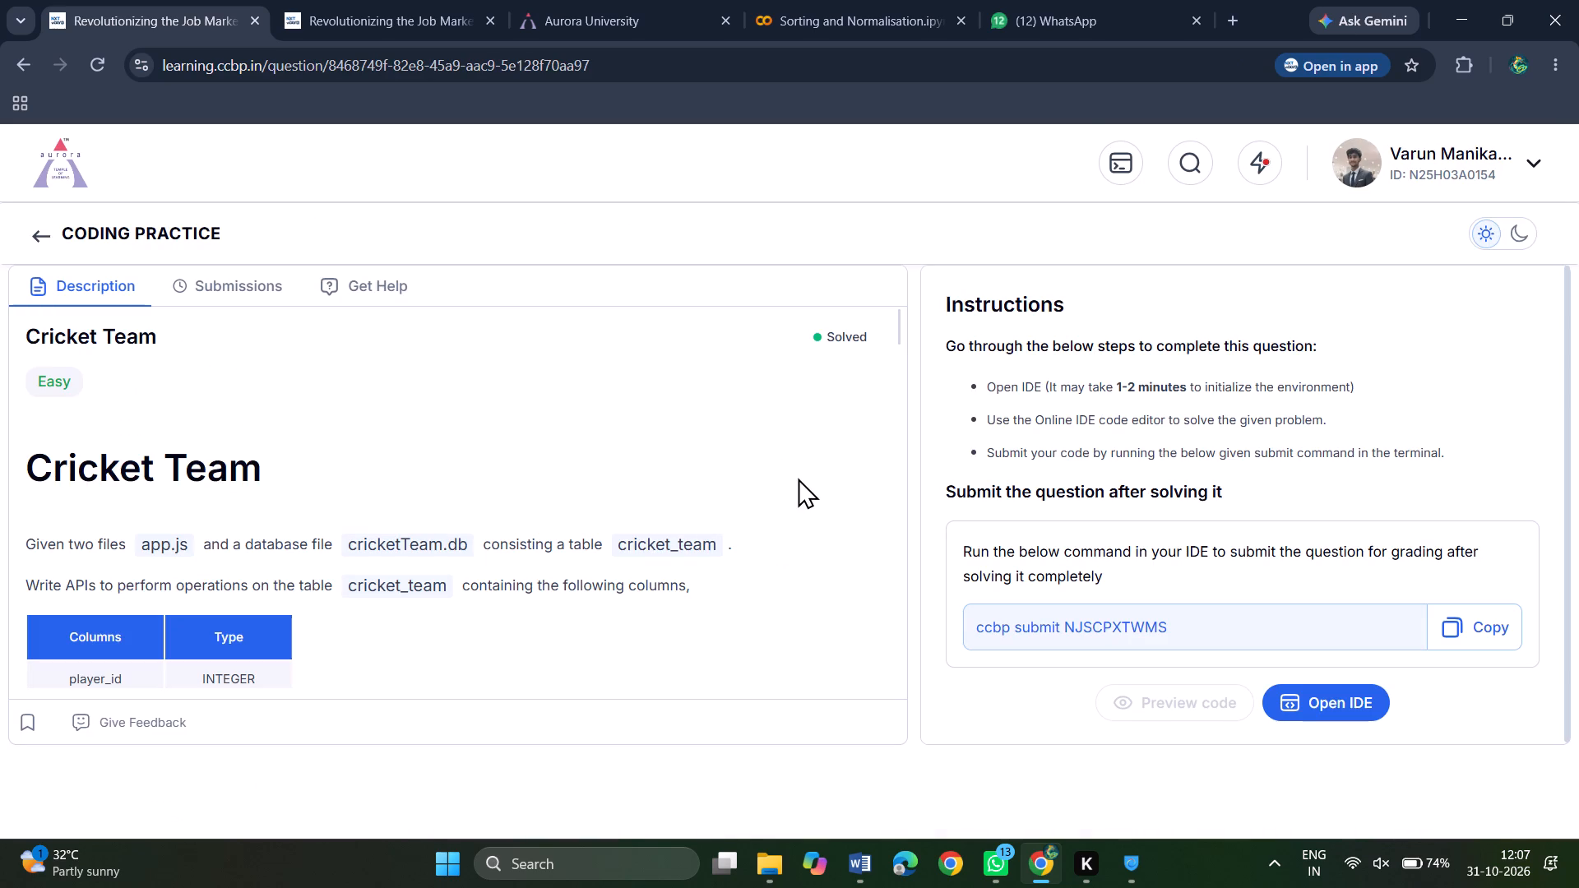
Capture a screen snip of the whole Cricket Team question page, from the site header down to the taskbar.
key(Print)
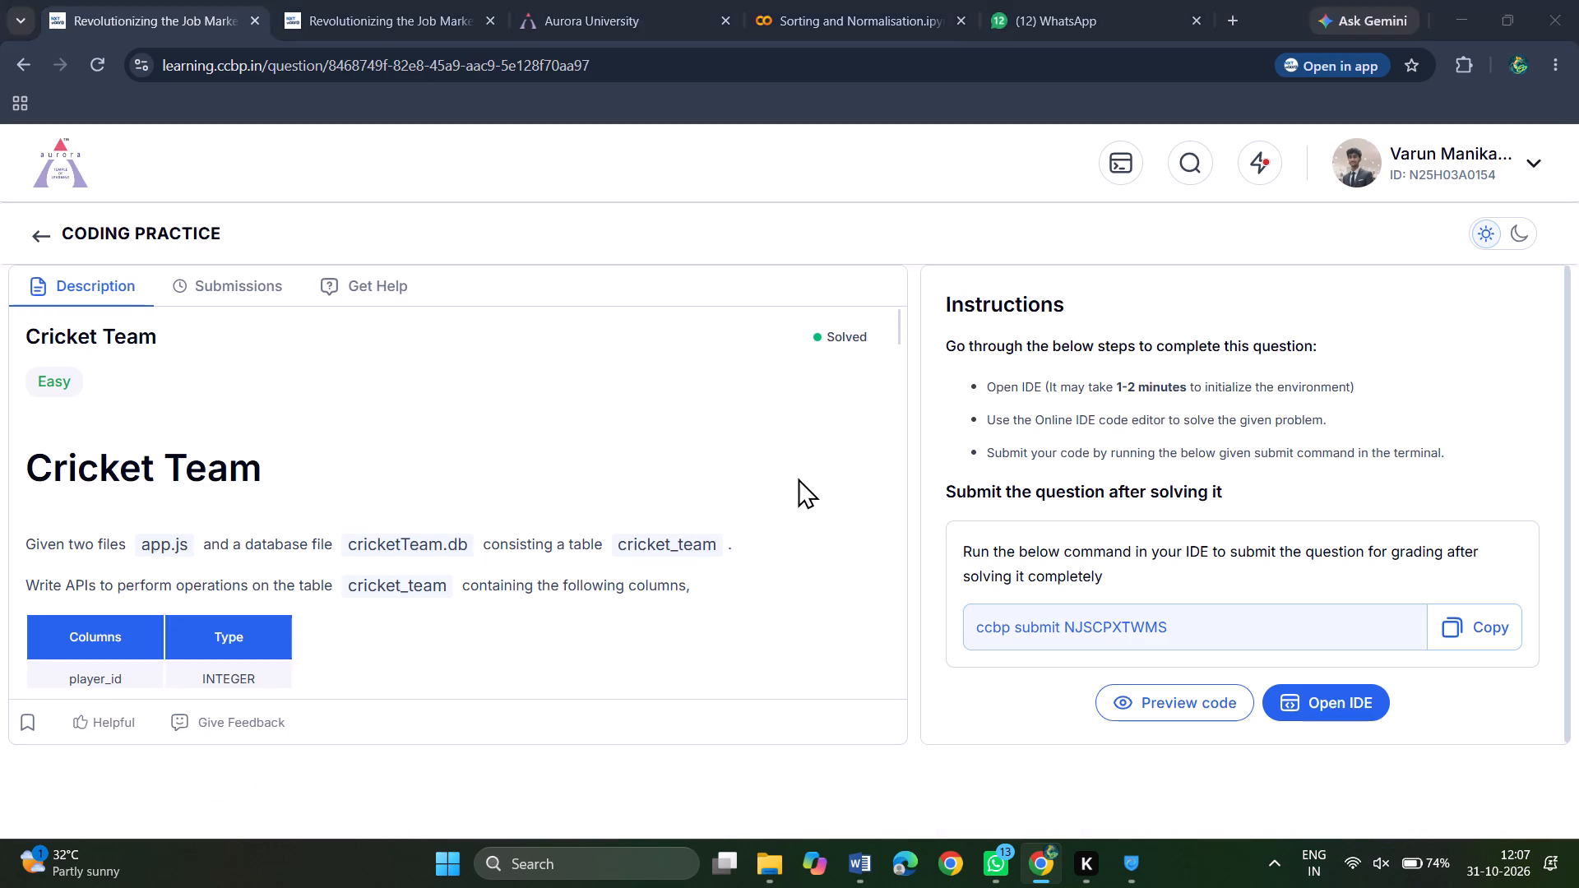
drag(0, 122, 630, 448)
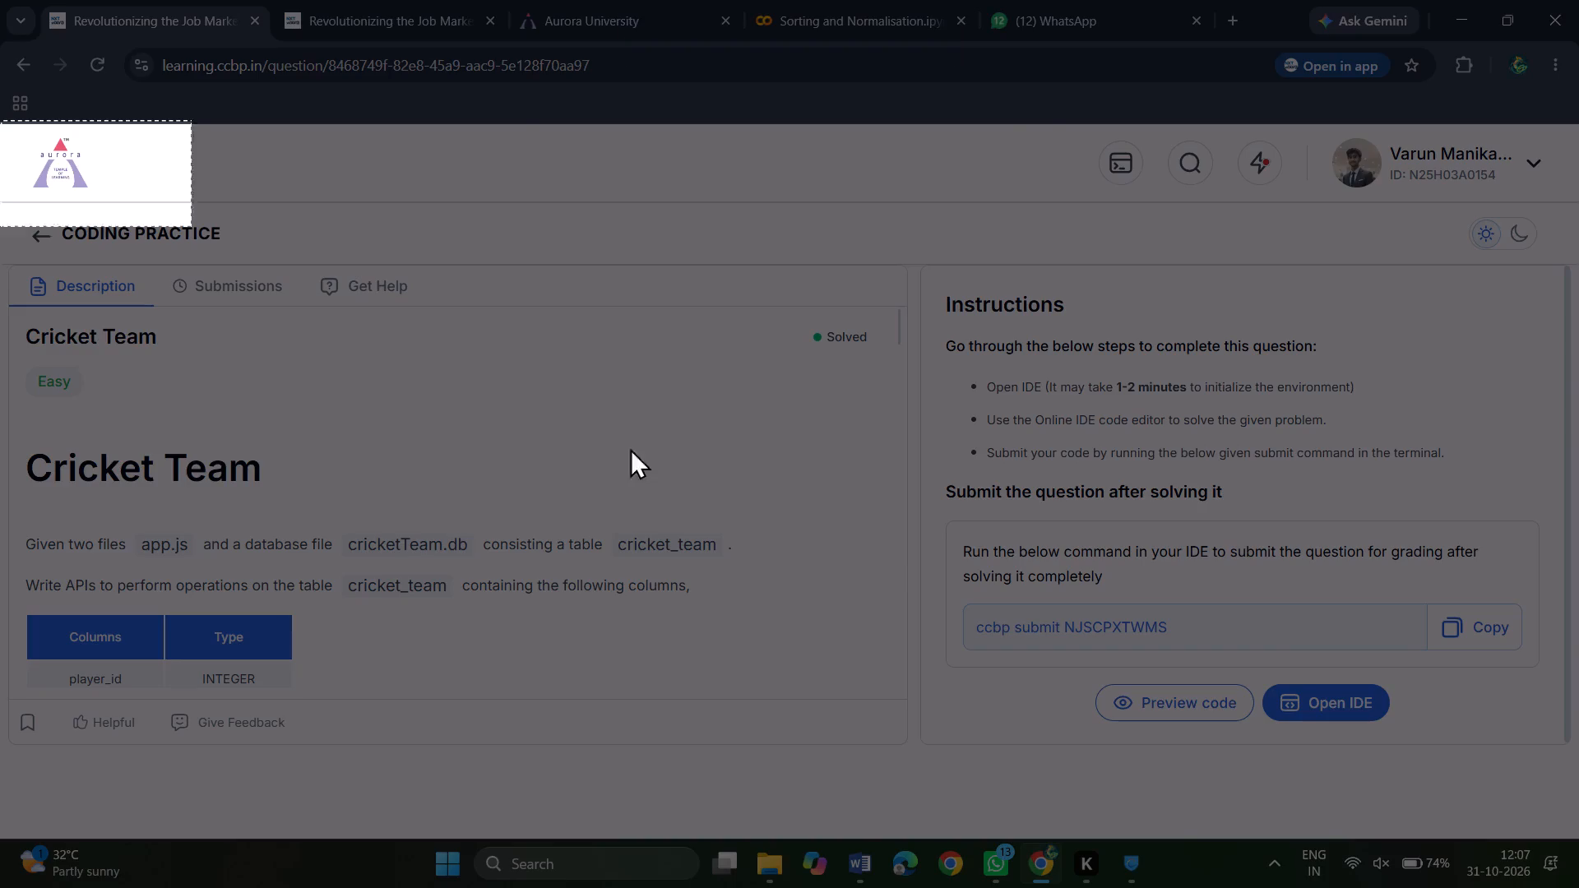
drag(630, 448, 1382, 808)
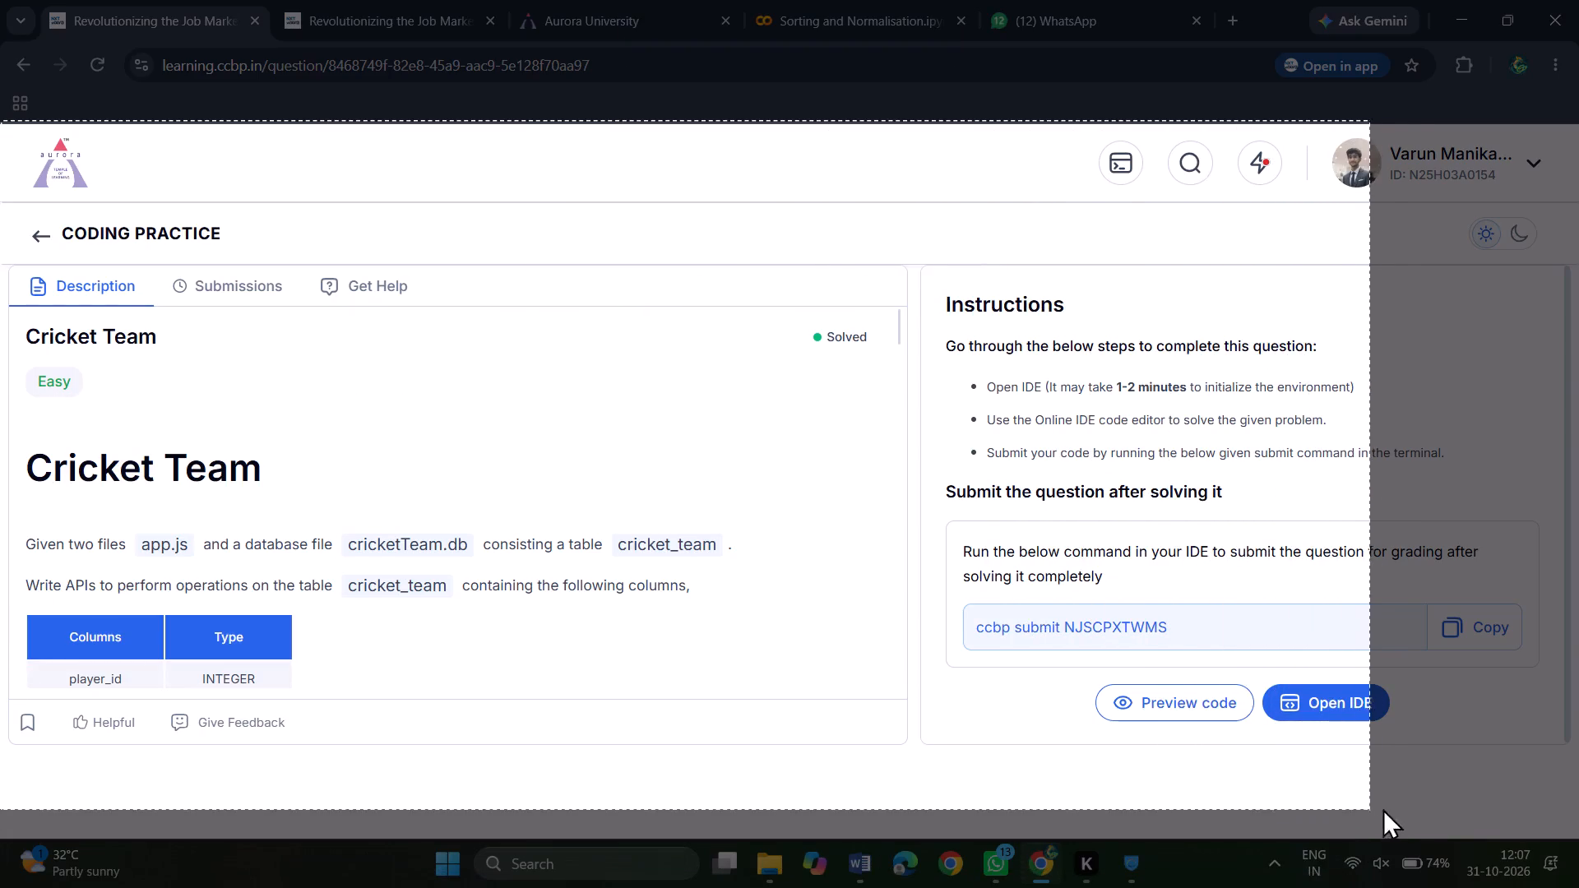
drag(1382, 808, 1578, 838)
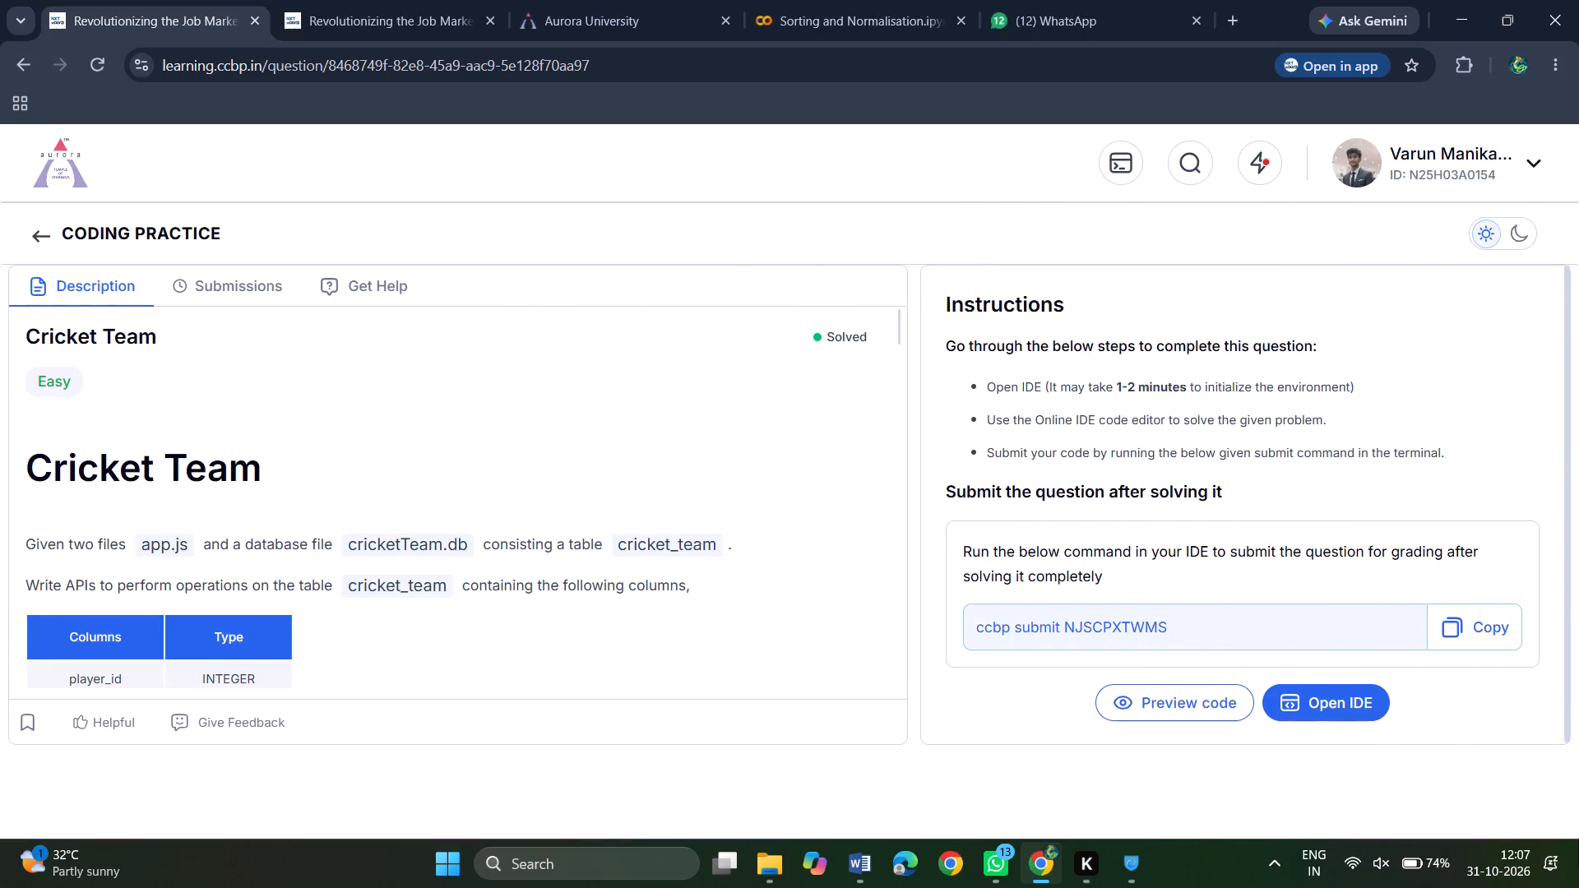
Switch to Word and save the report as a PDF named lab 1 backend in the Backend Development folder.
click(858, 873)
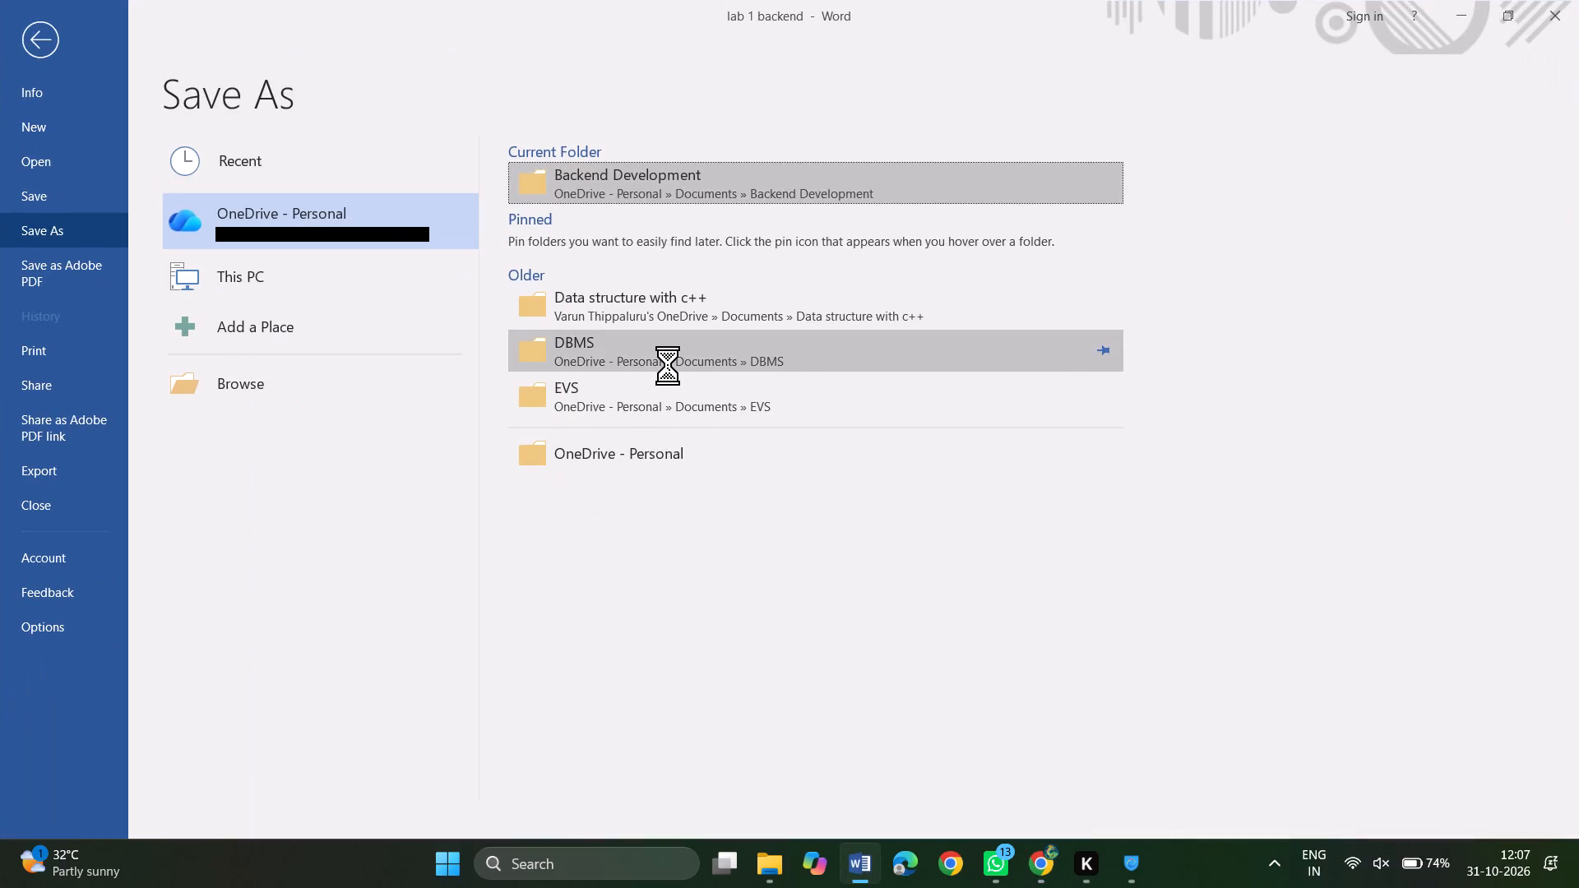
scroll(668, 365, up, 4)
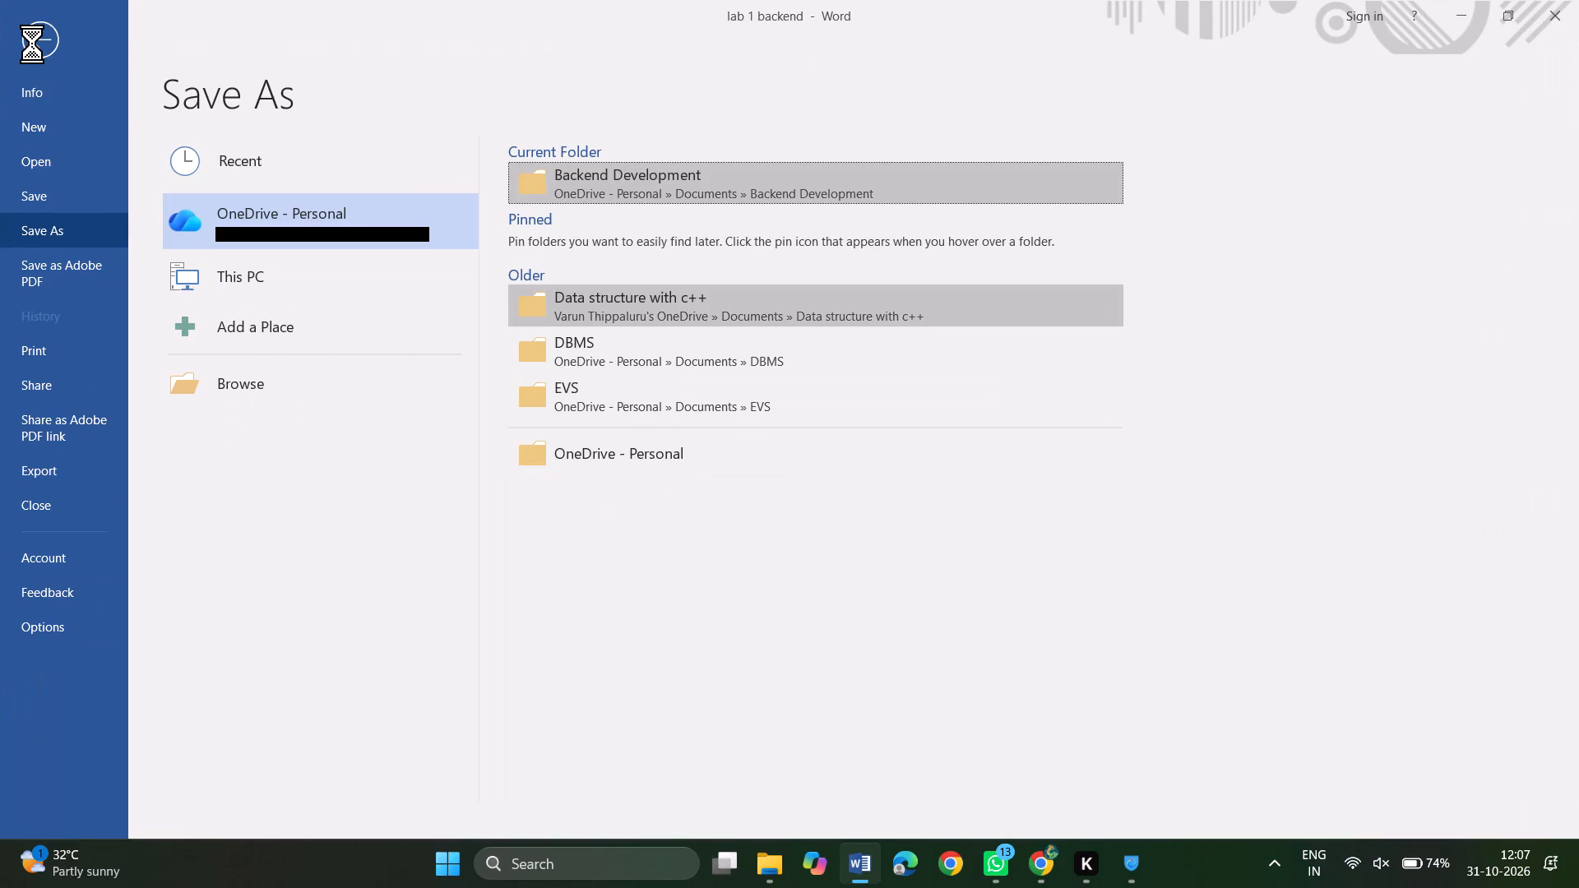
click(32, 44)
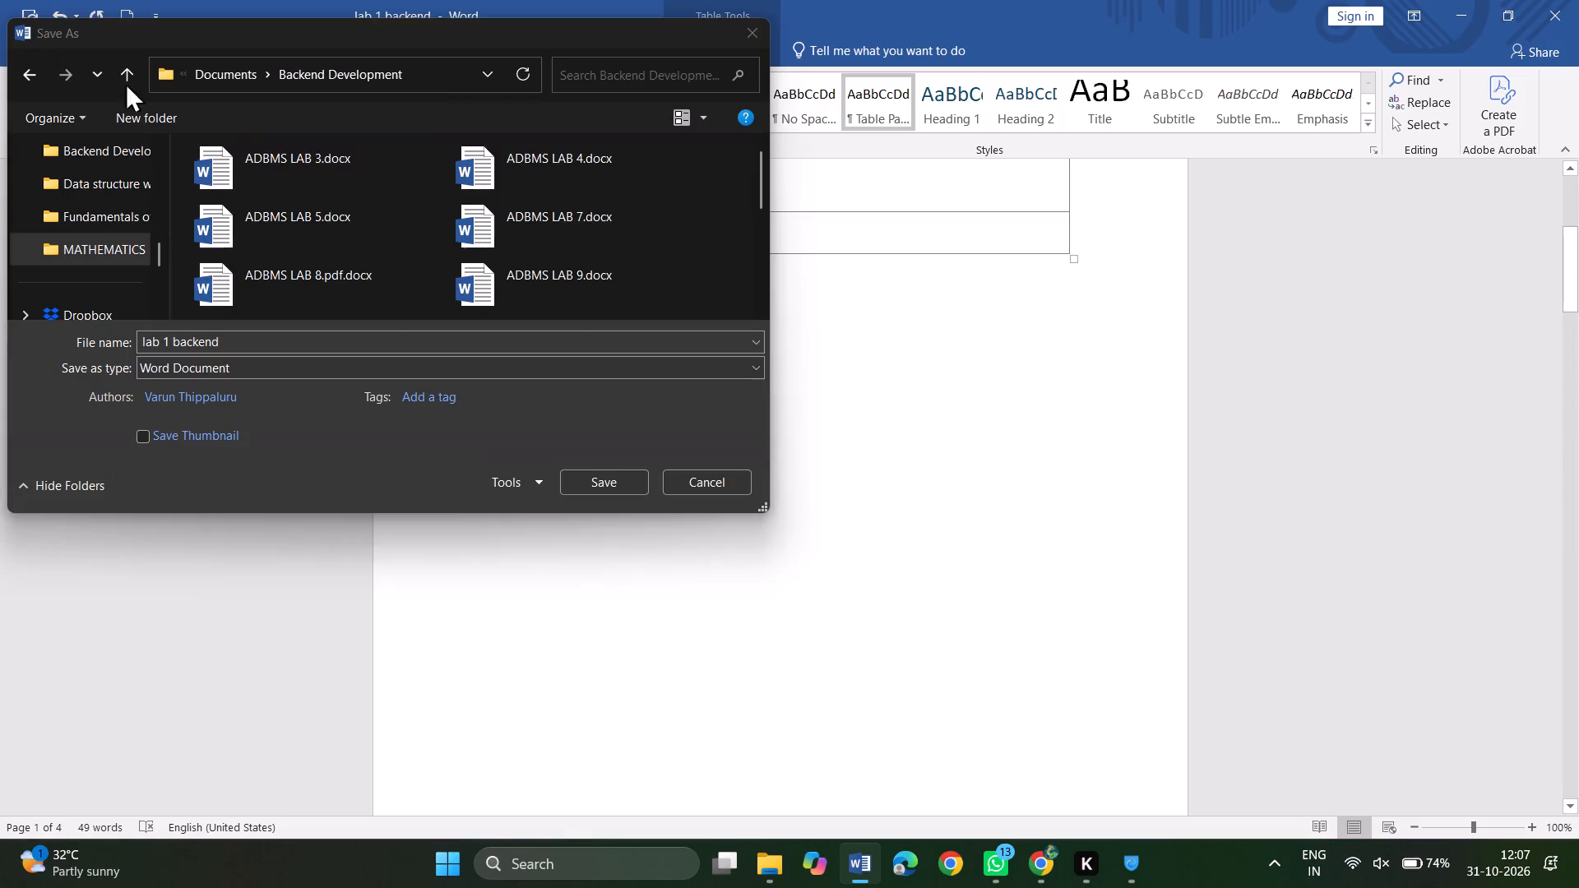
click(251, 367)
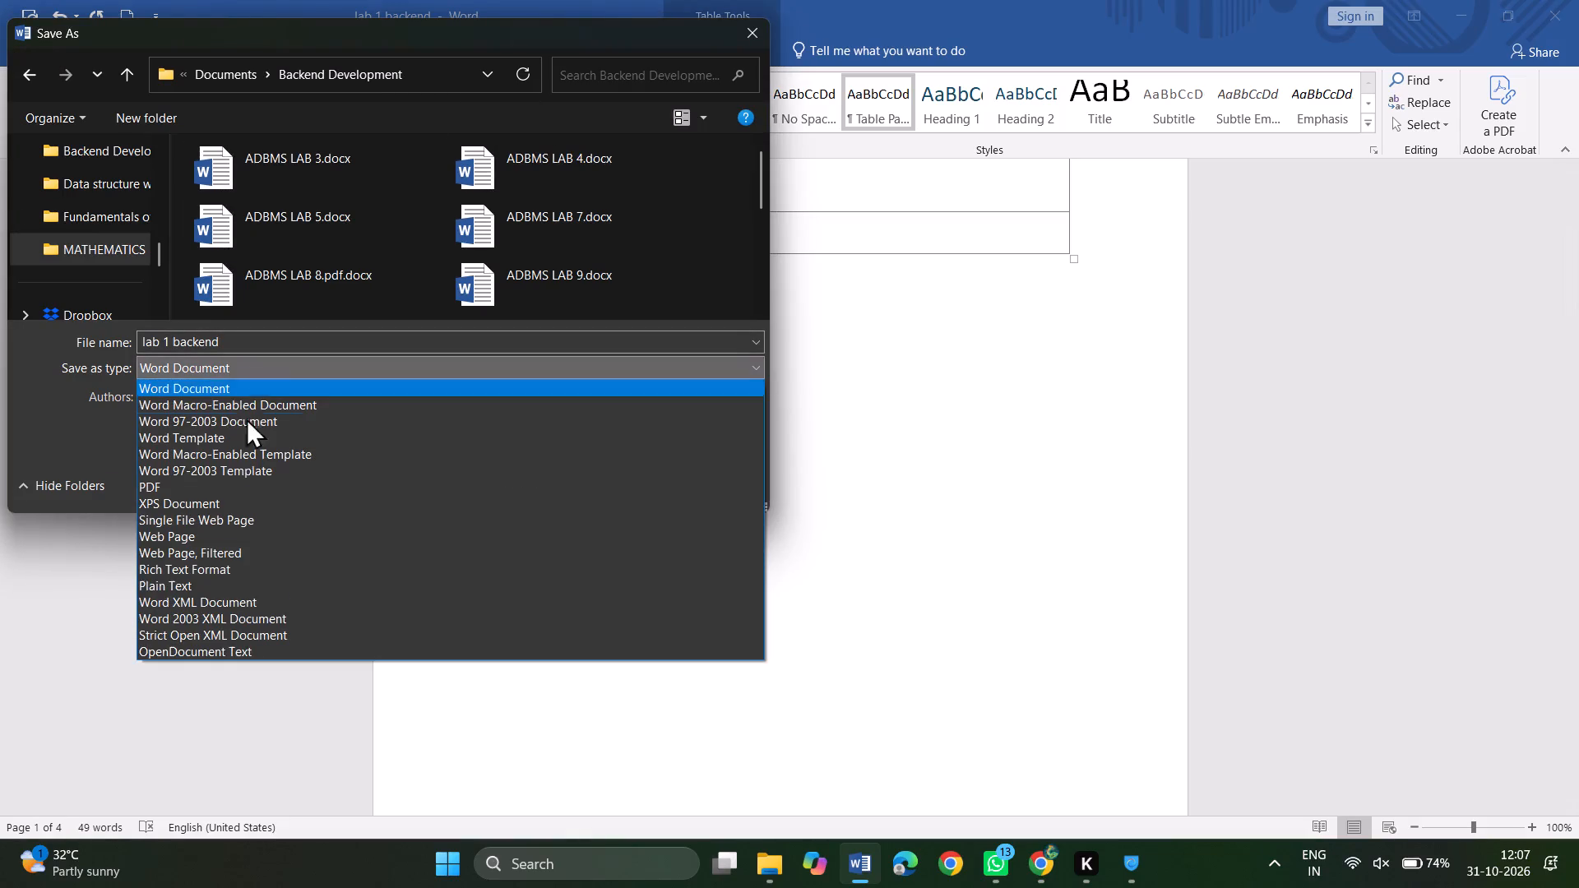
click(226, 487)
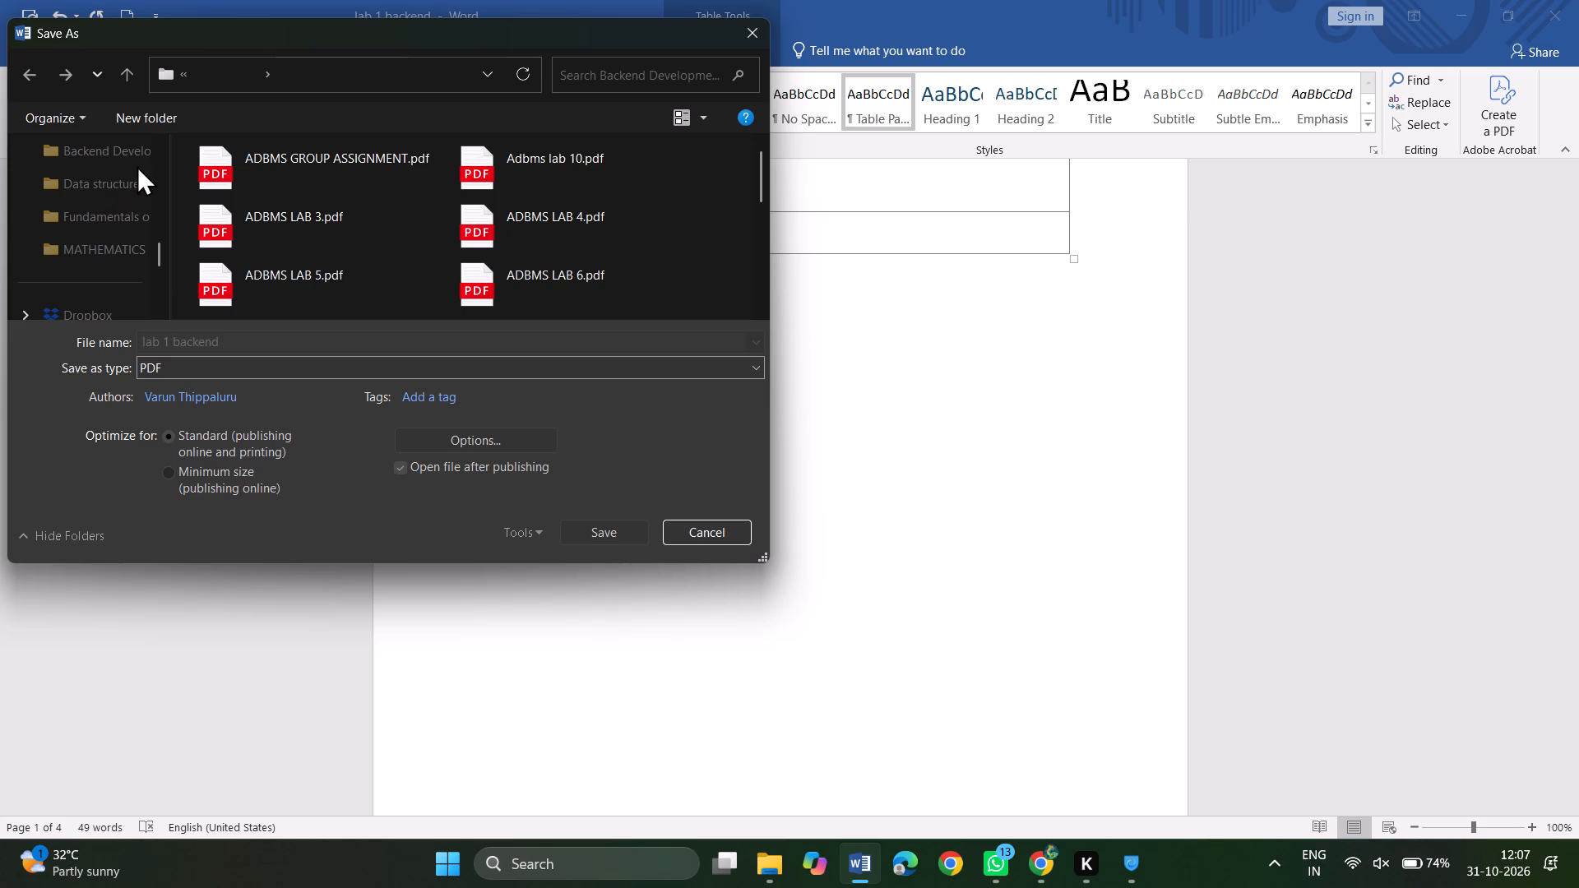
scroll(99, 182, up, 1)
click(63, 114)
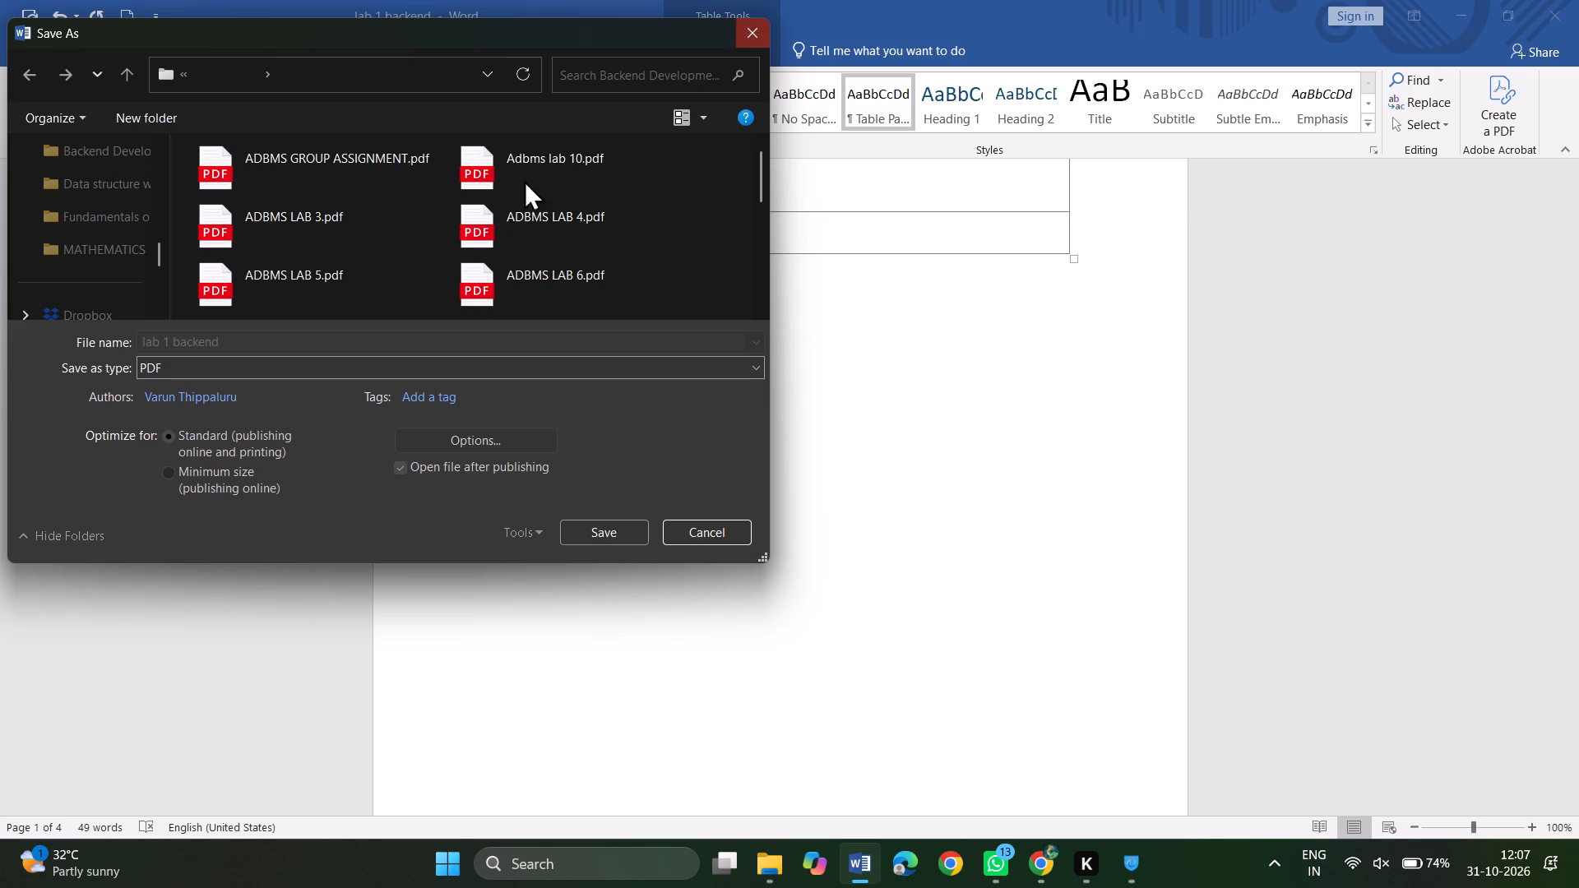
scroll(75, 197, up, 1)
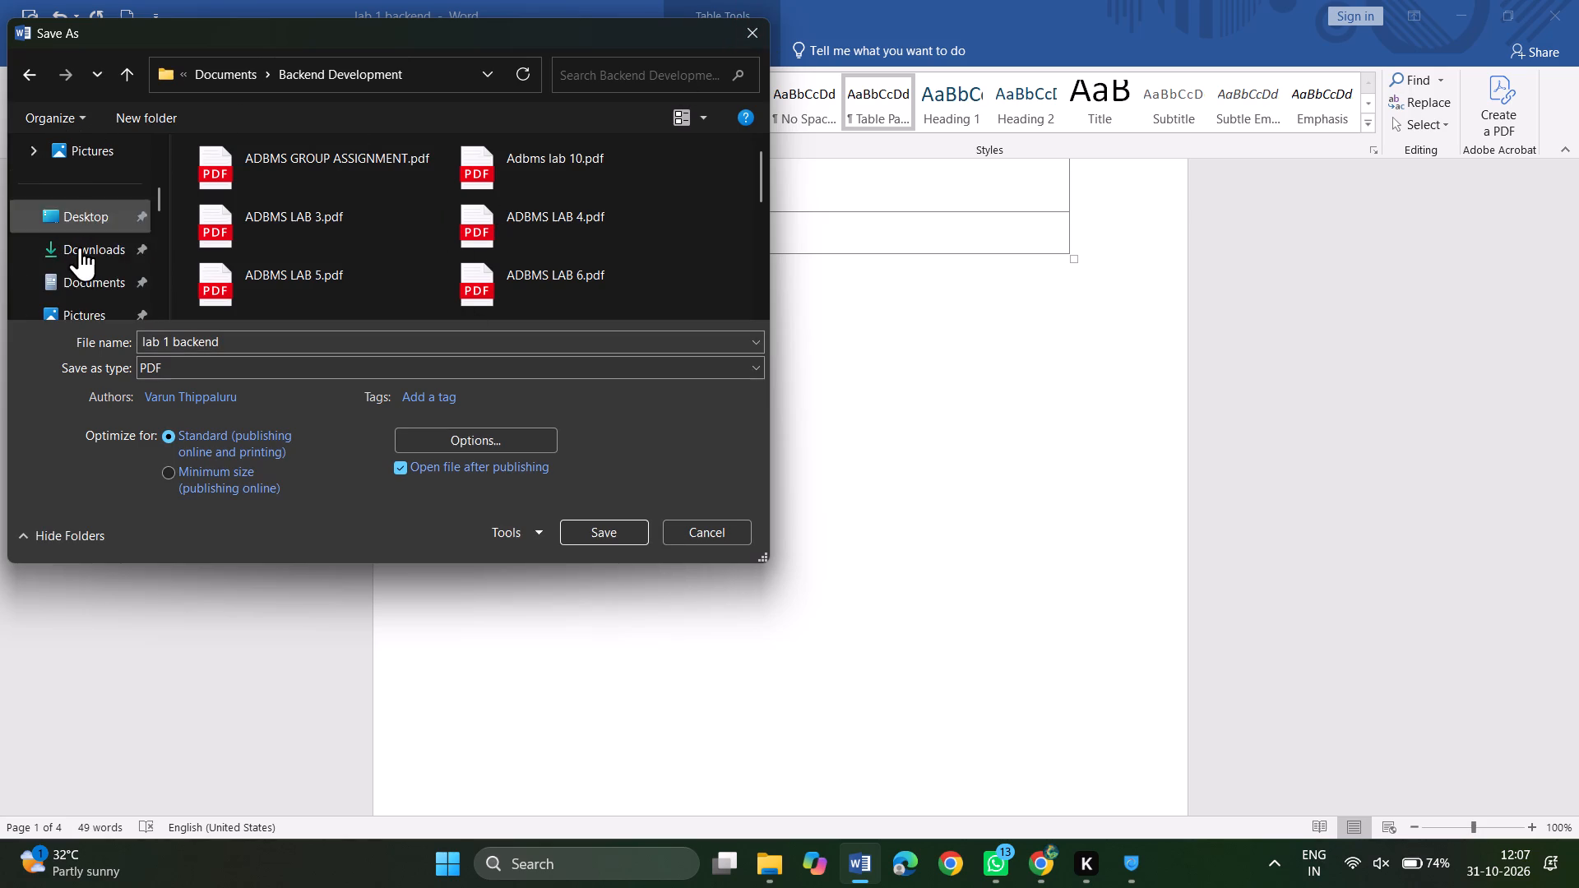
scroll(80, 255, down, 1)
double_click(83, 160)
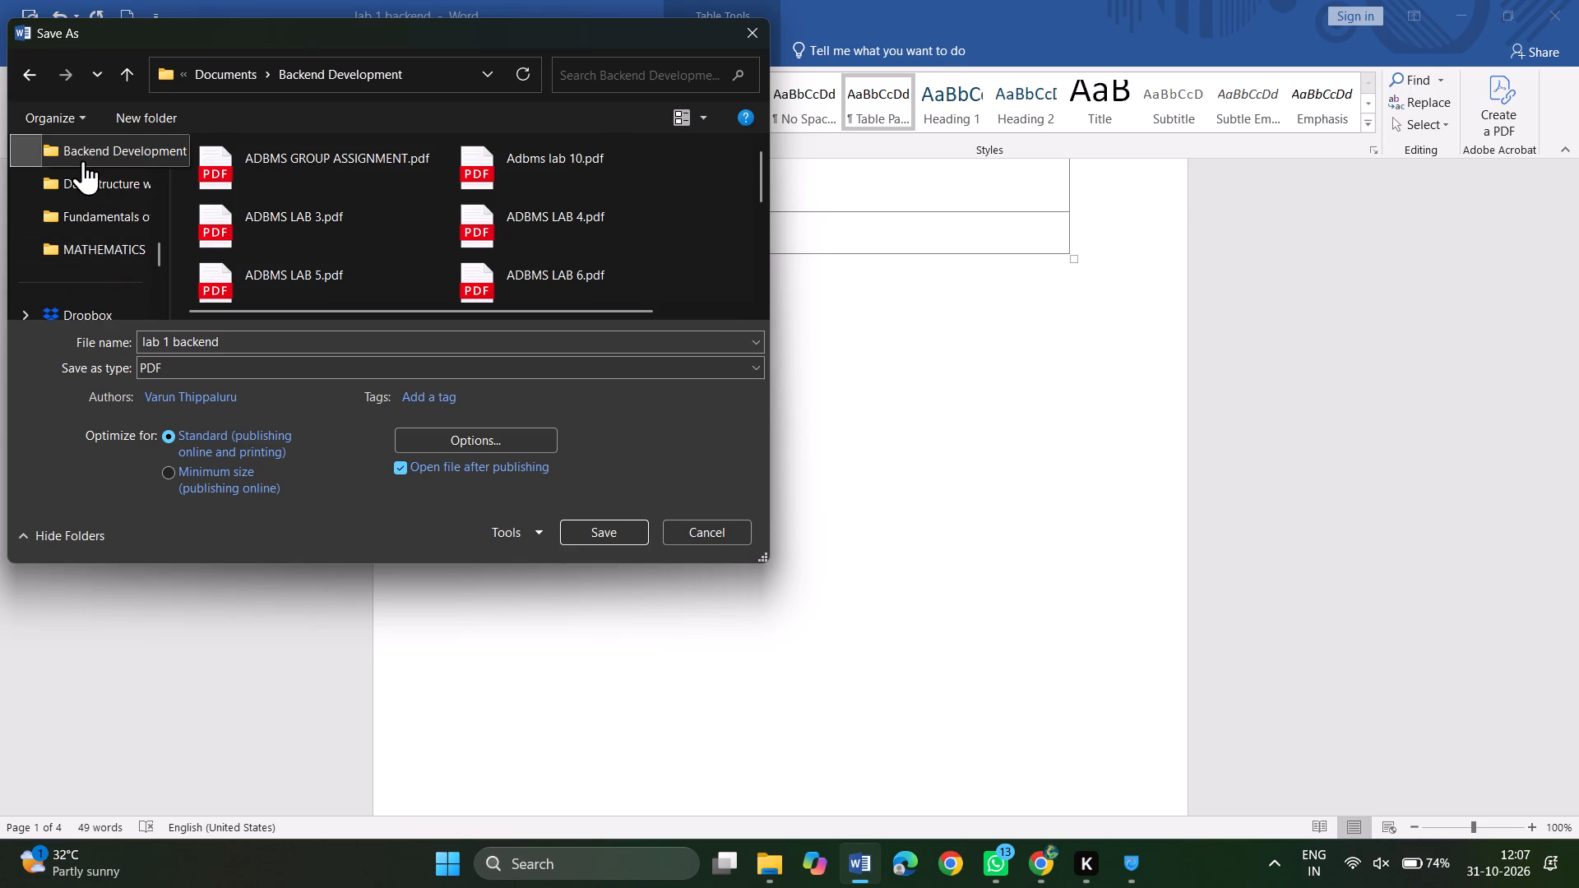
click(605, 522)
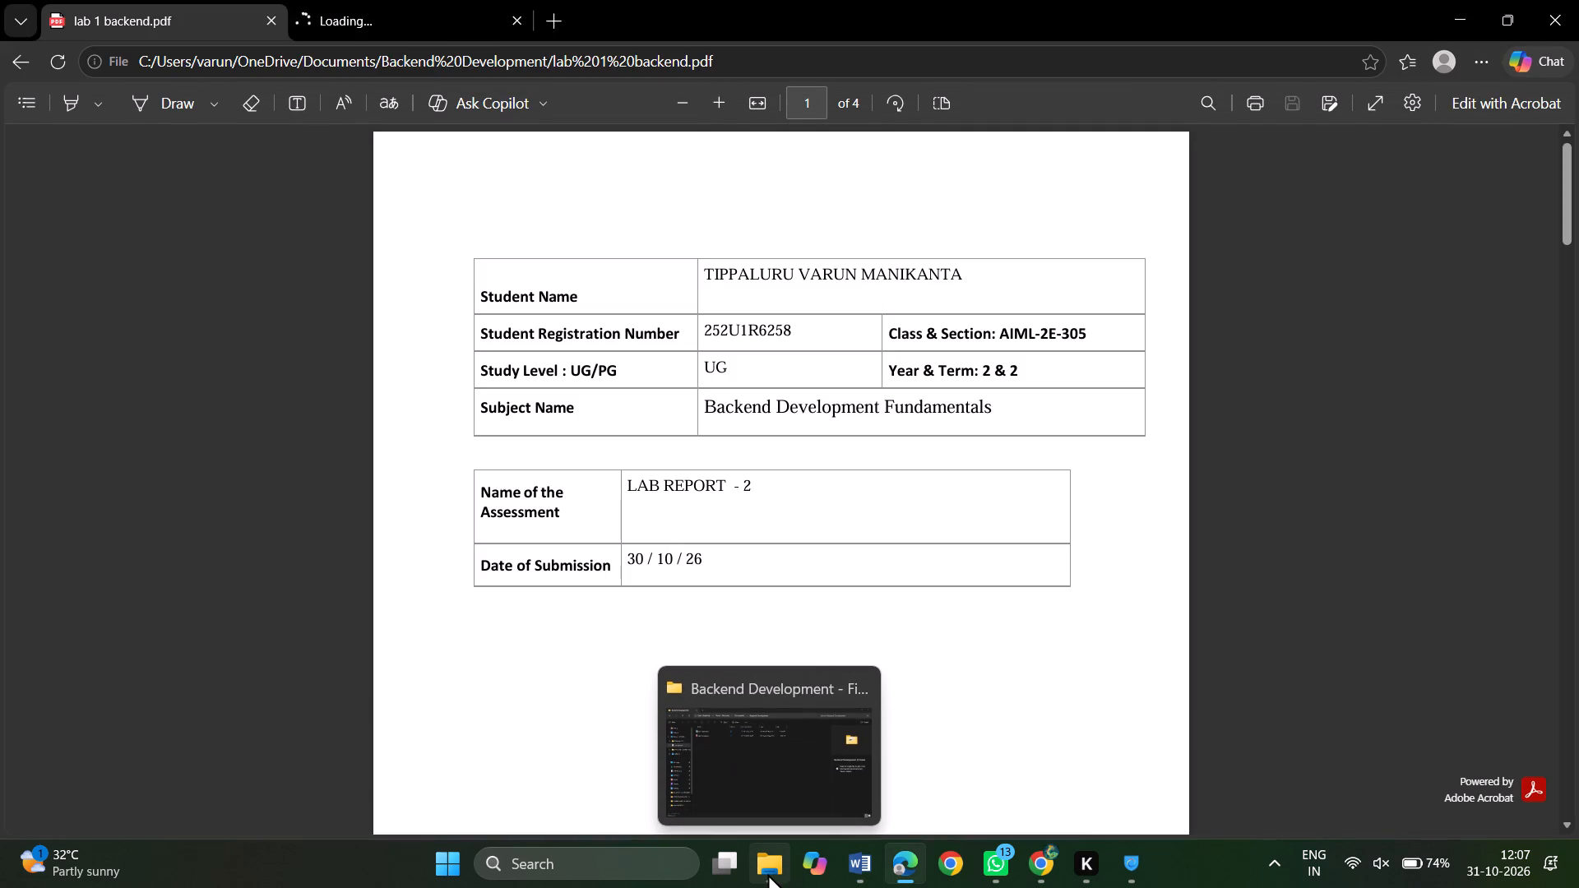
Check the Backend Development folder in File Explorer, and review the report's cover page in Word and in the exported PDF in Edge.
click(767, 873)
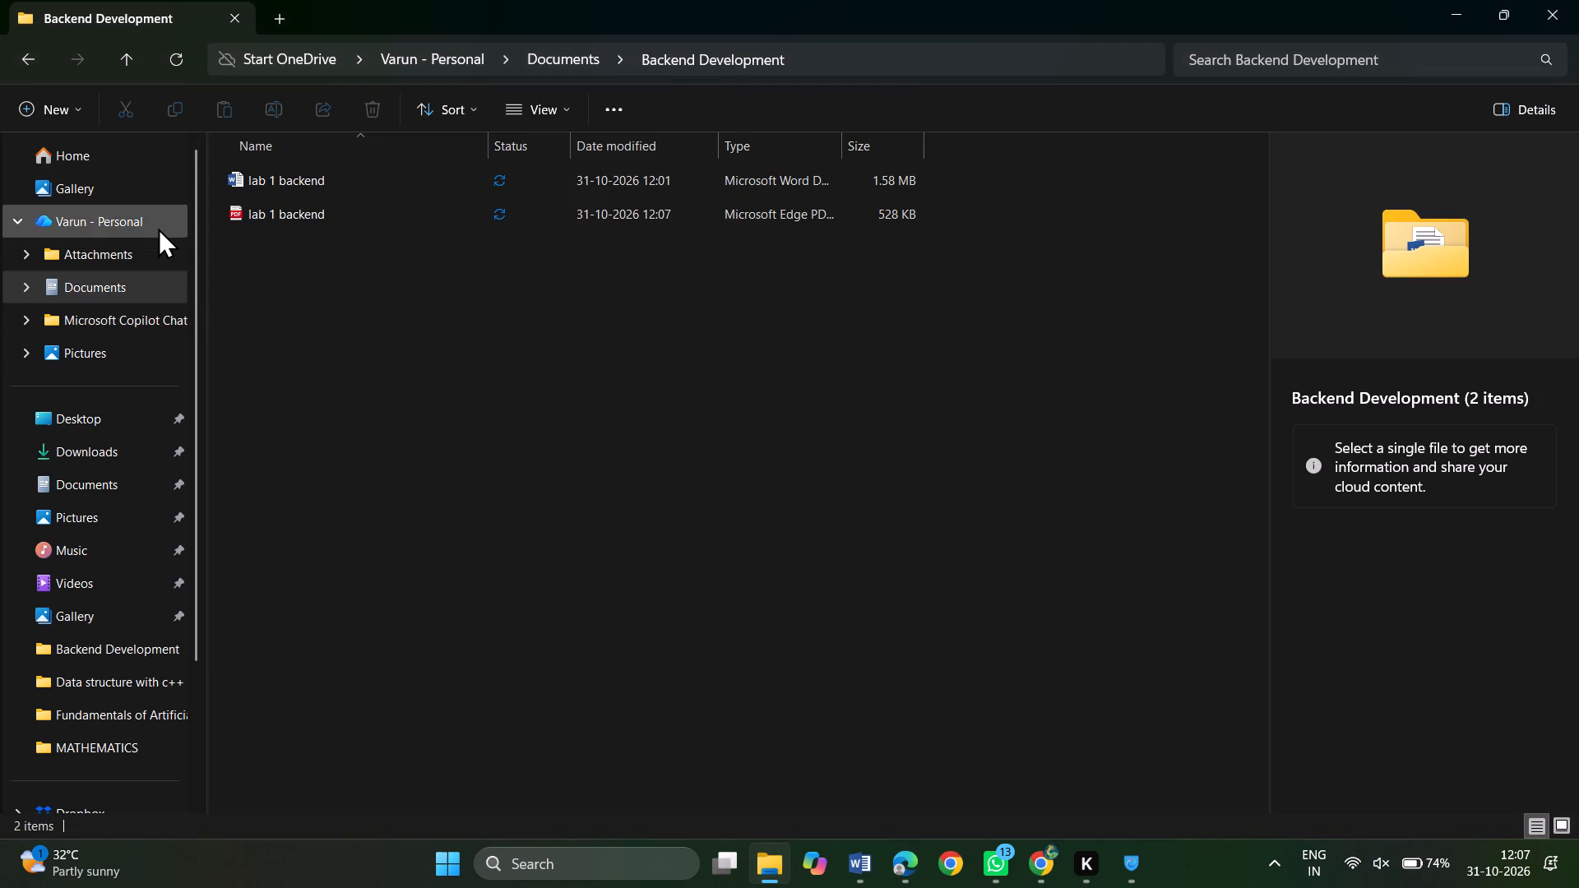
click(861, 863)
scroll(586, 410, up, 1)
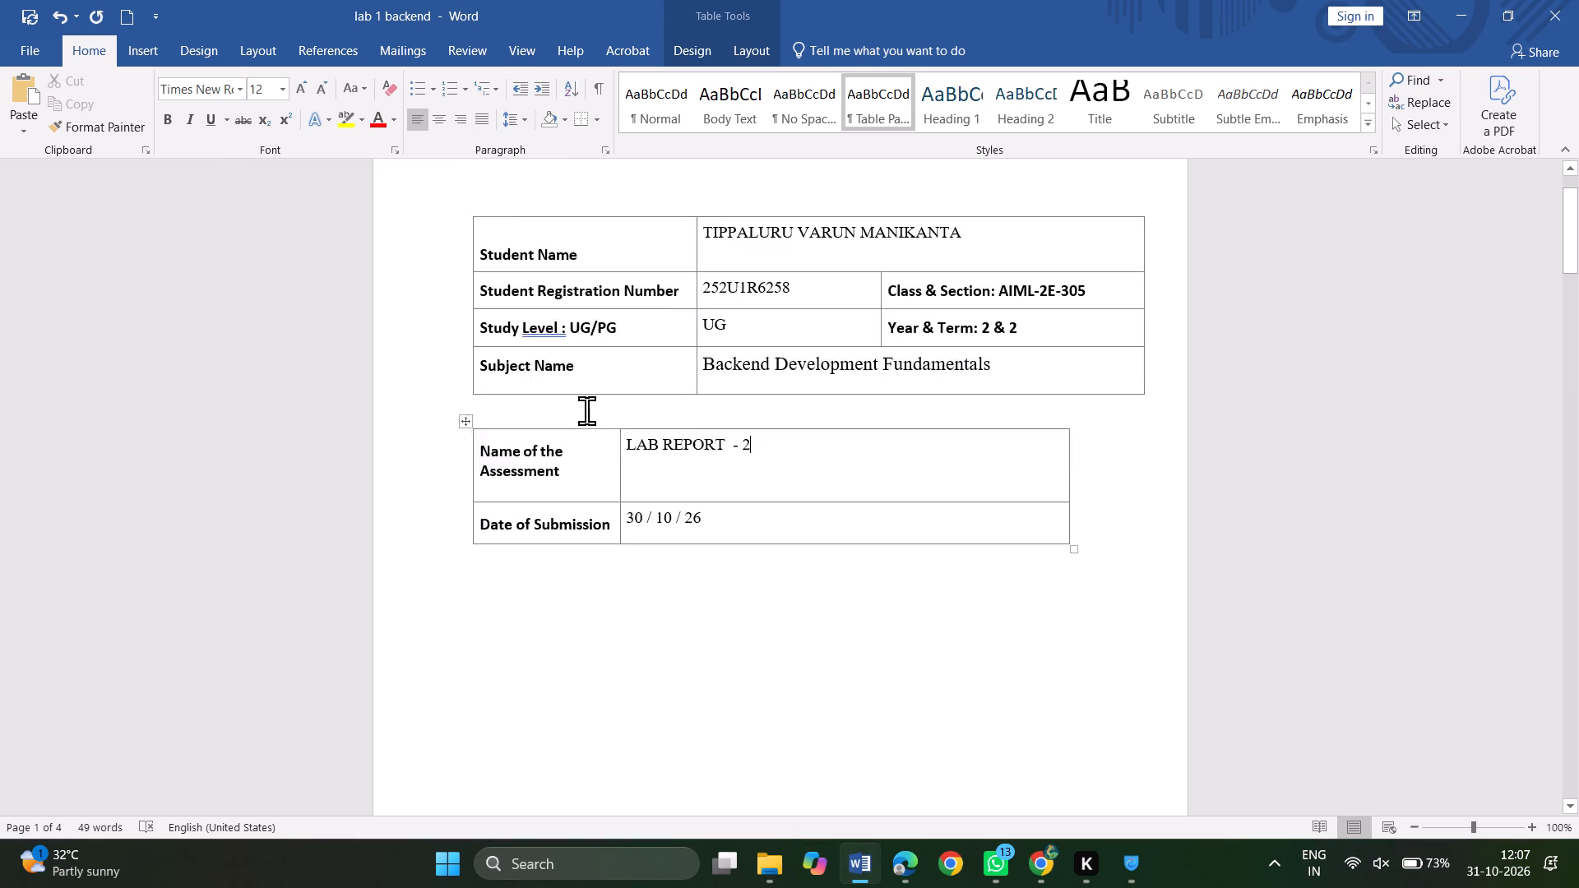
scroll(586, 410, up, 1)
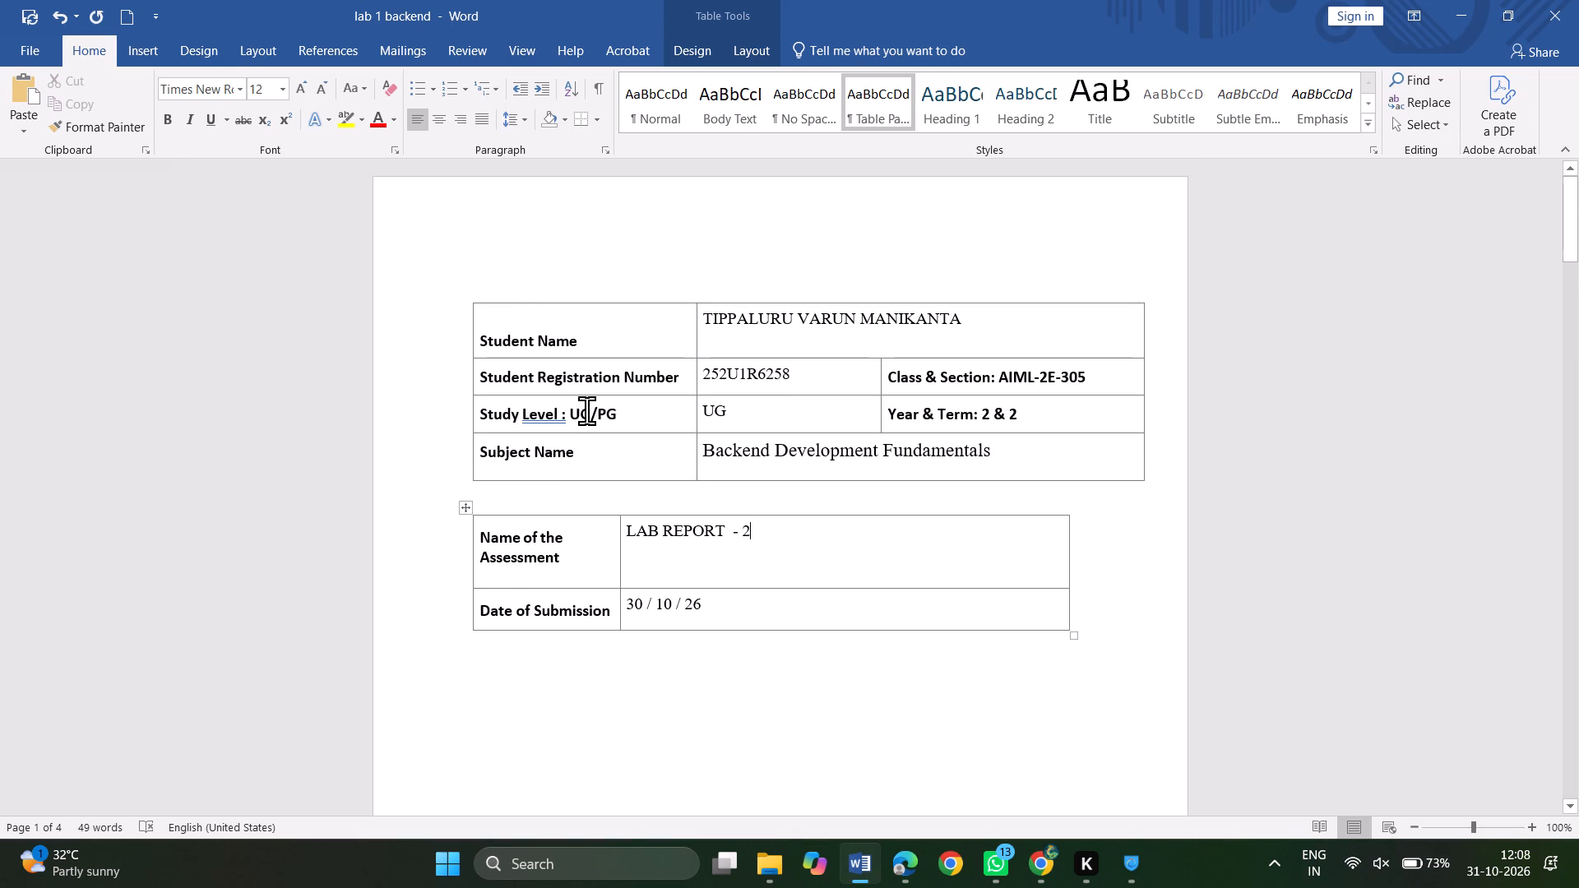
scroll(586, 410, up, 1)
click(906, 860)
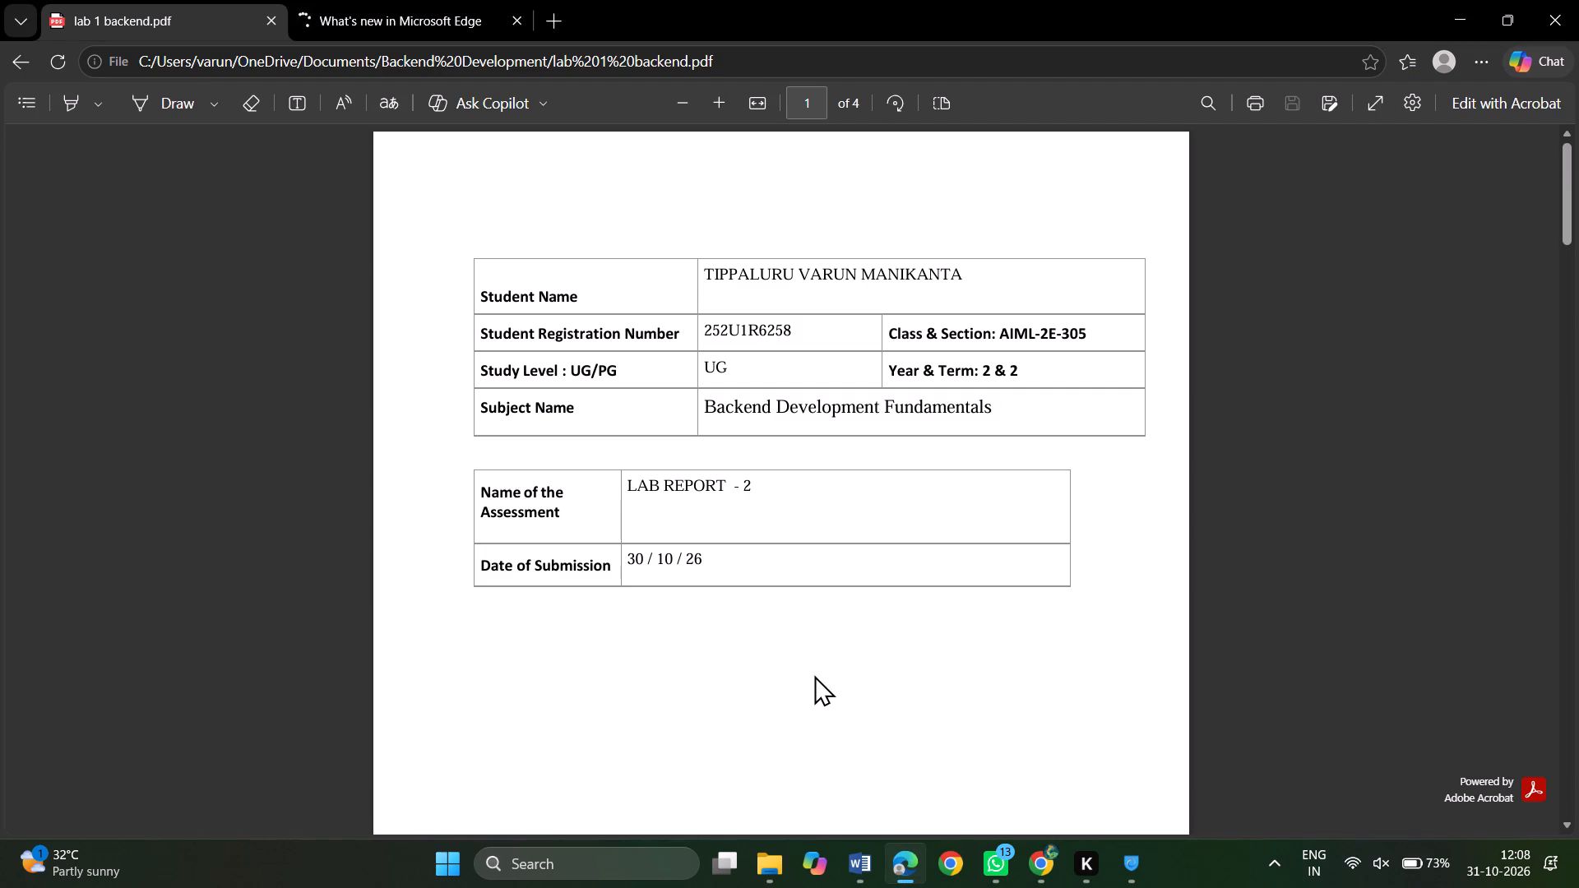
click(1040, 861)
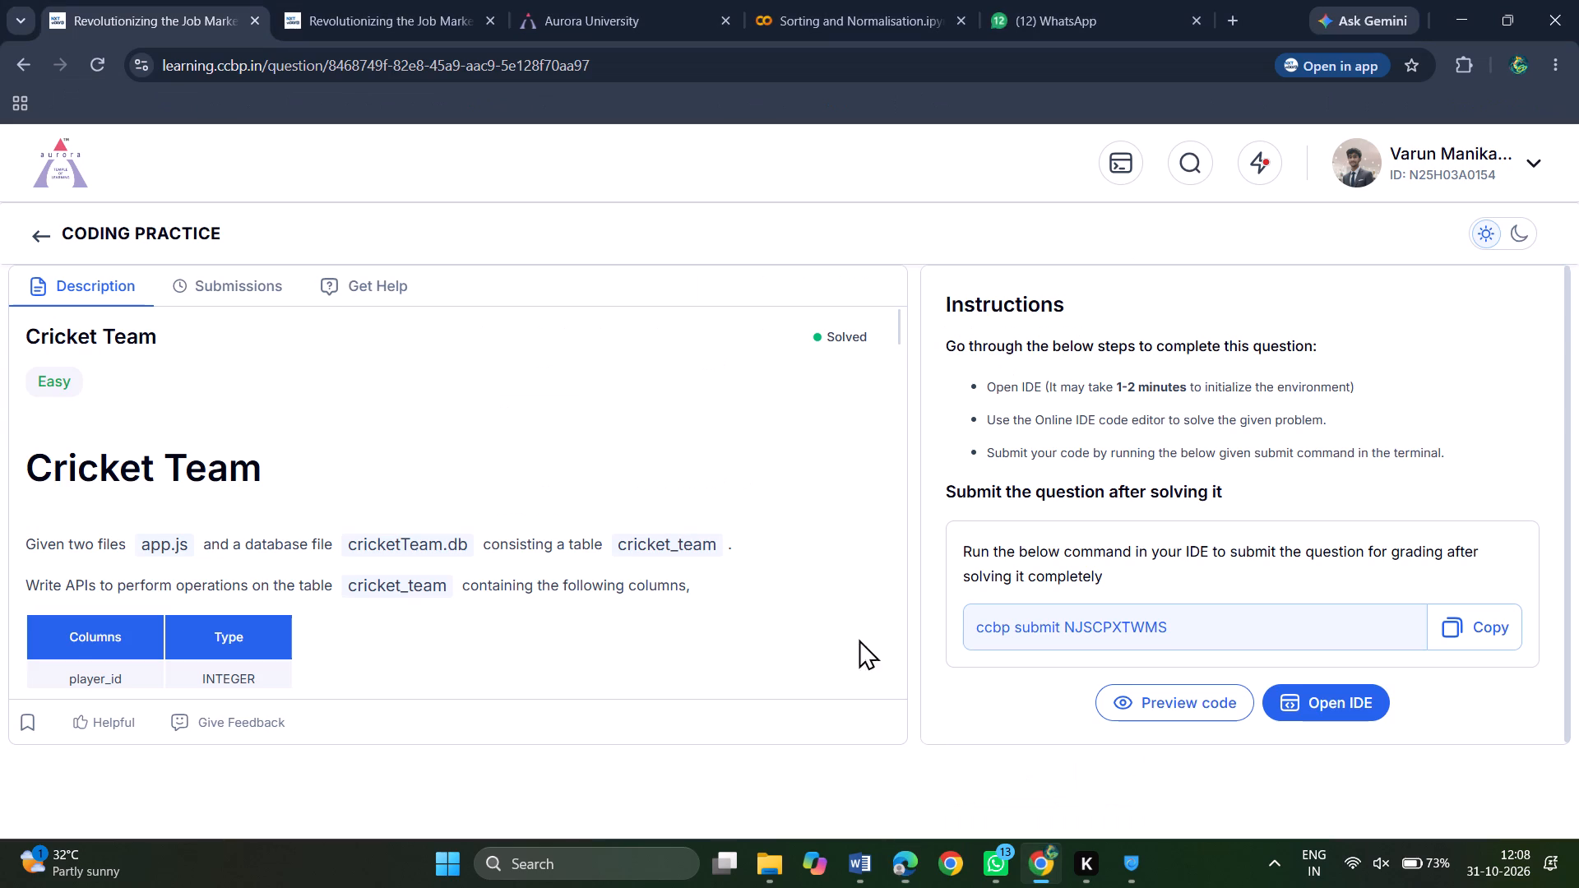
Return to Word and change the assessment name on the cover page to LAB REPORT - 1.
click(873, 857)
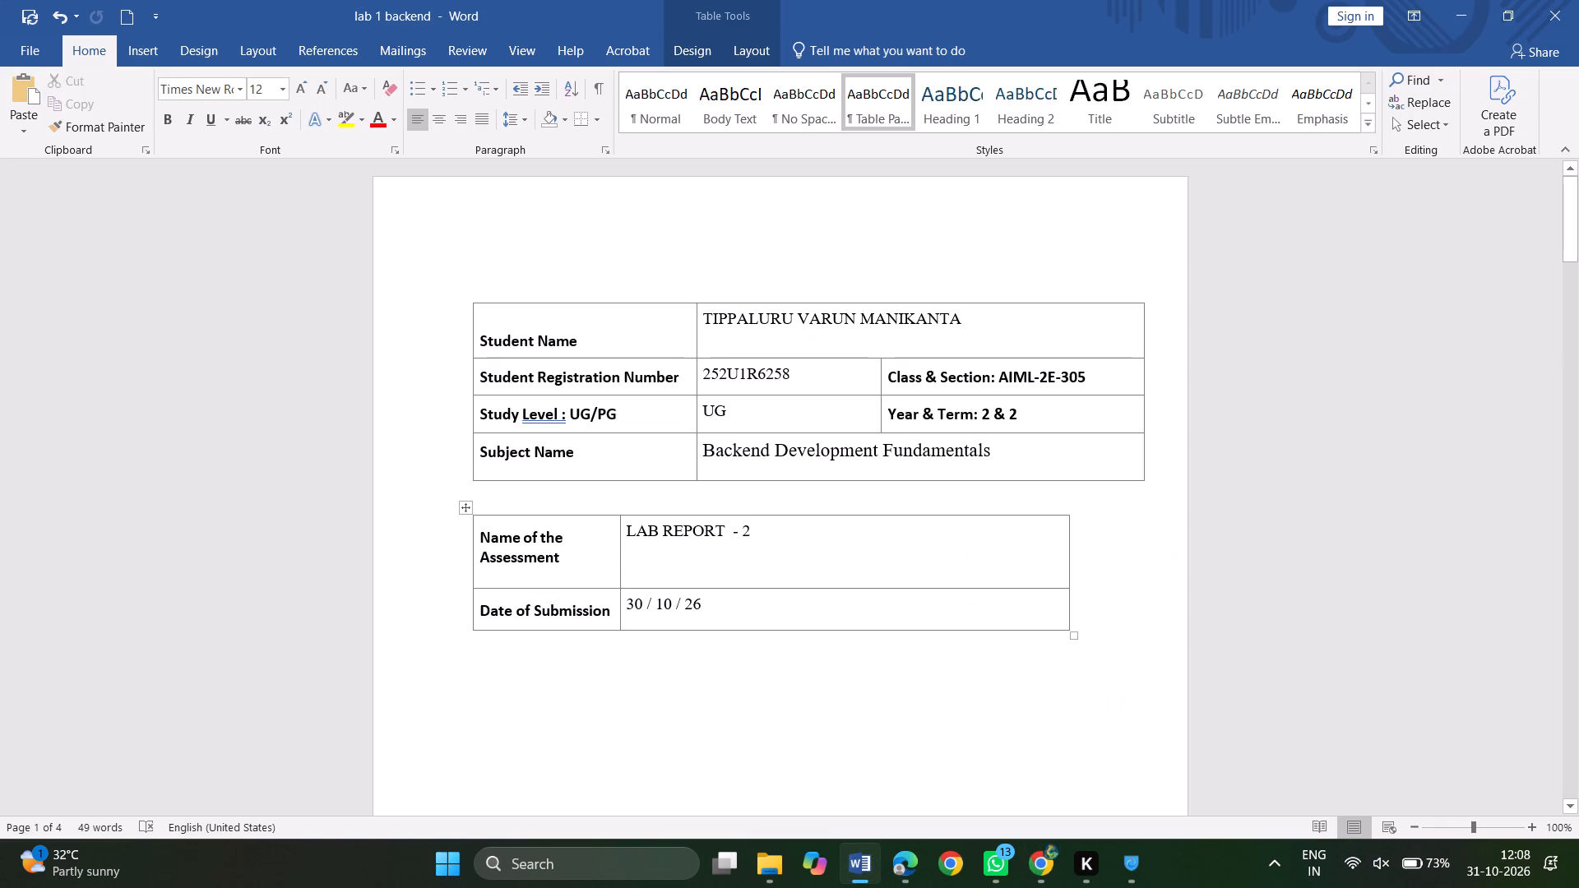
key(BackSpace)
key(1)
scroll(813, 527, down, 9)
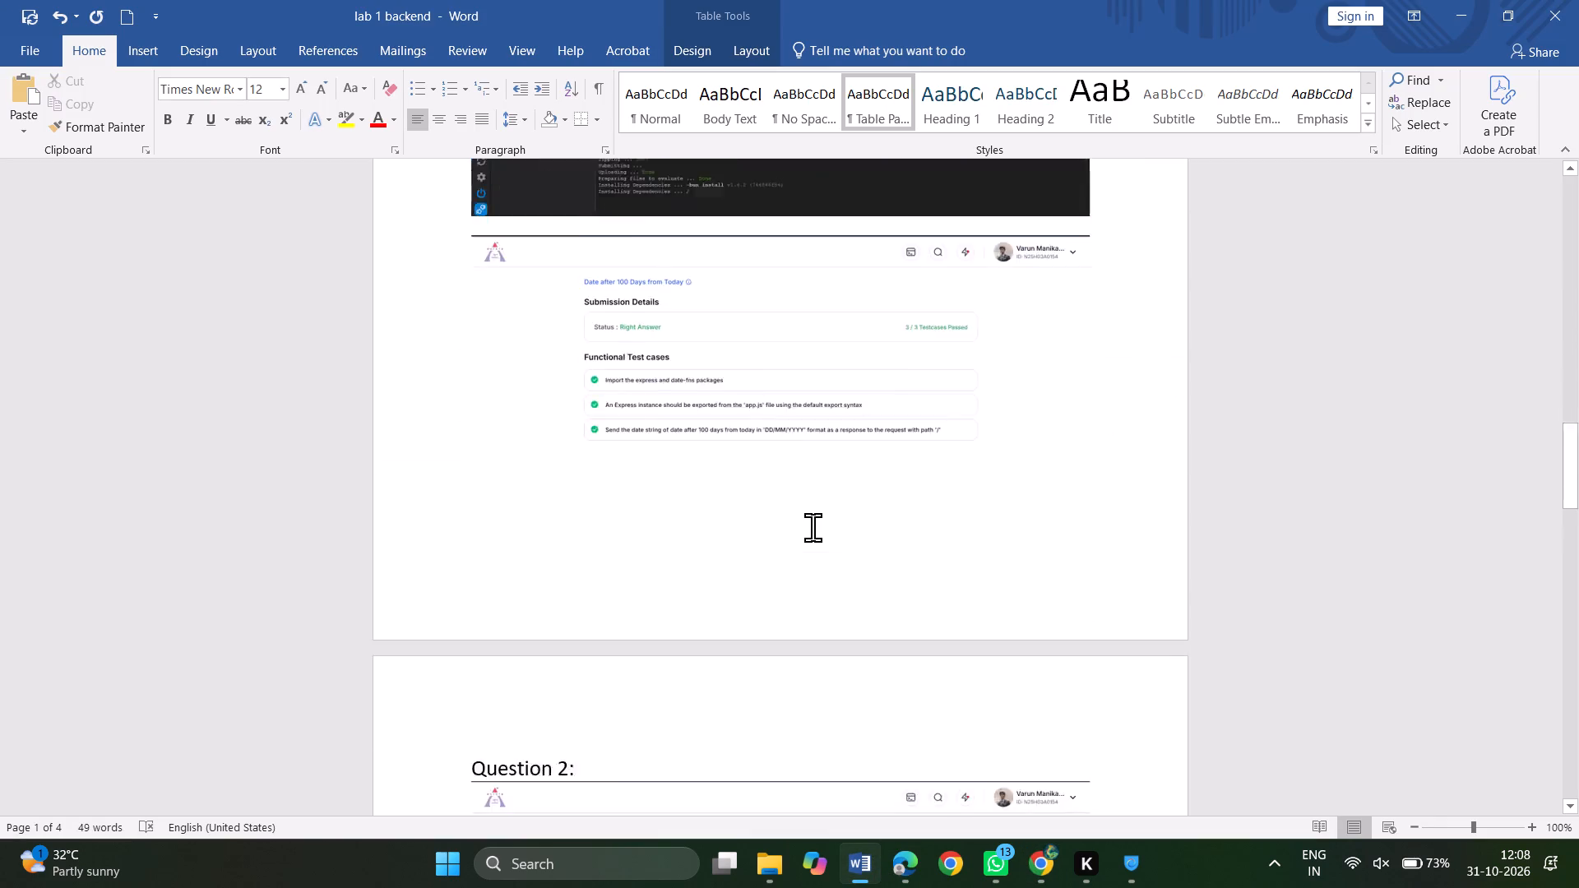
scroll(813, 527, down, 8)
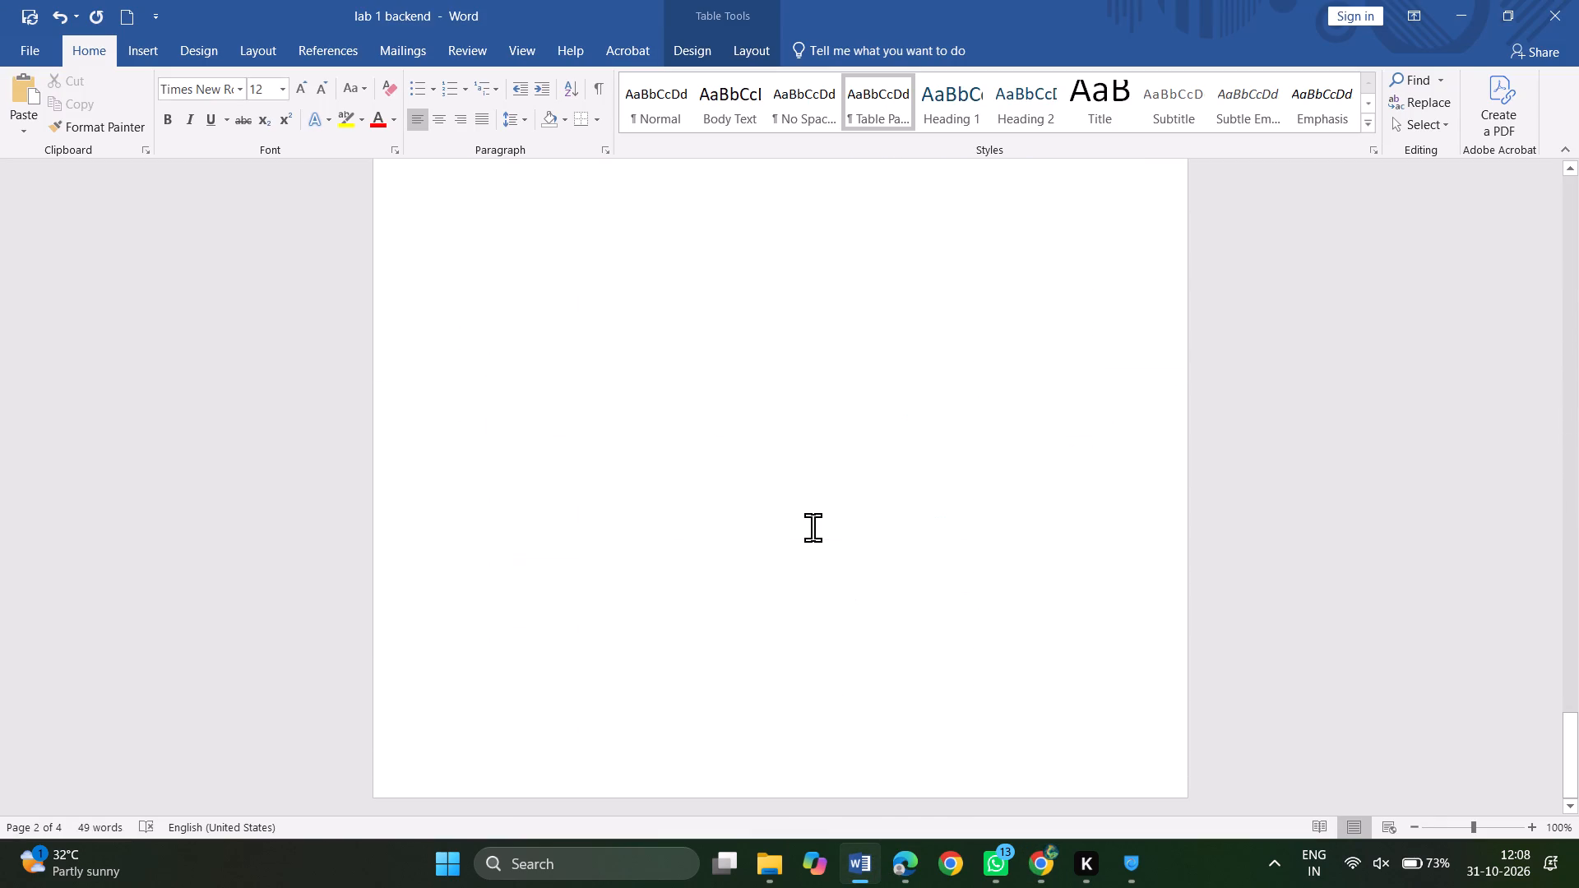
Undo the recent edits to the report back through the lab number changes and the removal of the Question 3 to 5 pages.
key(ctrl+z)
scroll(813, 527, up, 3)
scroll(813, 527, down, 4)
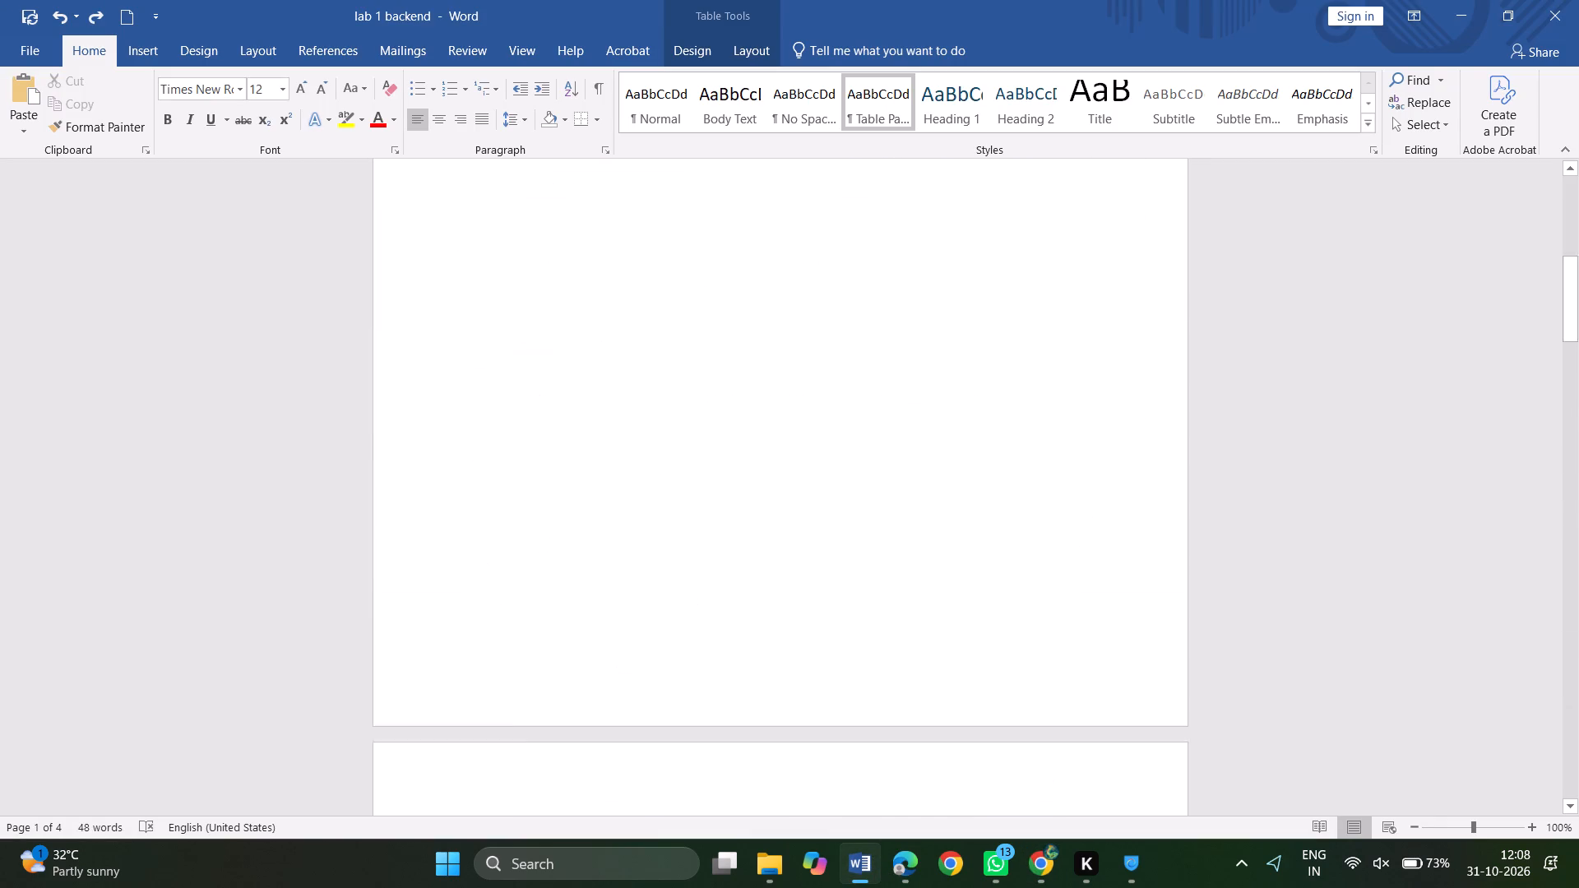
scroll(813, 527, down, 13)
key(ctrl+z)
key(ctrl+z)
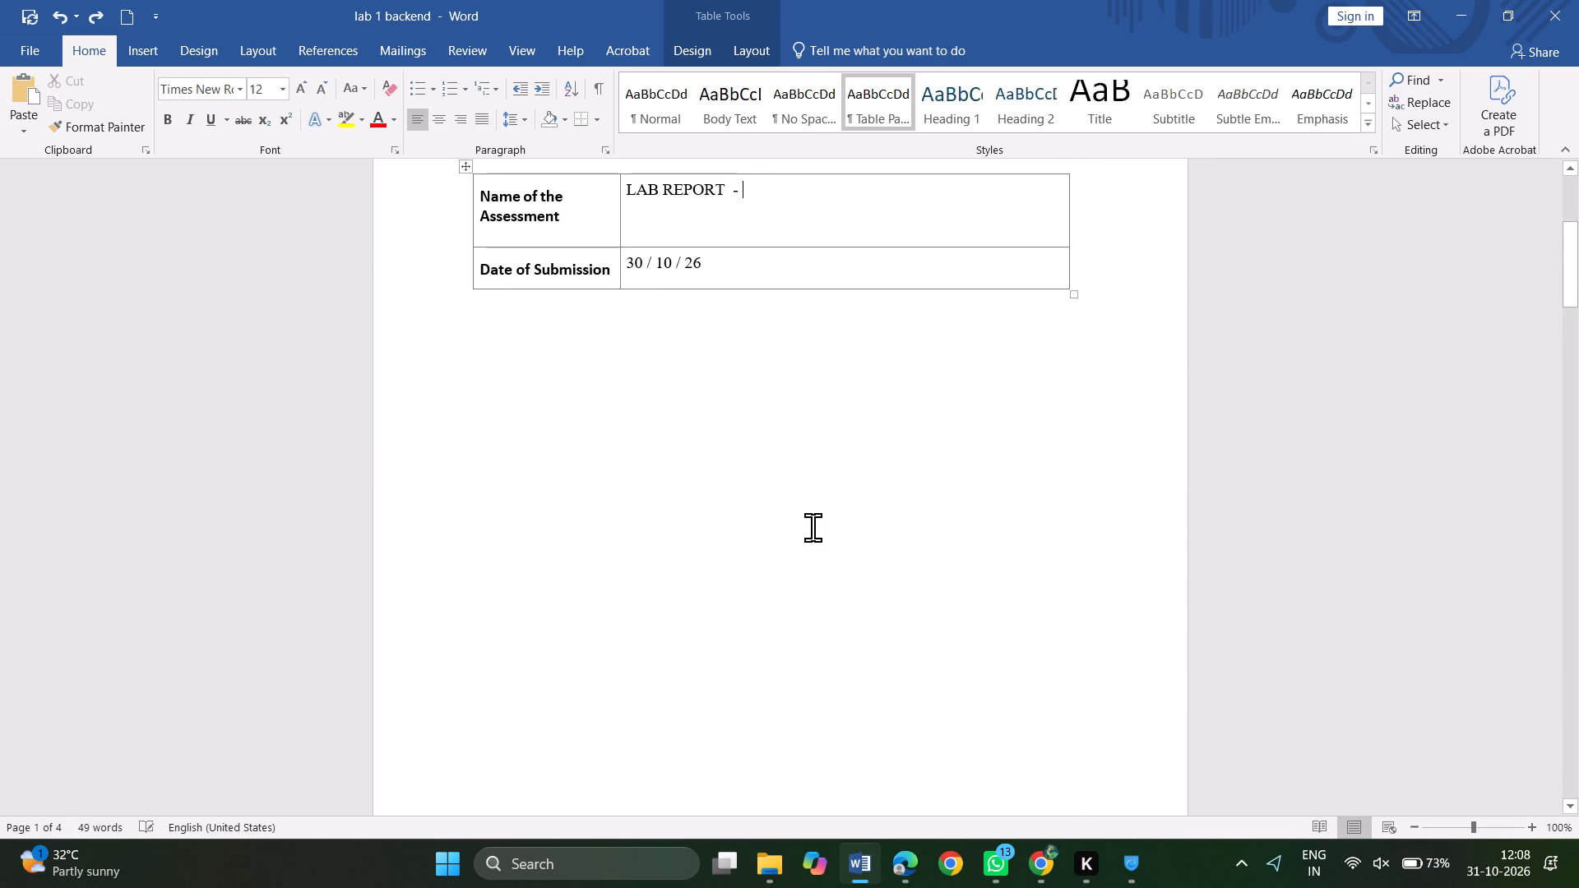
key(ctrl+z)
key(ctrl+z)
scroll(813, 527, up, 6)
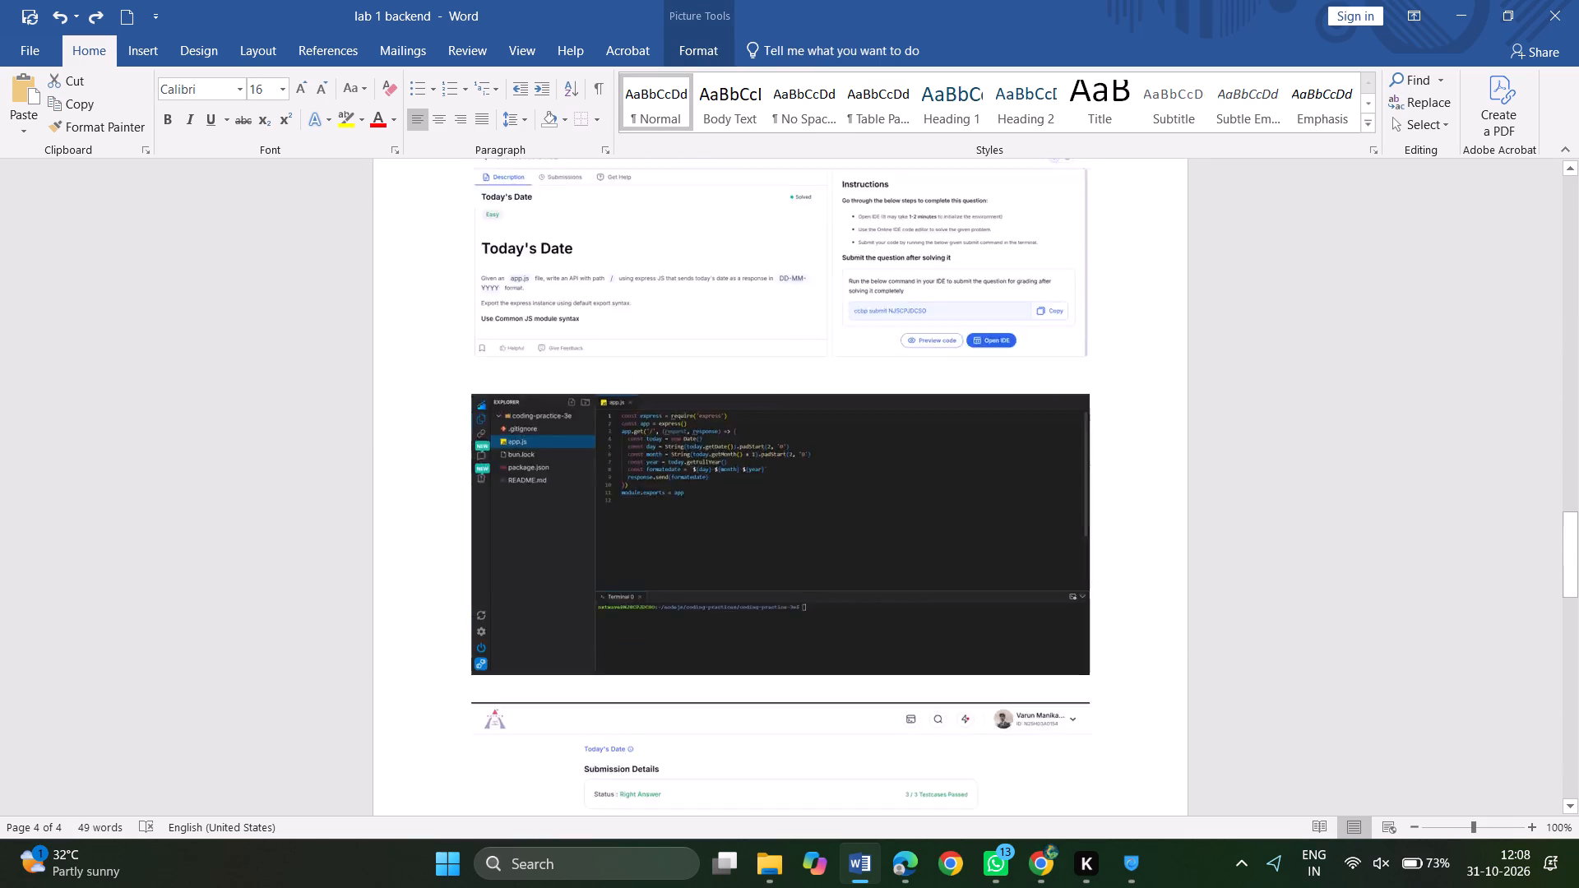
scroll(813, 527, down, 2)
key(ctrl+z)
scroll(813, 527, down, 3)
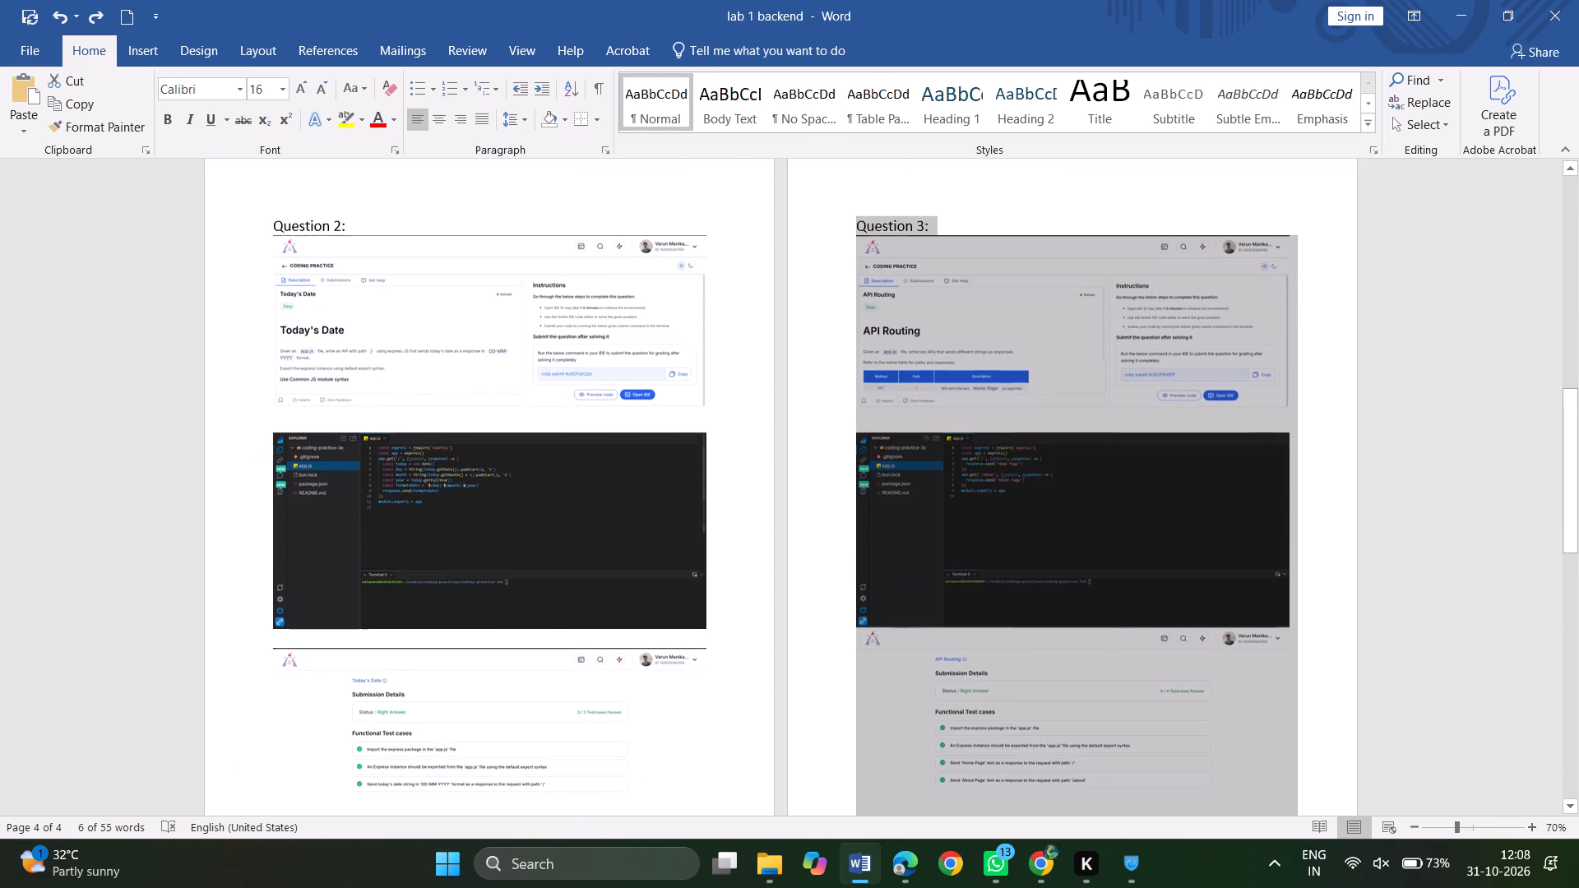
scroll(813, 527, down, 2)
click(748, 532)
Review the whole report from the cover page through Question 5 to check the lab number and every question's screenshots.
scroll(748, 532, down, 4)
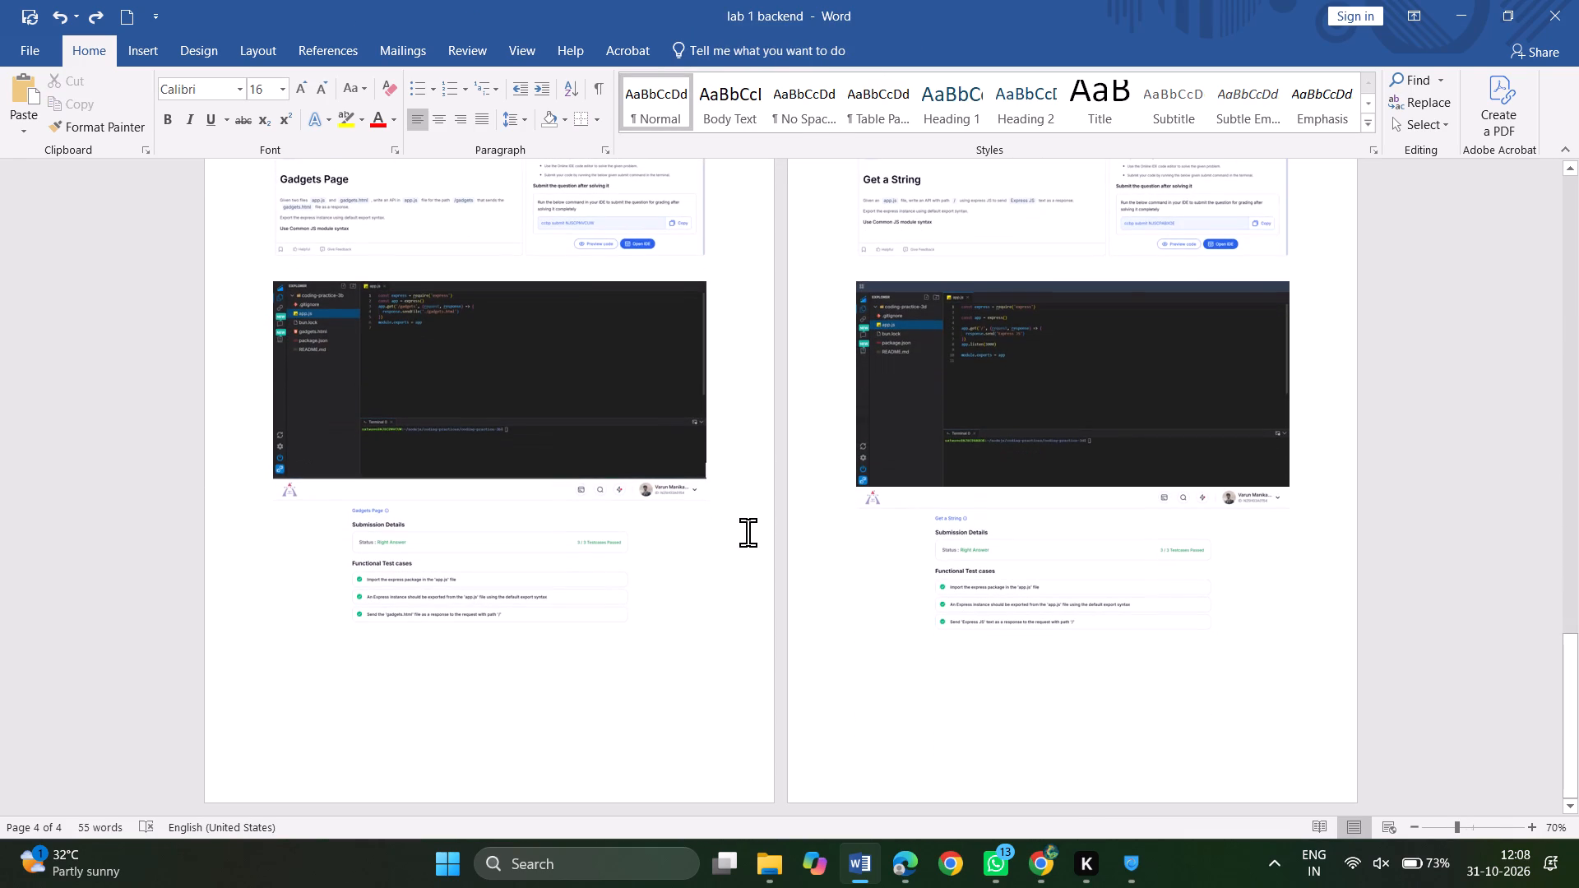
scroll(748, 532, right, 1)
scroll(748, 532, left, 1)
scroll(748, 532, right, 1)
ctrl+scroll(748, 532, up, 2)
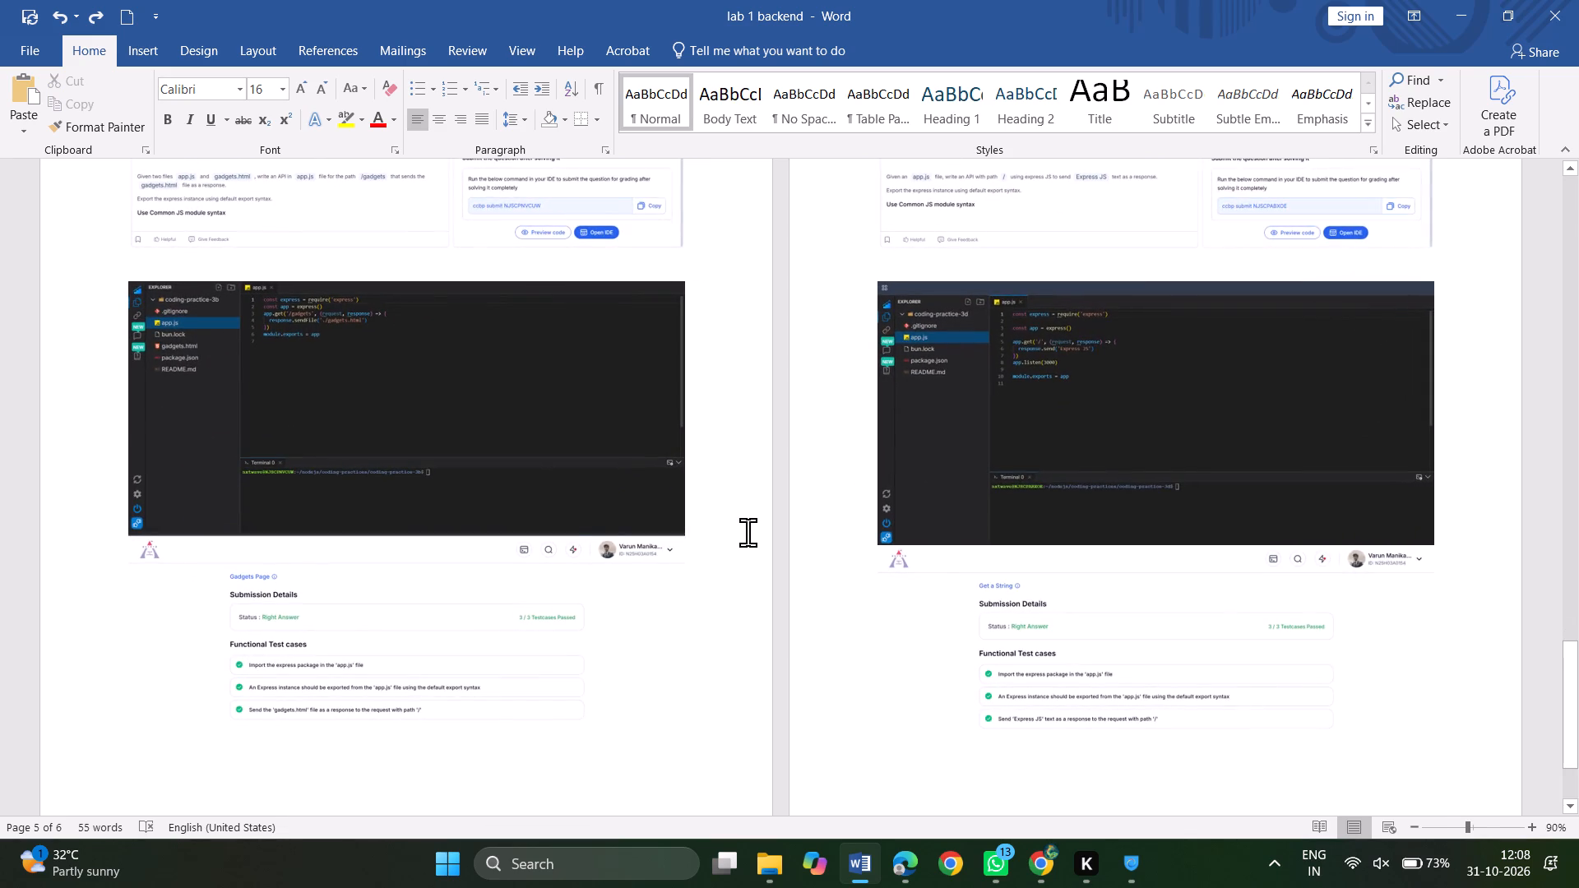
ctrl+scroll(748, 532, up, 3)
scroll(748, 532, up, 19)
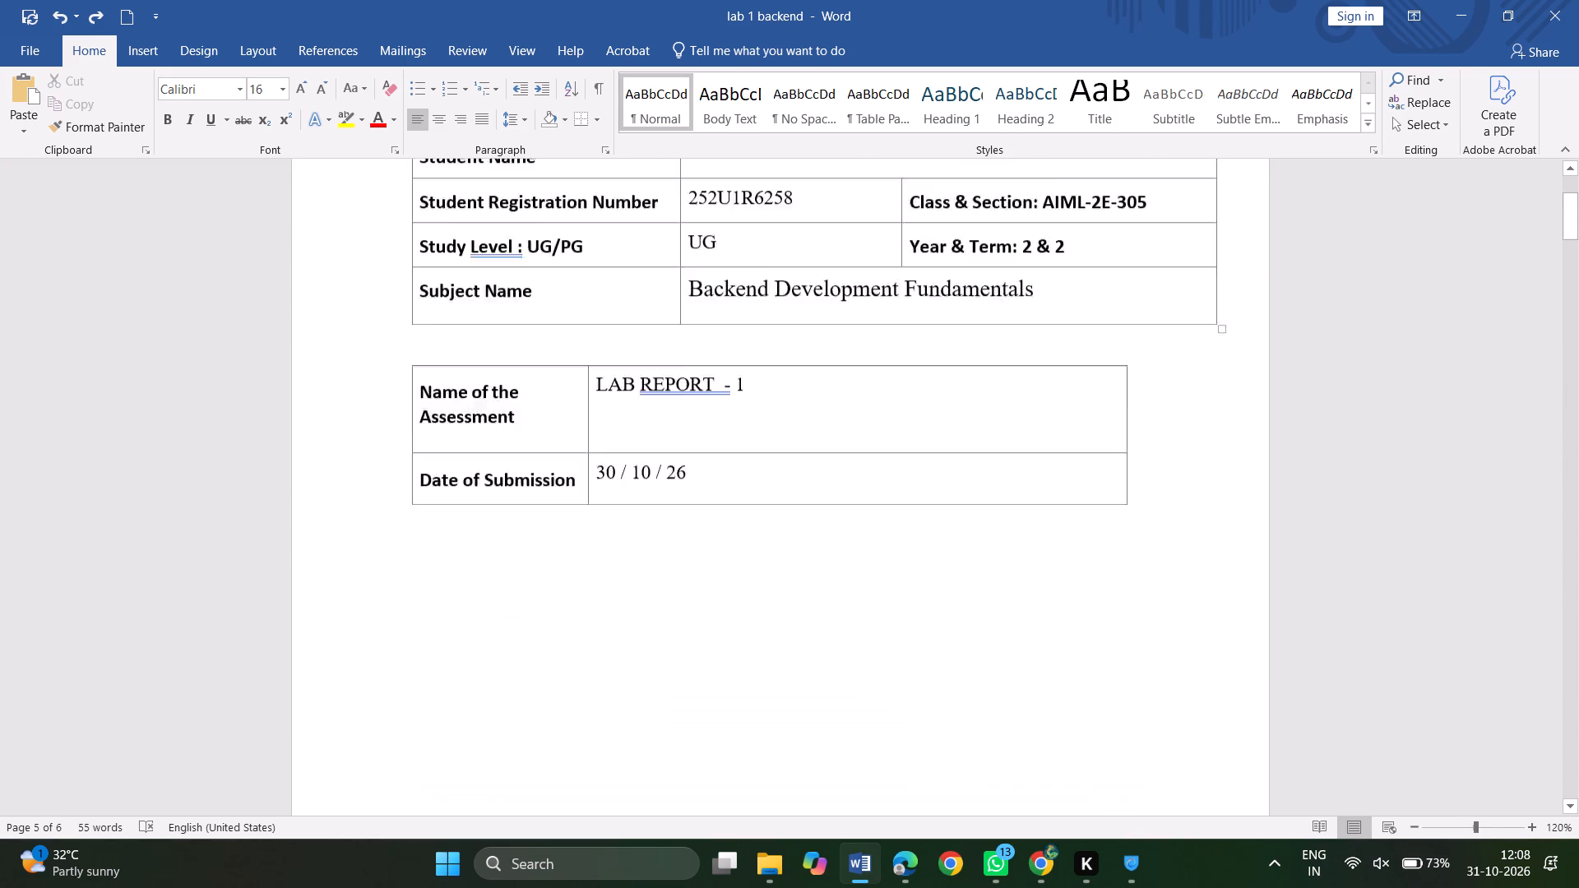
scroll(748, 532, up, 9)
scroll(748, 532, down, 1)
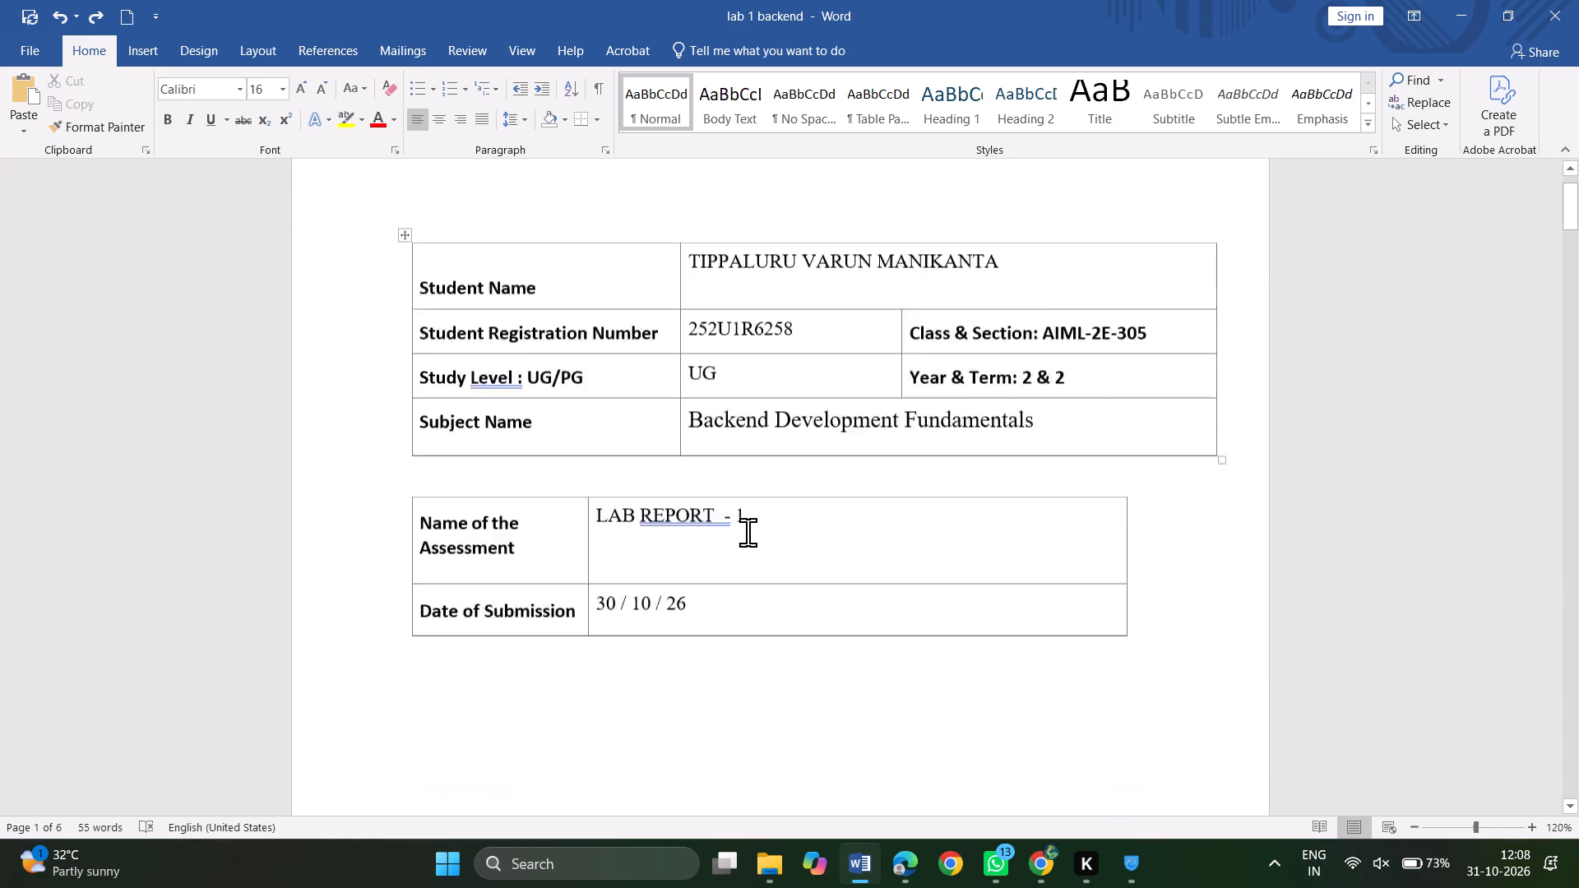
scroll(748, 532, down, 7)
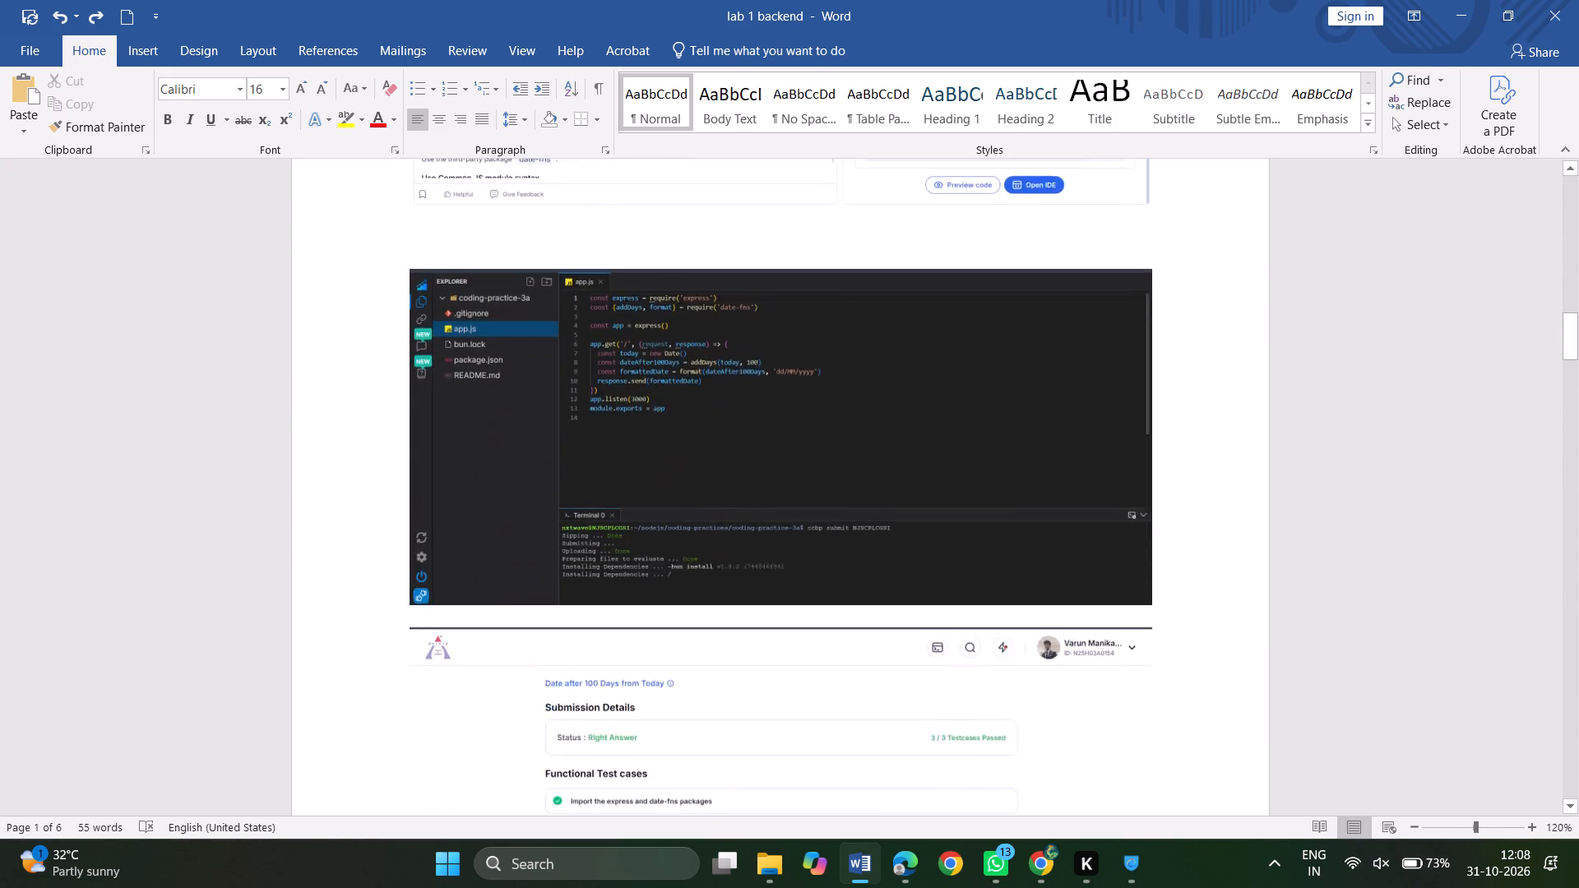
scroll(748, 532, down, 9)
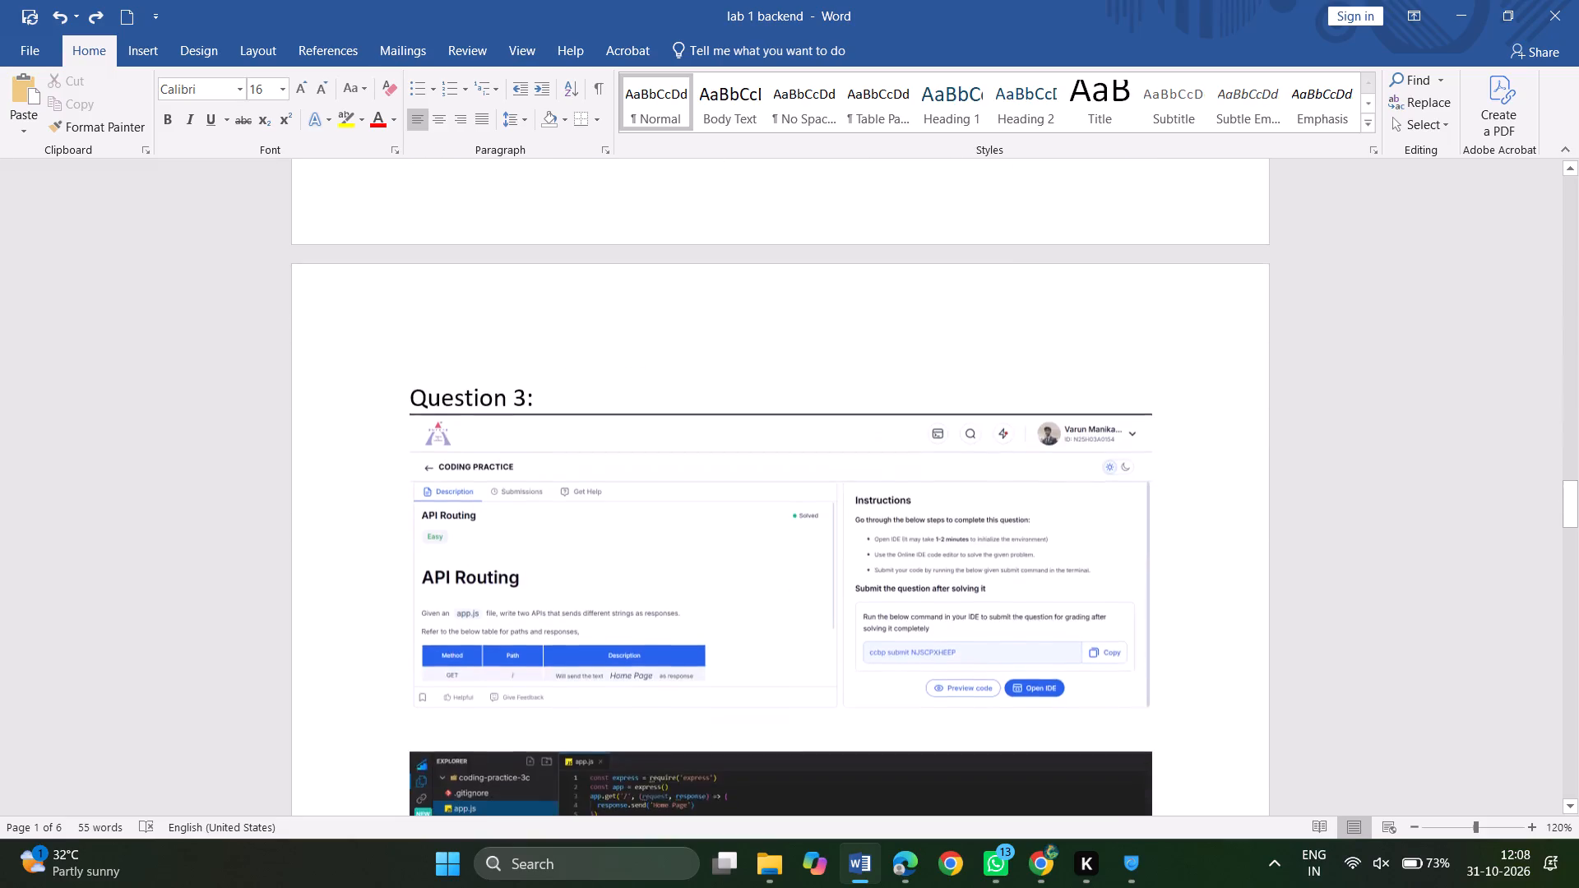
scroll(748, 532, down, 9)
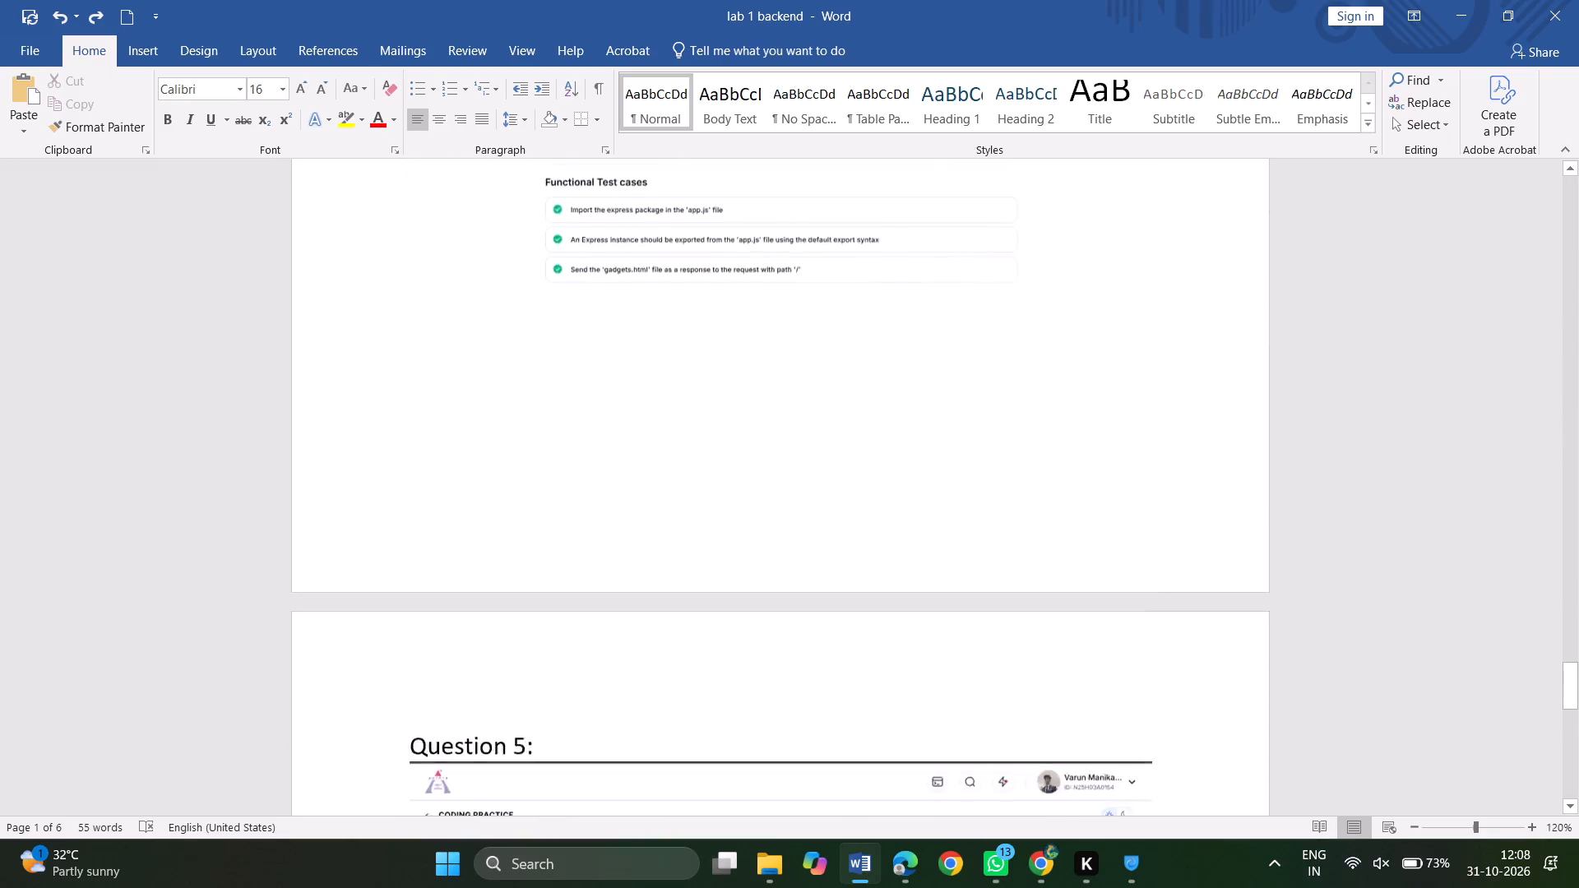
scroll(748, 532, down, 6)
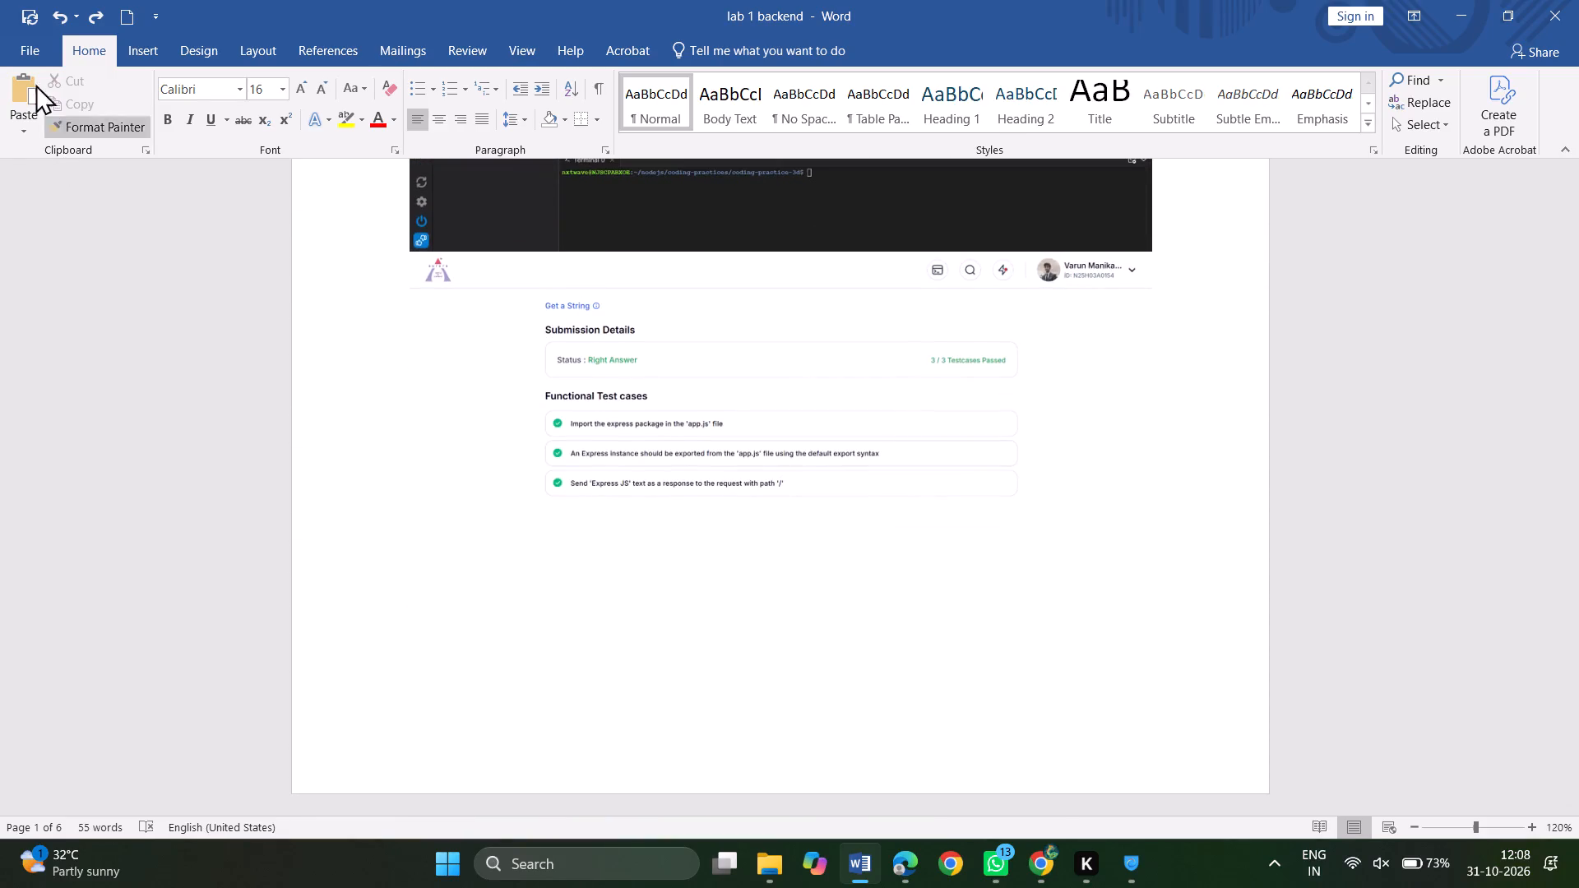
Save the report as the PDF lab 1 backend in the Backend Development folder, replacing the existing PDF, and check its pages in Edge.
click(33, 53)
click(67, 241)
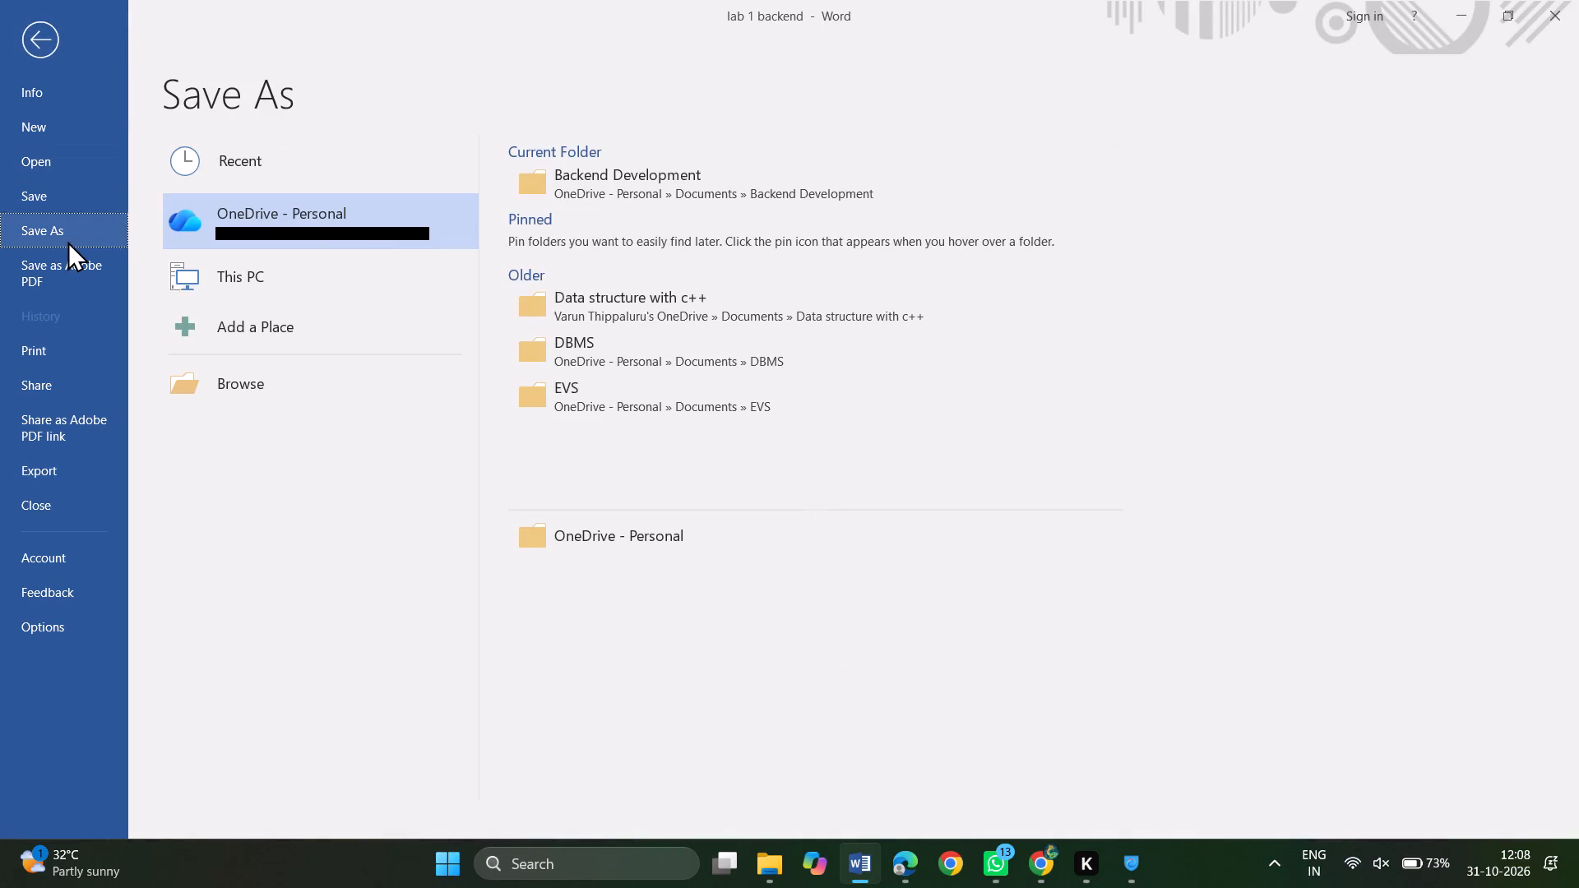
double_click(589, 180)
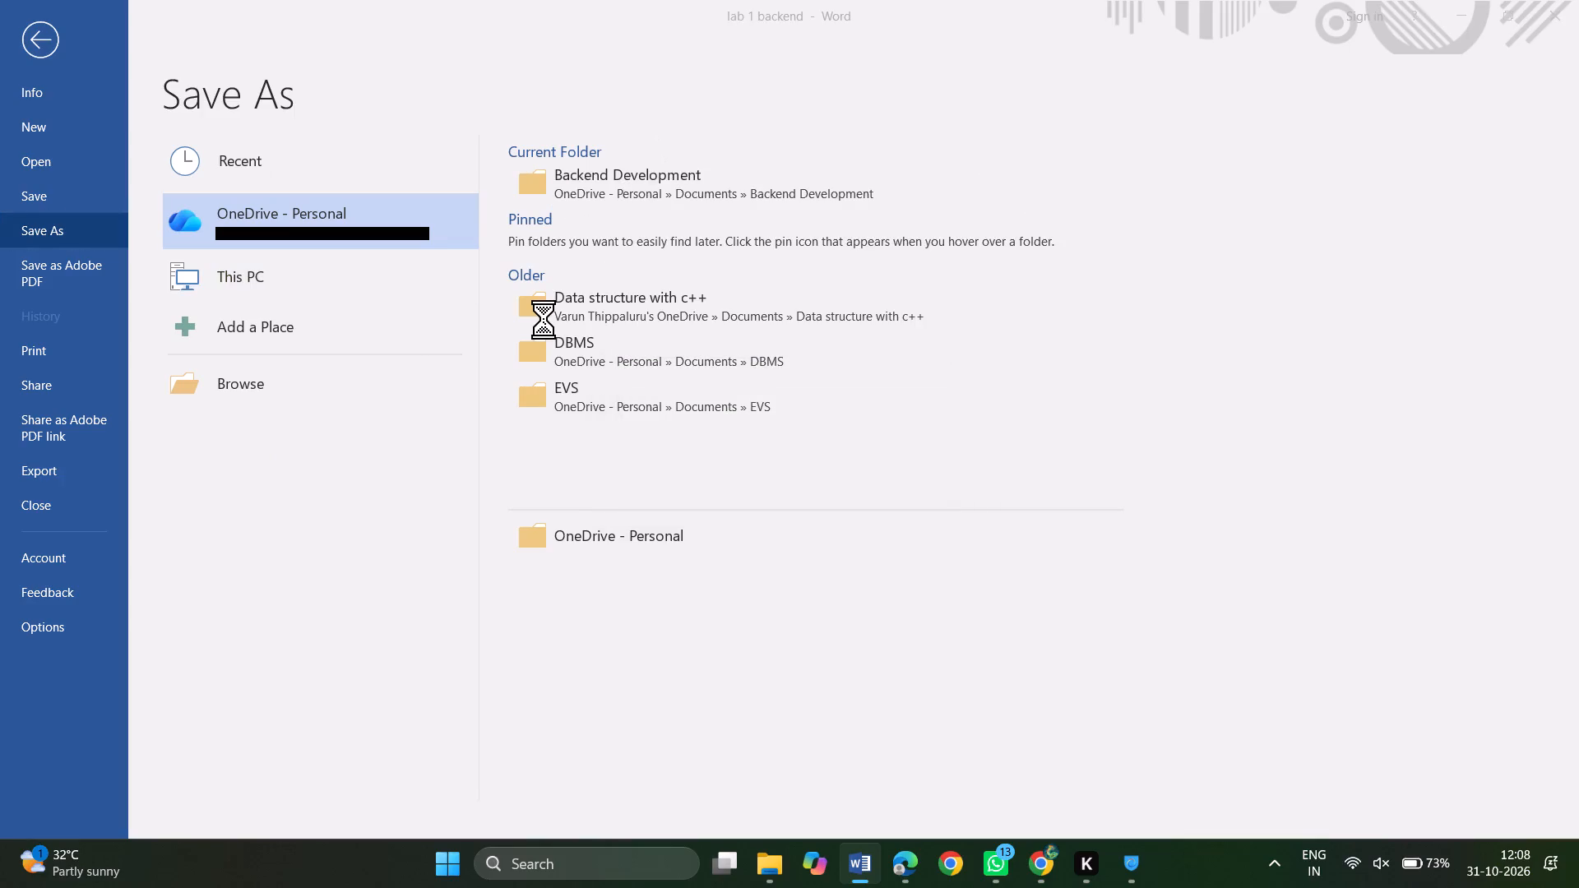
click(425, 360)
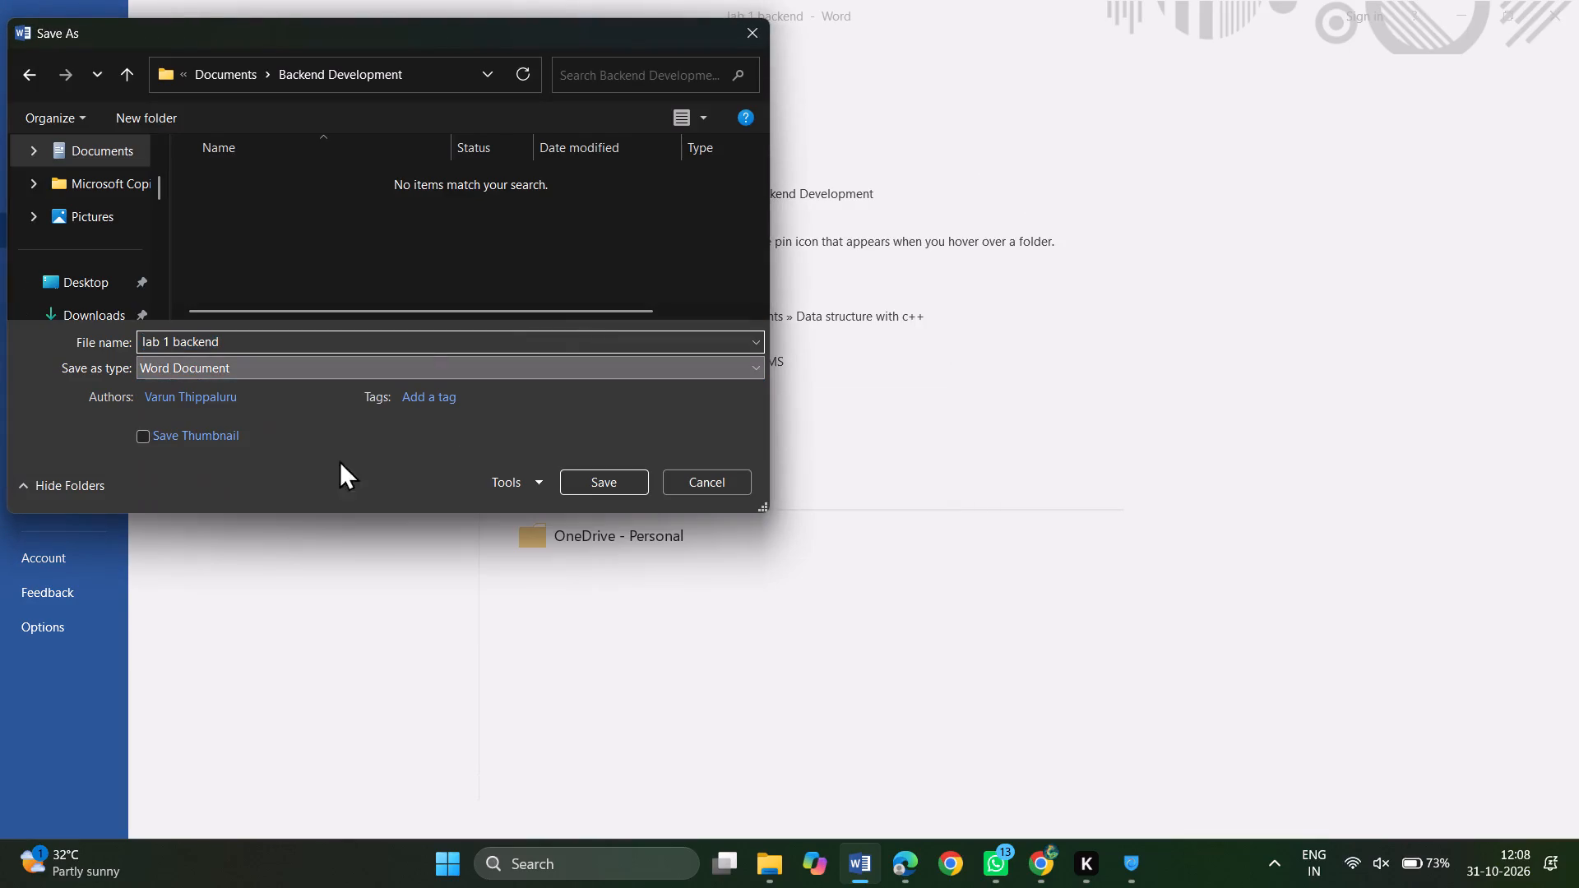
click(358, 368)
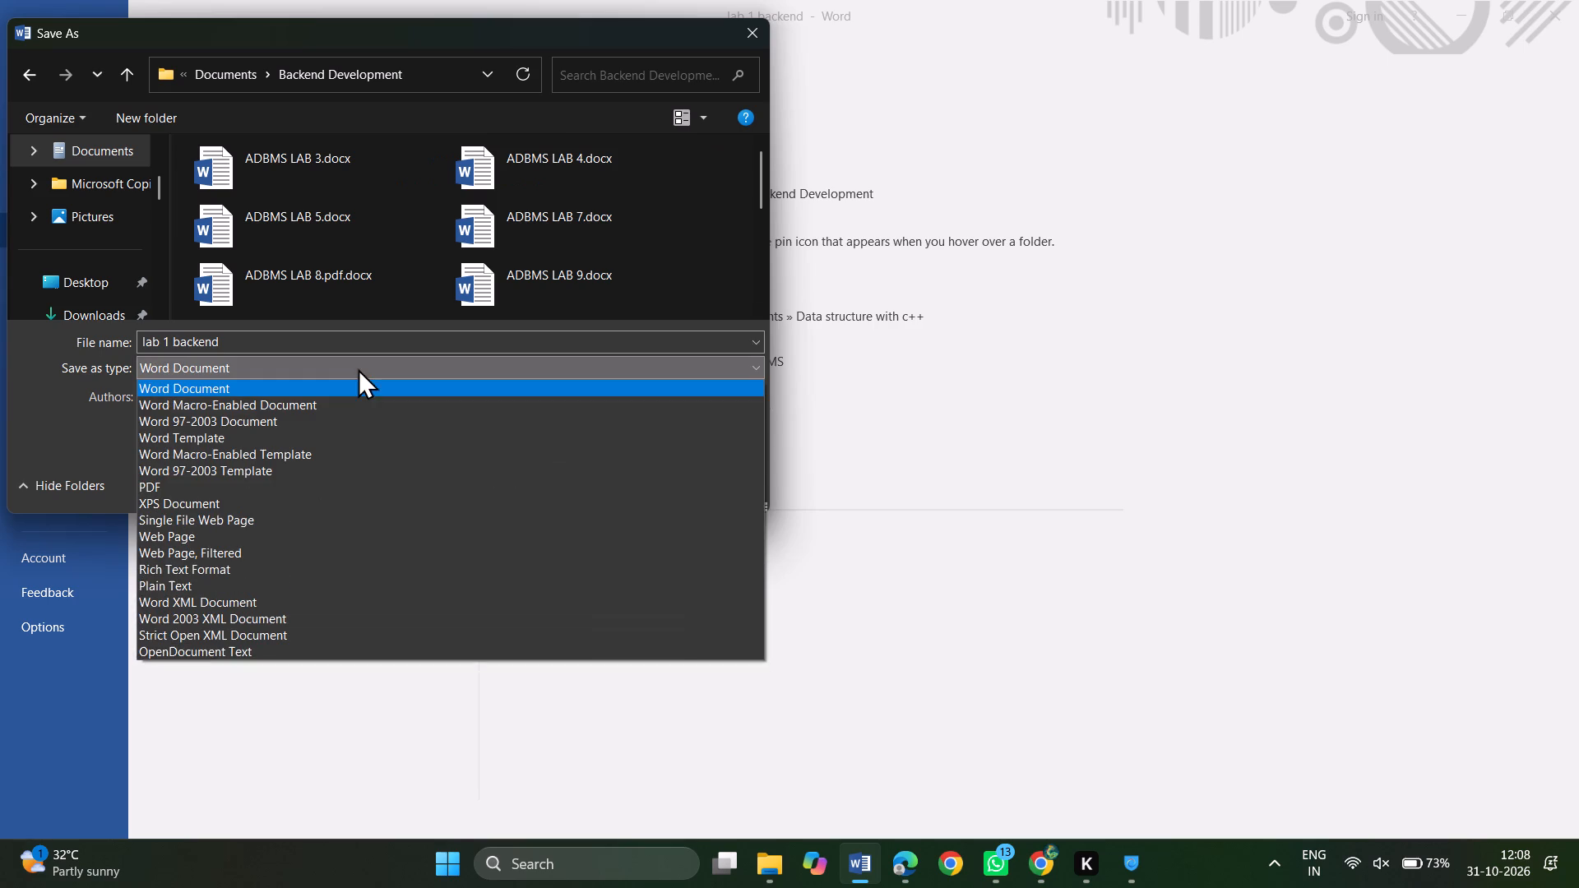
scroll(118, 160, up, 1)
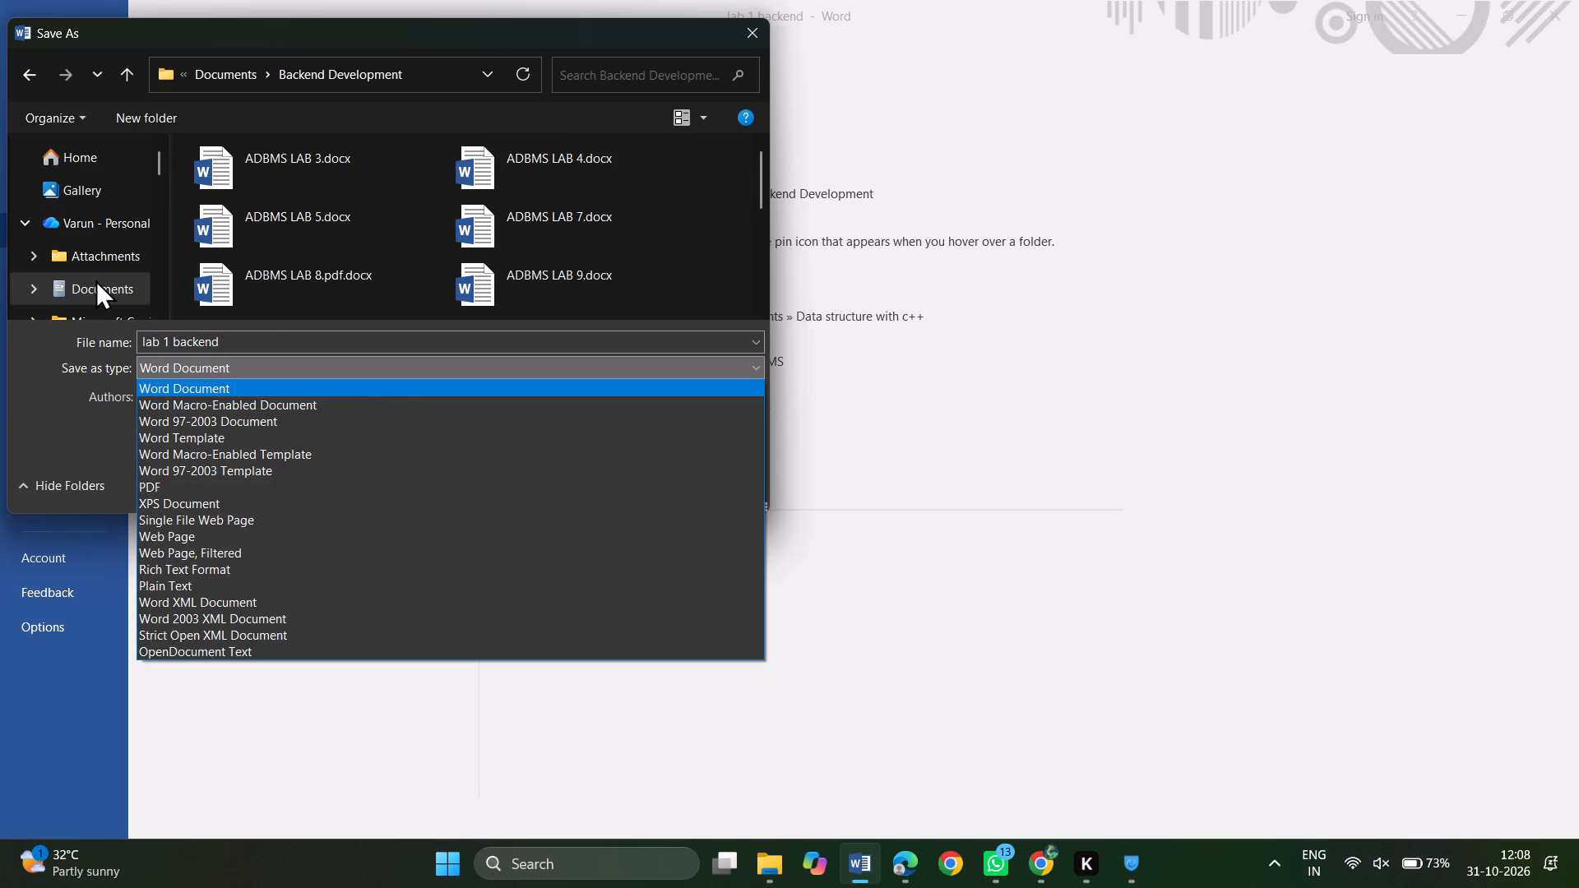
double_click(95, 280)
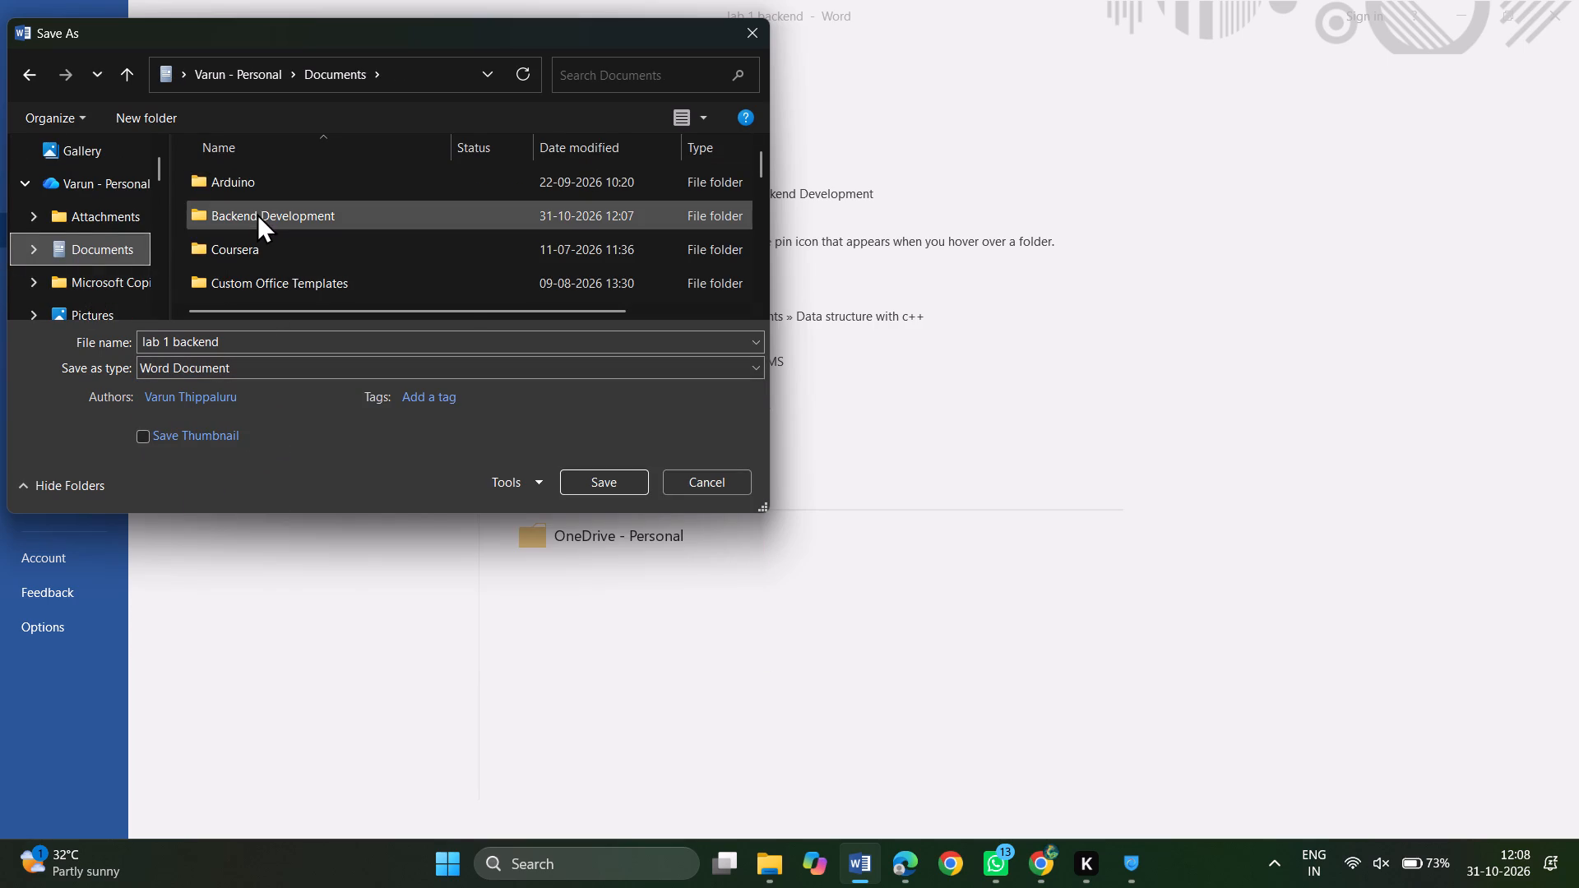
double_click(257, 213)
click(229, 356)
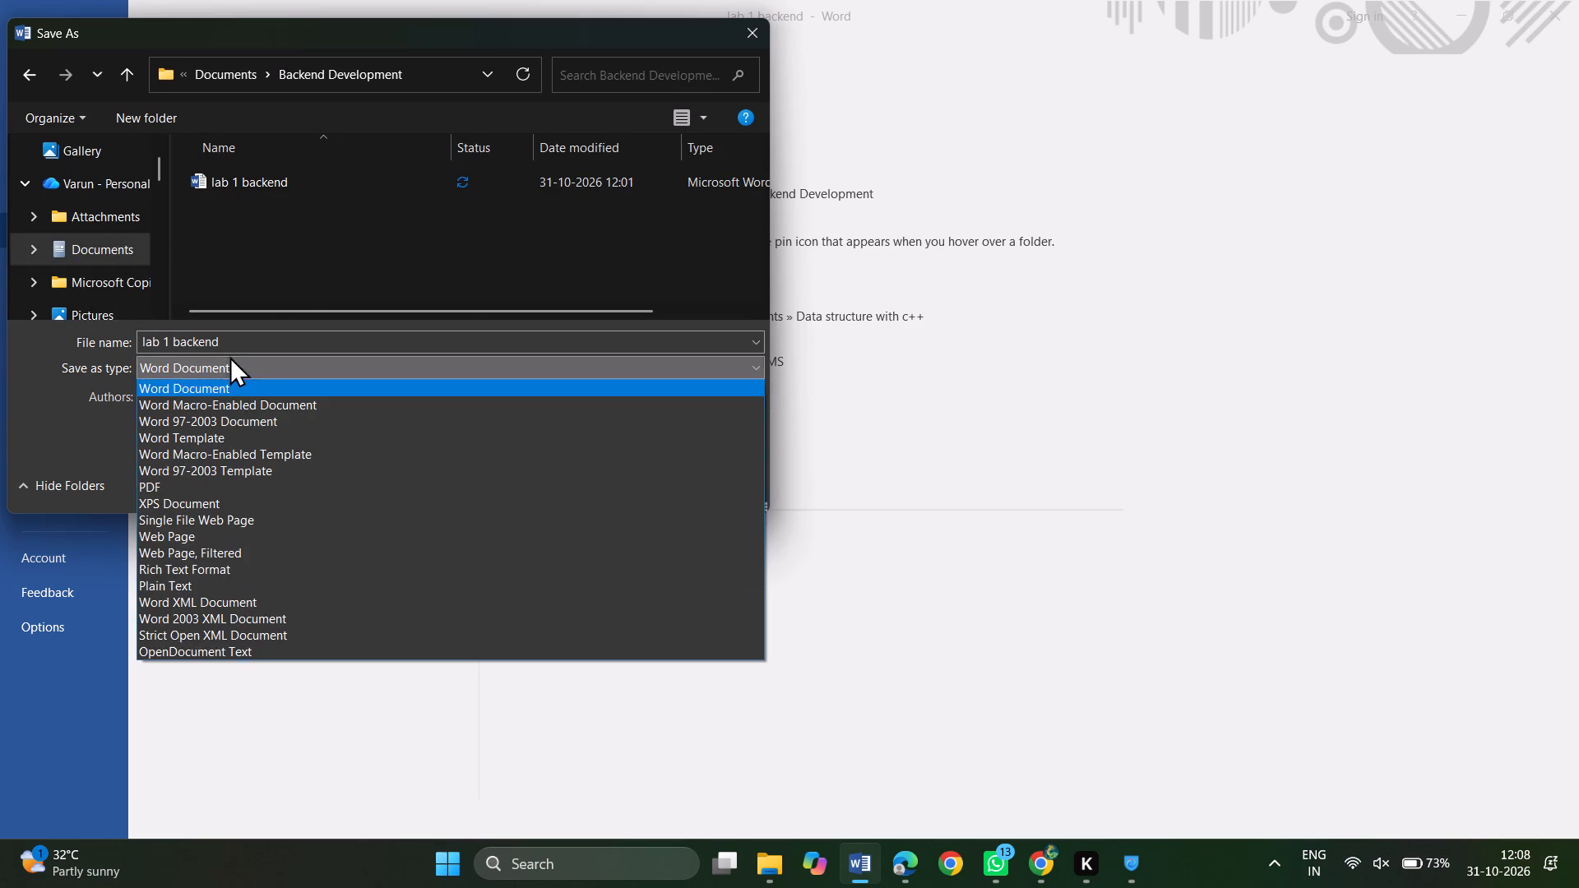
click(190, 485)
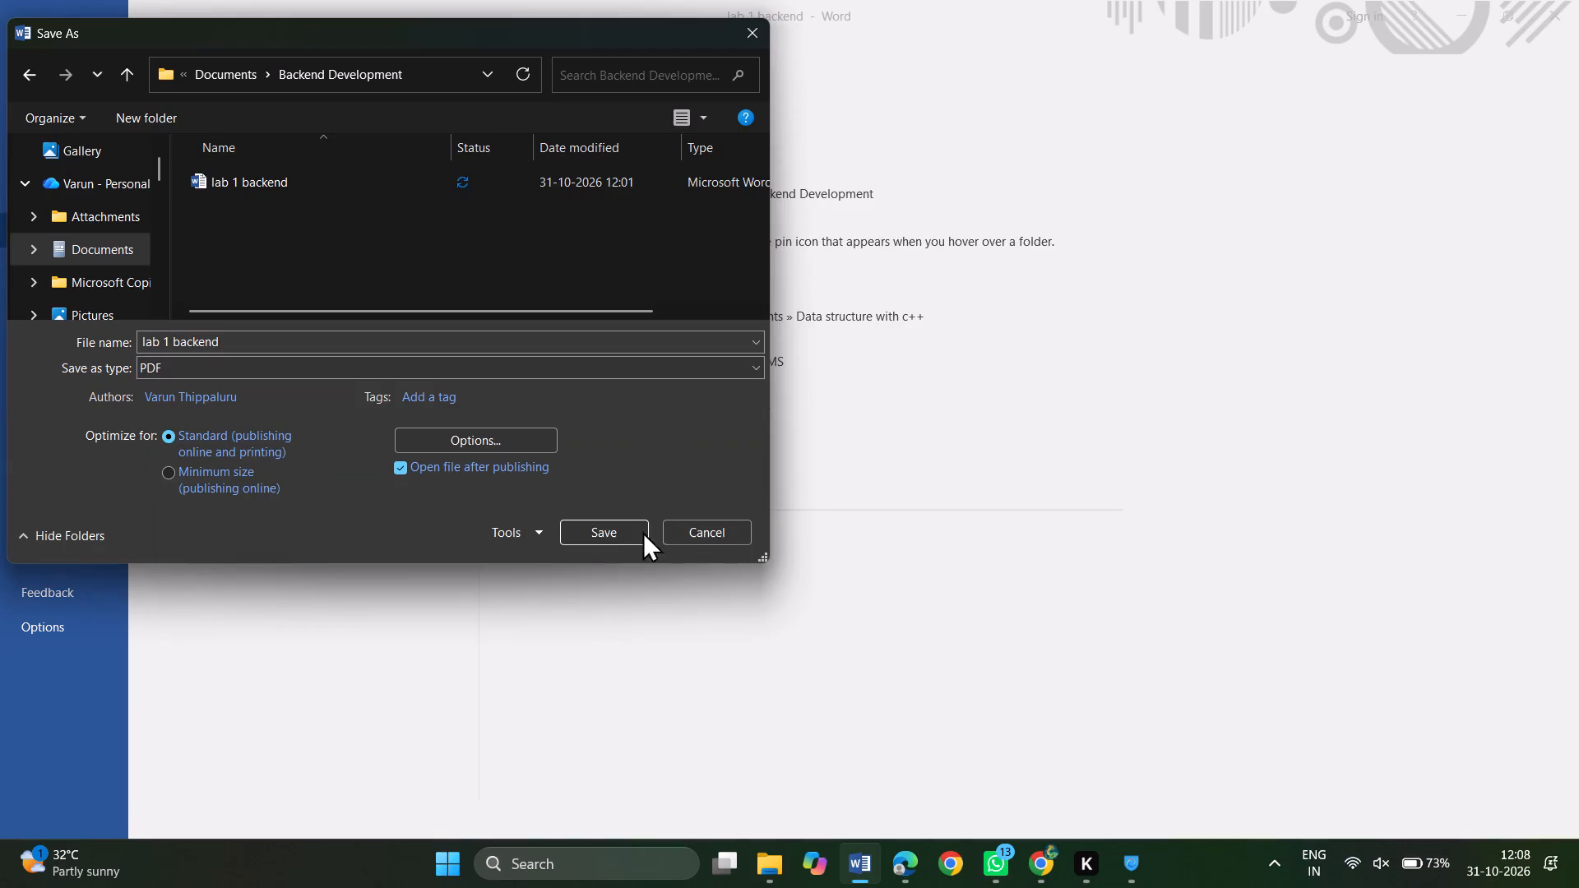
click(598, 529)
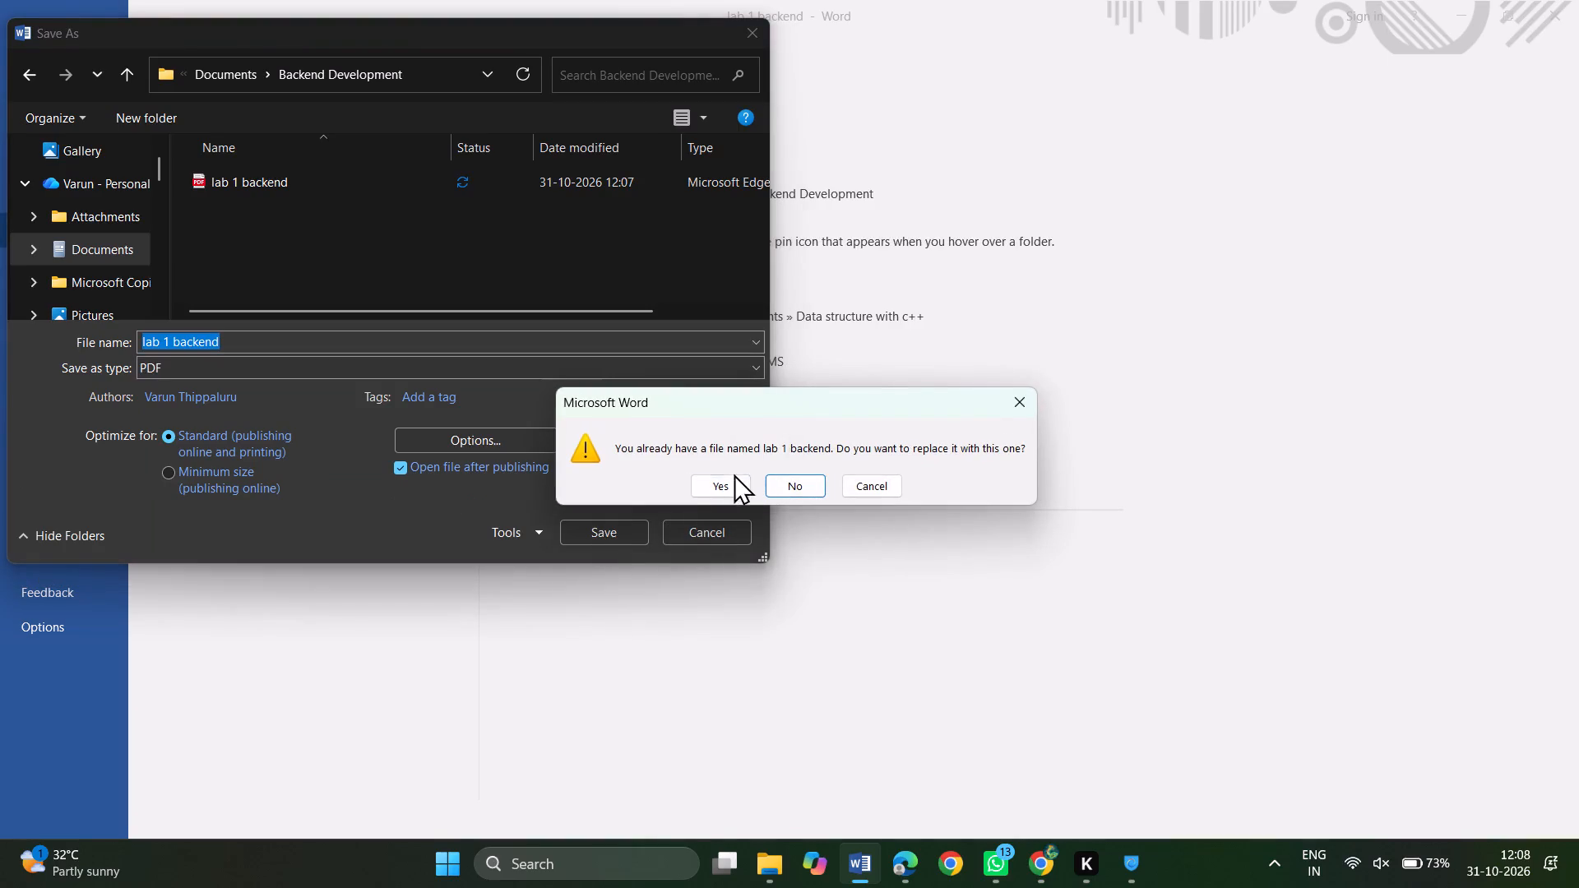
click(715, 488)
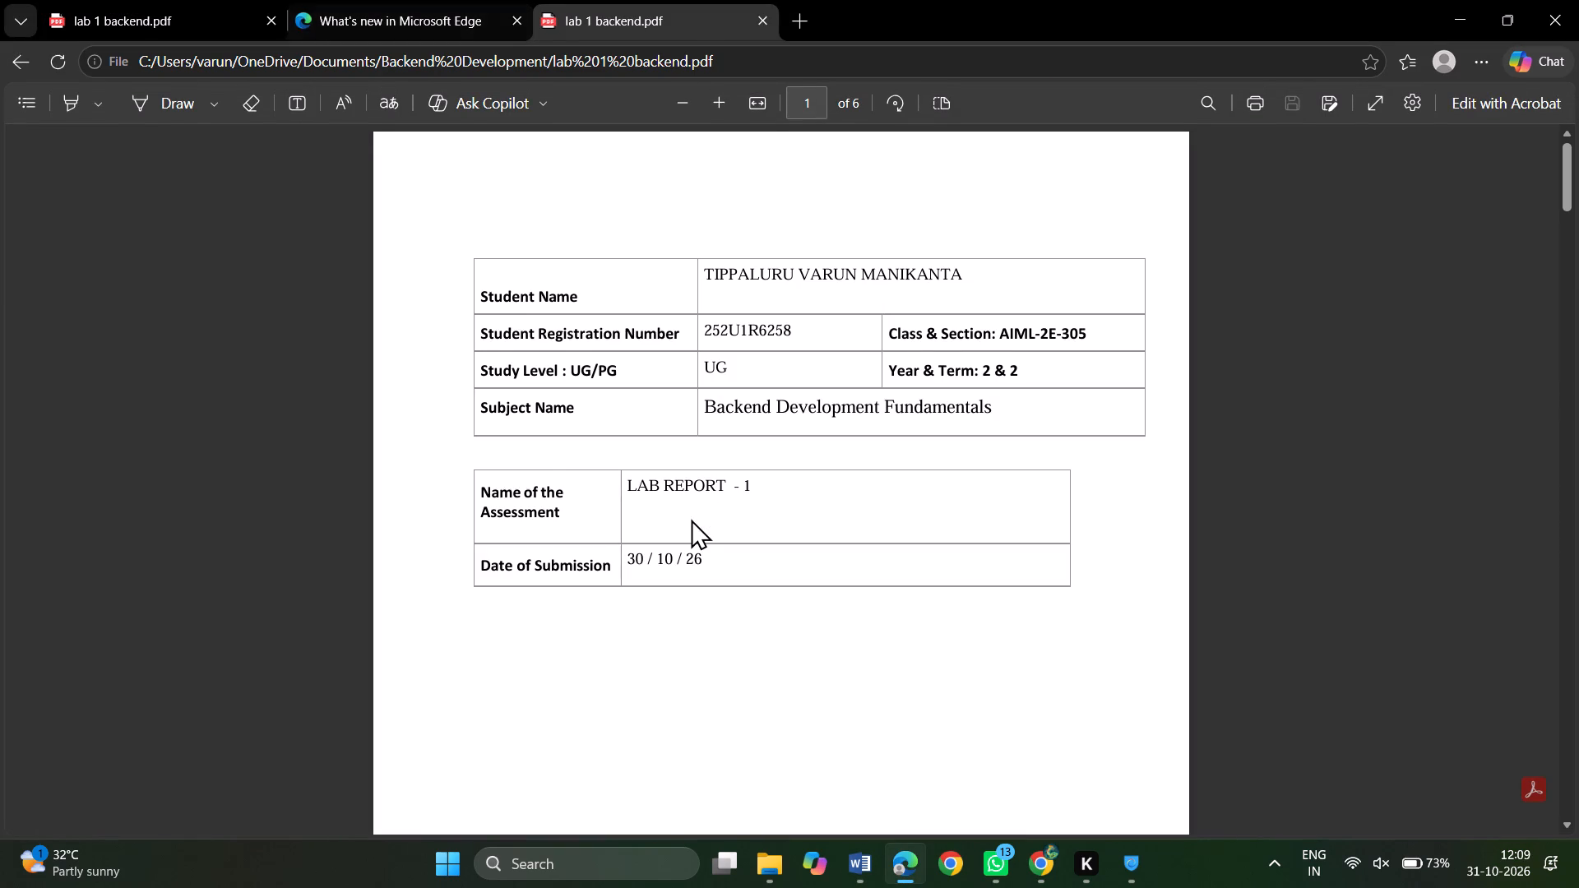
scroll(691, 519, down, 15)
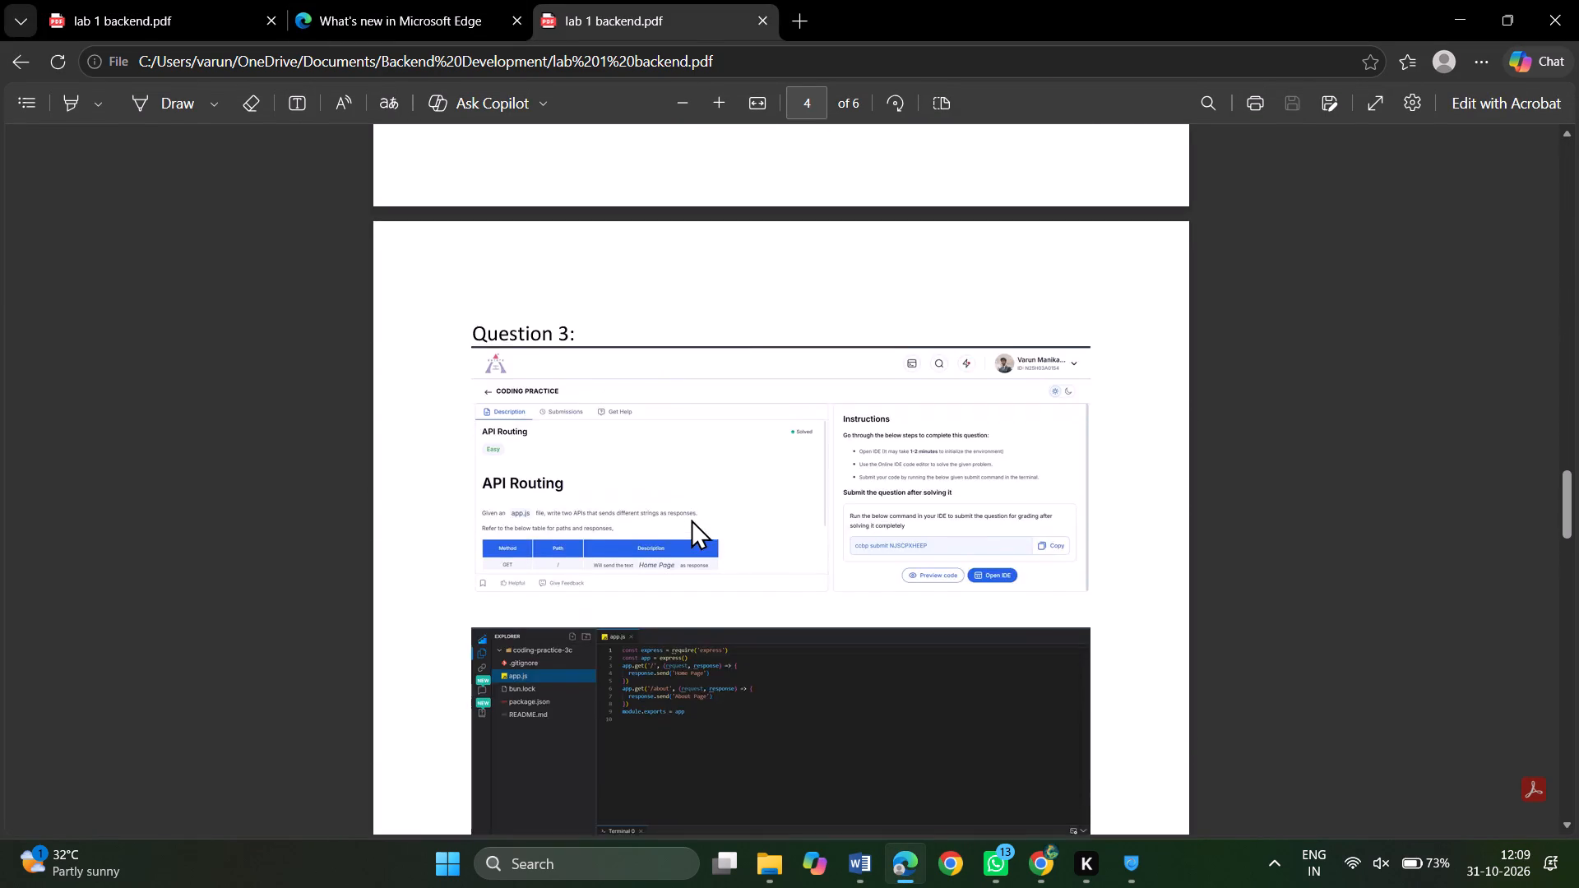
scroll(691, 519, down, 9)
scroll(691, 519, up, 12)
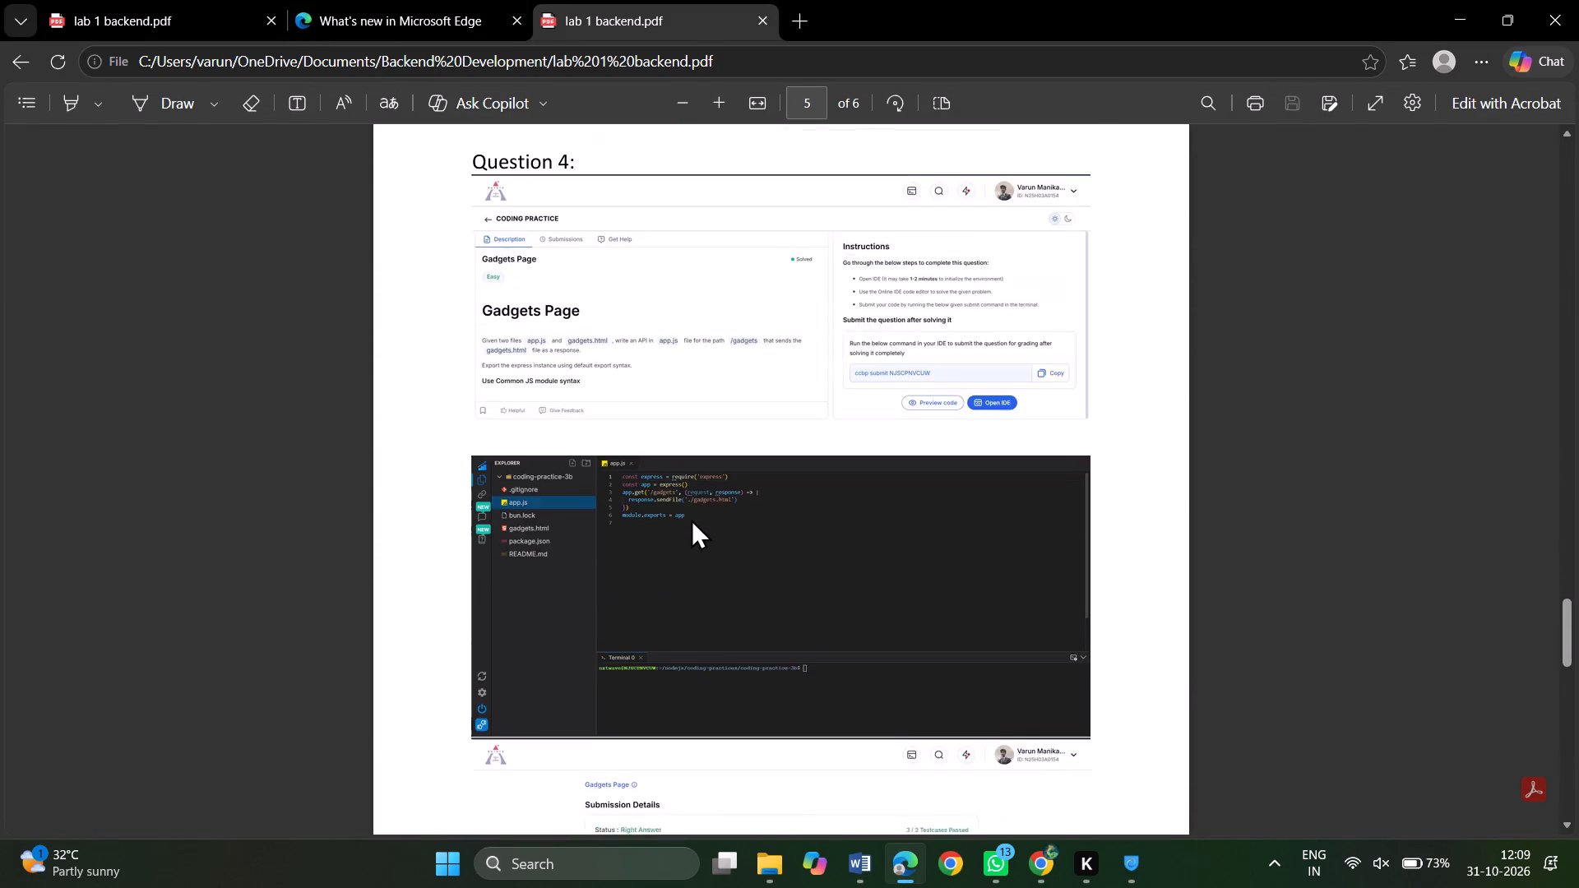
scroll(691, 519, up, 14)
Return to Word and delete everything from the Question 3 heading onward, including the leftover Get a String submission screenshot.
click(854, 873)
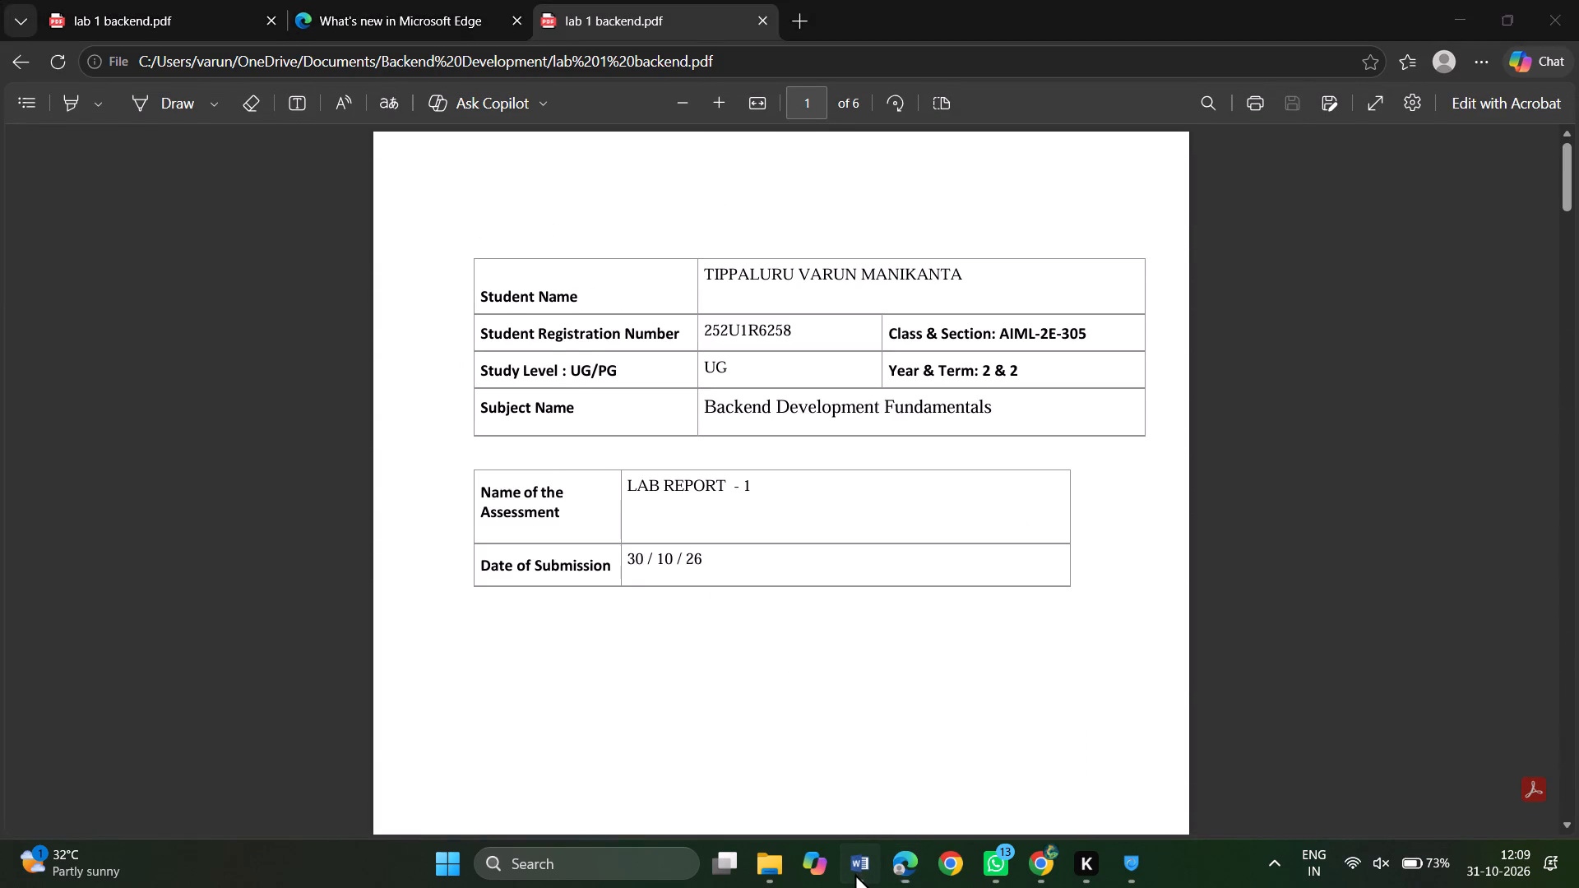
scroll(597, 487, down, 2)
scroll(597, 487, up, 15)
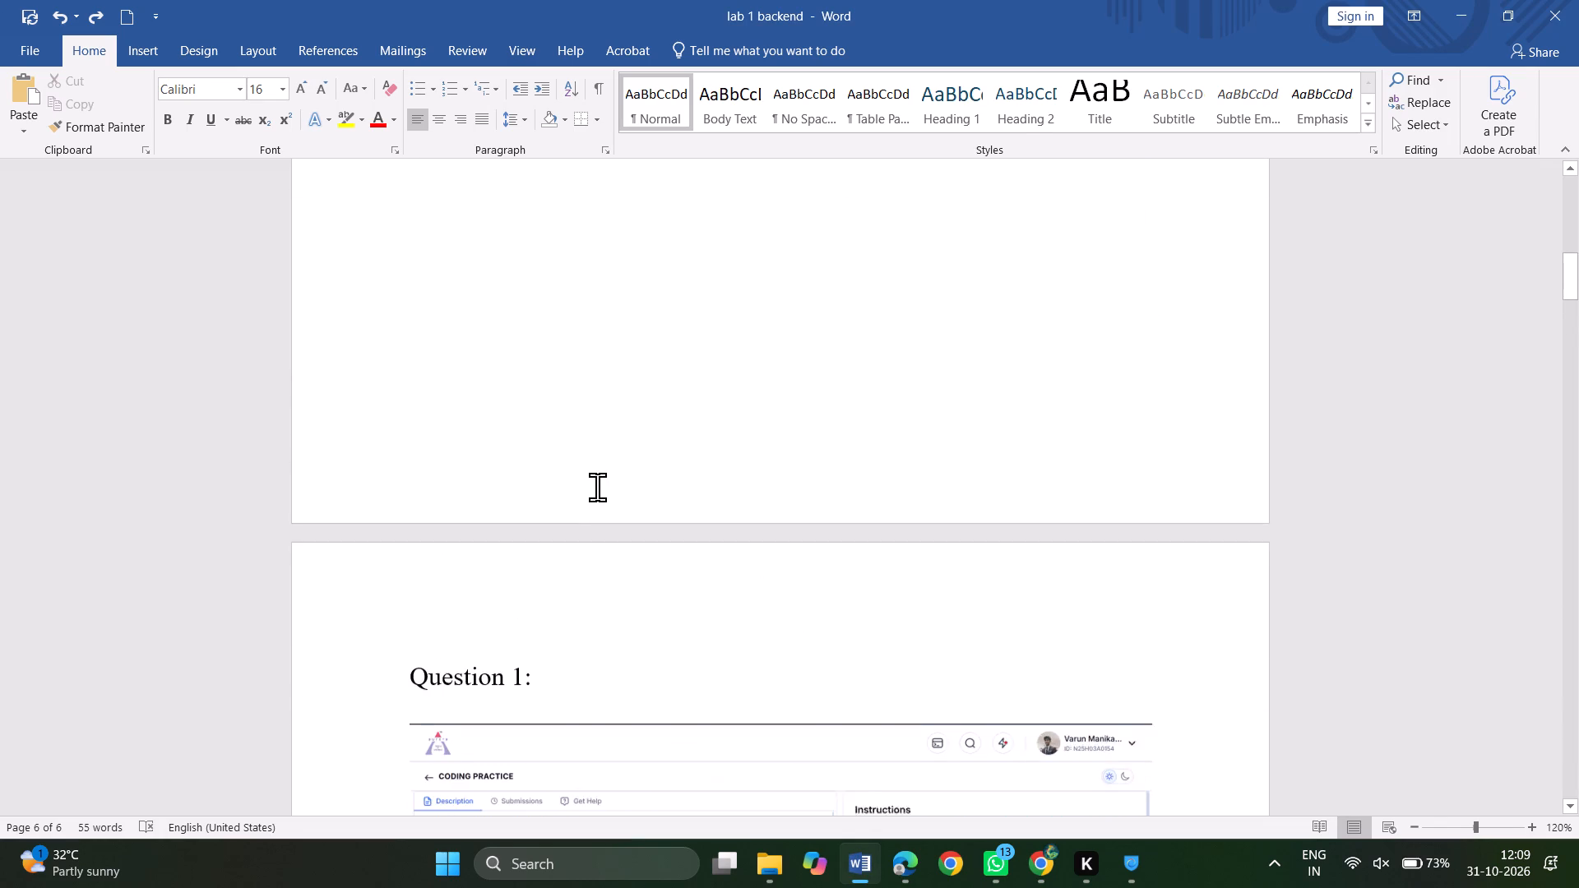
scroll(597, 487, down, 7)
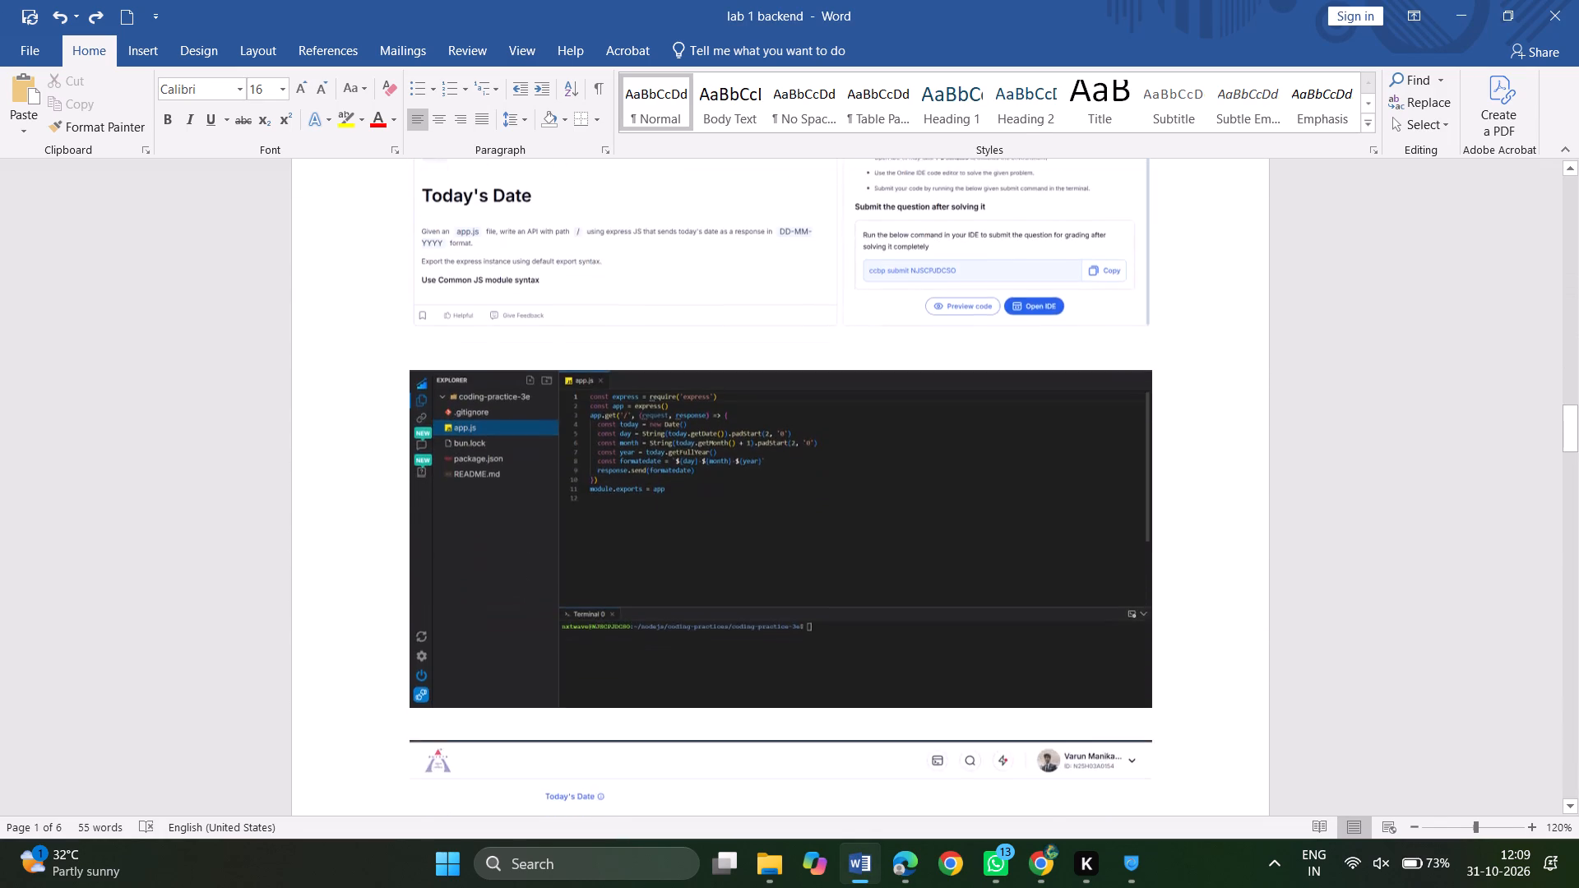
scroll(597, 487, down, 6)
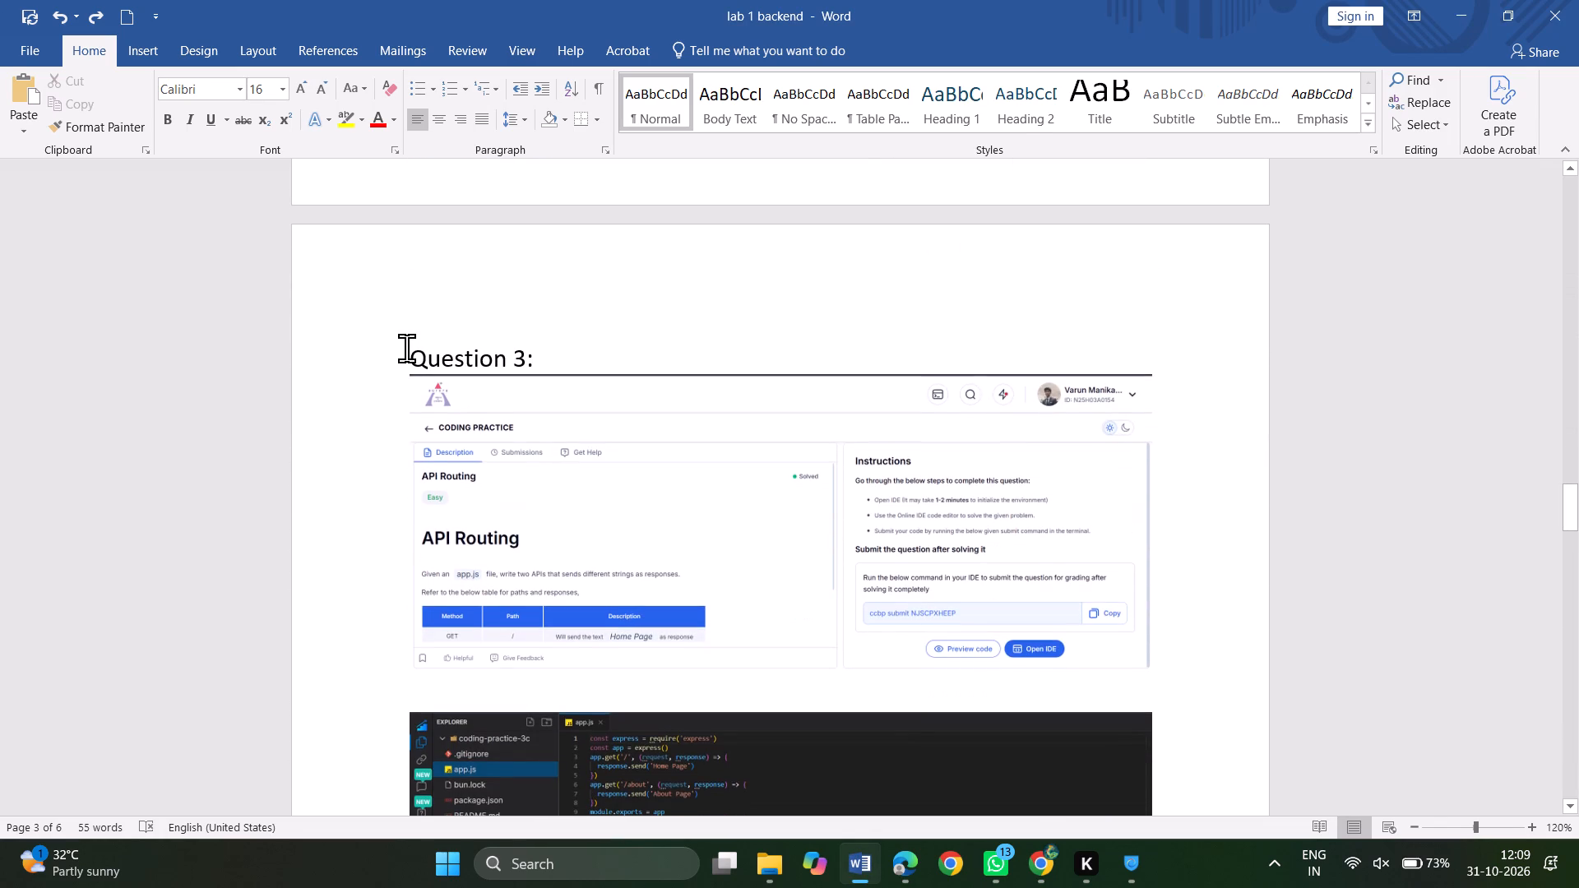
drag(406, 348, 594, 886)
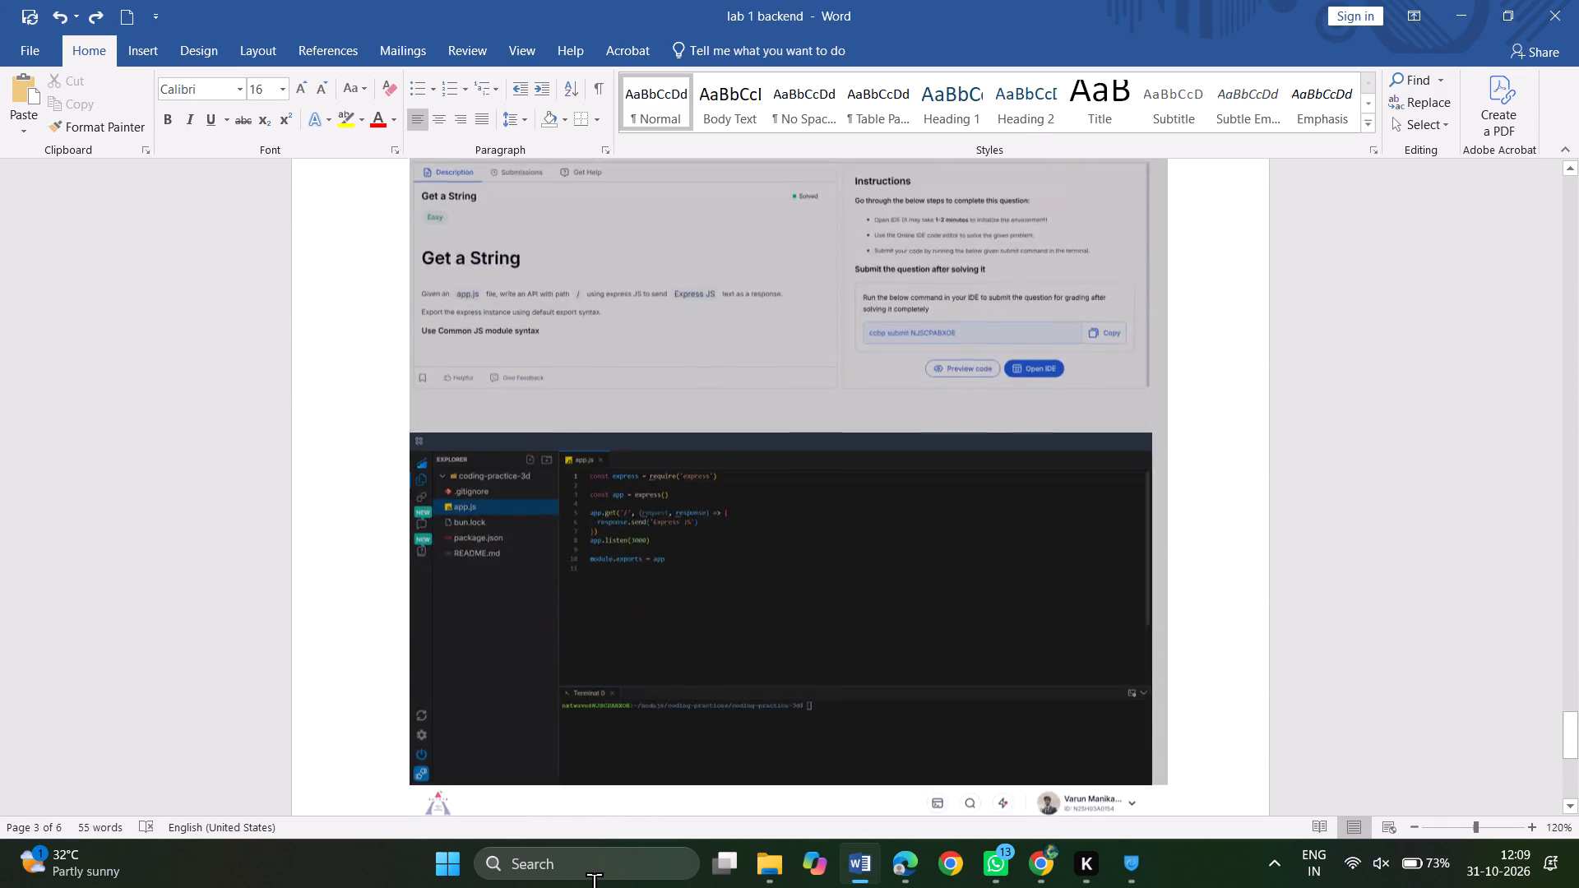
drag(594, 886, 638, 585)
key(BackSpace)
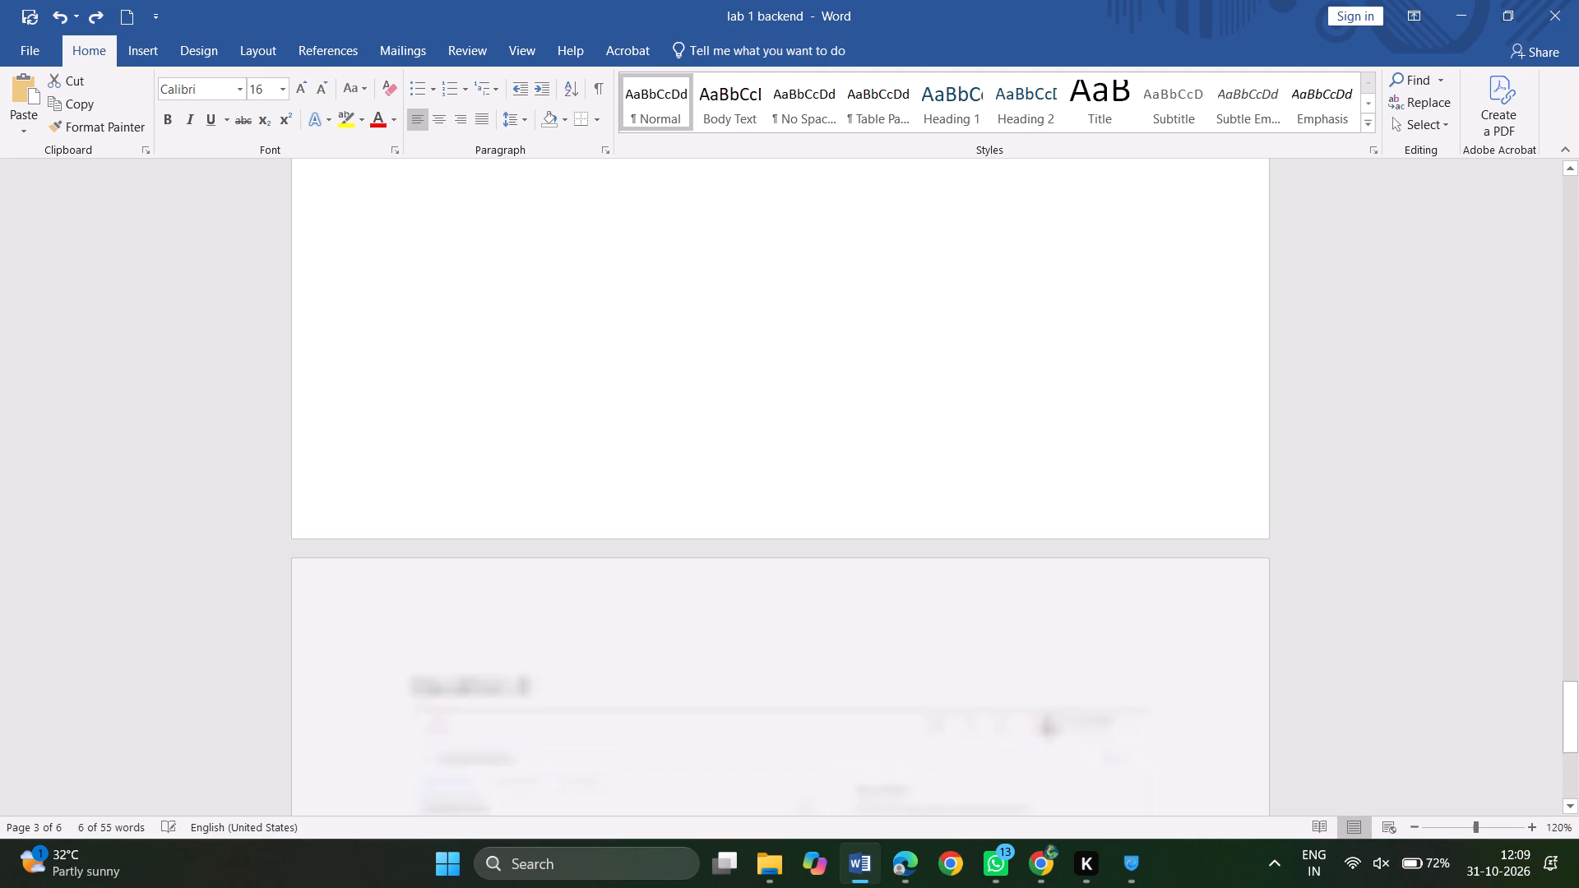
scroll(638, 585, up, 1)
click(637, 720)
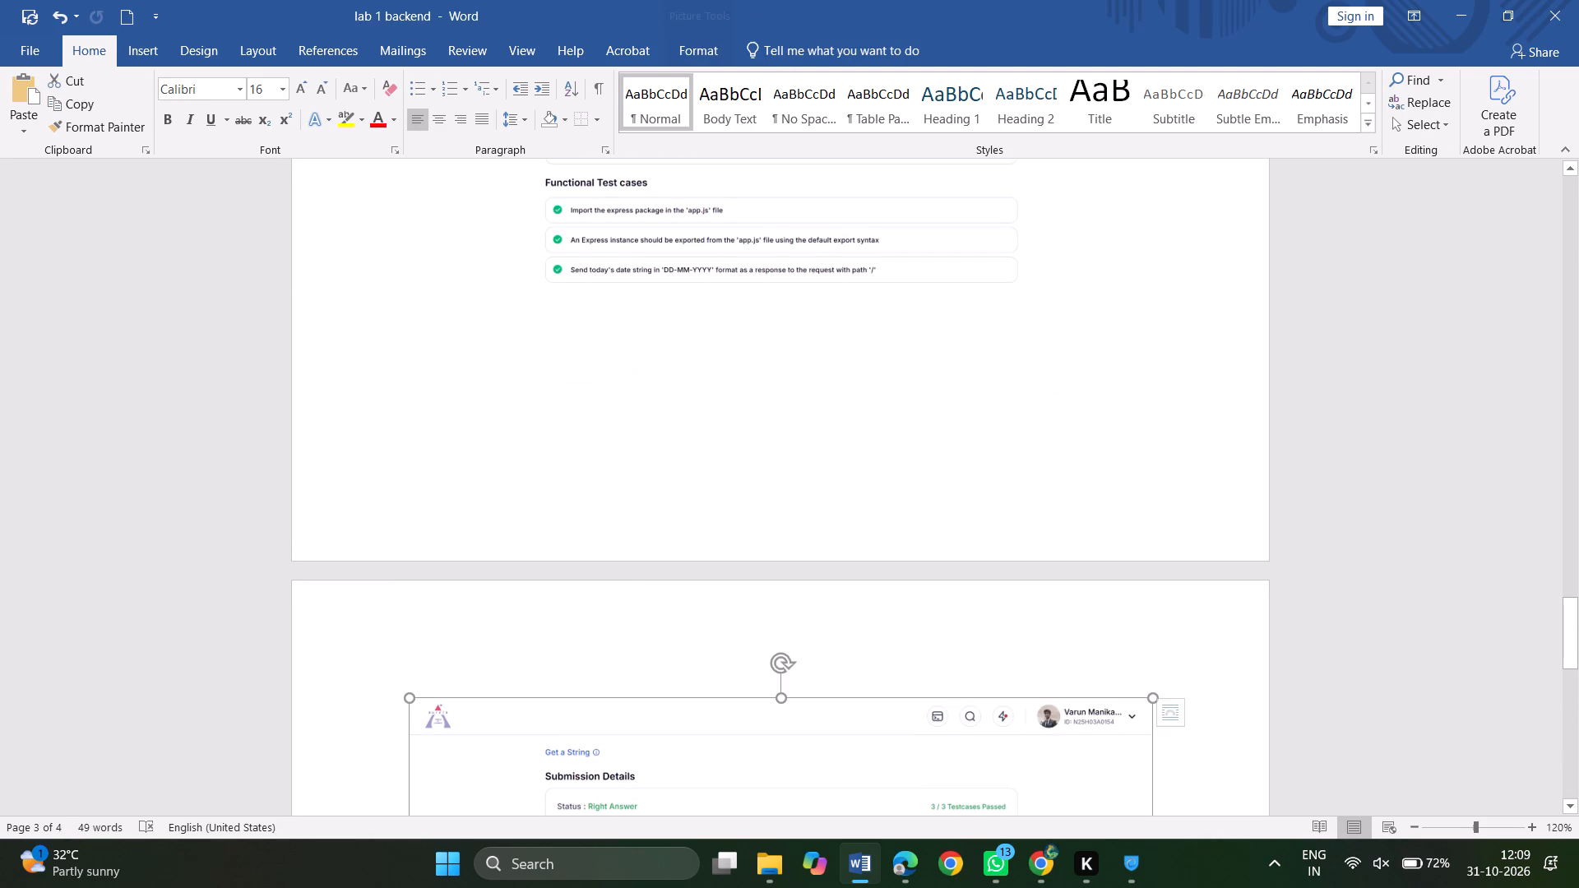
key(BackSpace)
Replace the Date after 100 Days from Today description screenshot under Question 1 with the copied Cricket Team screenshot.
scroll(637, 720, up, 15)
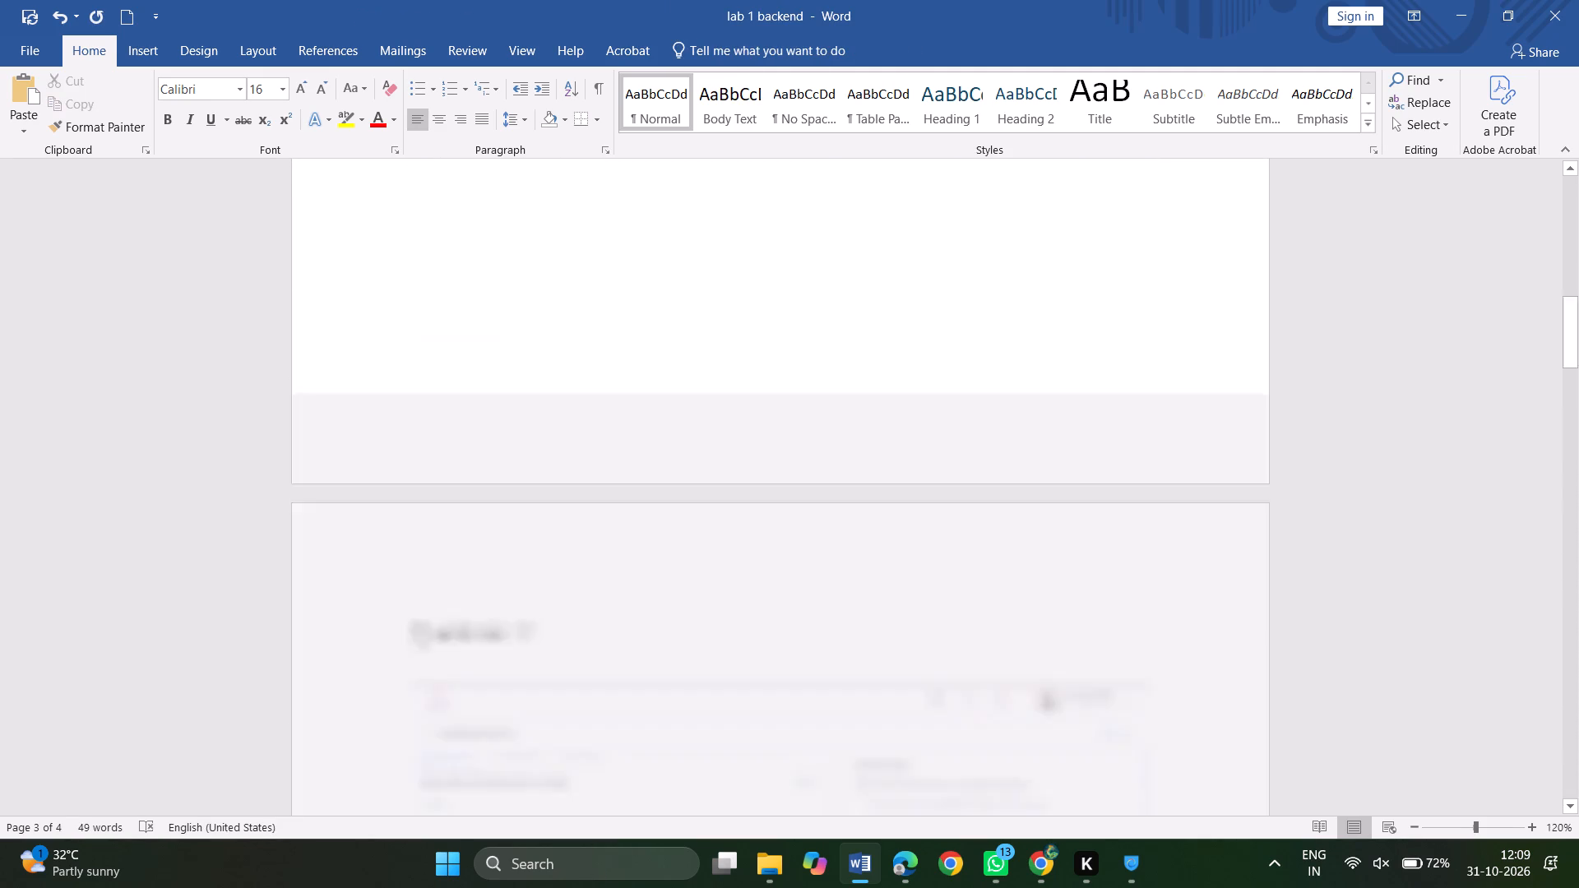
scroll(637, 720, up, 5)
scroll(637, 720, down, 1)
scroll(637, 720, up, 3)
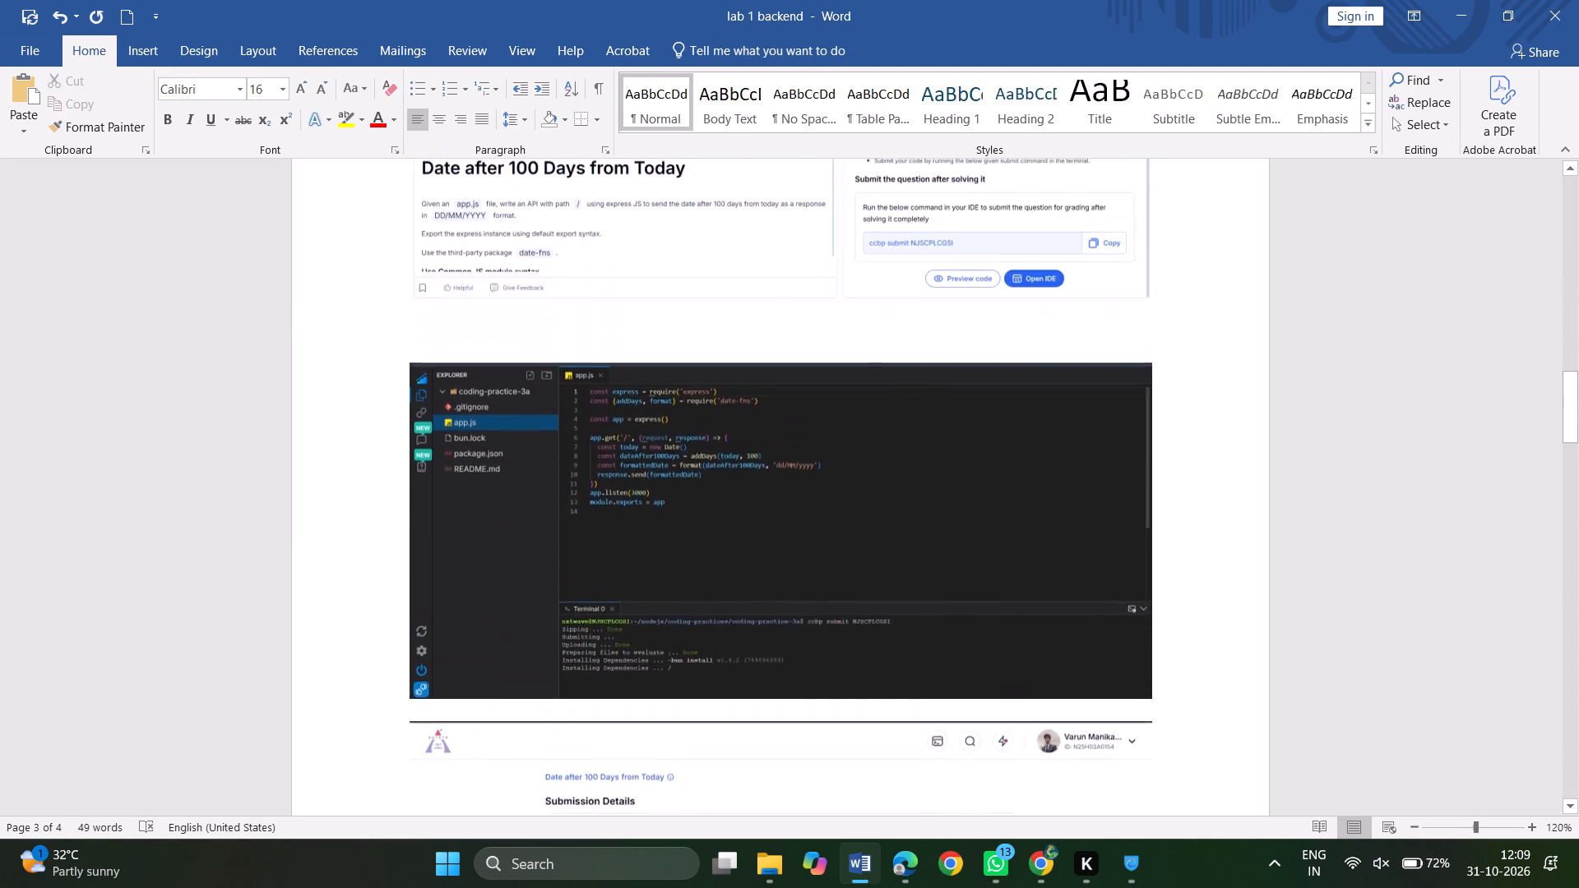
scroll(637, 720, up, 3)
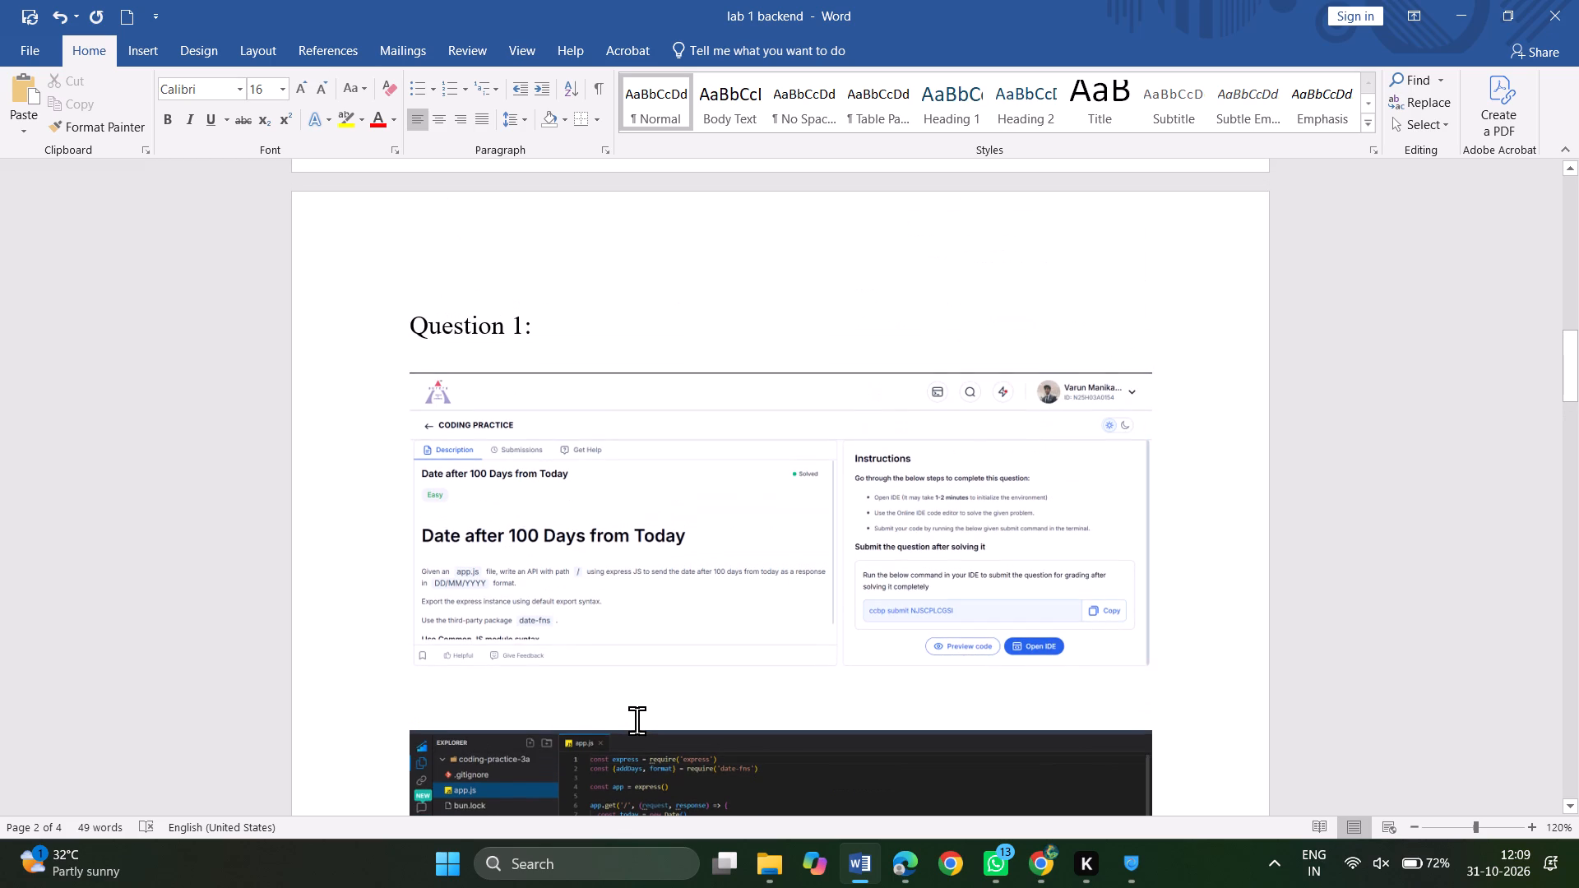
click(654, 574)
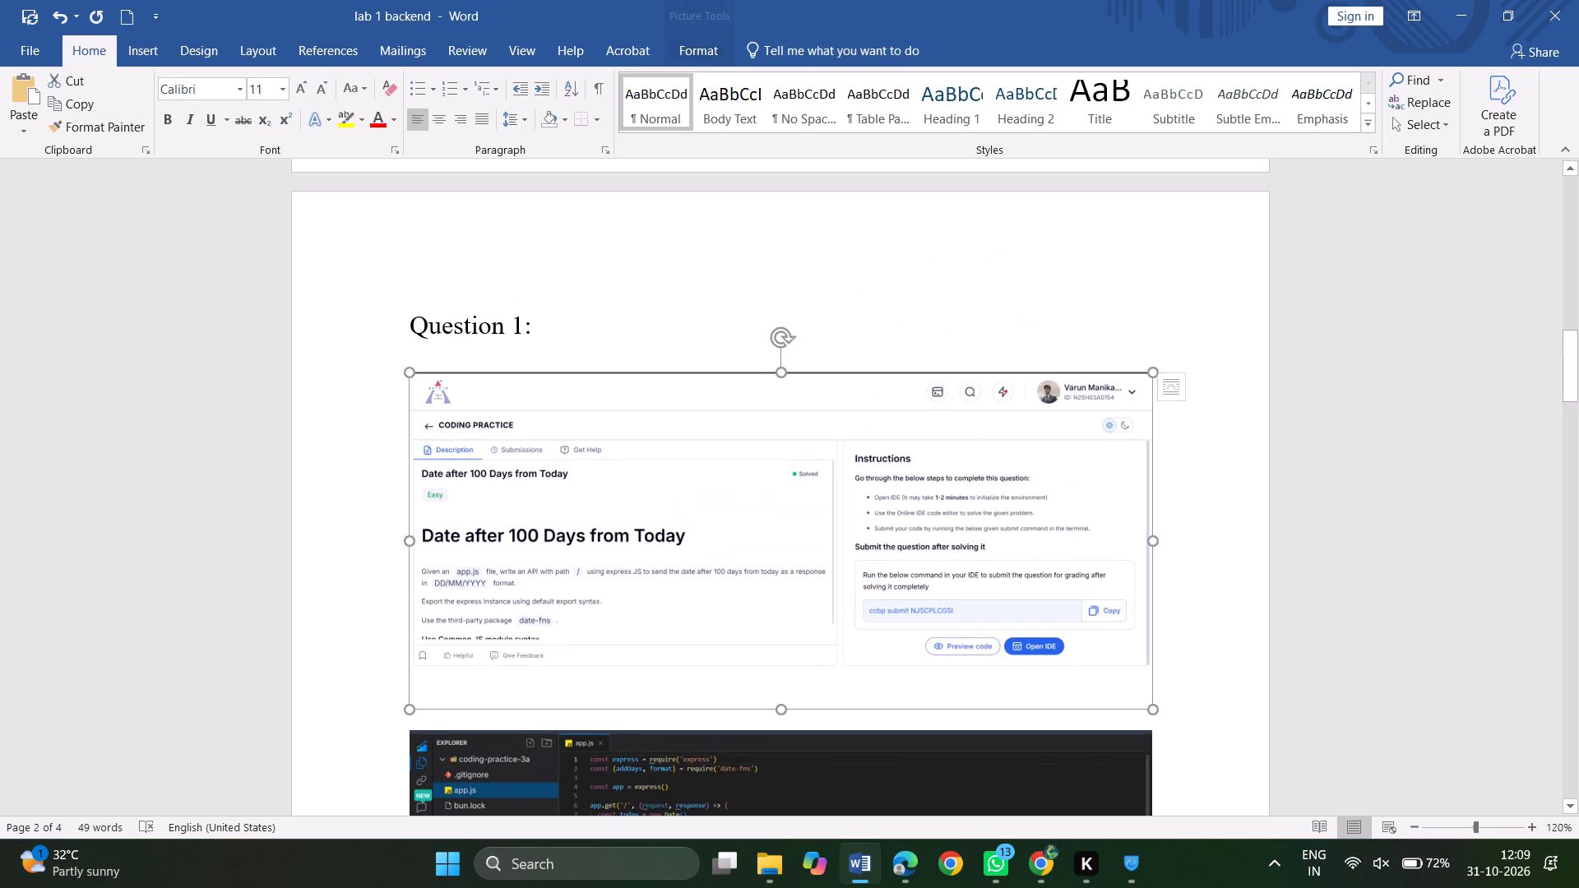
key(BackSpace)
key(ctrl+v)
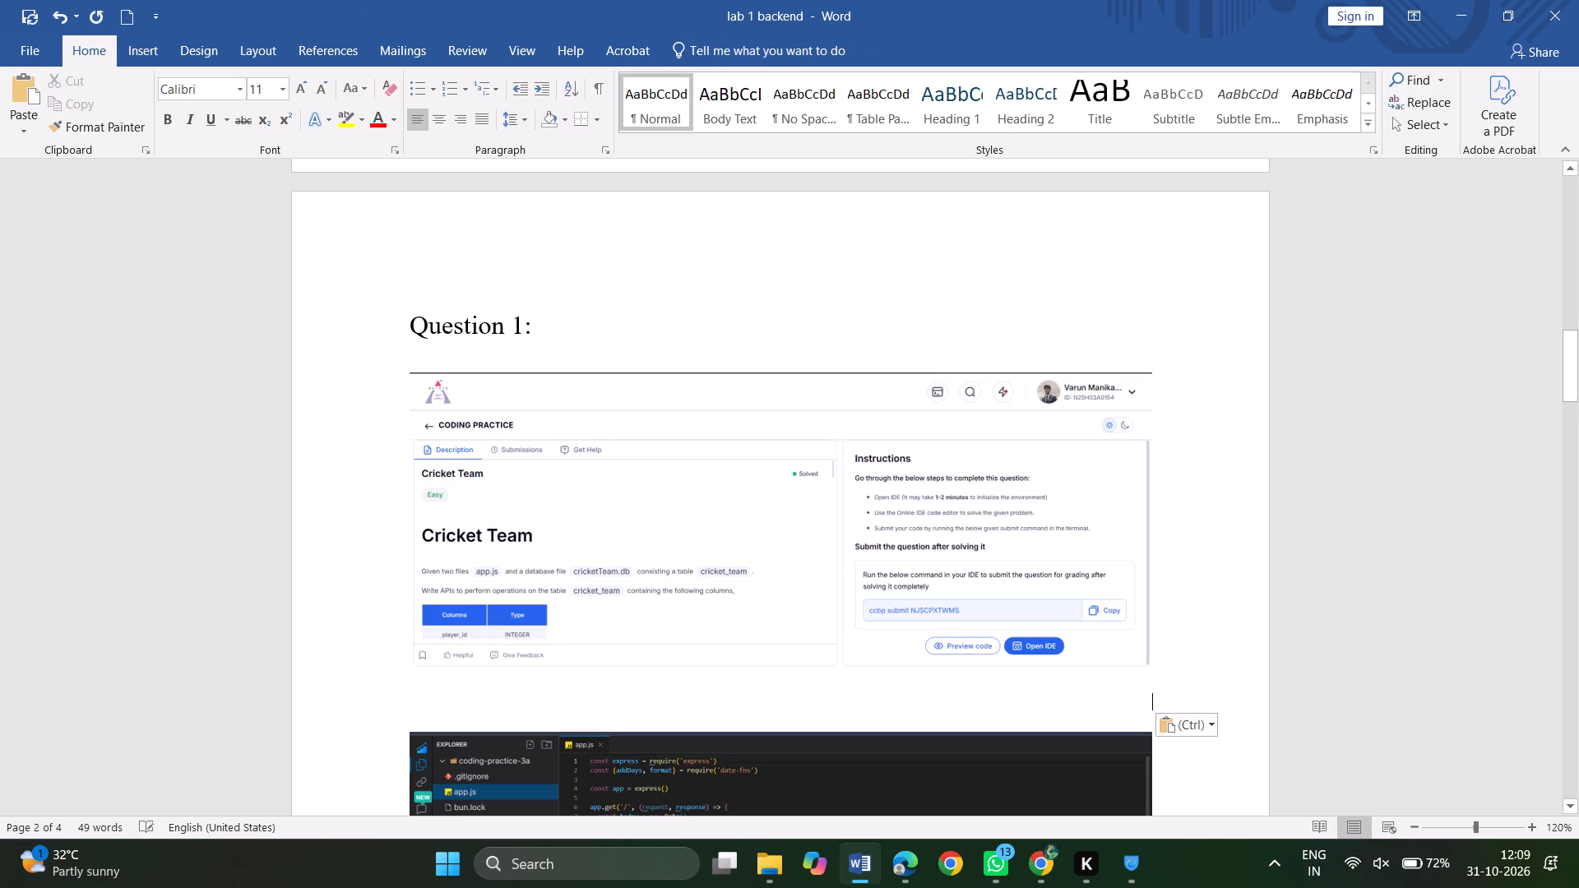
Switch to Chrome, open the Cricket Team question in the IDE, and close the old coding-practice-3d IDE tab.
scroll(654, 574, down, 2)
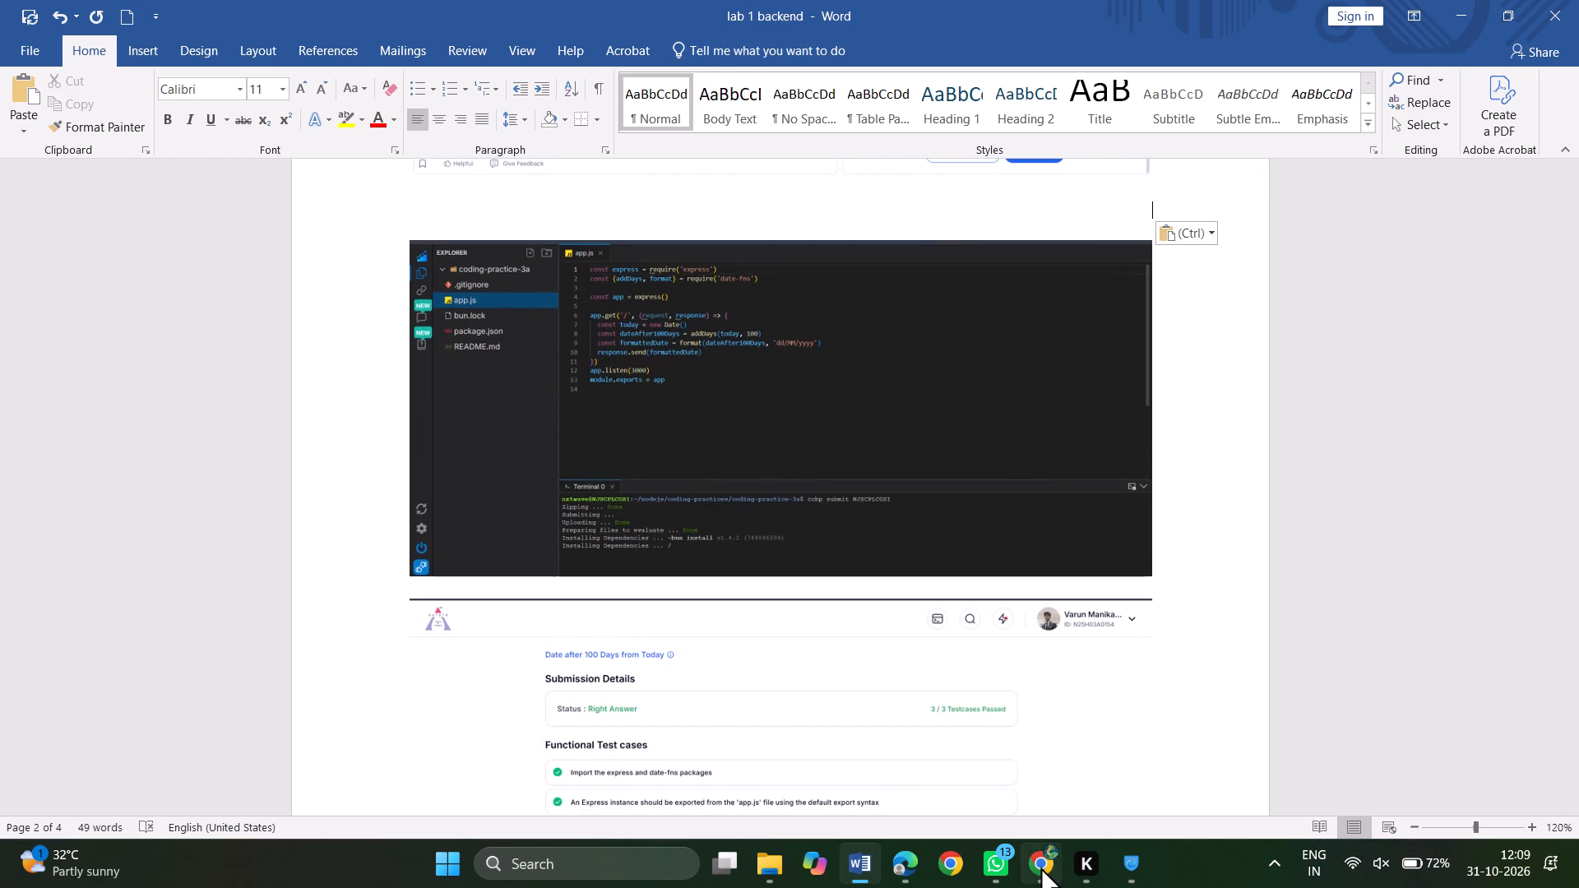
click(1040, 867)
click(1355, 699)
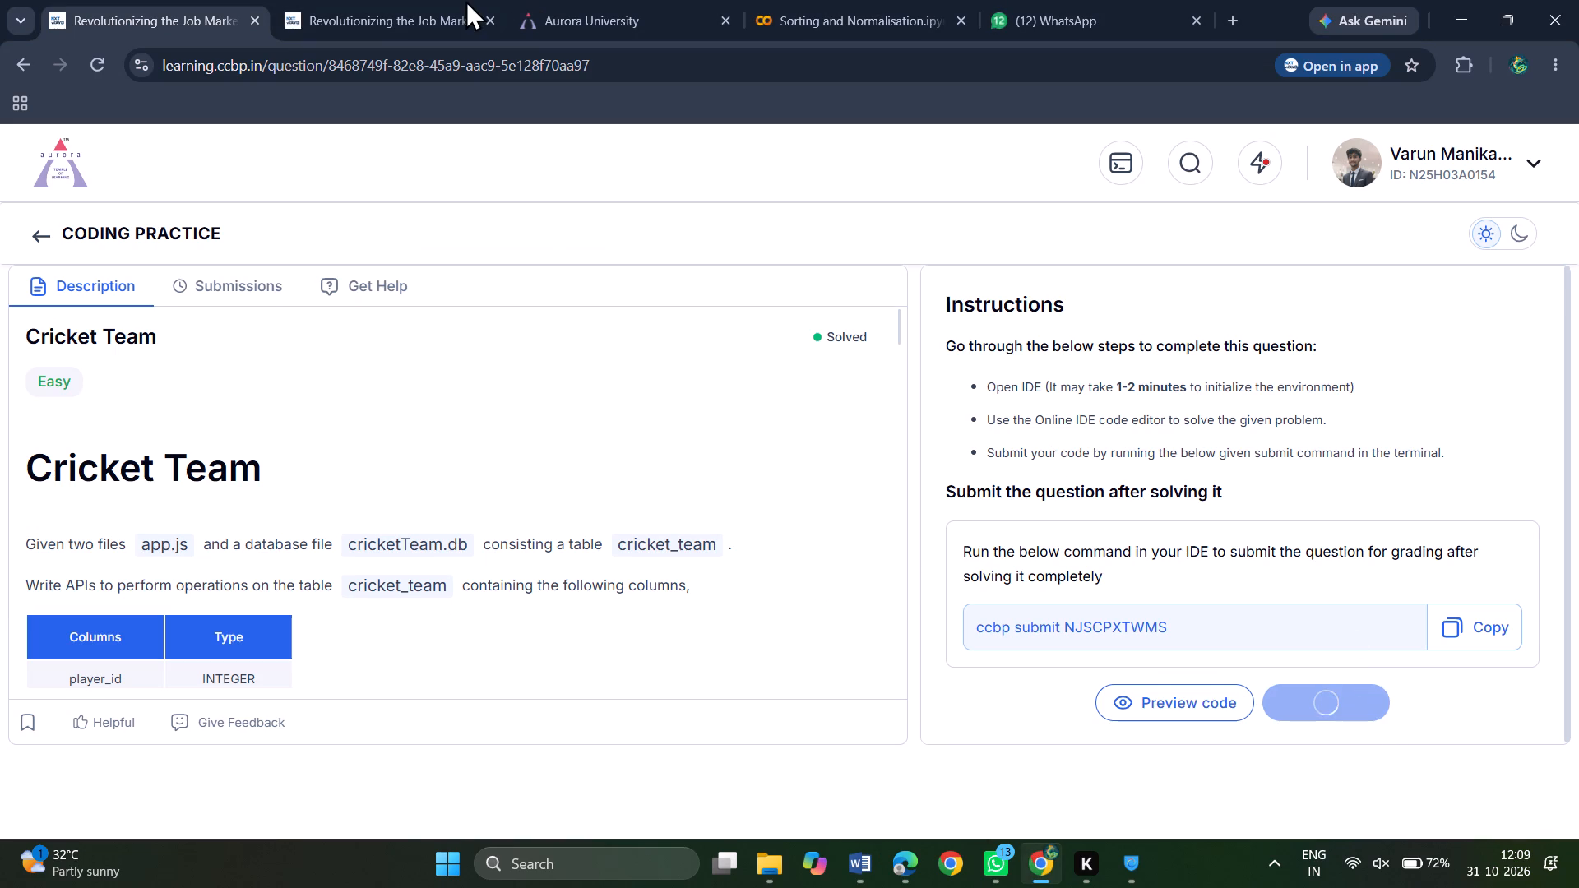
double_click(465, 0)
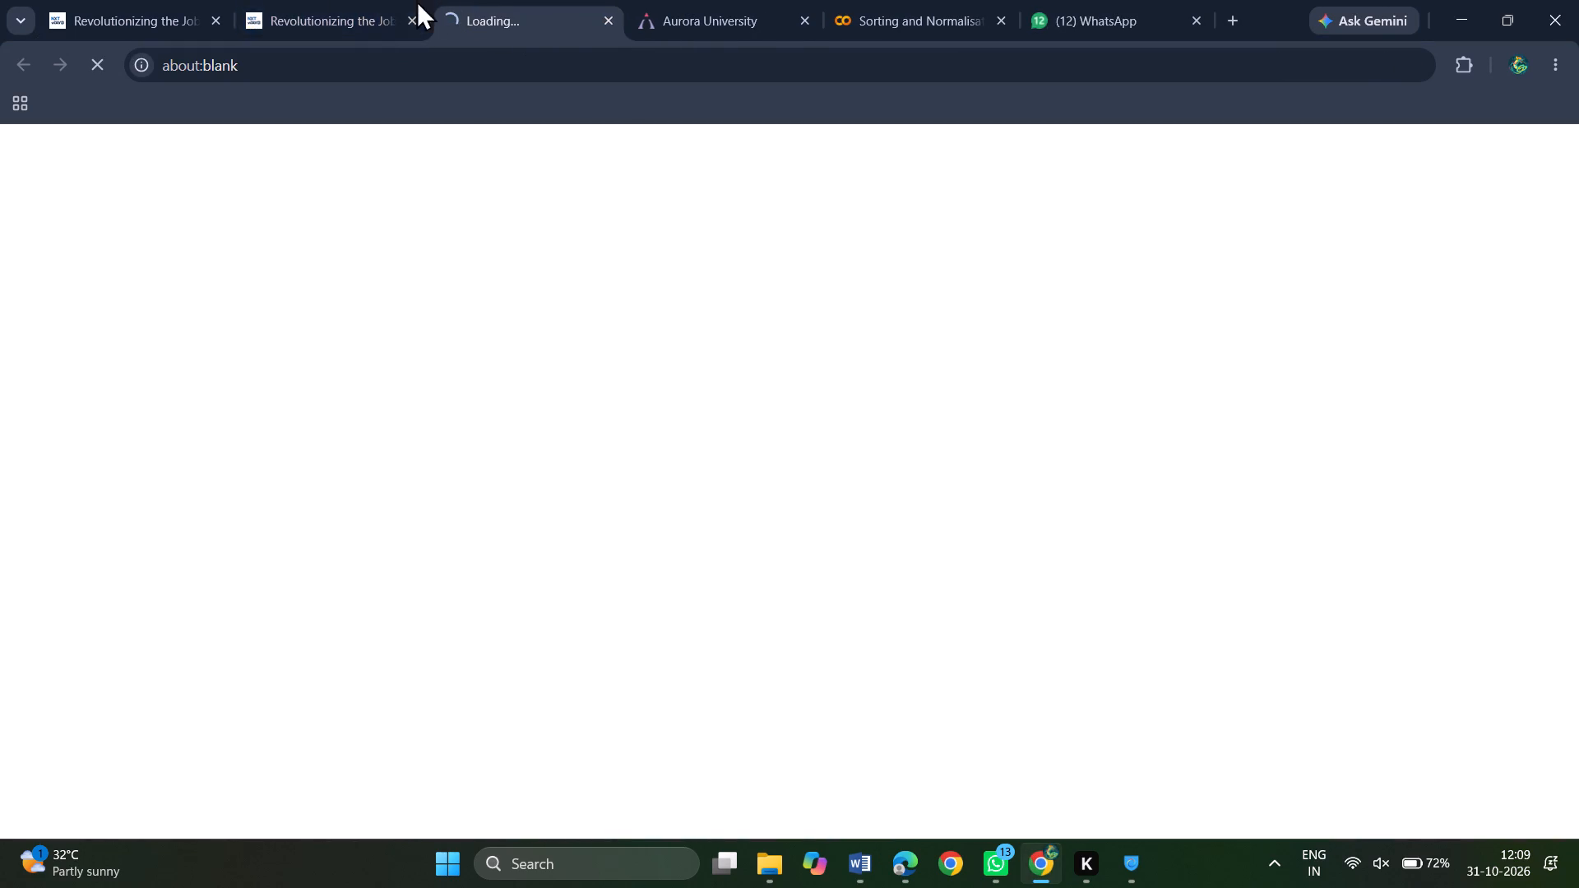
click(308, 0)
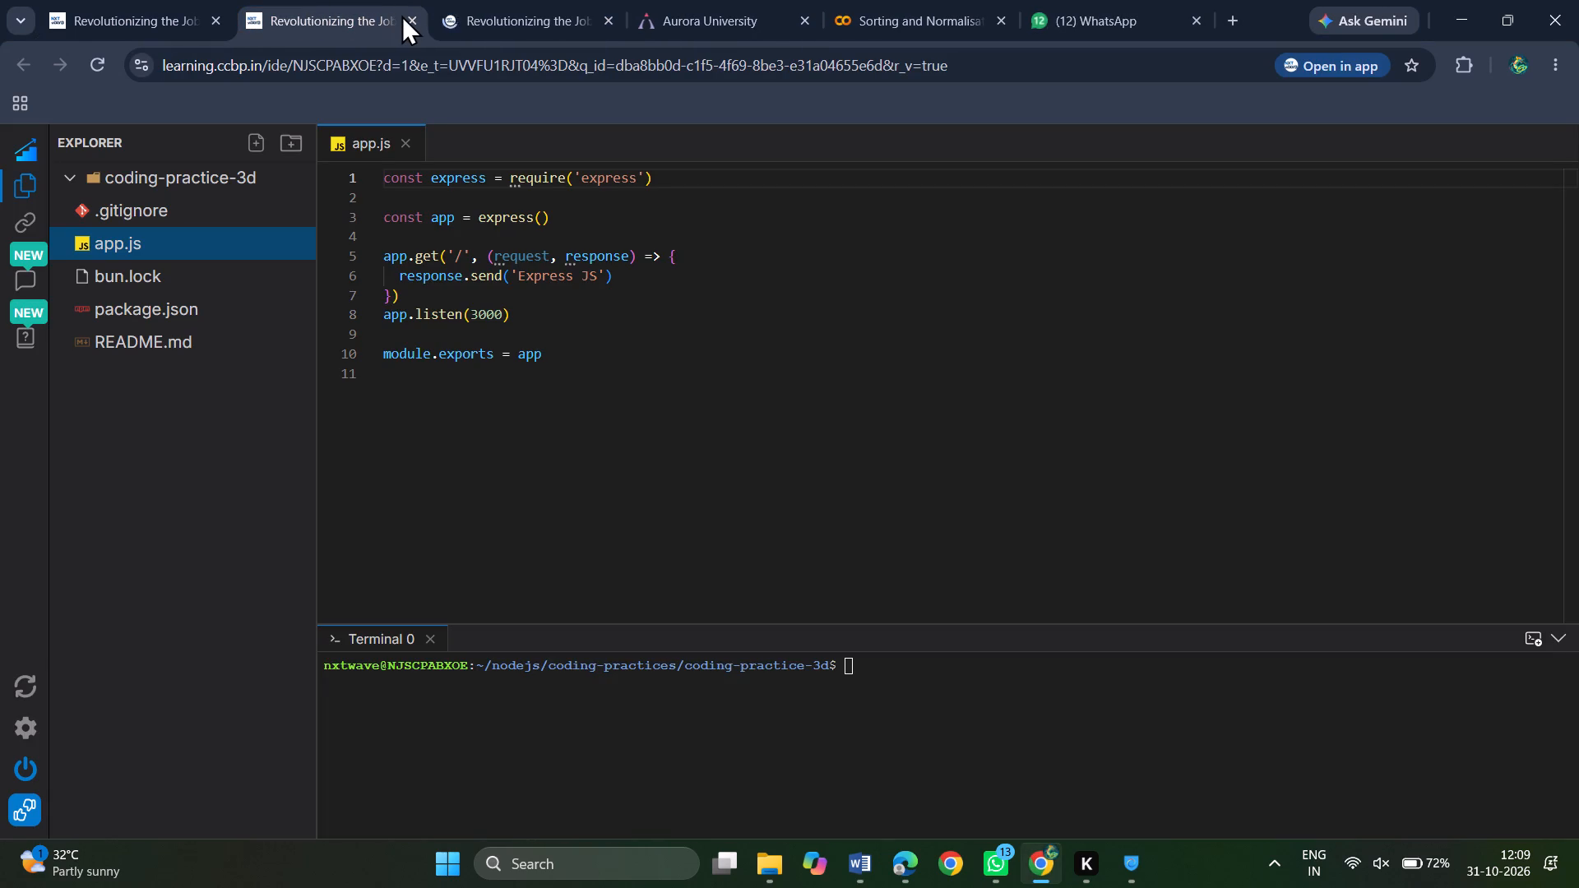
click(410, 17)
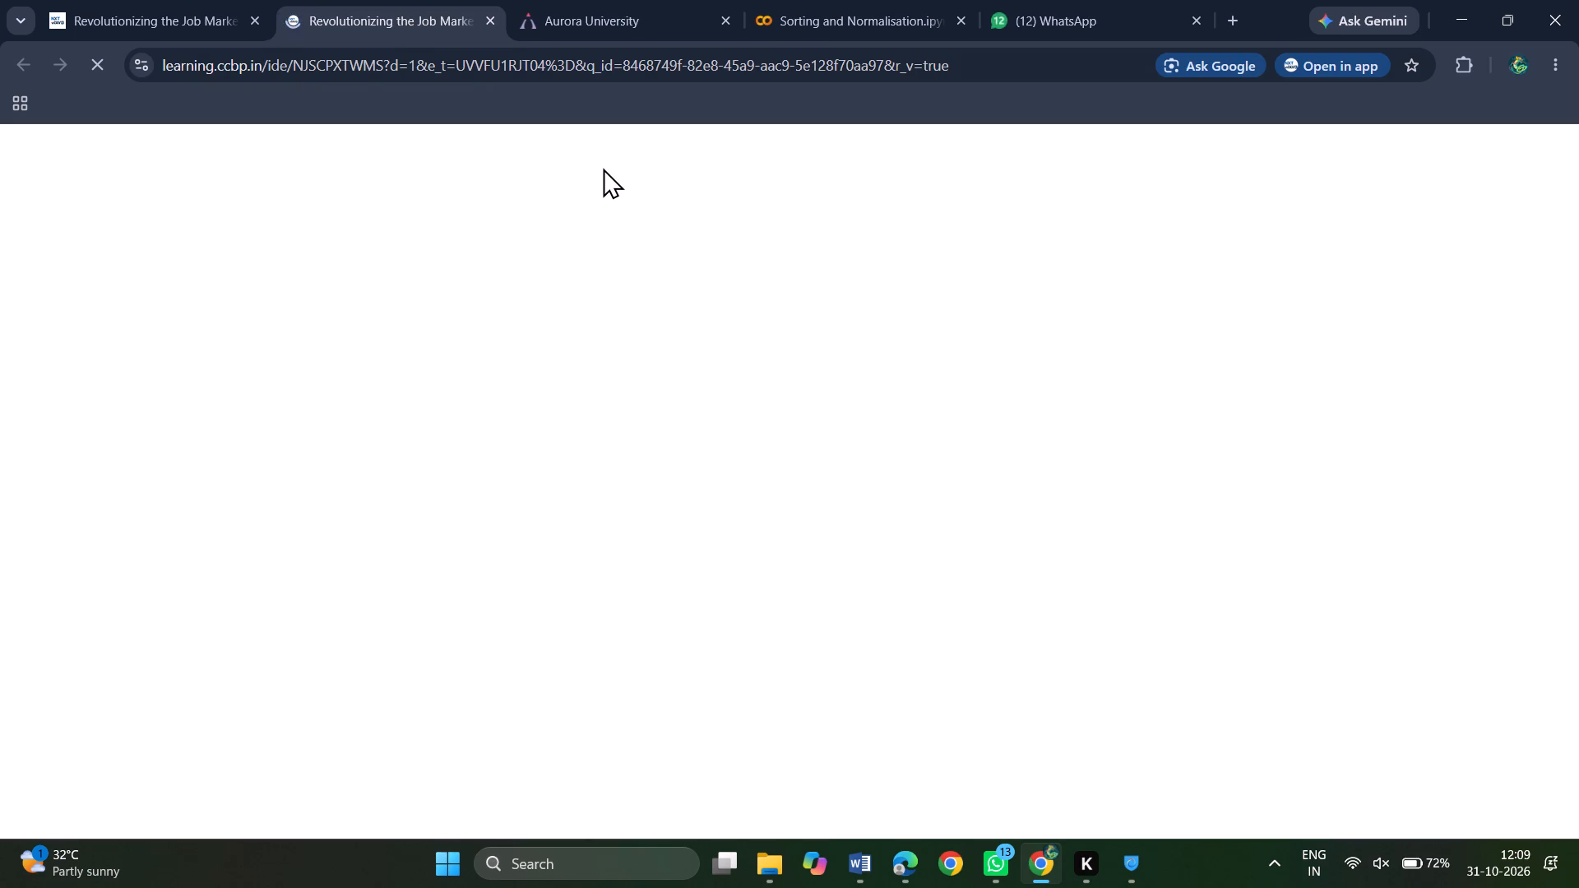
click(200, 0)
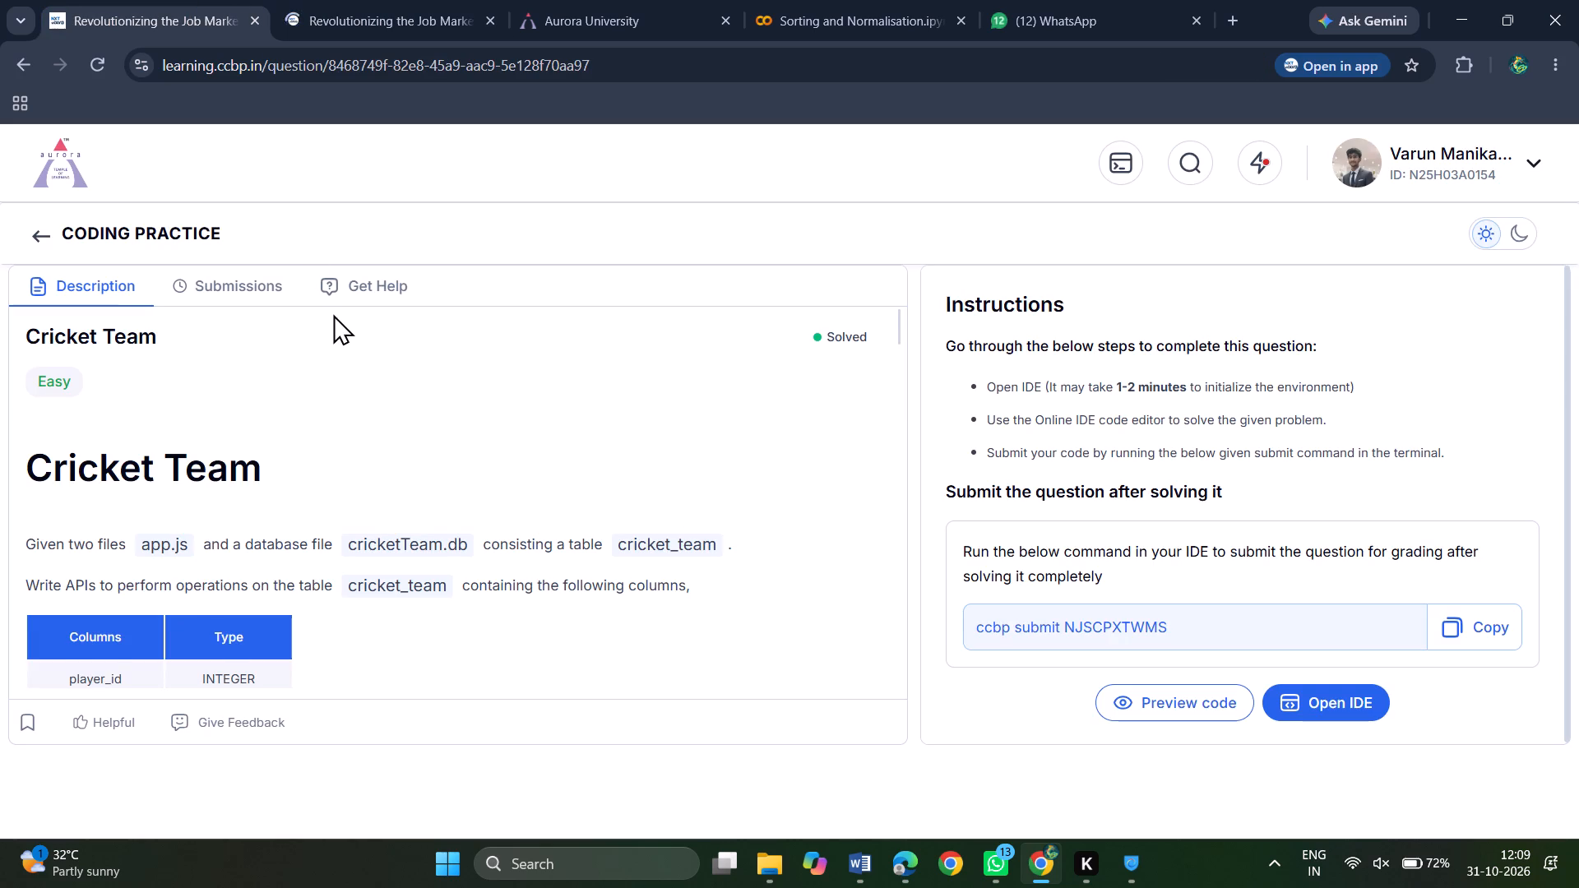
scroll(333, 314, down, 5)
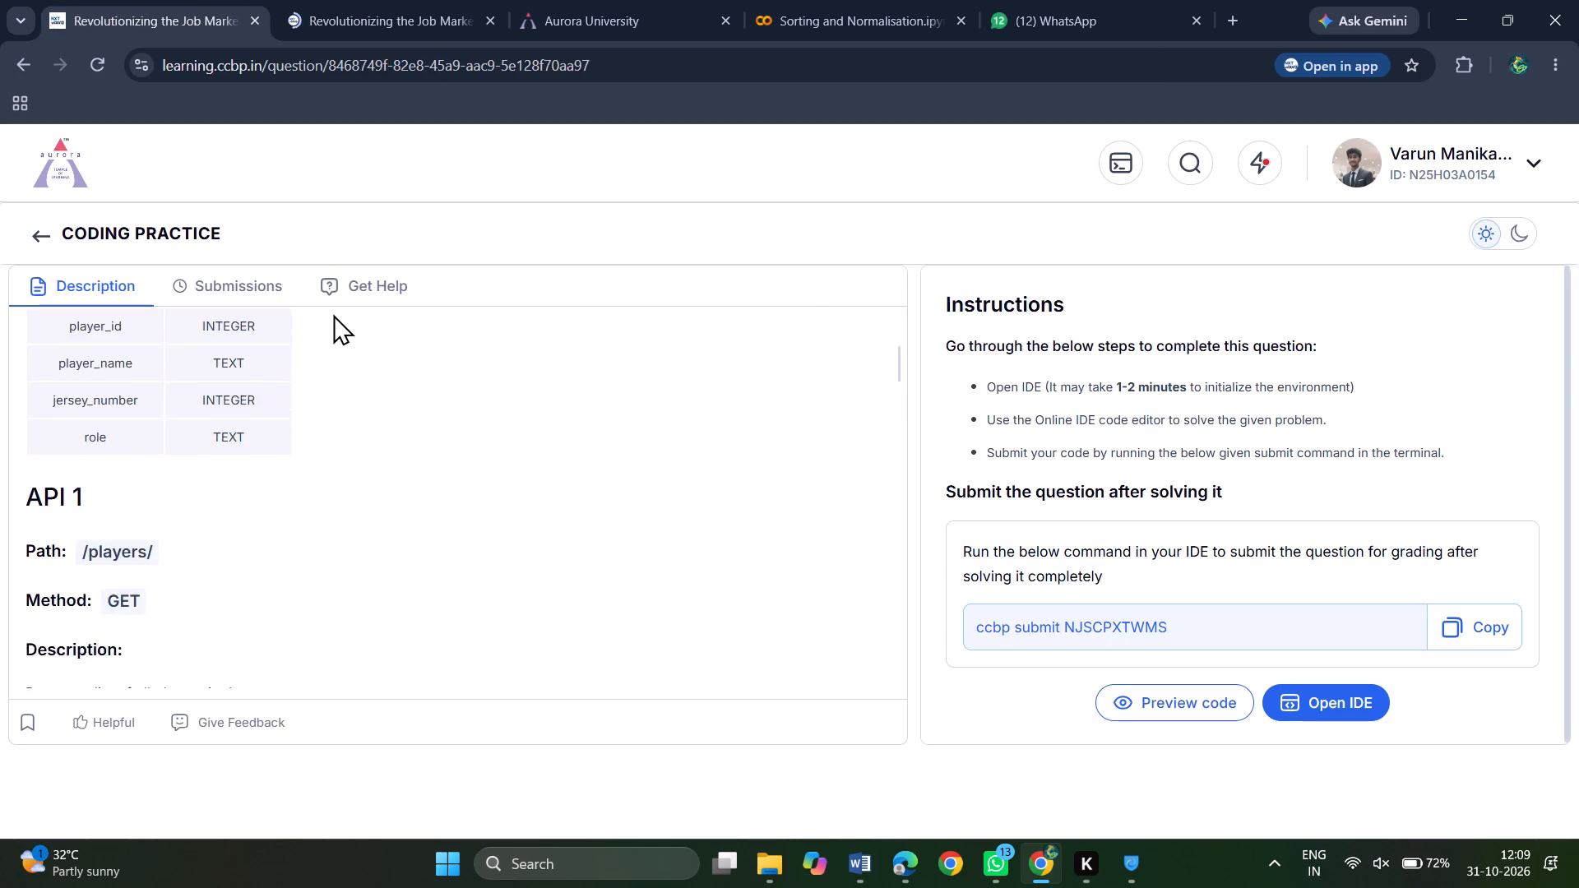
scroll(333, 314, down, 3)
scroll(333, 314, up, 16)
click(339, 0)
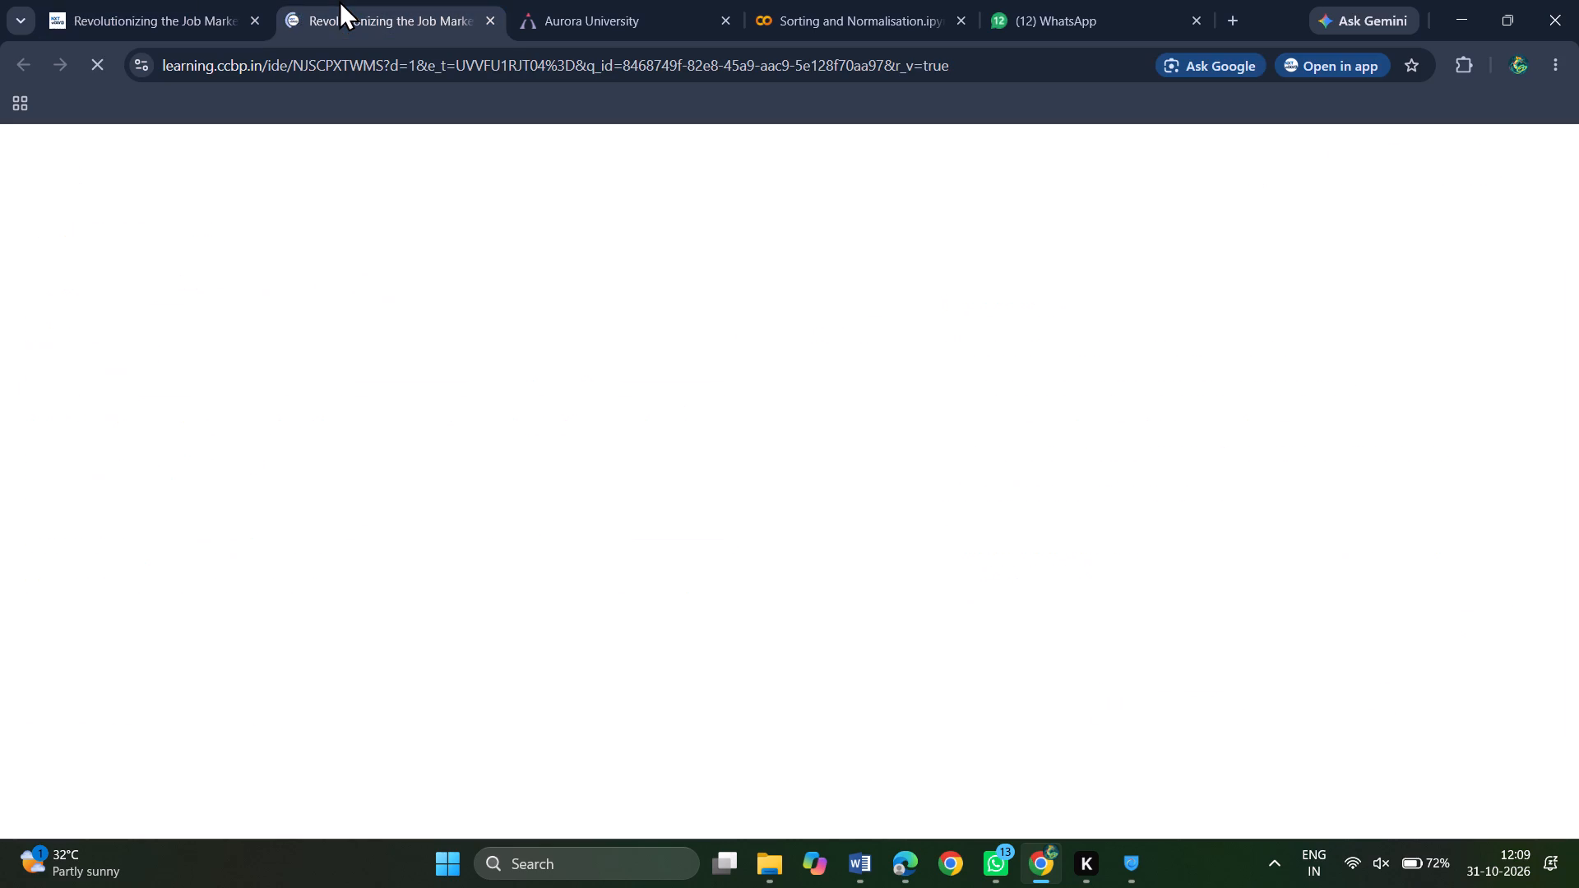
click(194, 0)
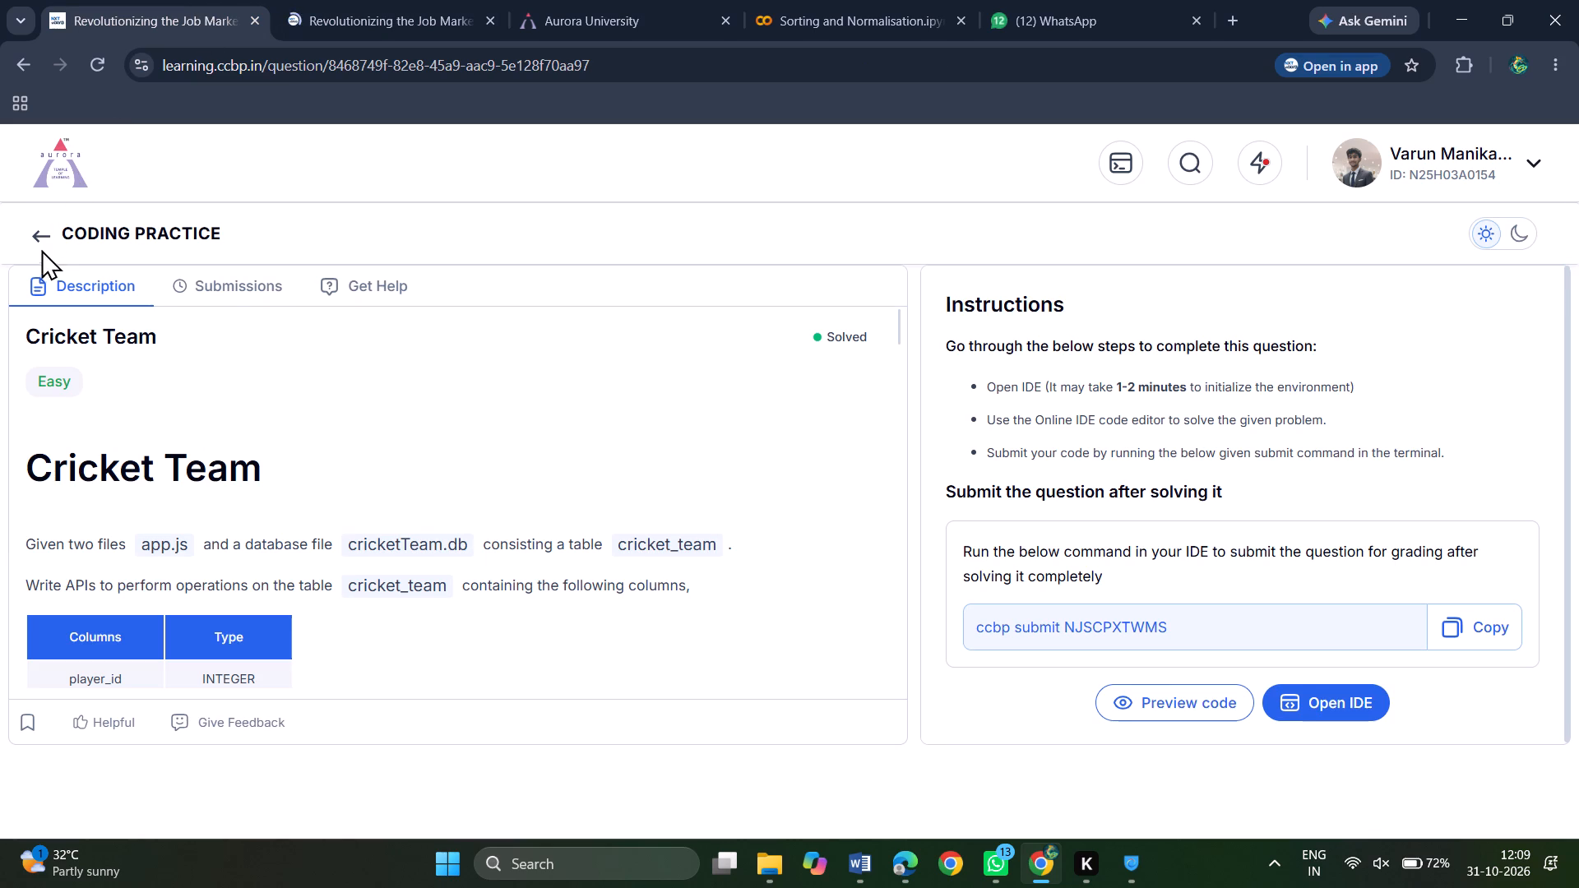
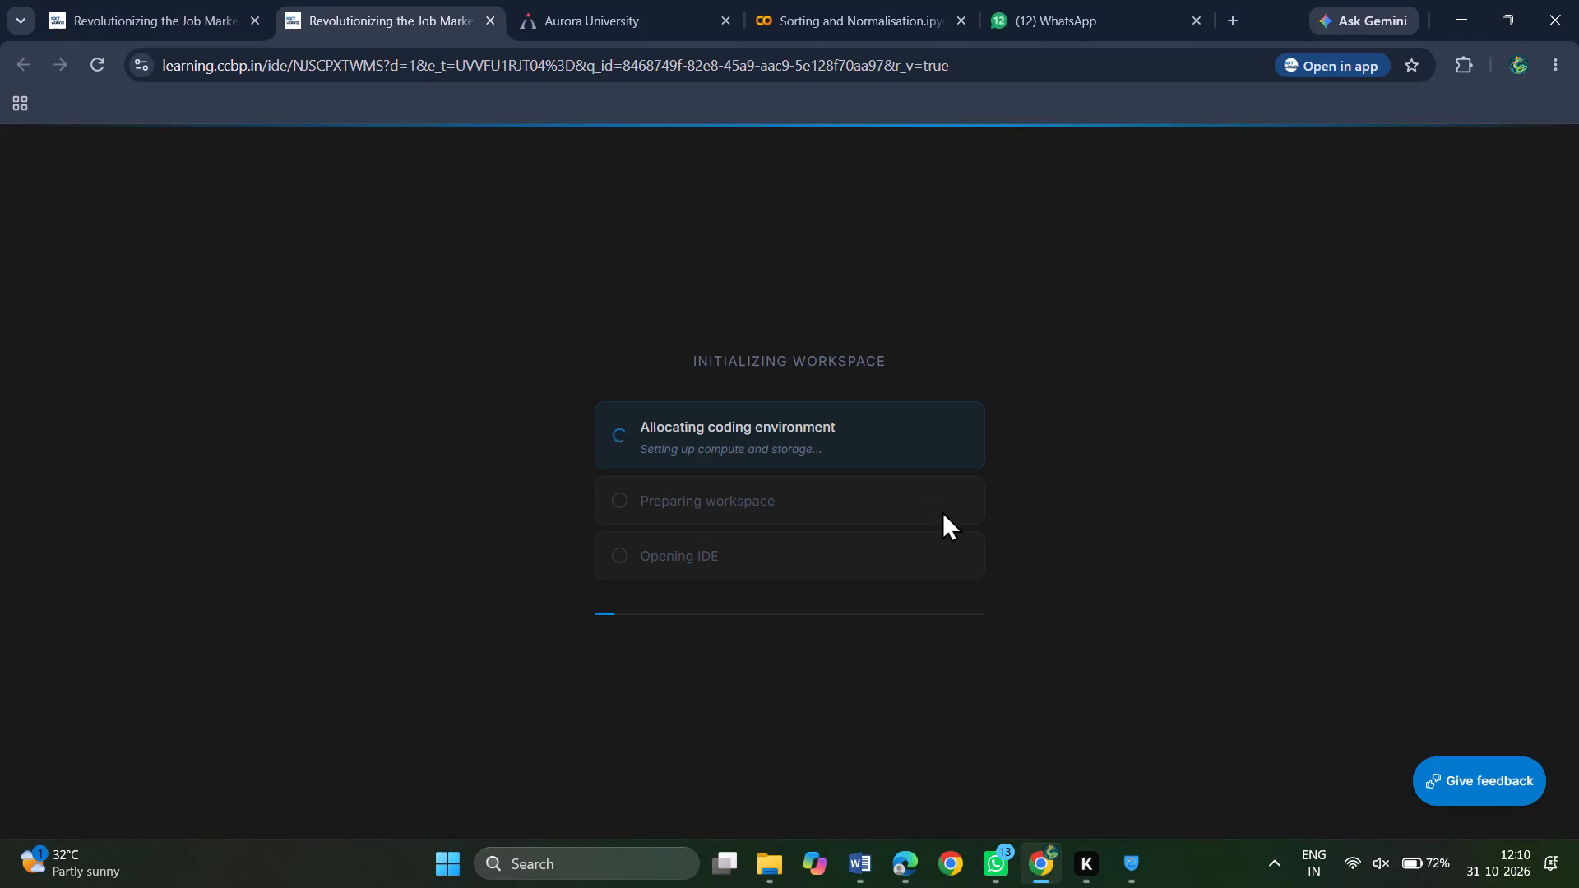
Open the Cricket Team question's Right Answer submission and capture its submission details page as a screenshot.
click(942, 511)
click(193, 0)
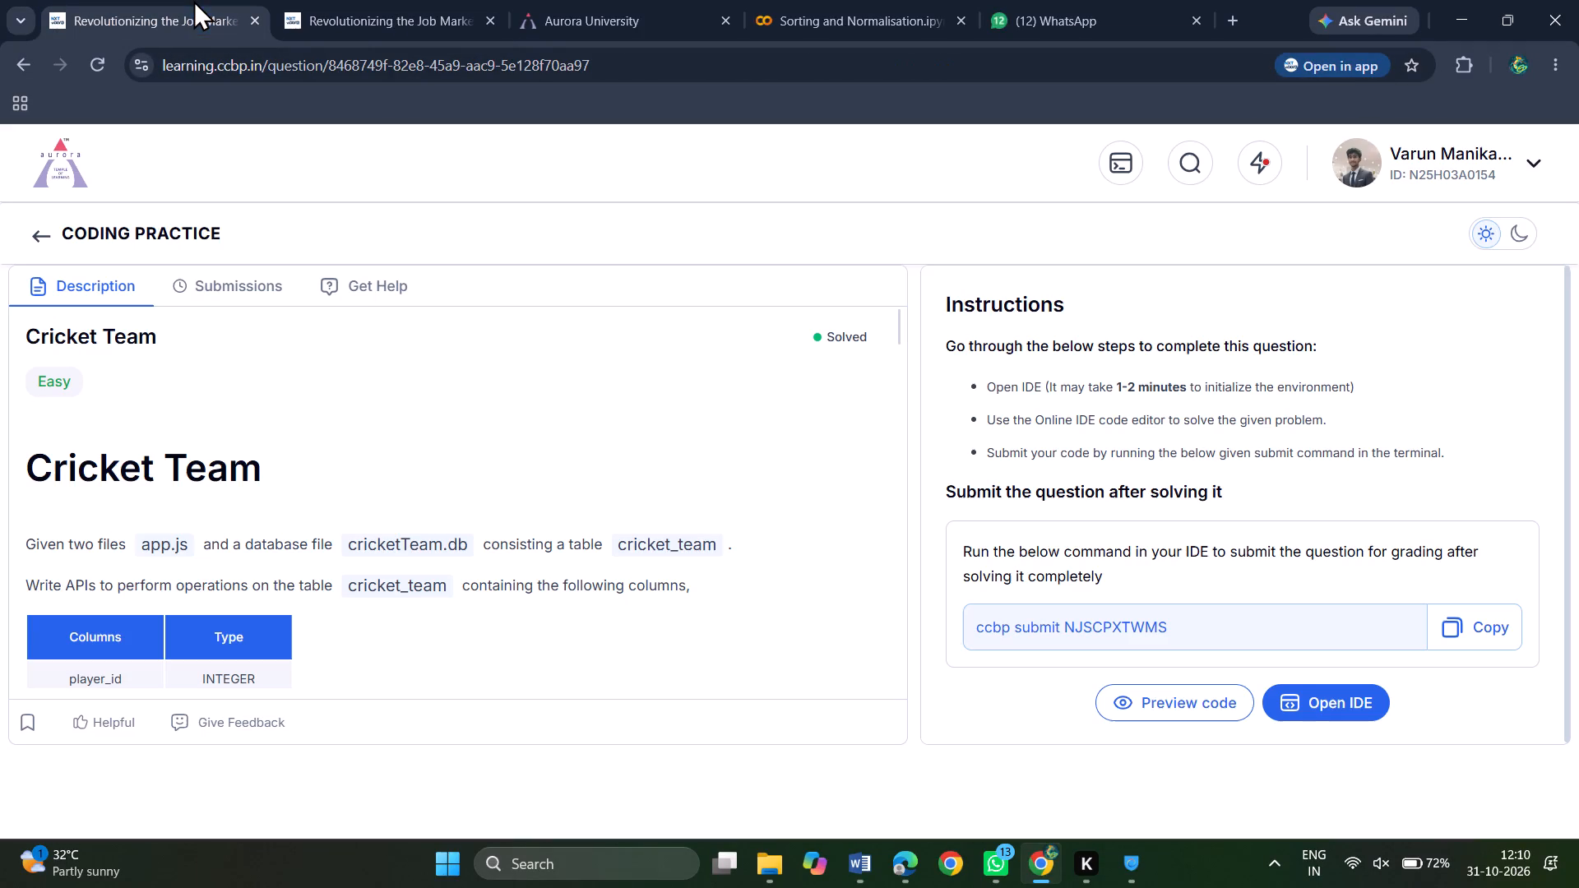
click(261, 274)
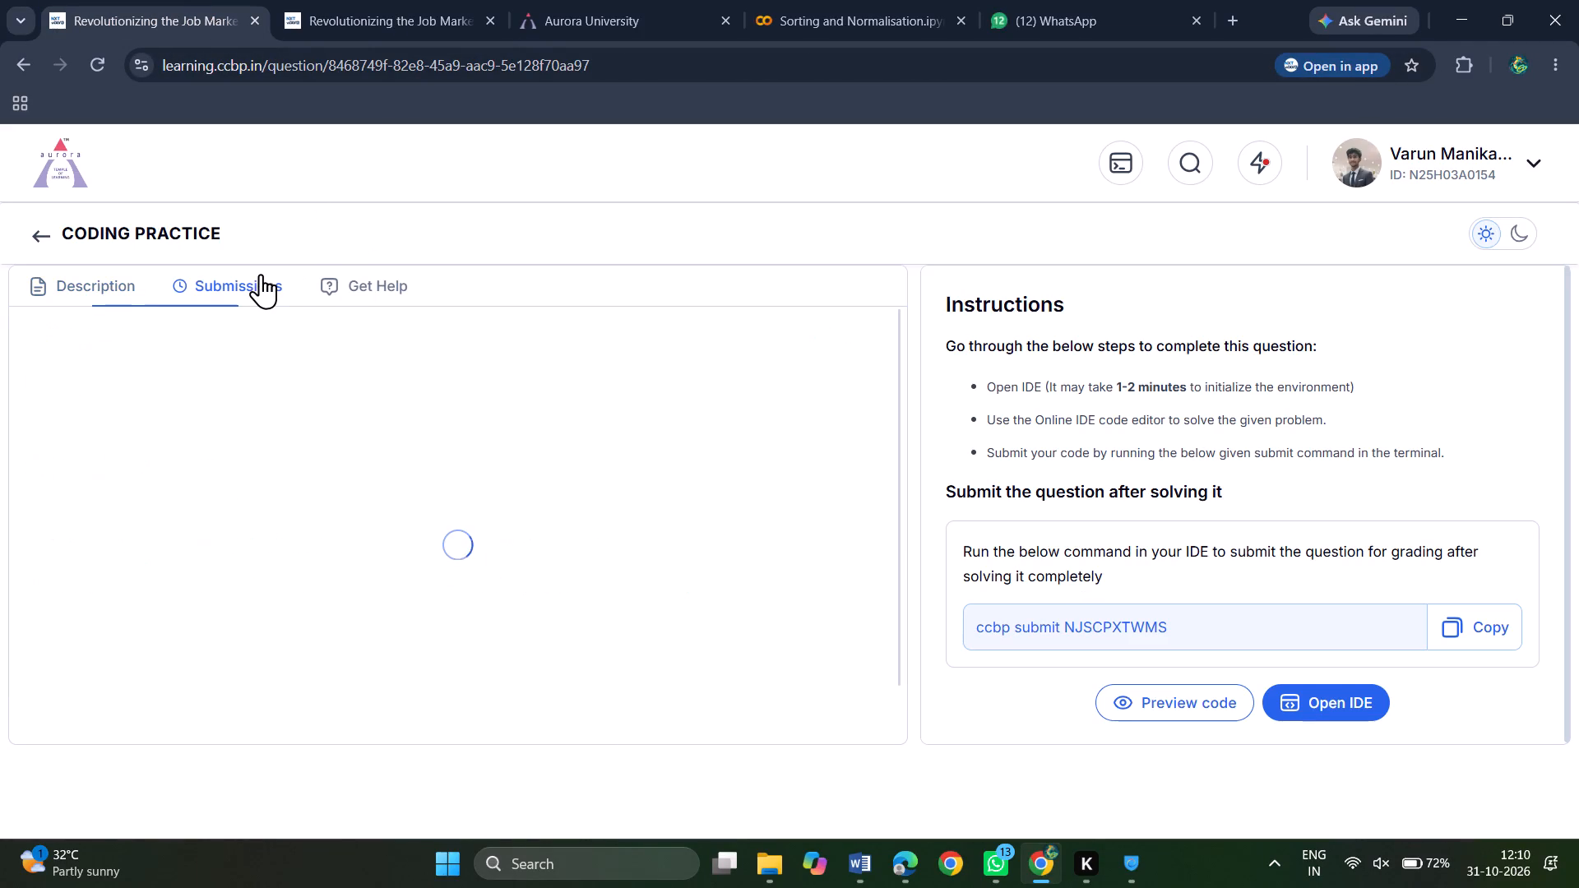
click(435, 382)
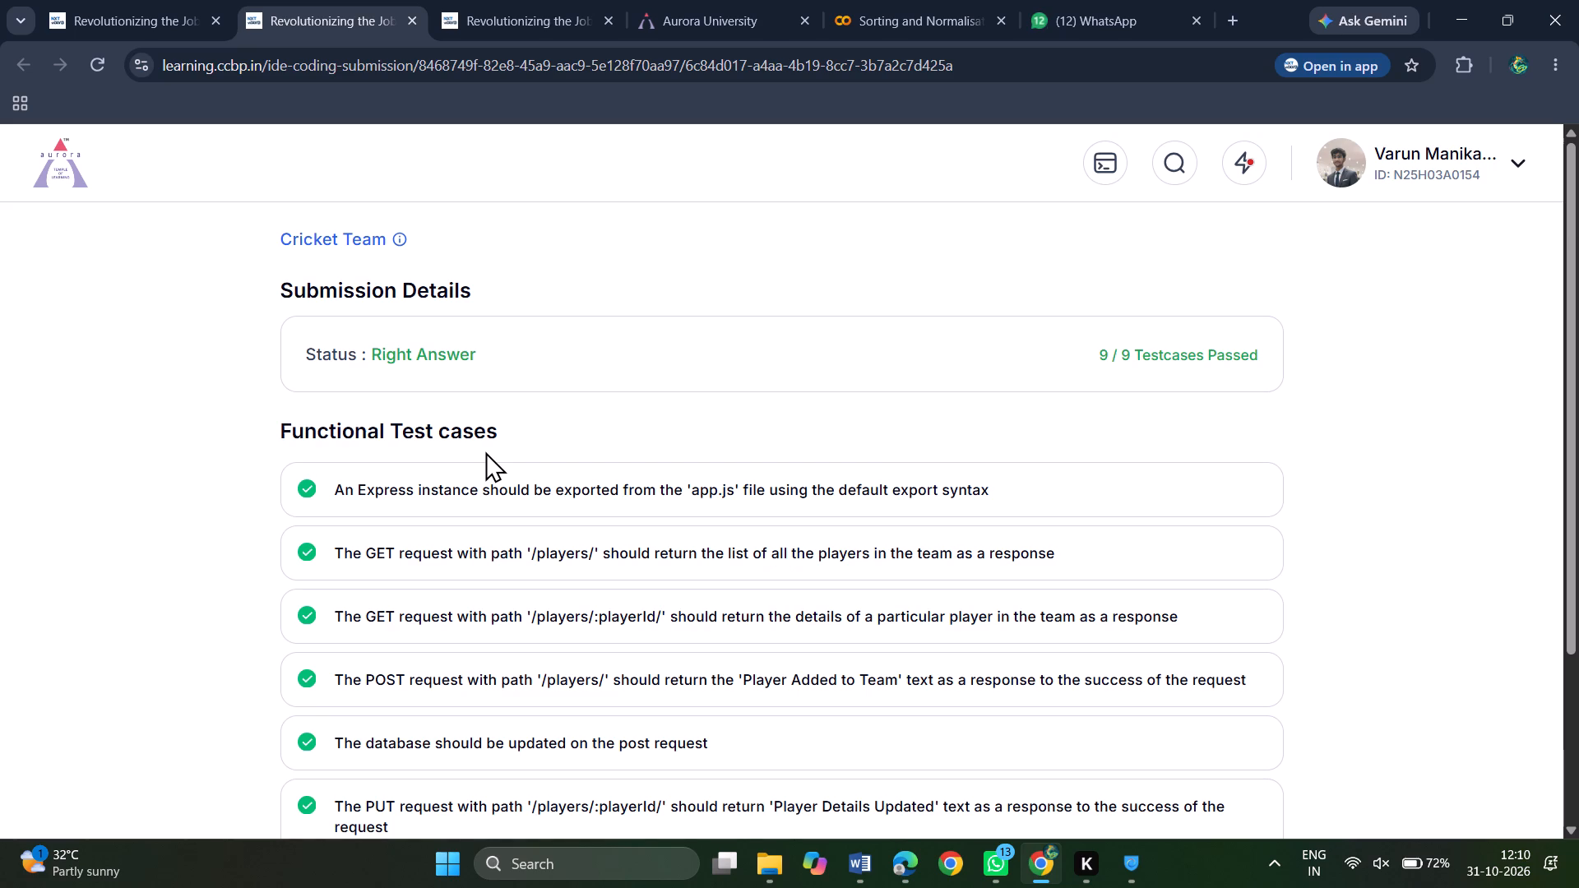
scroll(485, 451, up, 1)
key(Print)
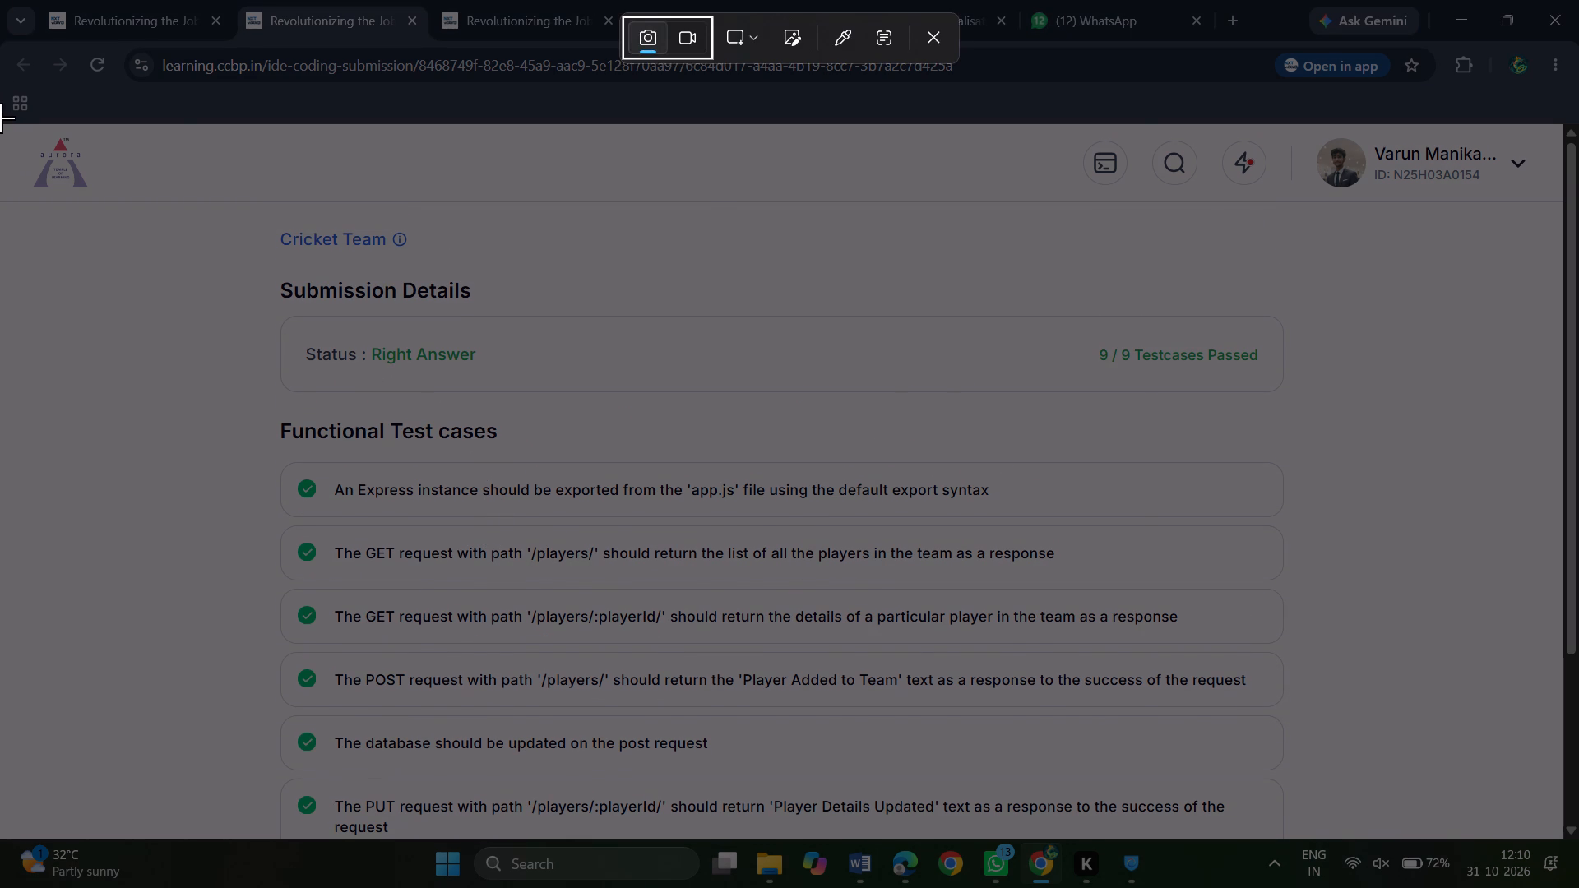
drag(0, 118, 1184, 853)
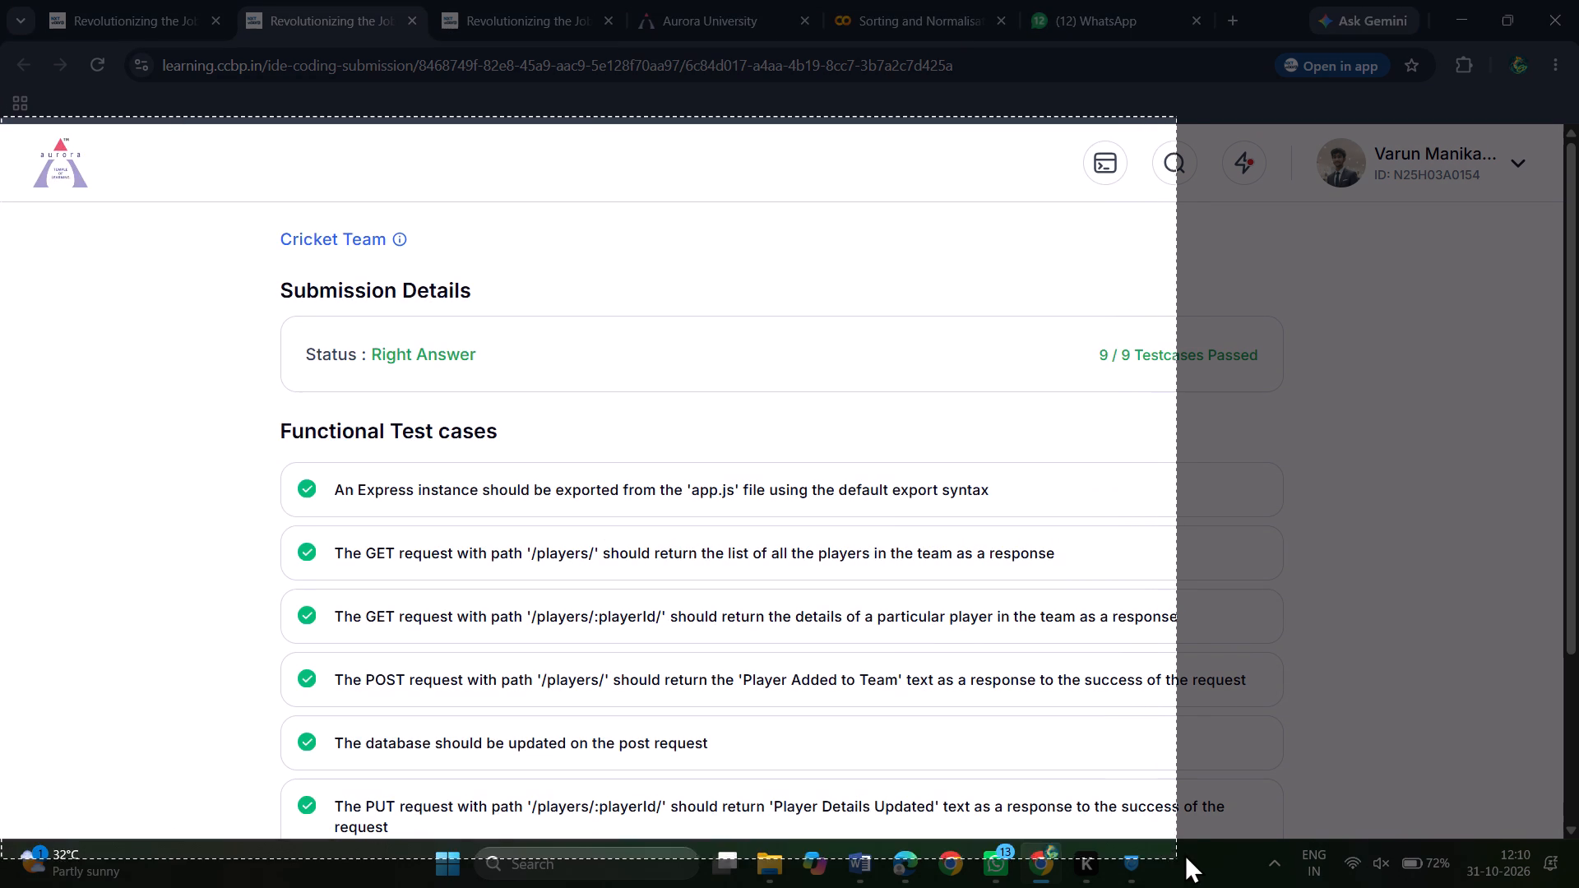
drag(1184, 853, 1477, 828)
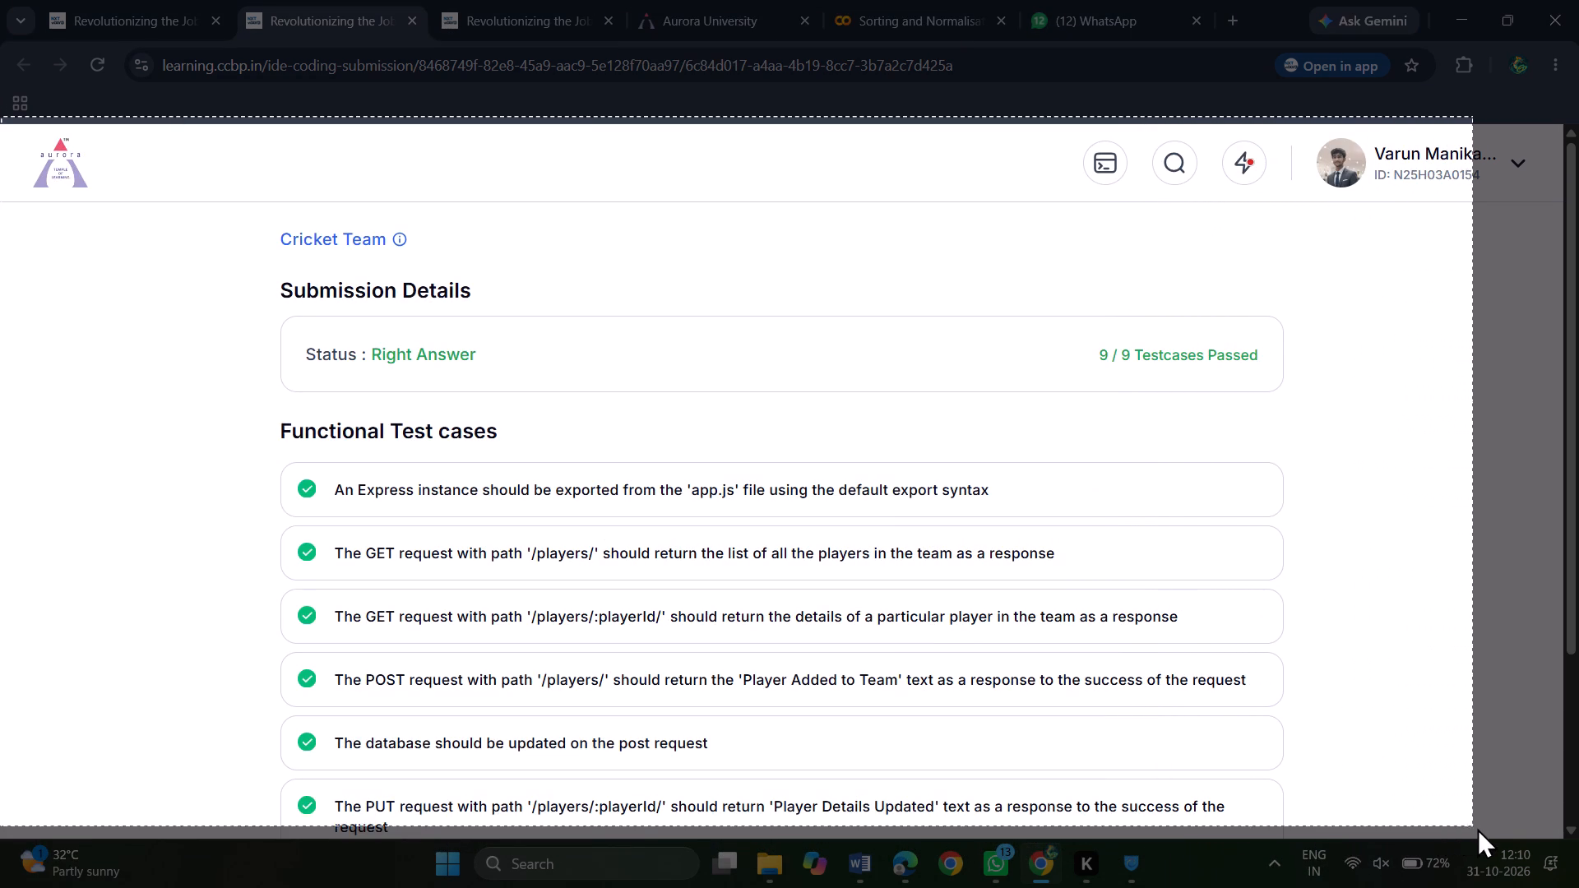
drag(1477, 828, 1578, 835)
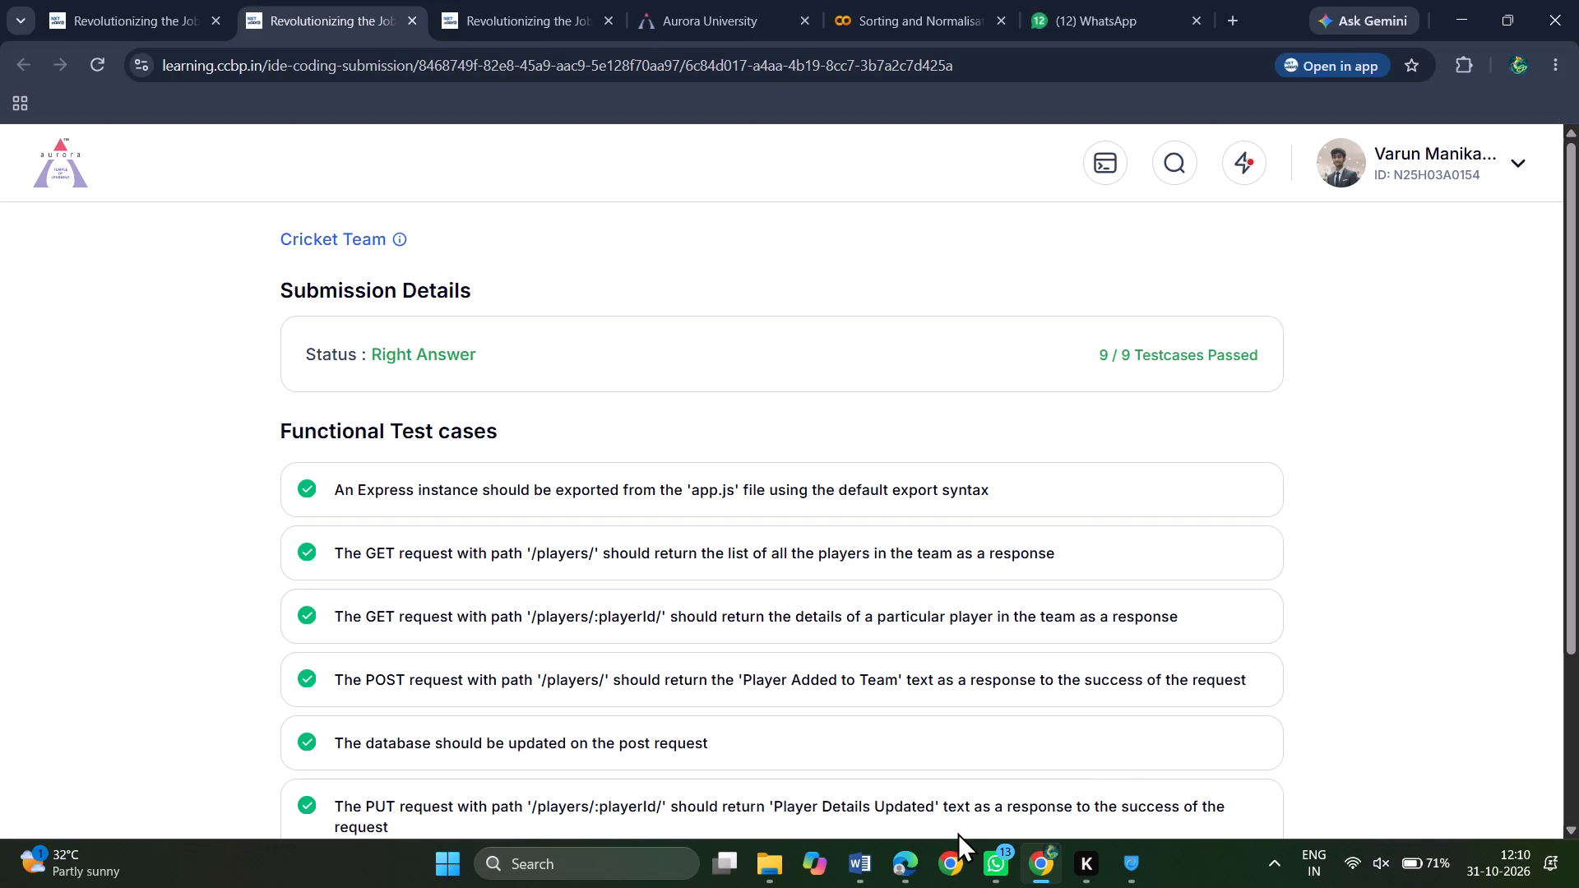
In Word, replace the Date after 100 Days from Today submission screenshot under Question 1 with the copied Cricket Team submission screenshot.
click(845, 862)
scroll(757, 519, down, 1)
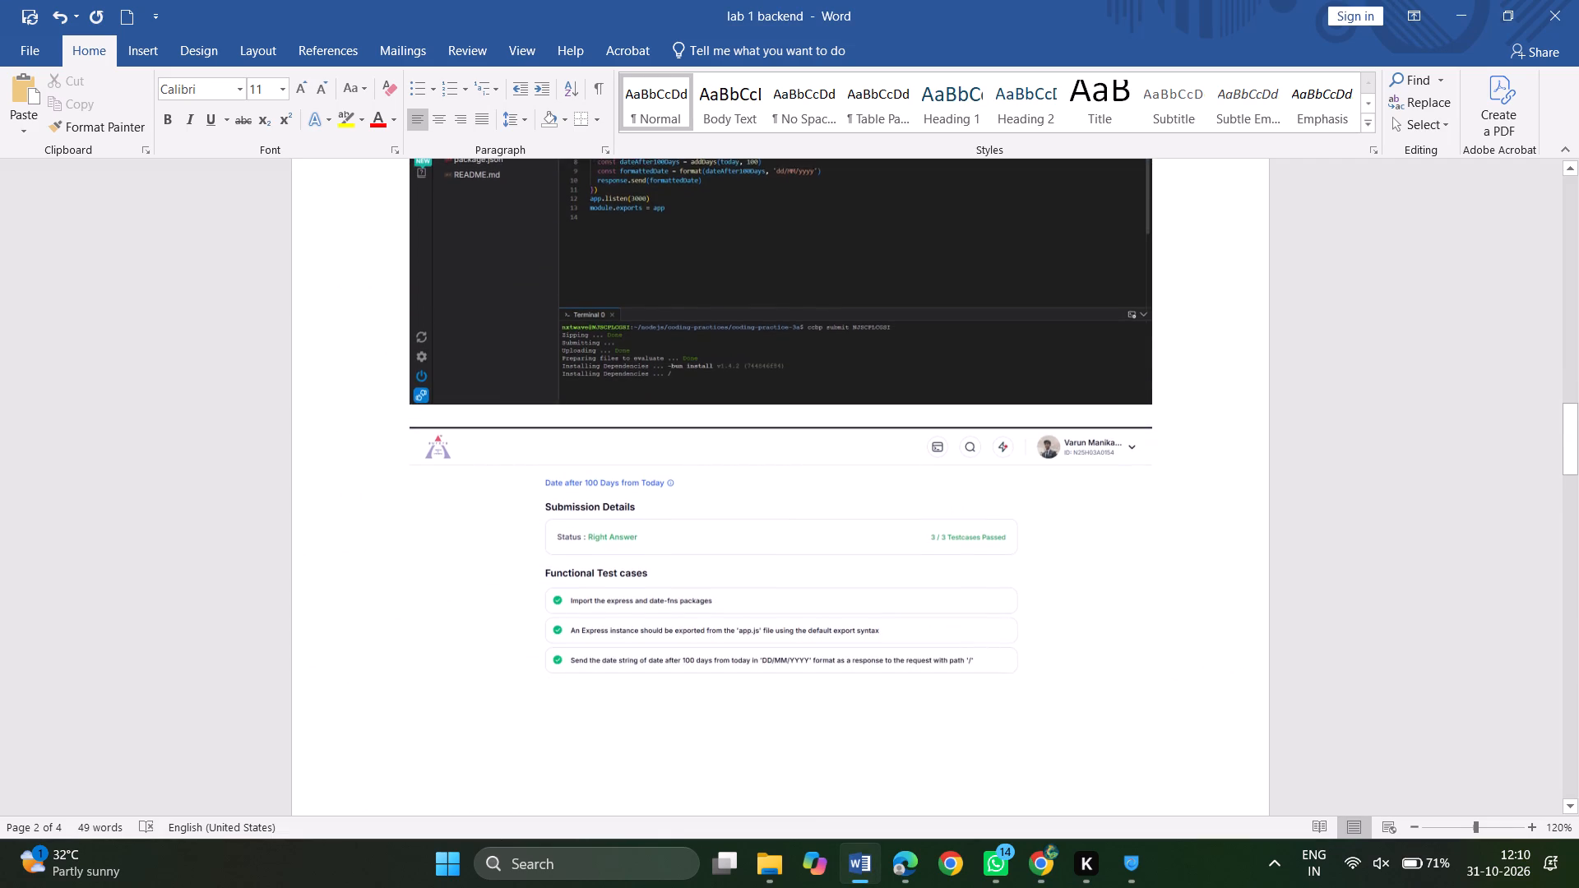
scroll(757, 519, up, 2)
scroll(757, 519, down, 2)
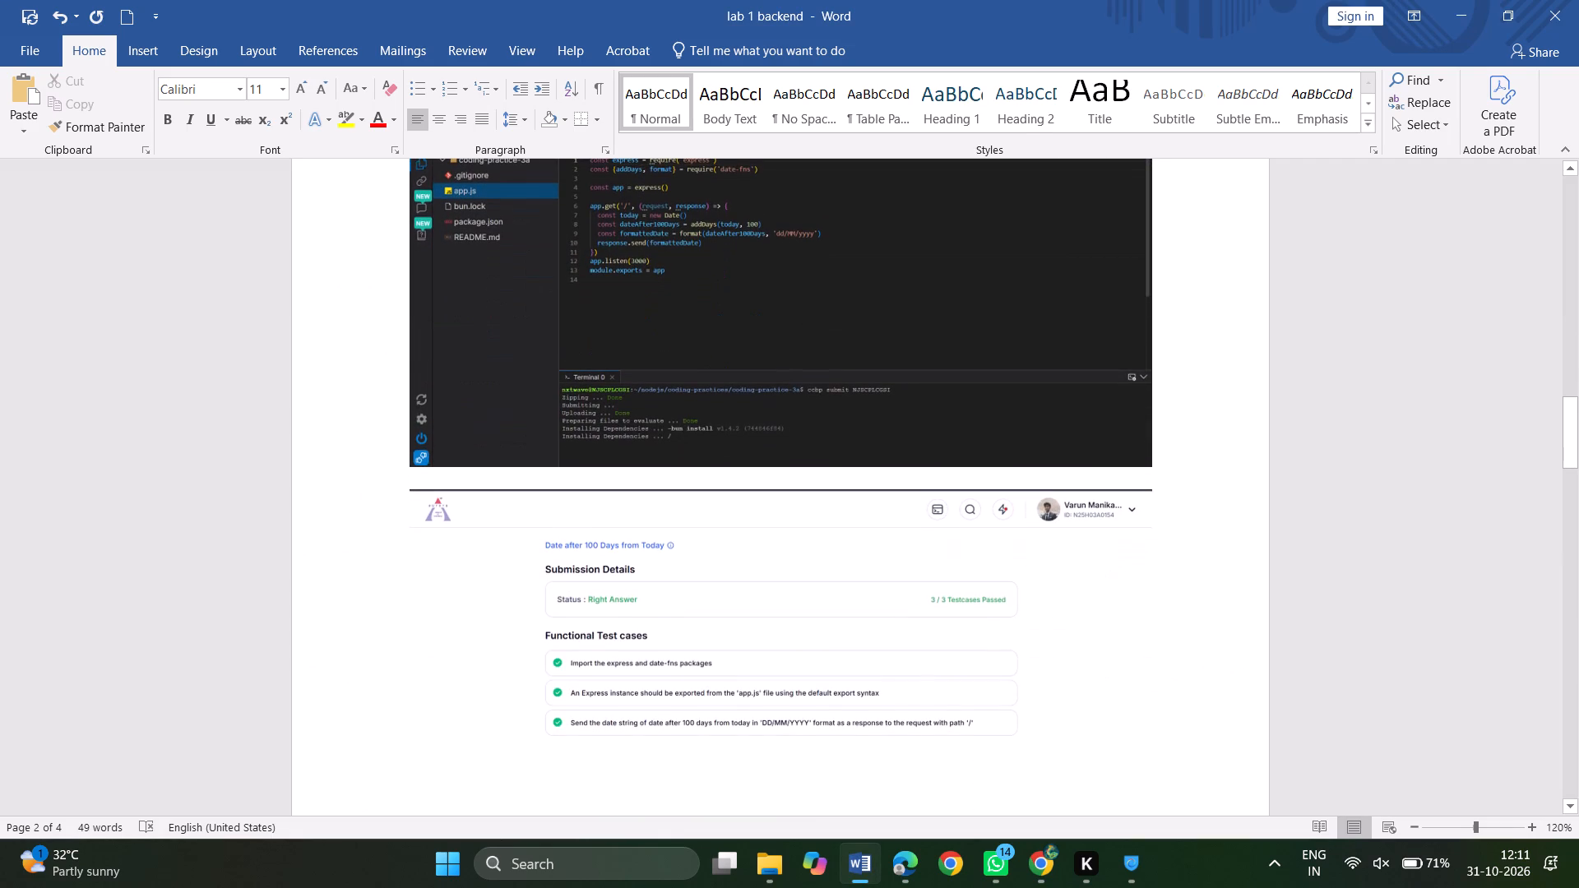
click(729, 601)
key(BackSpace)
key(ctrl+v)
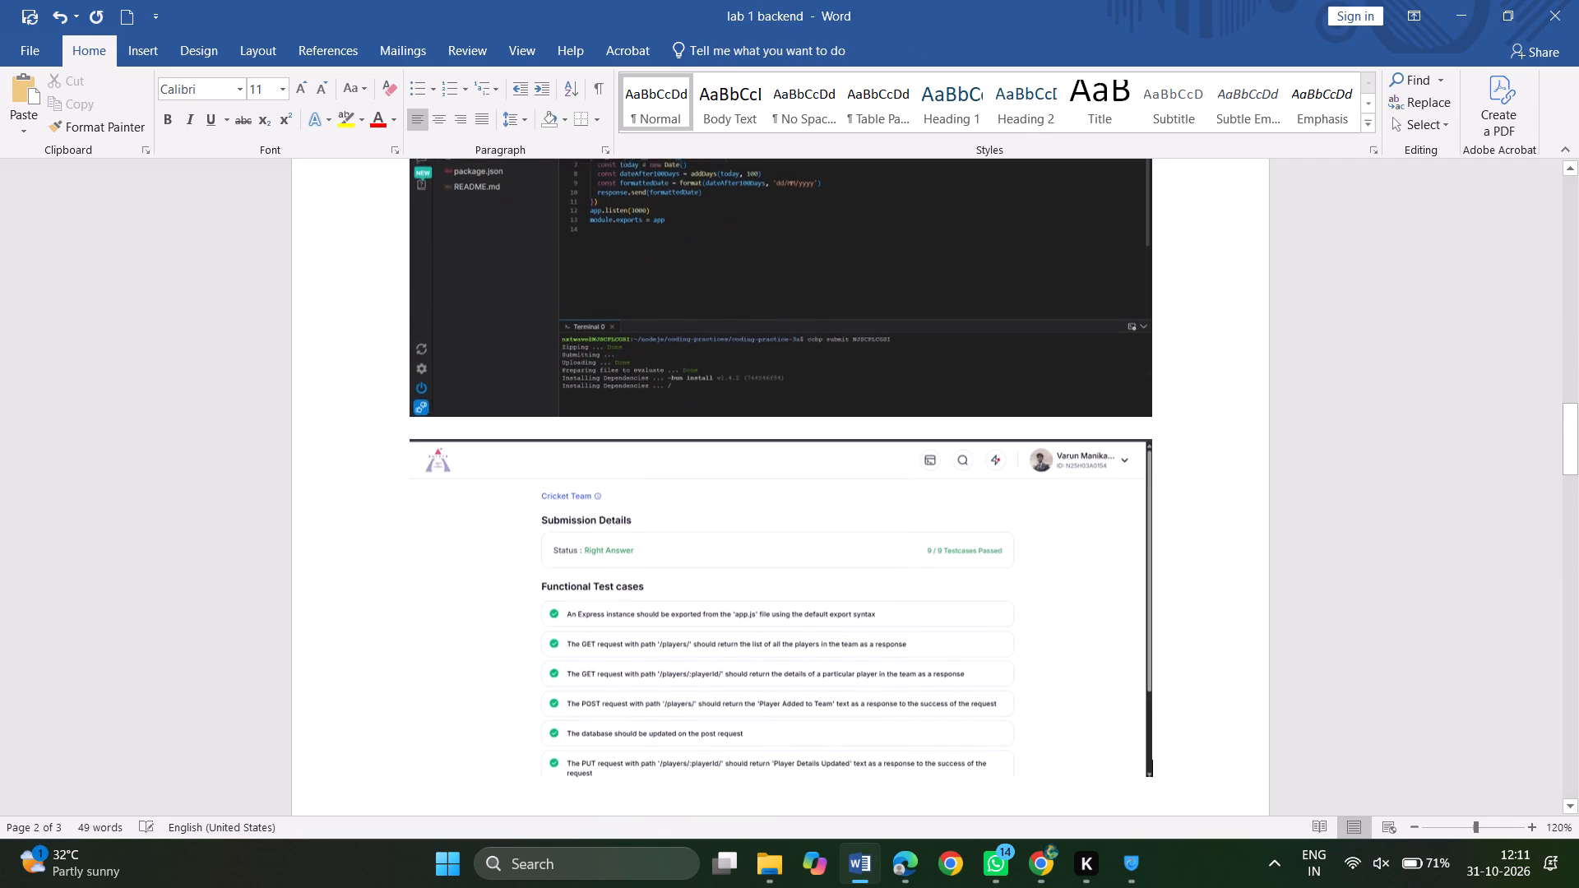
scroll(729, 601, down, 4)
scroll(729, 601, up, 3)
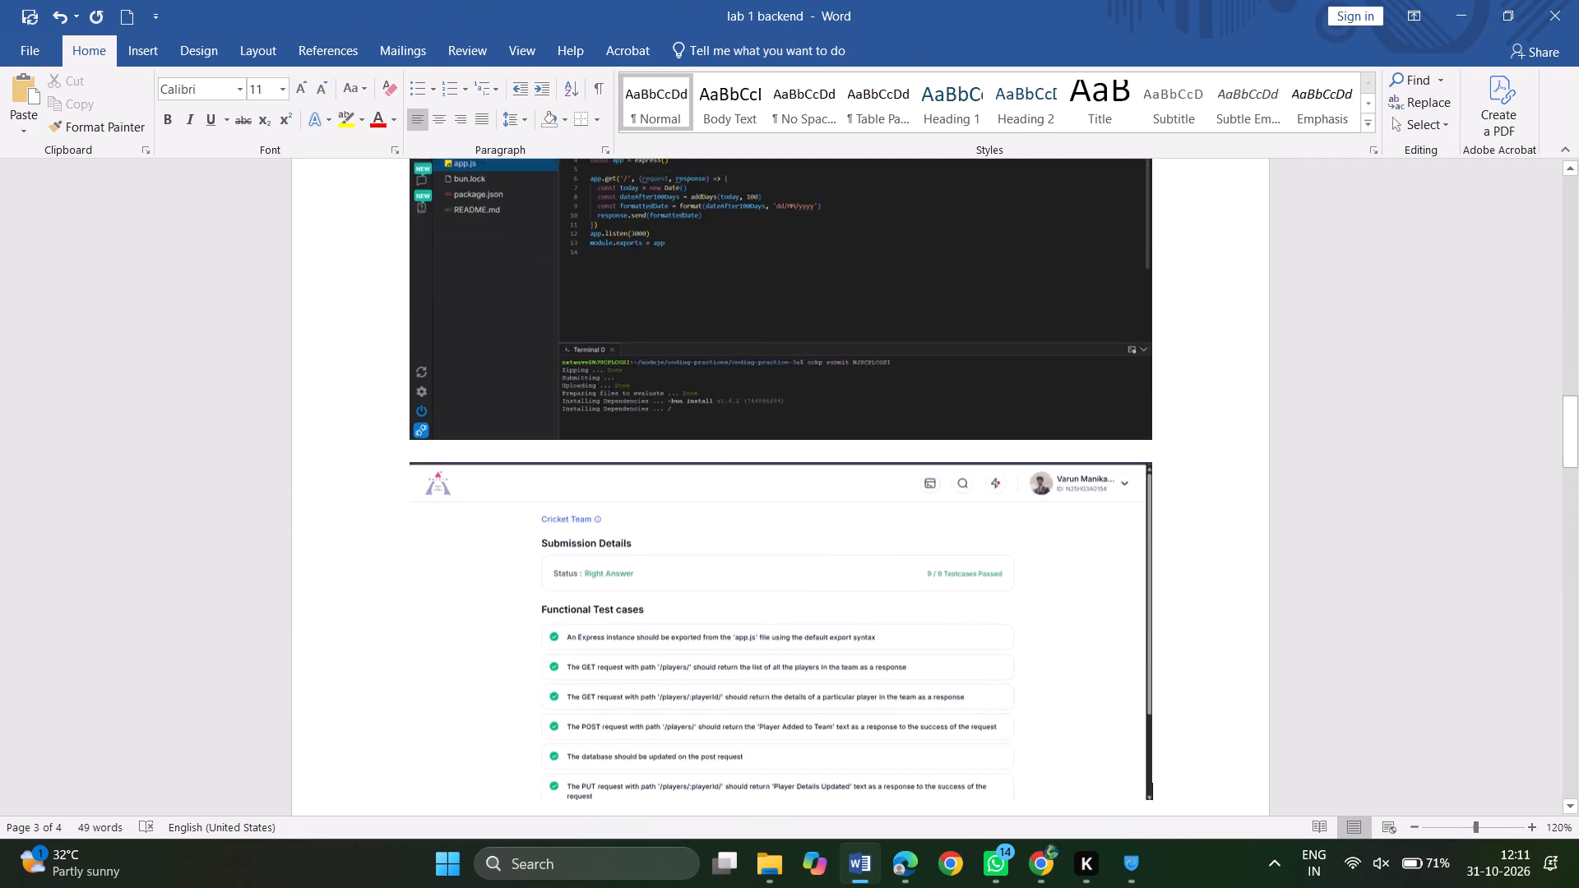
scroll(729, 601, up, 1)
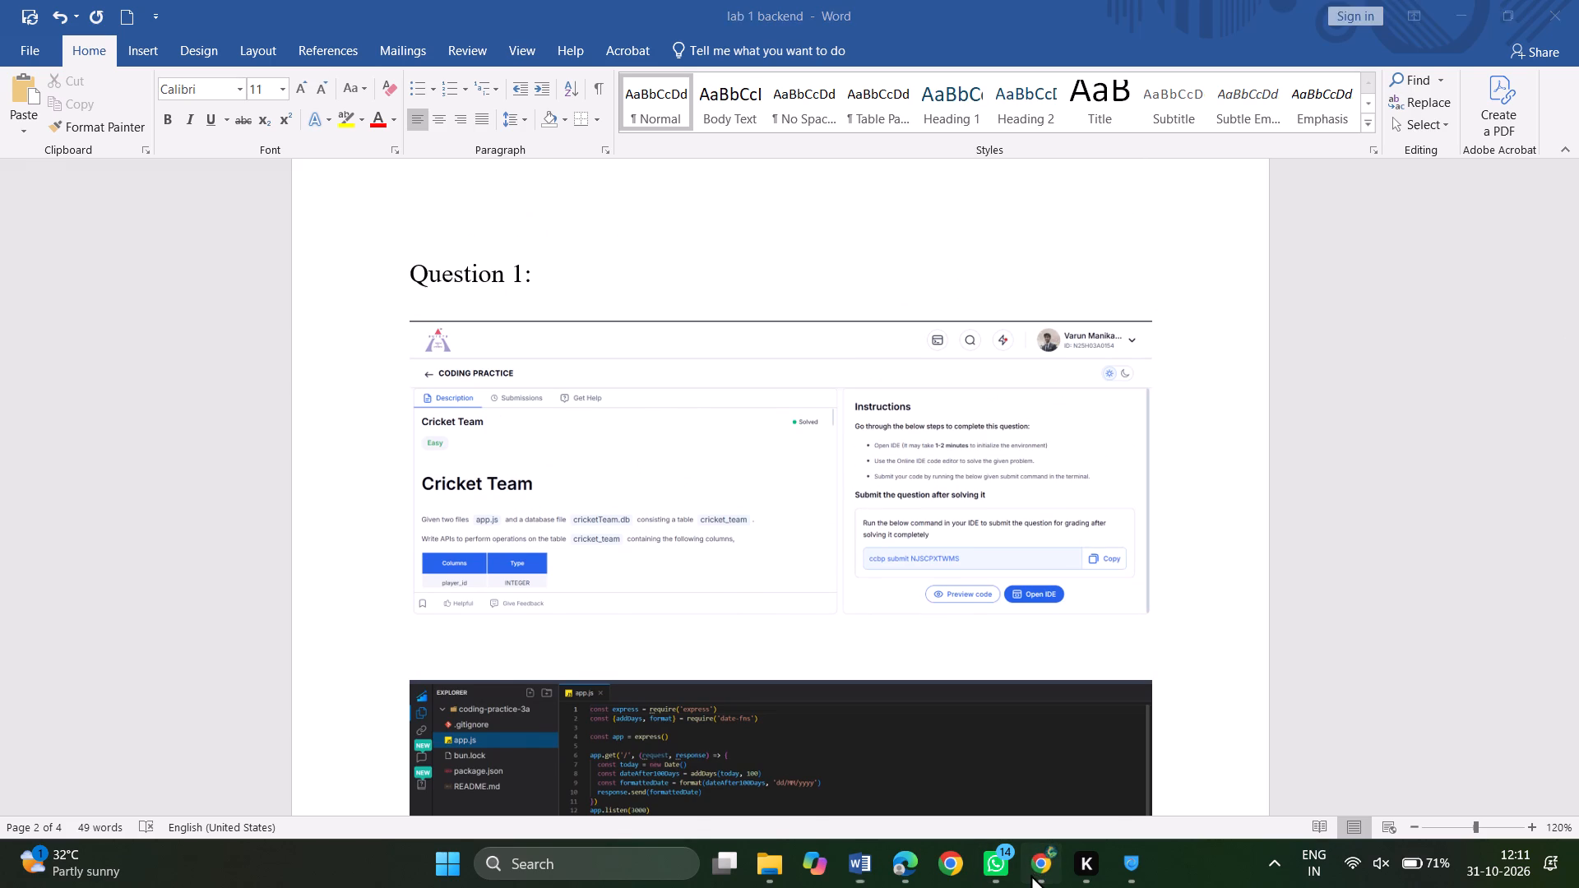
Switch to the Cricket Team IDE in Chrome and open app.js from the coding-practice-4a folder.
click(481, 0)
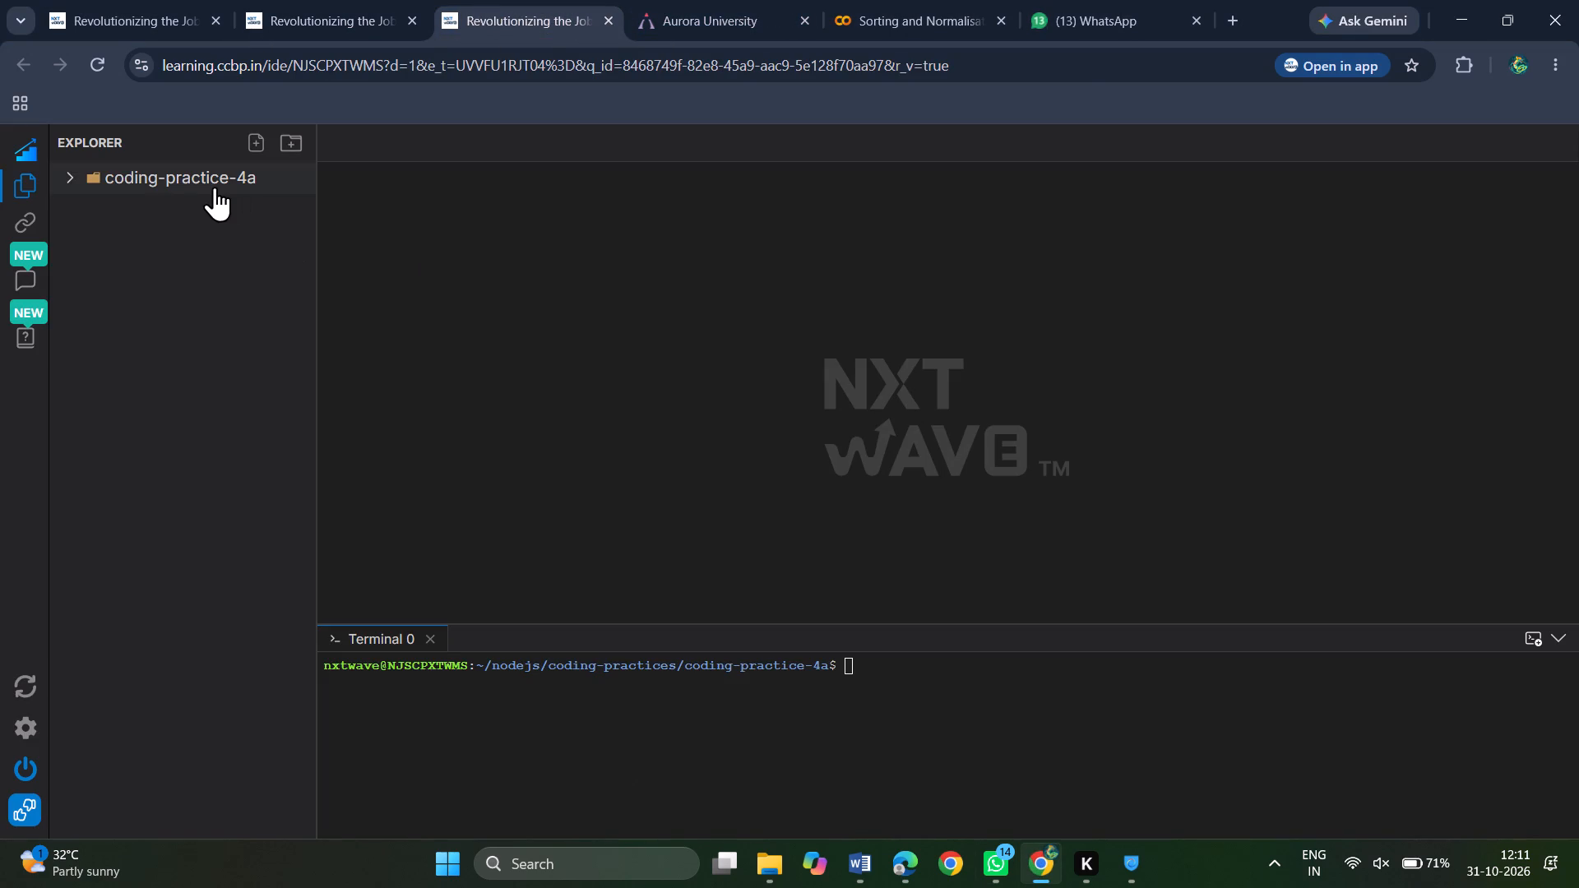
click(215, 187)
click(171, 243)
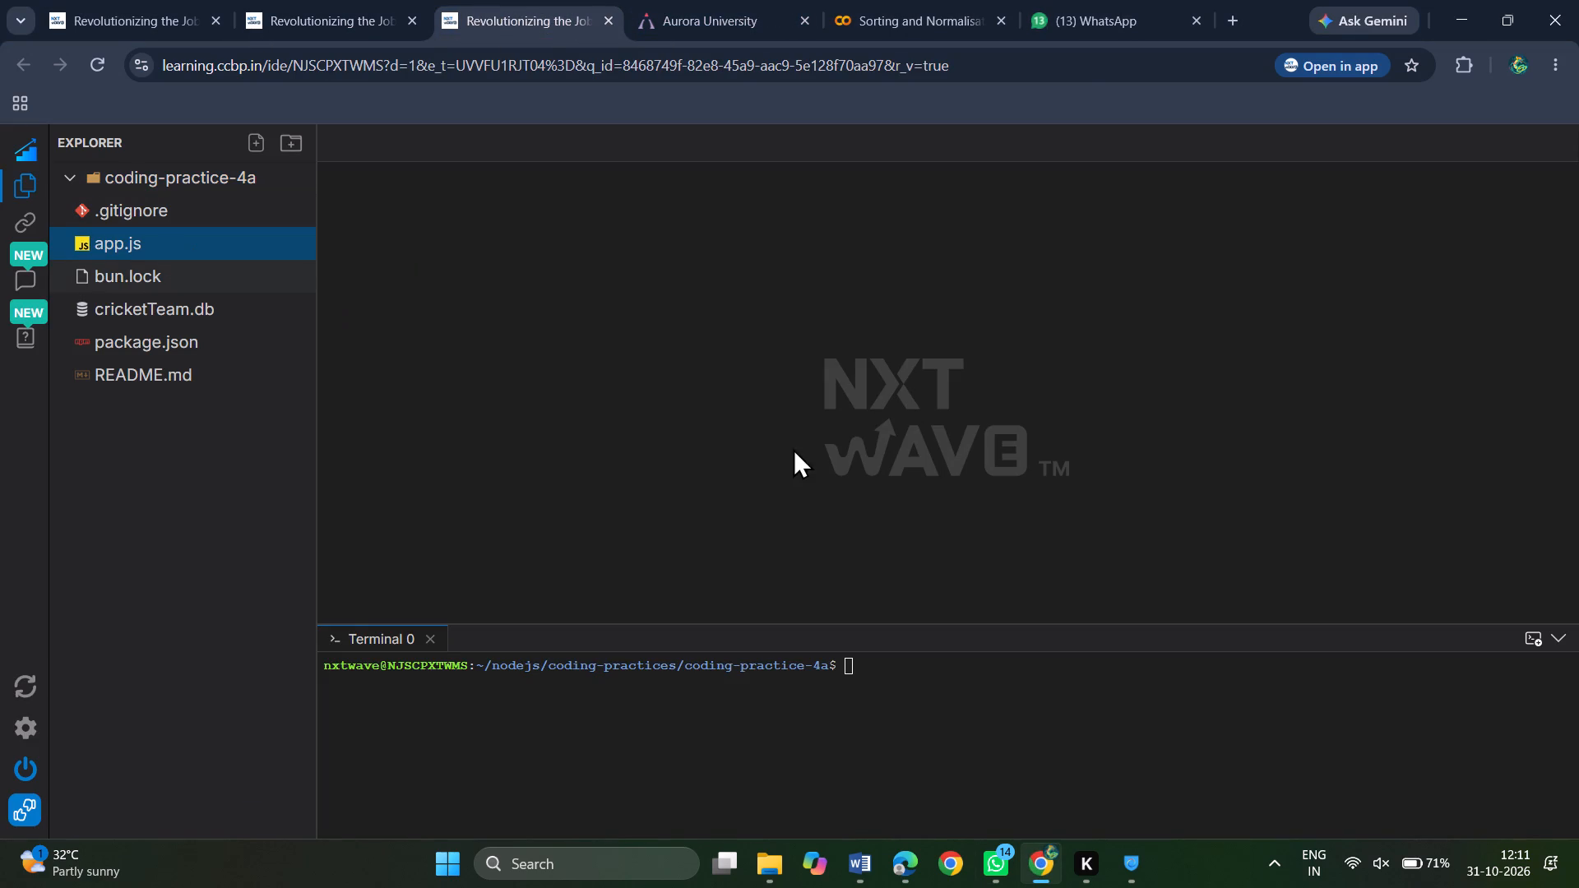
key(BackSpace)
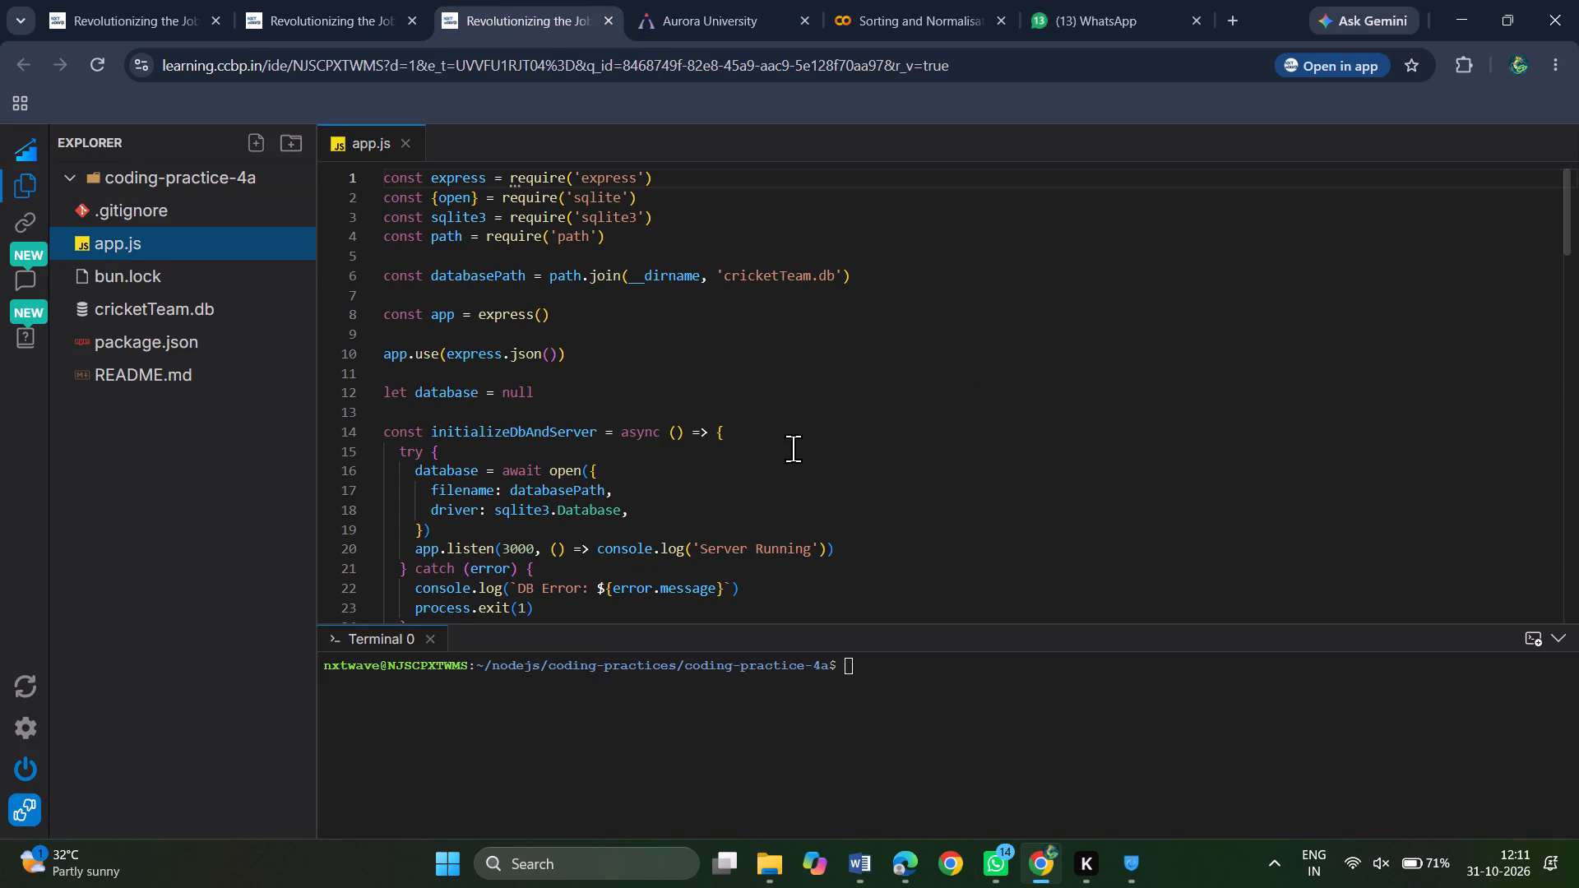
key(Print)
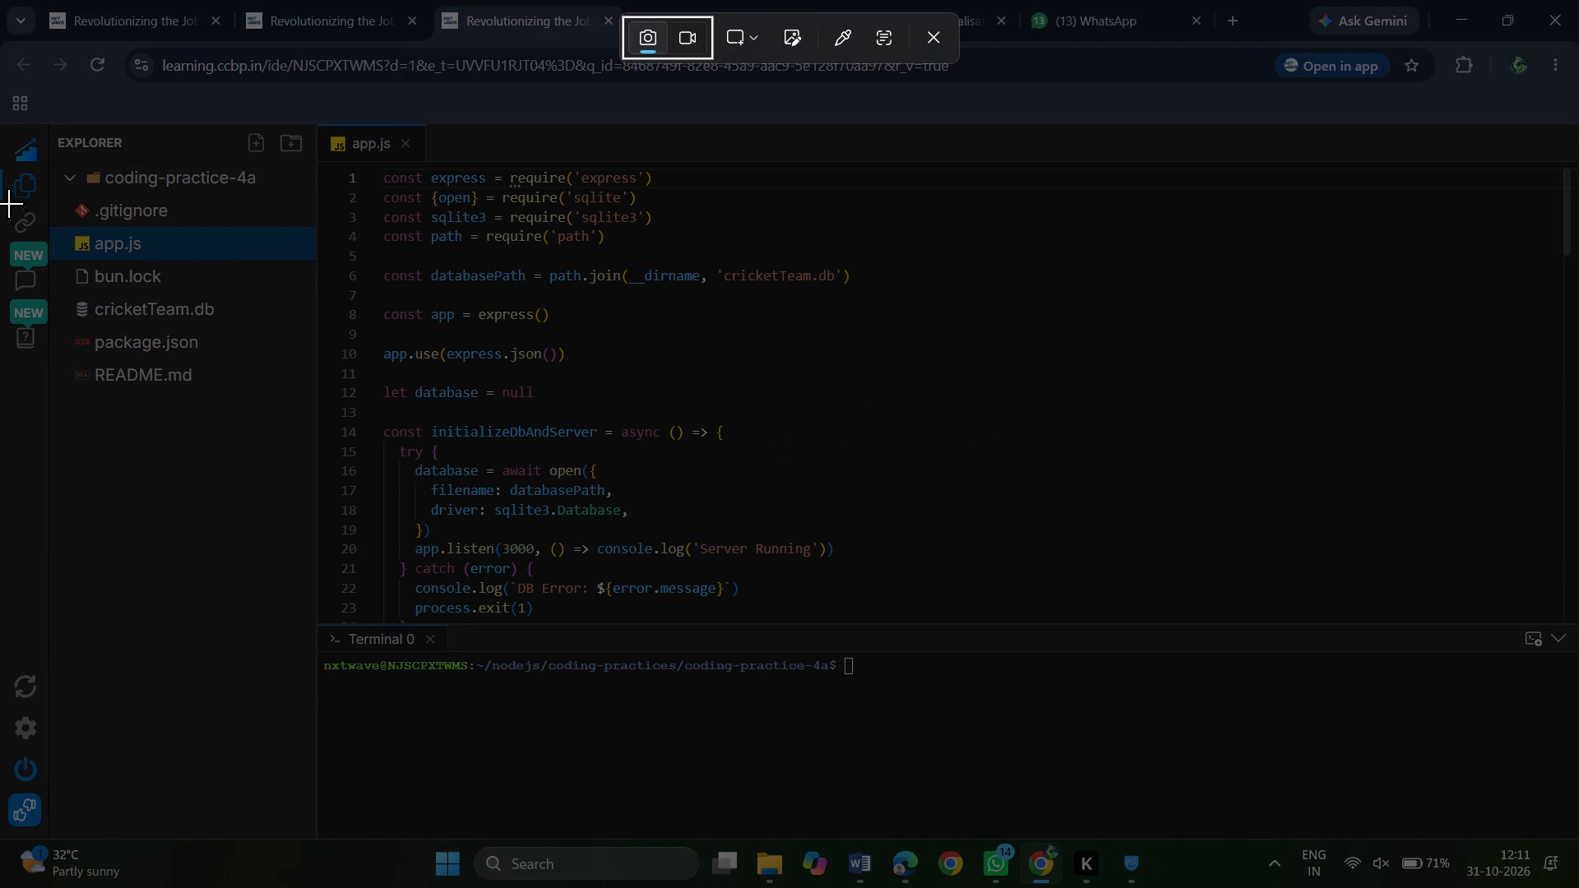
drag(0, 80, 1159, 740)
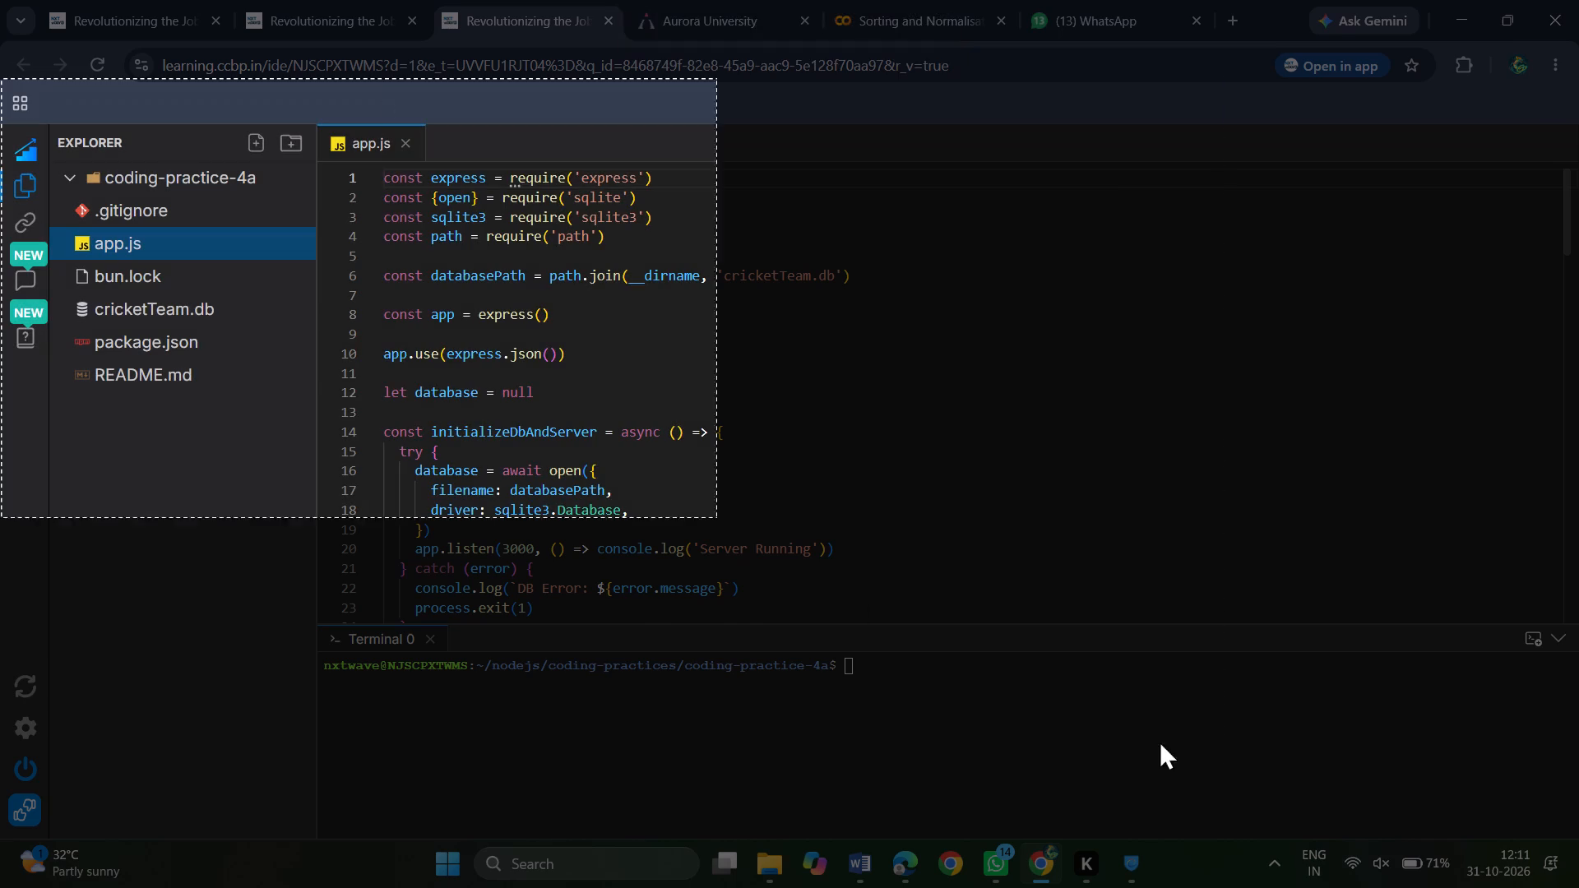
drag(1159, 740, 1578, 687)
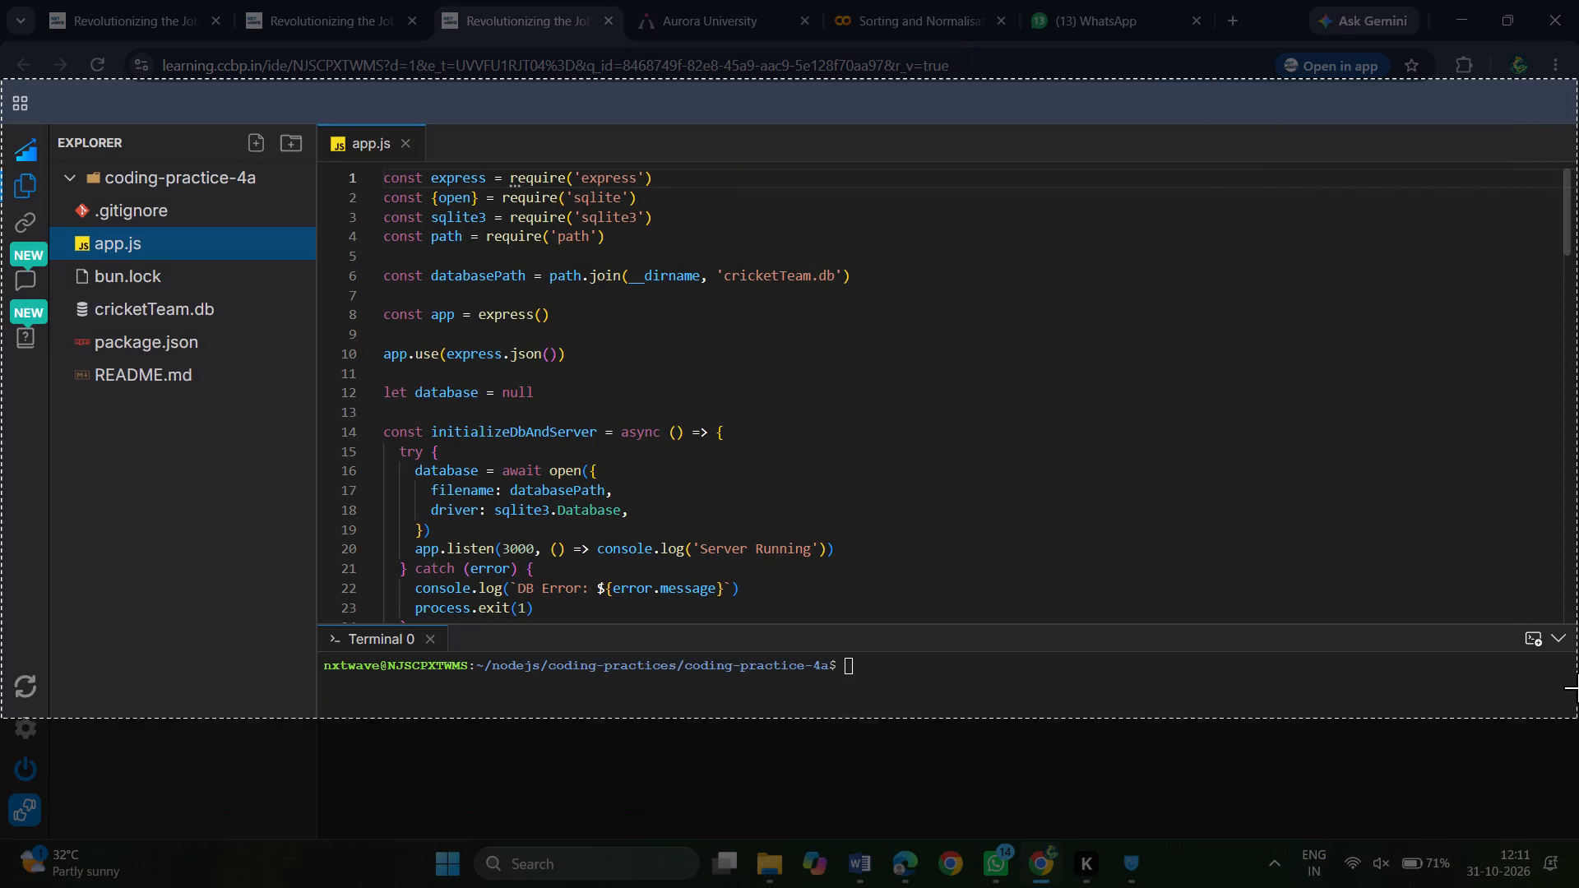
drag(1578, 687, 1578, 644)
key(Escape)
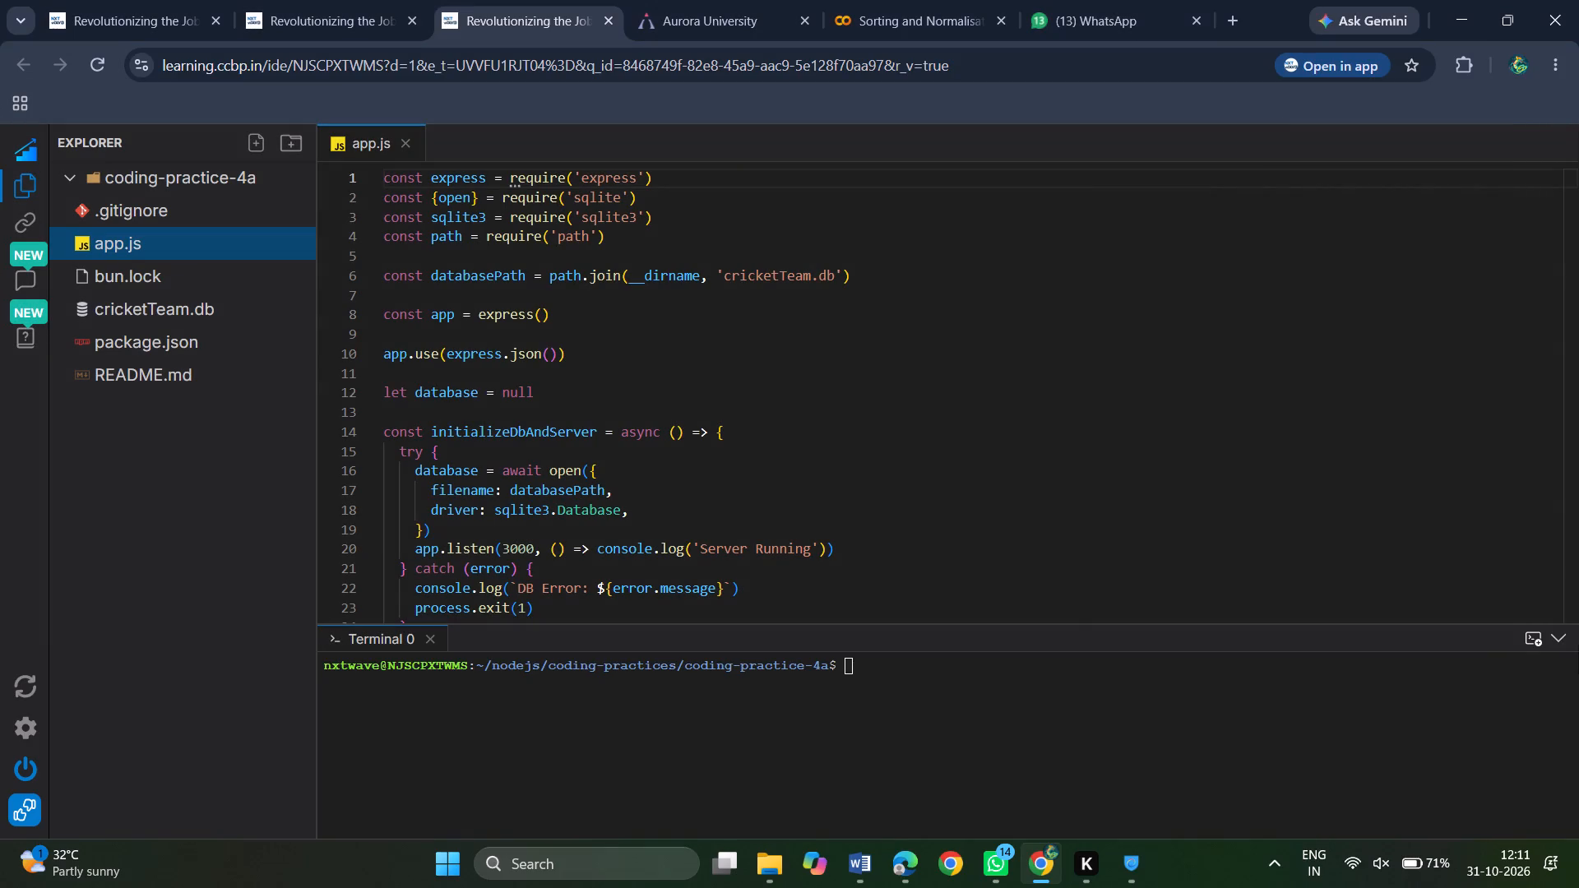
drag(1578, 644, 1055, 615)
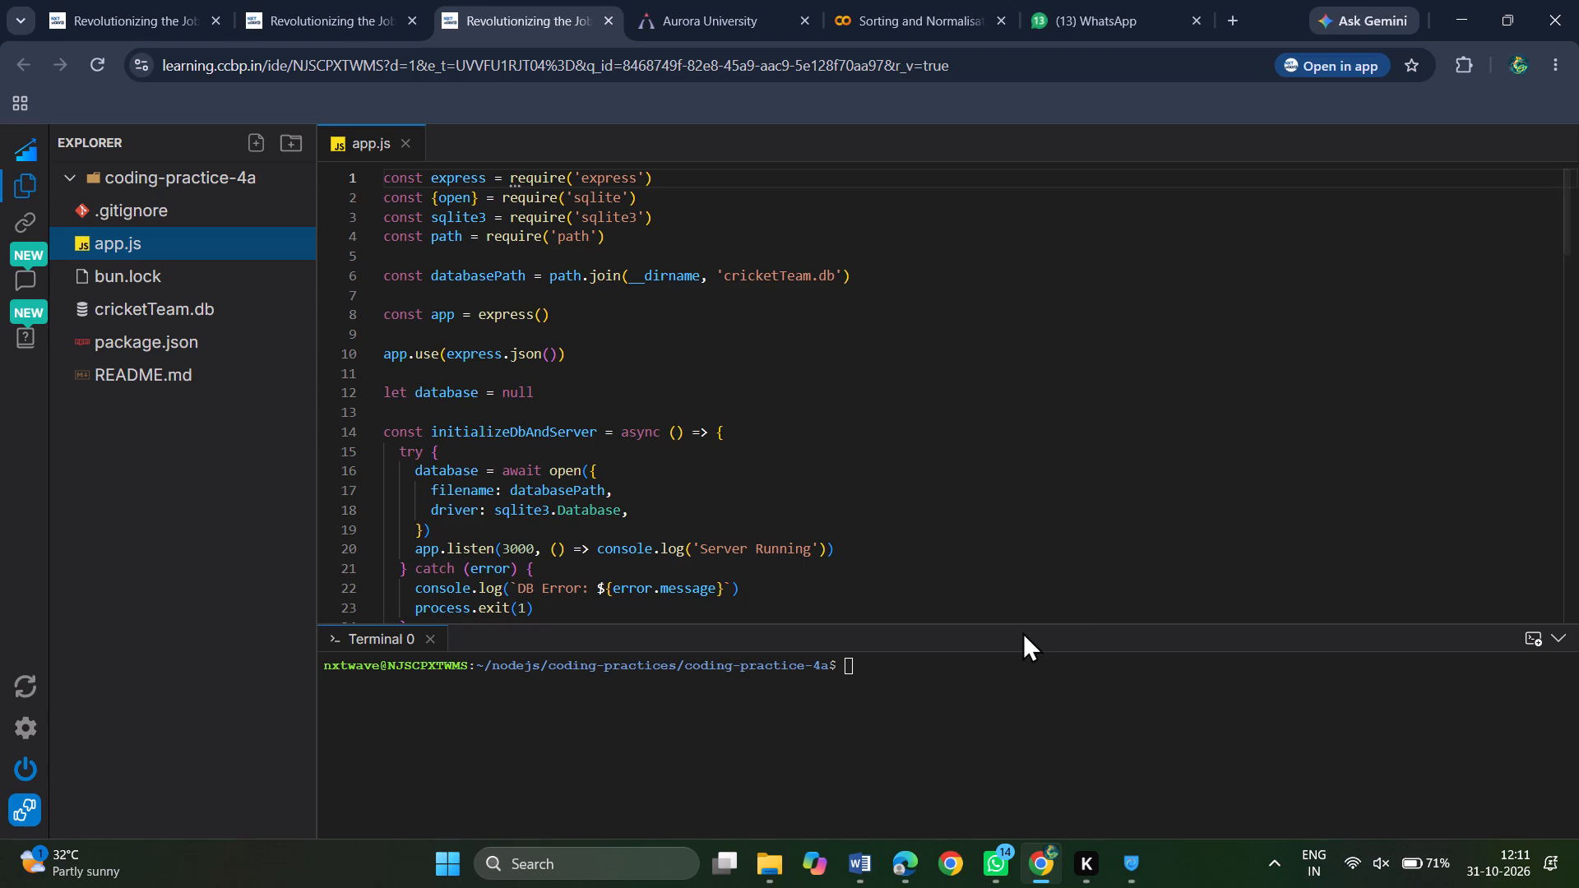
Shrink the terminal area to show more of app.js and capture the whole IDE workspace as a screenshot.
drag(1026, 623, 1045, 763)
key(Print)
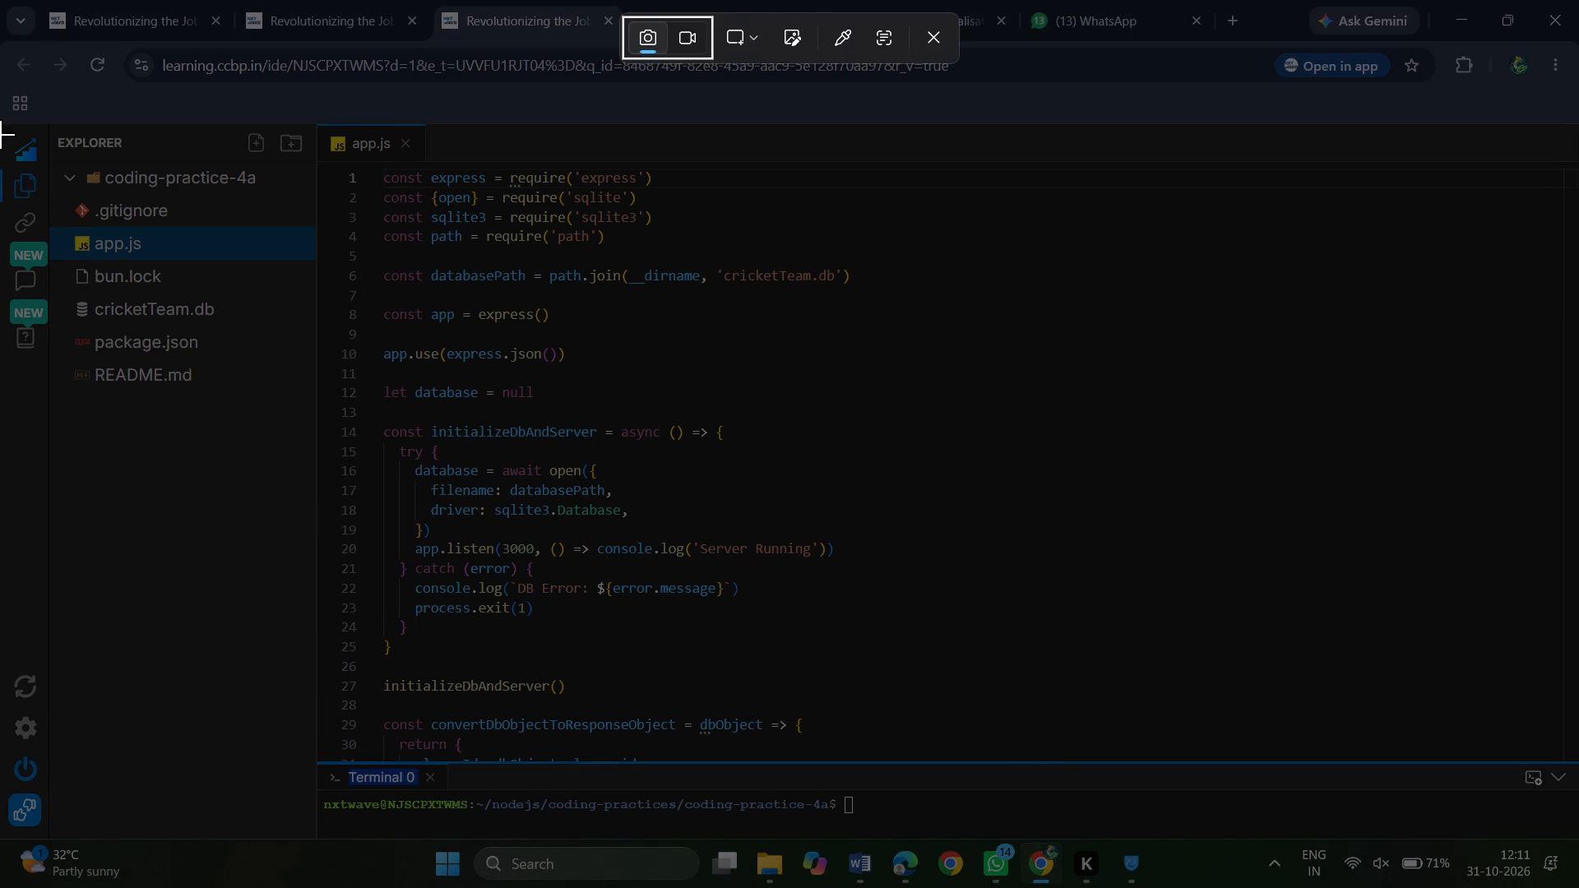
drag(0, 120, 1578, 839)
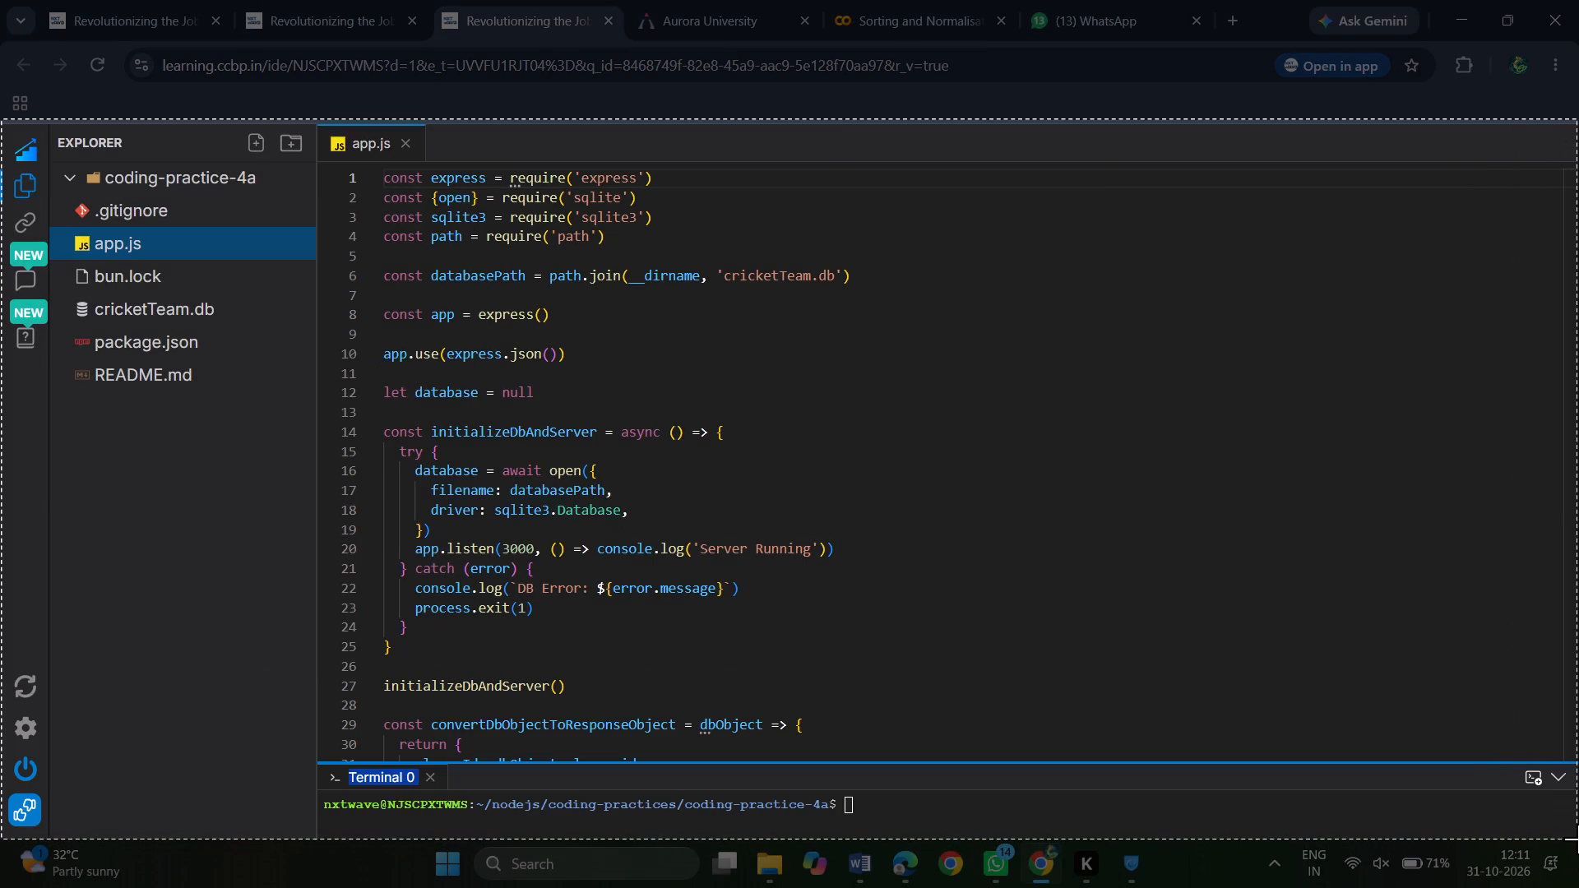
drag(1578, 839, 1578, 838)
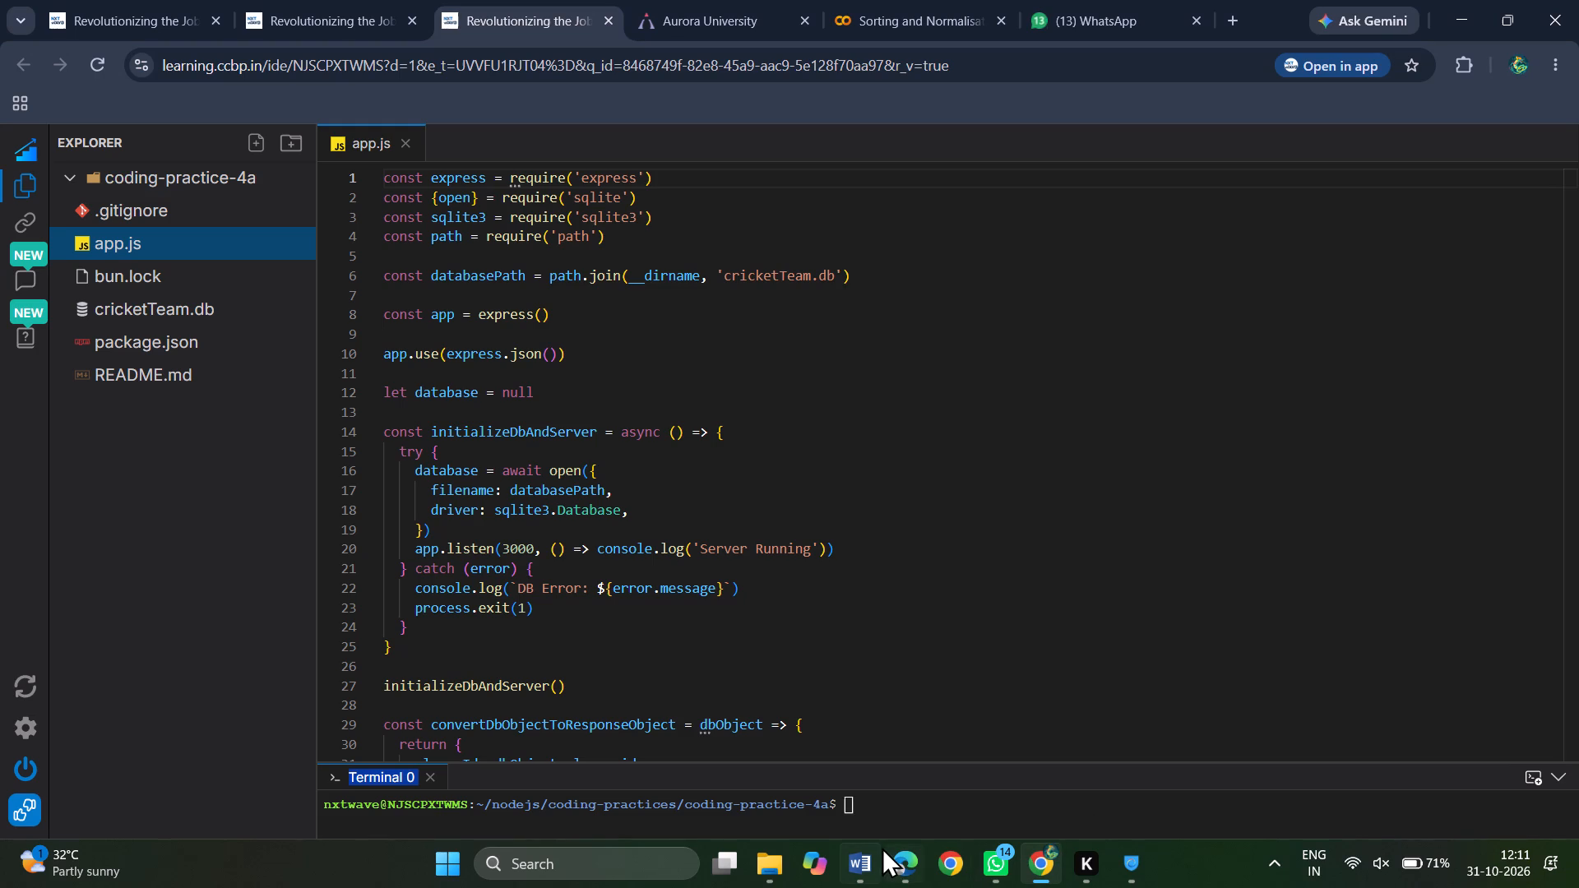
In Word, replace the coding-practice-3a code screenshot under Question 1 with the copied coding-practice-4a screenshot, and go to Question 2.
click(882, 847)
scroll(771, 588, down, 2)
click(672, 437)
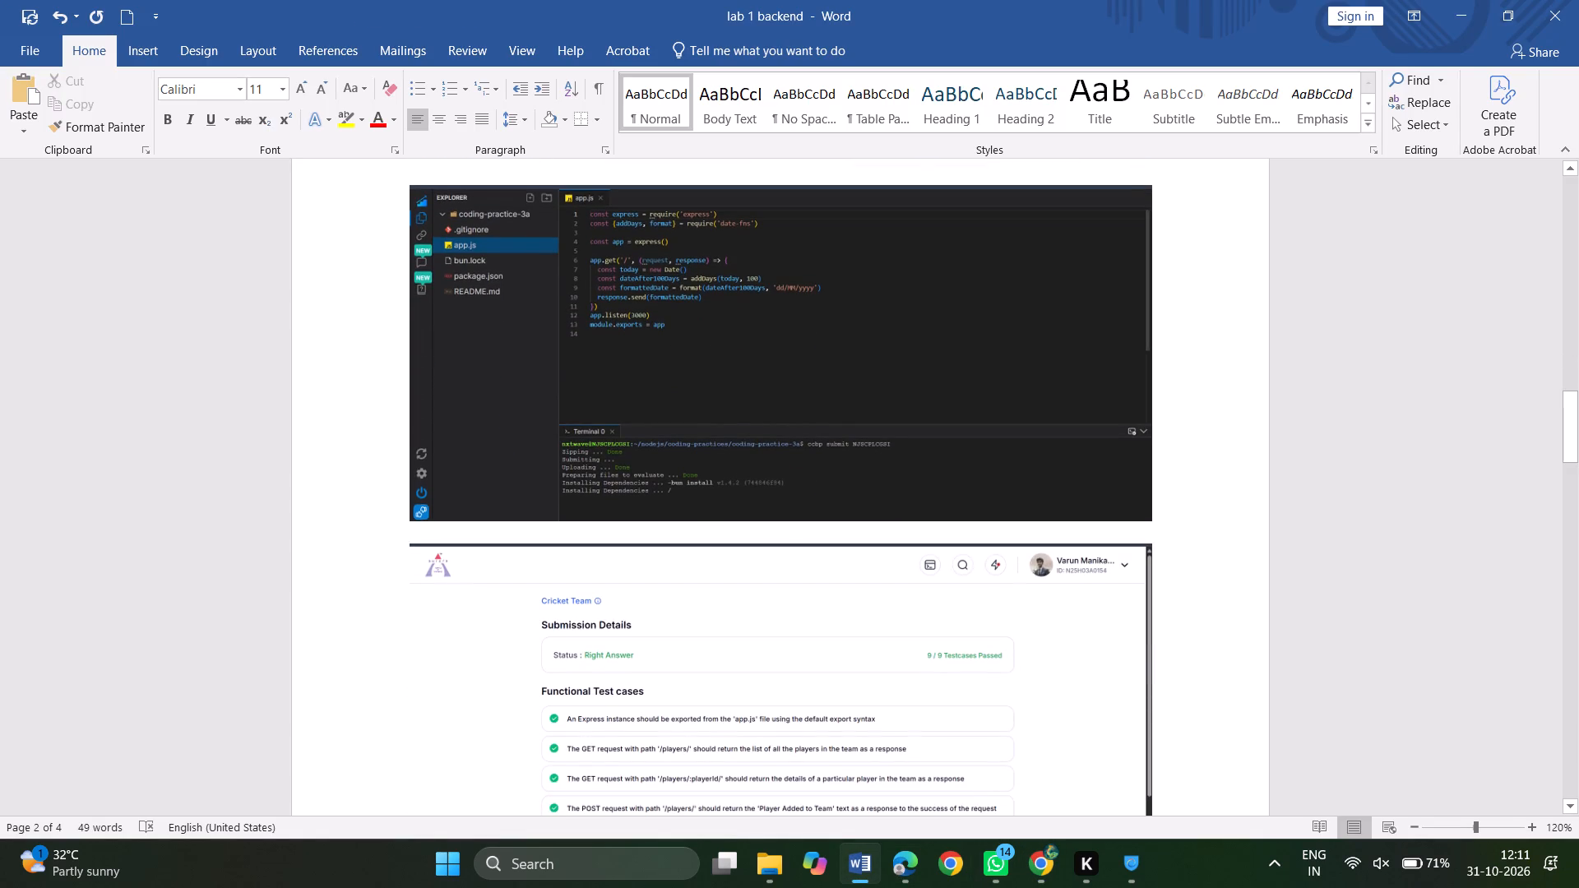
key(BackSpace)
key(ctrl+v)
scroll(672, 437, down, 1)
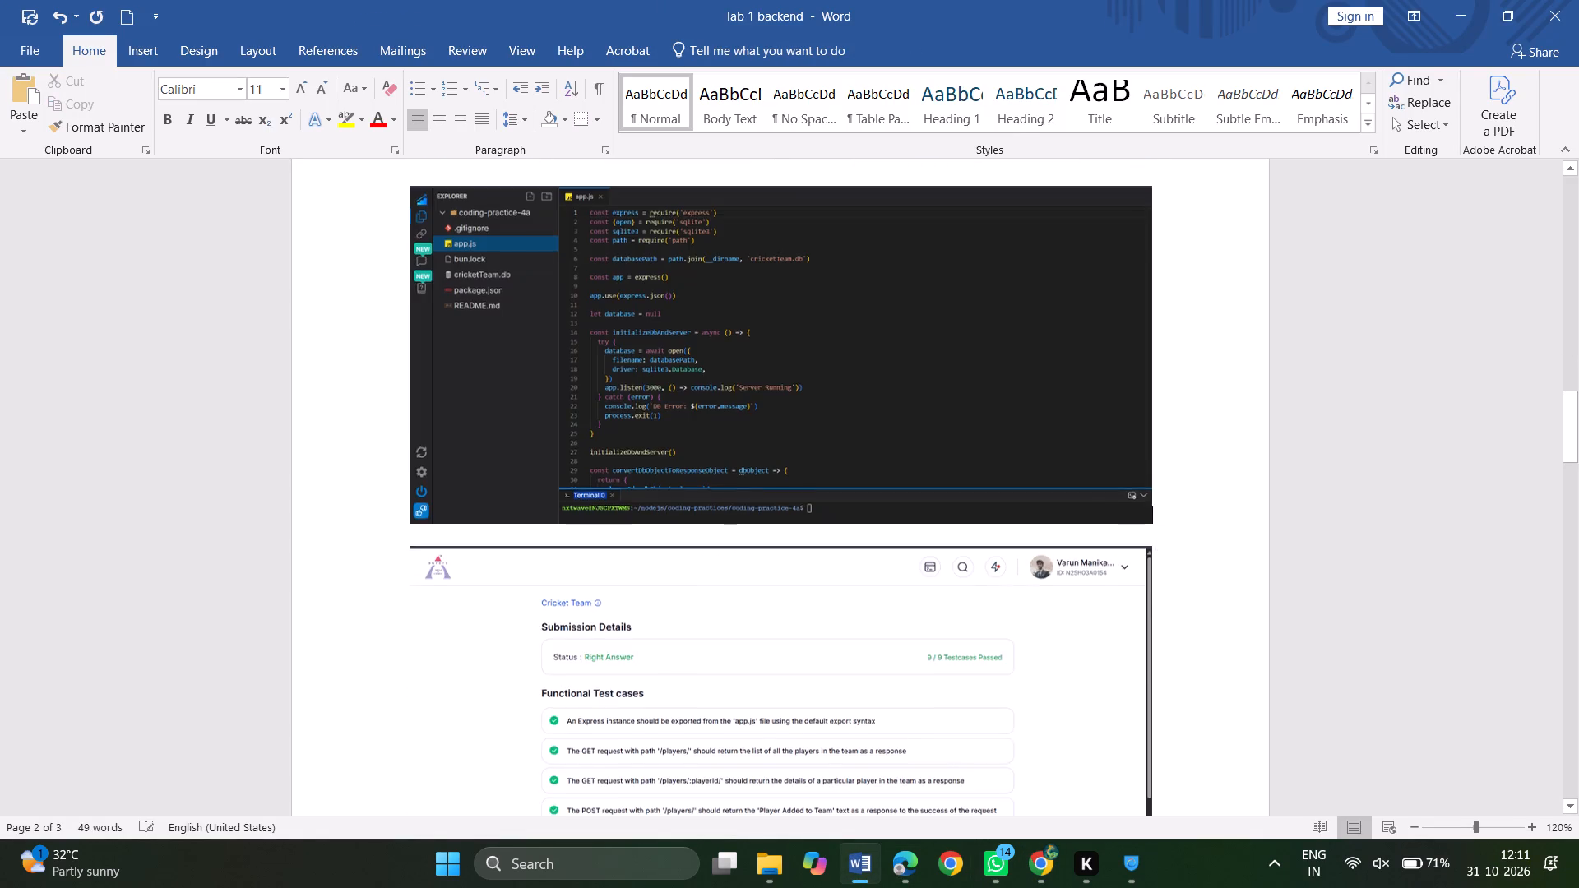
scroll(672, 437, down, 1)
scroll(672, 437, up, 1)
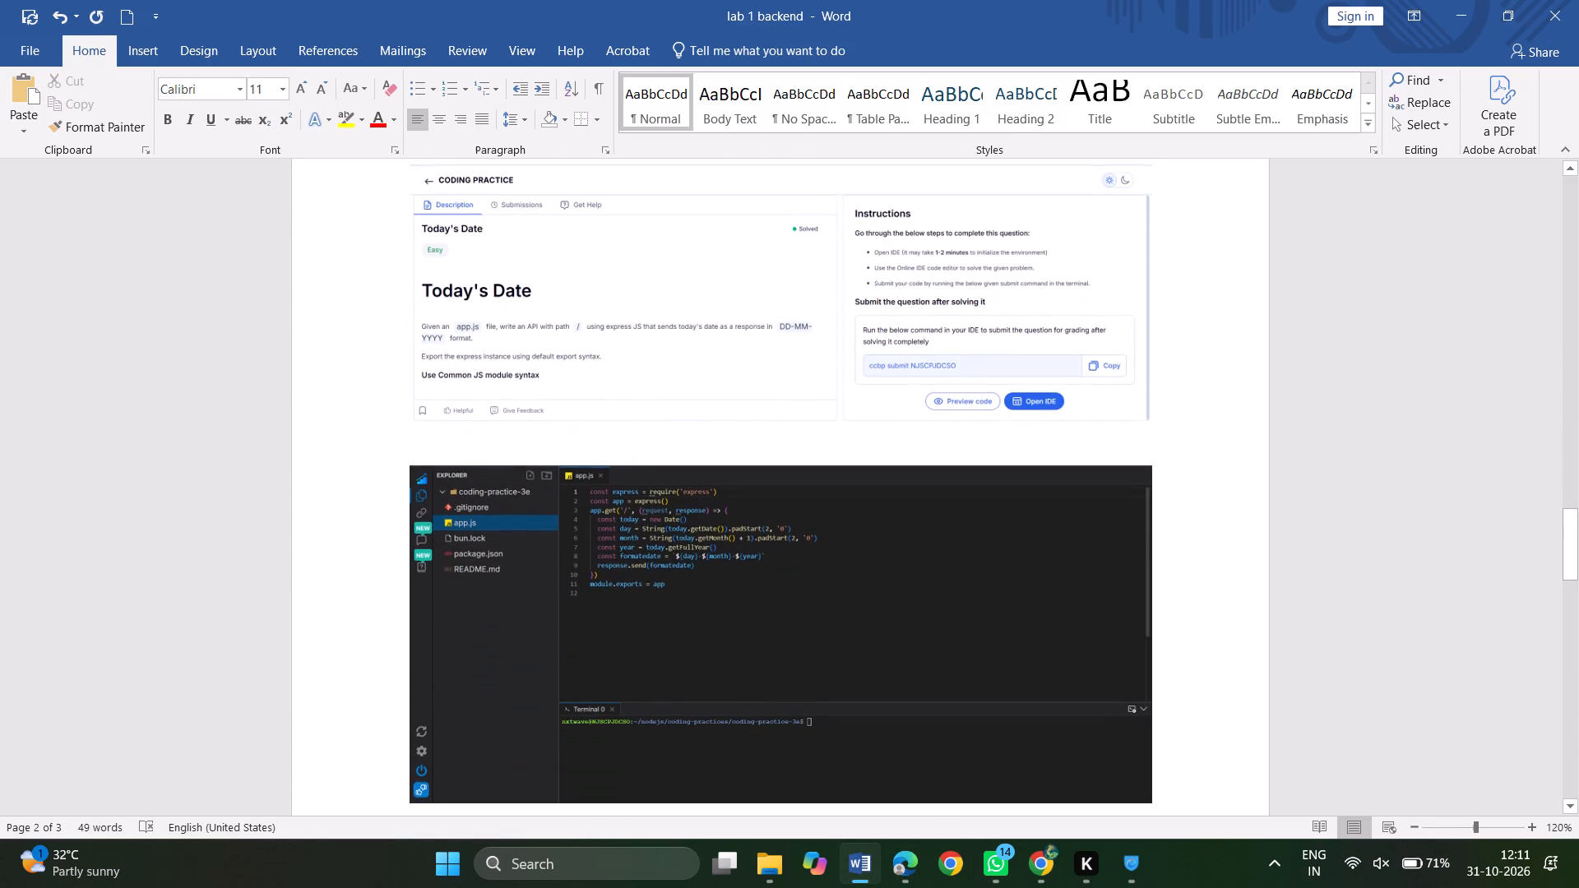
click(644, 297)
scroll(644, 297, up, 1)
Switch to Chrome, open the Movies question from the SQLite and Database Operations coding practice, and close the Cricket Team submission and IDE tabs.
click(1045, 848)
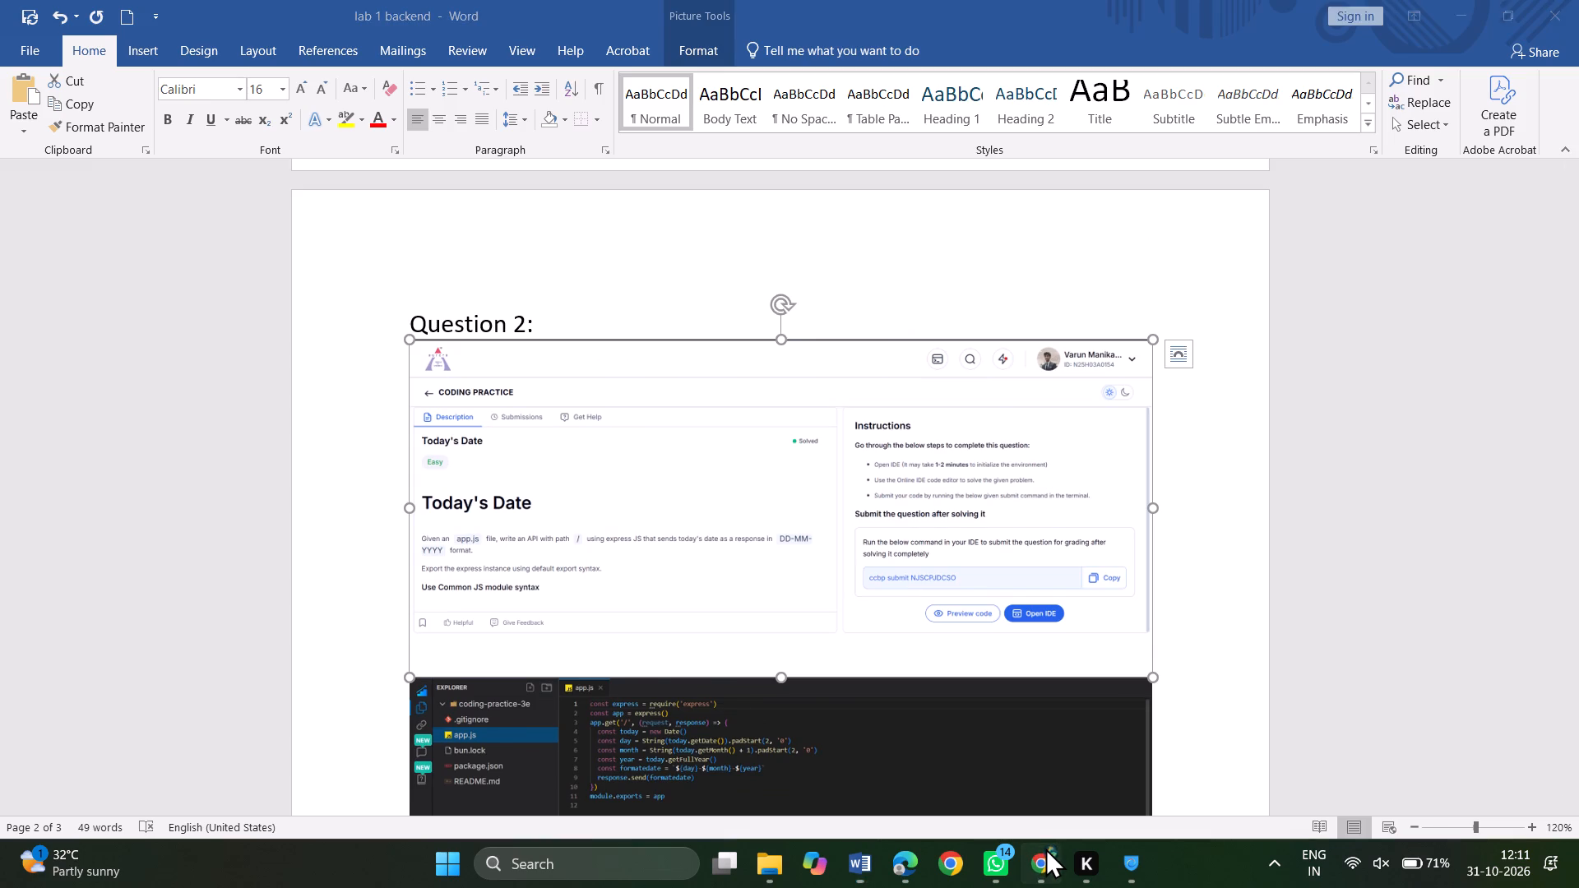
click(165, 0)
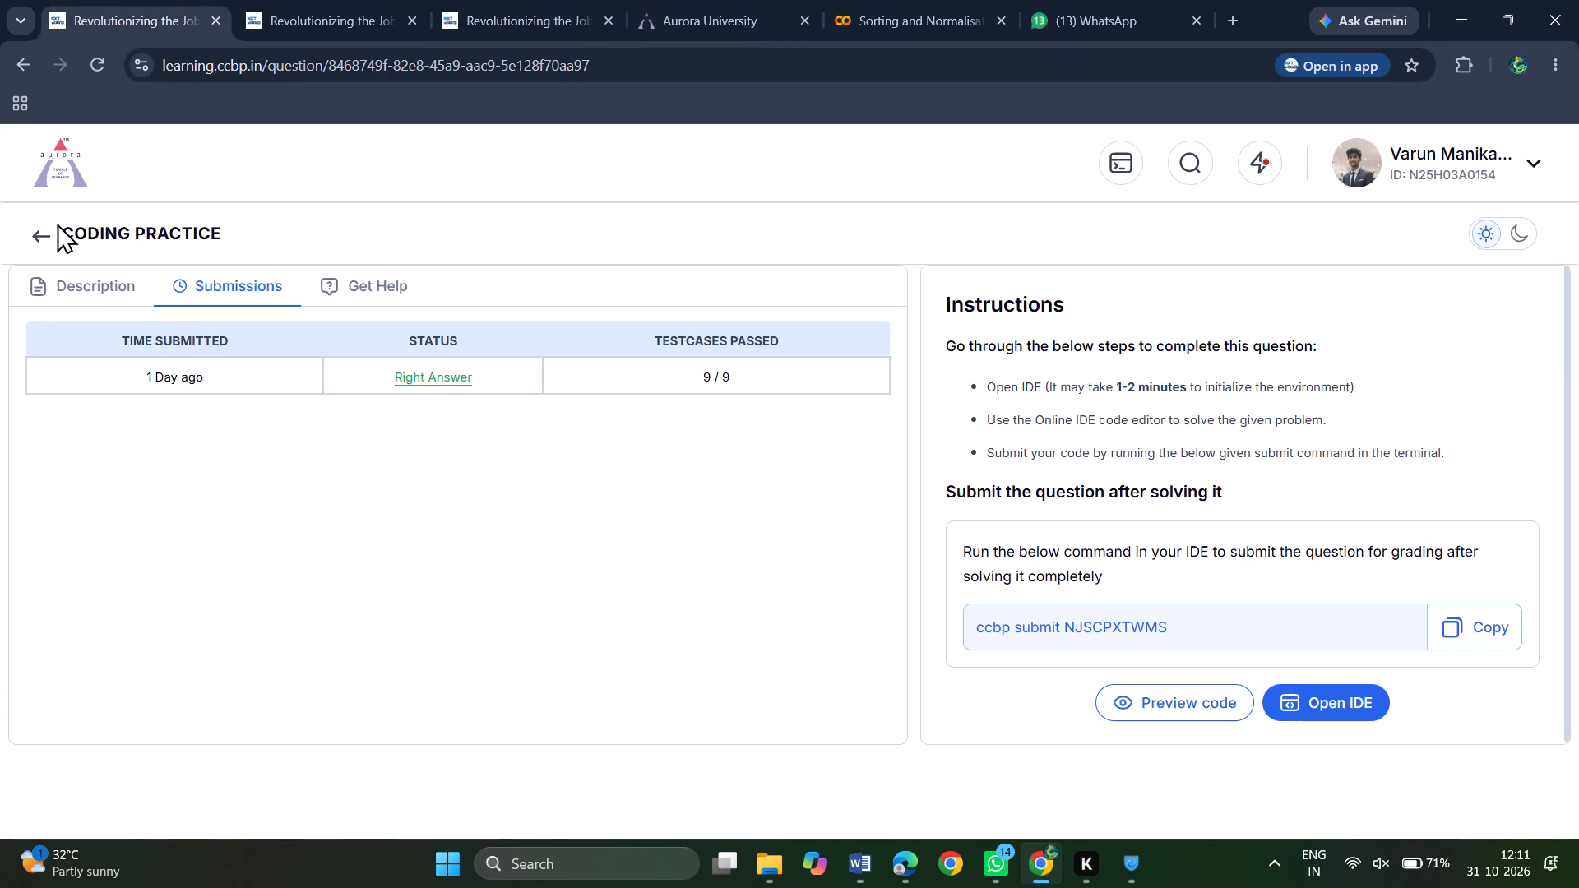
click(49, 230)
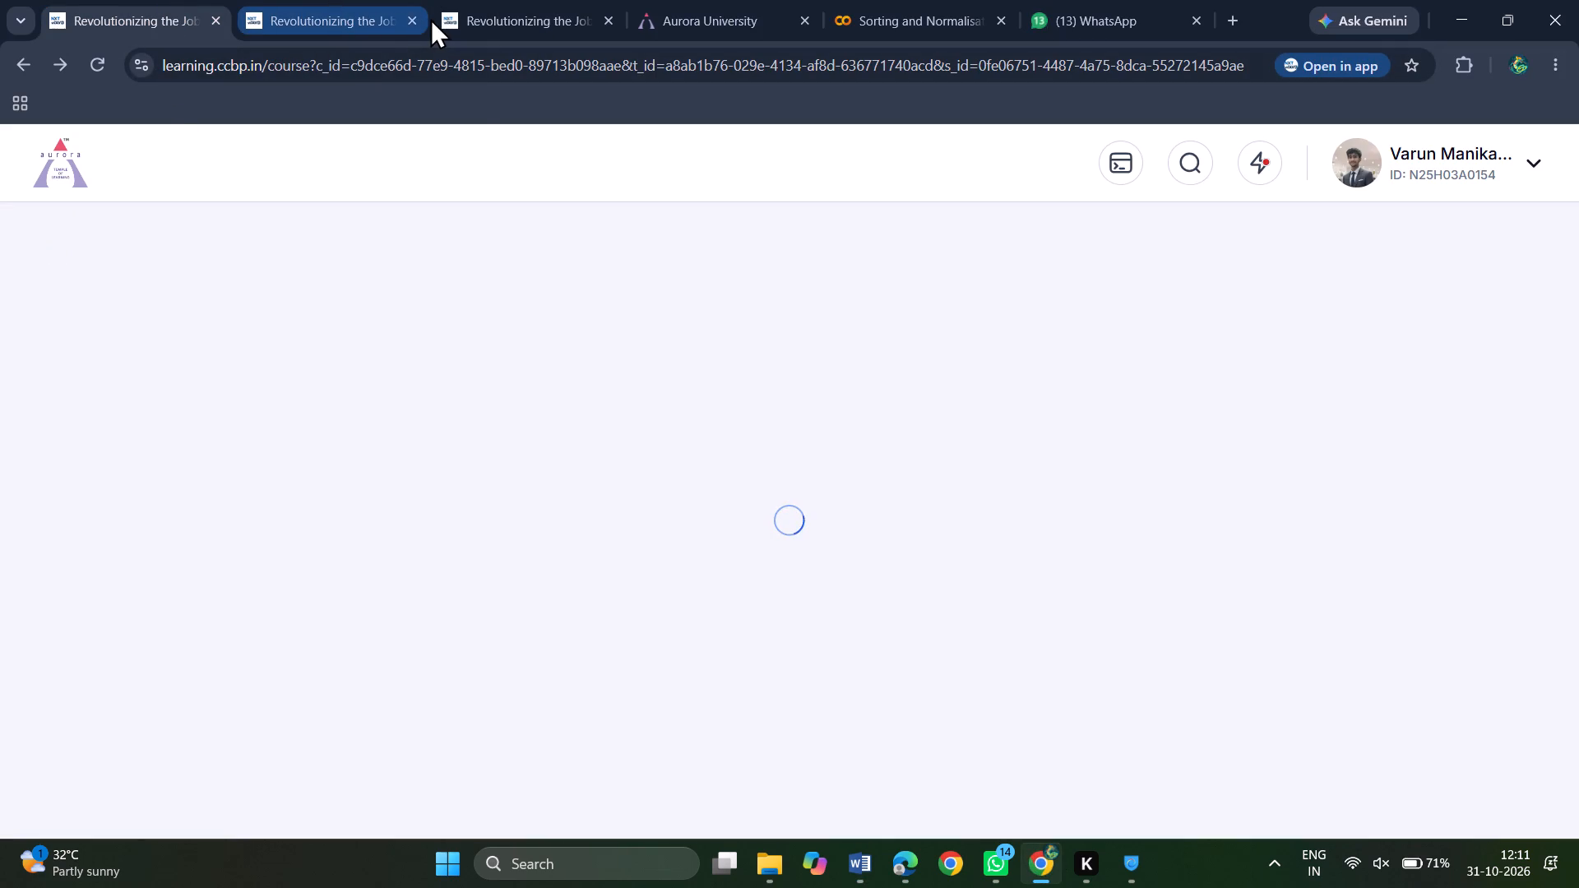
click(409, 18)
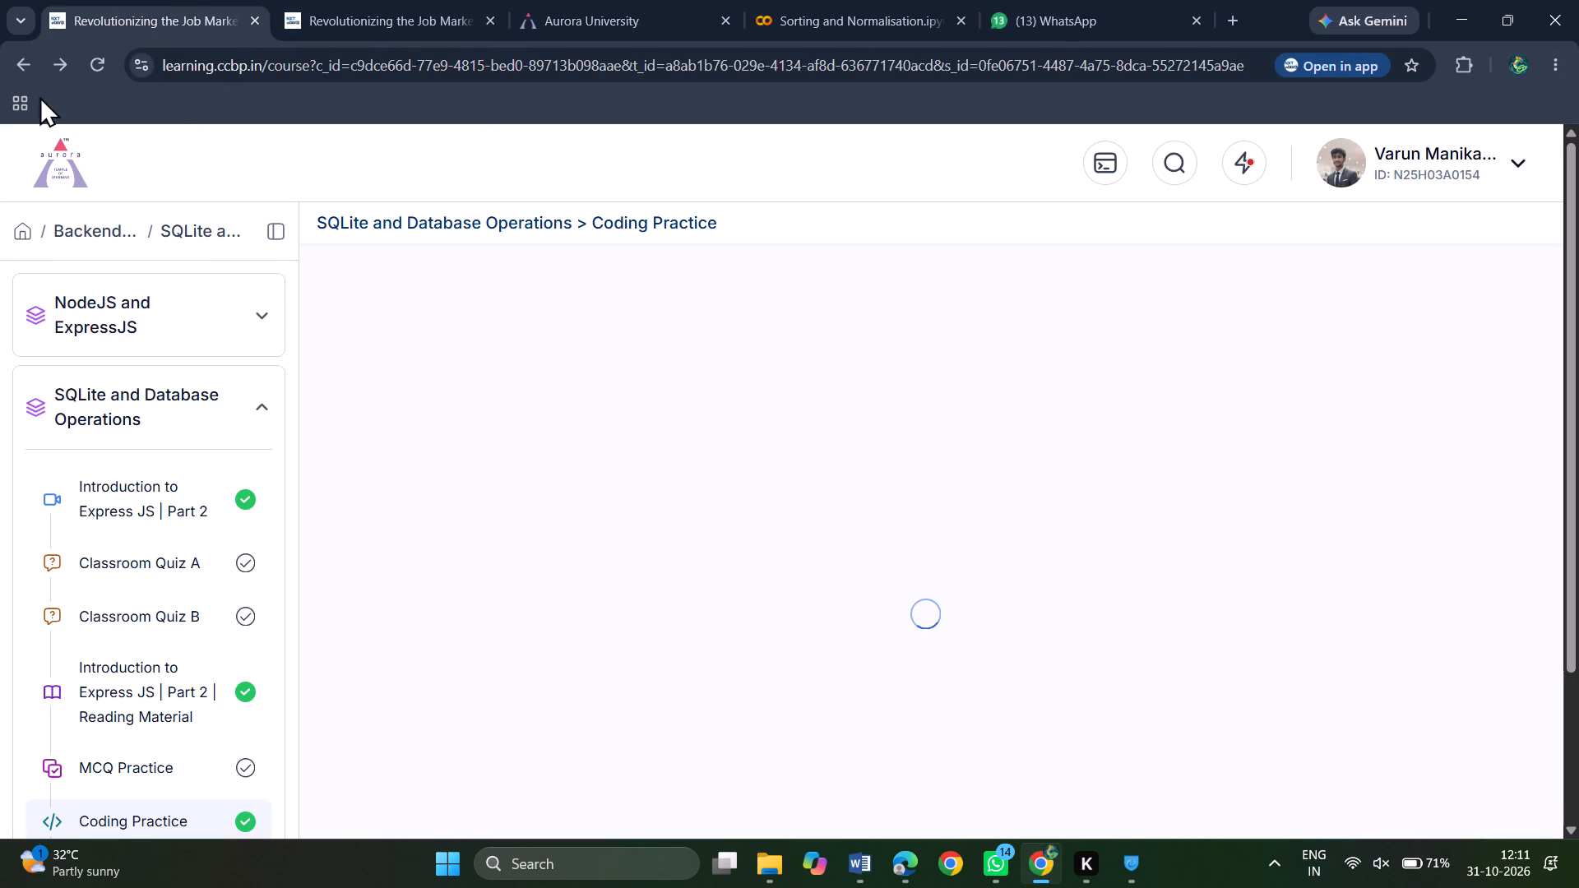
scroll(130, 566, down, 2)
click(383, 498)
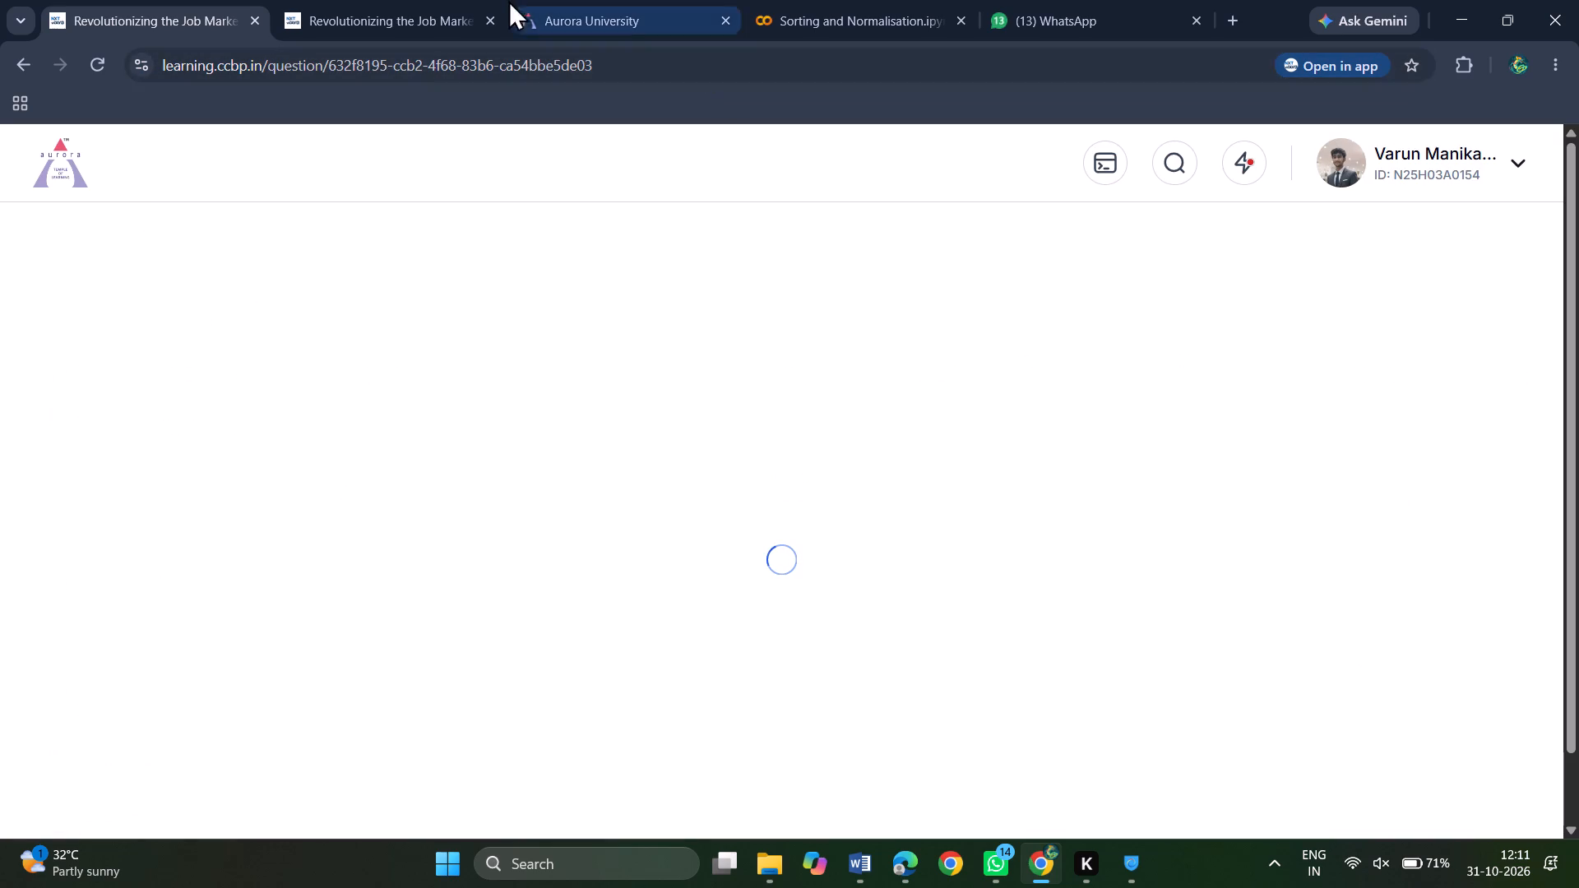
click(492, 17)
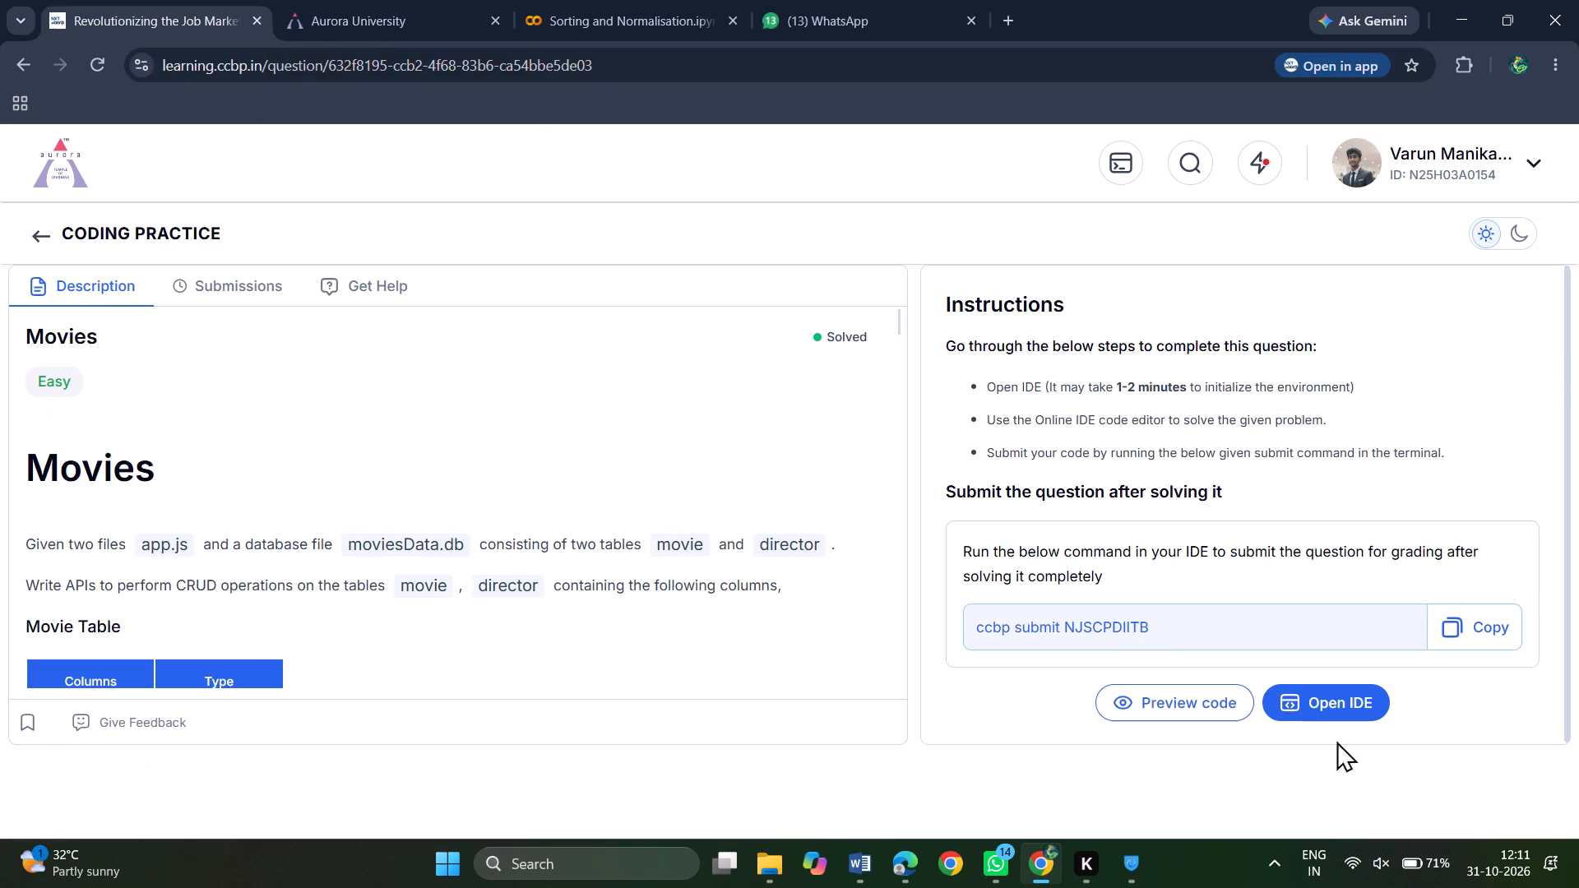
Launch the IDE for the Movies question and open the question's submissions list while the workspace loads.
click(1303, 692)
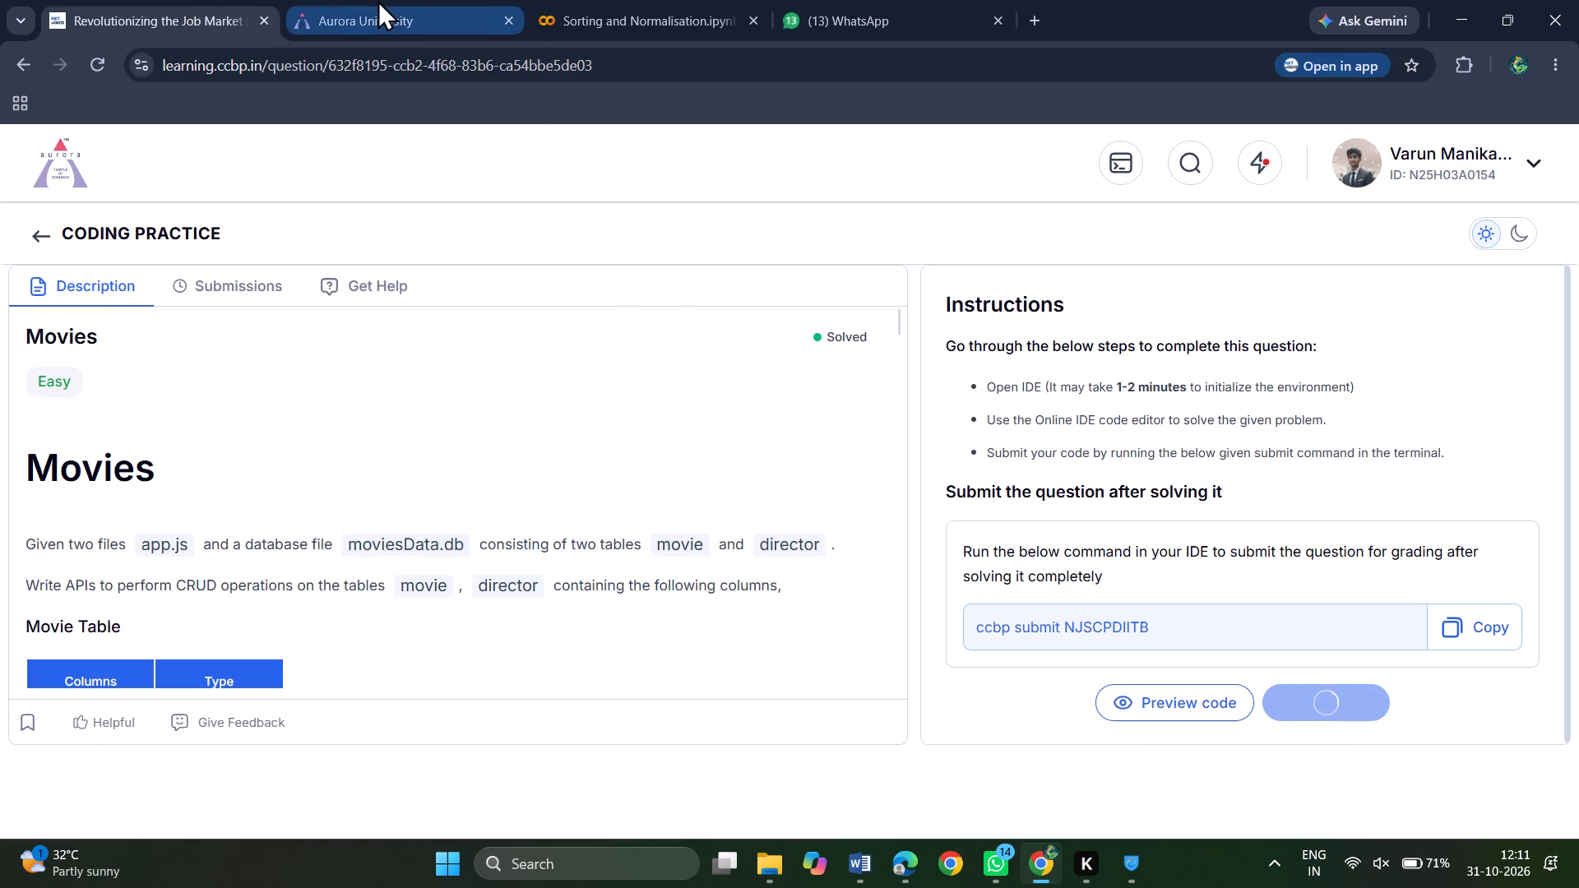
click(237, 0)
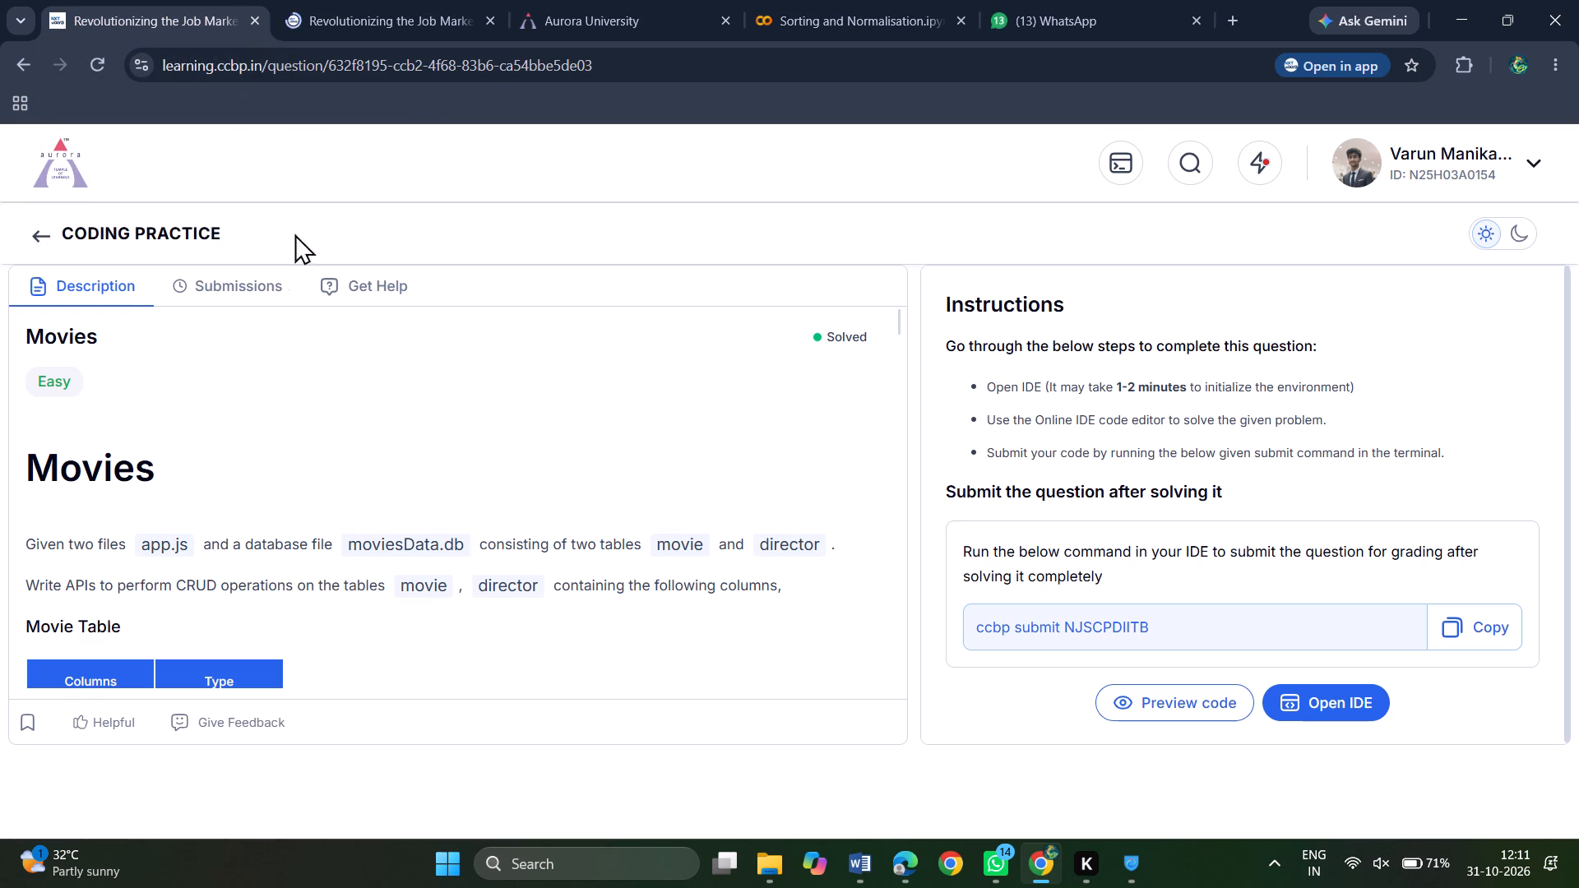
click(252, 297)
click(363, 0)
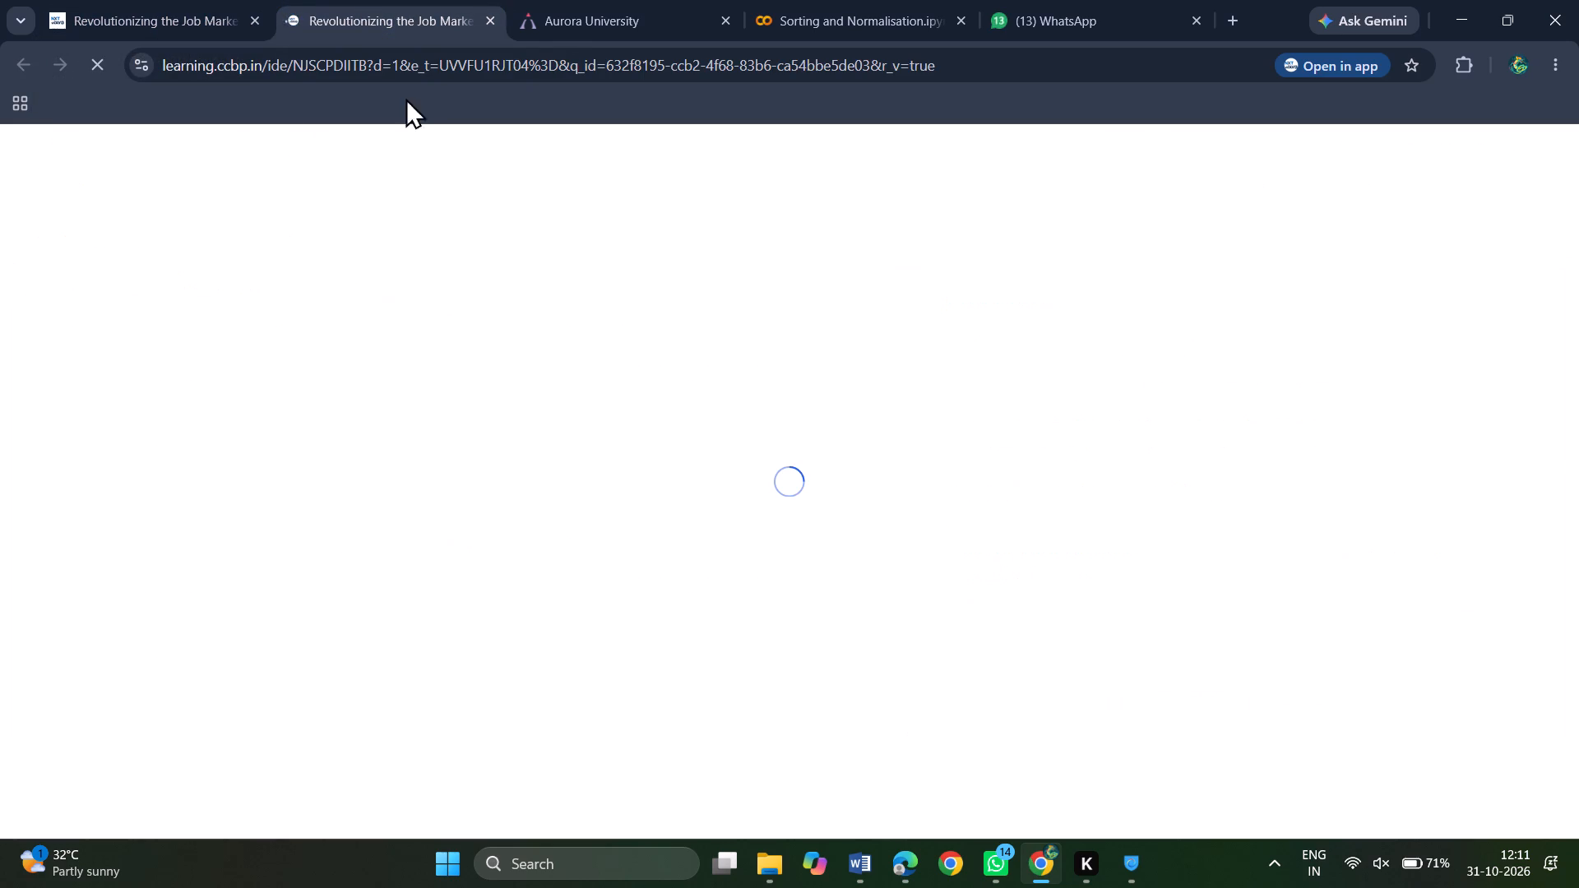
Open the Right Answer submission from the Movies question's submissions list.
click(137, 0)
click(428, 382)
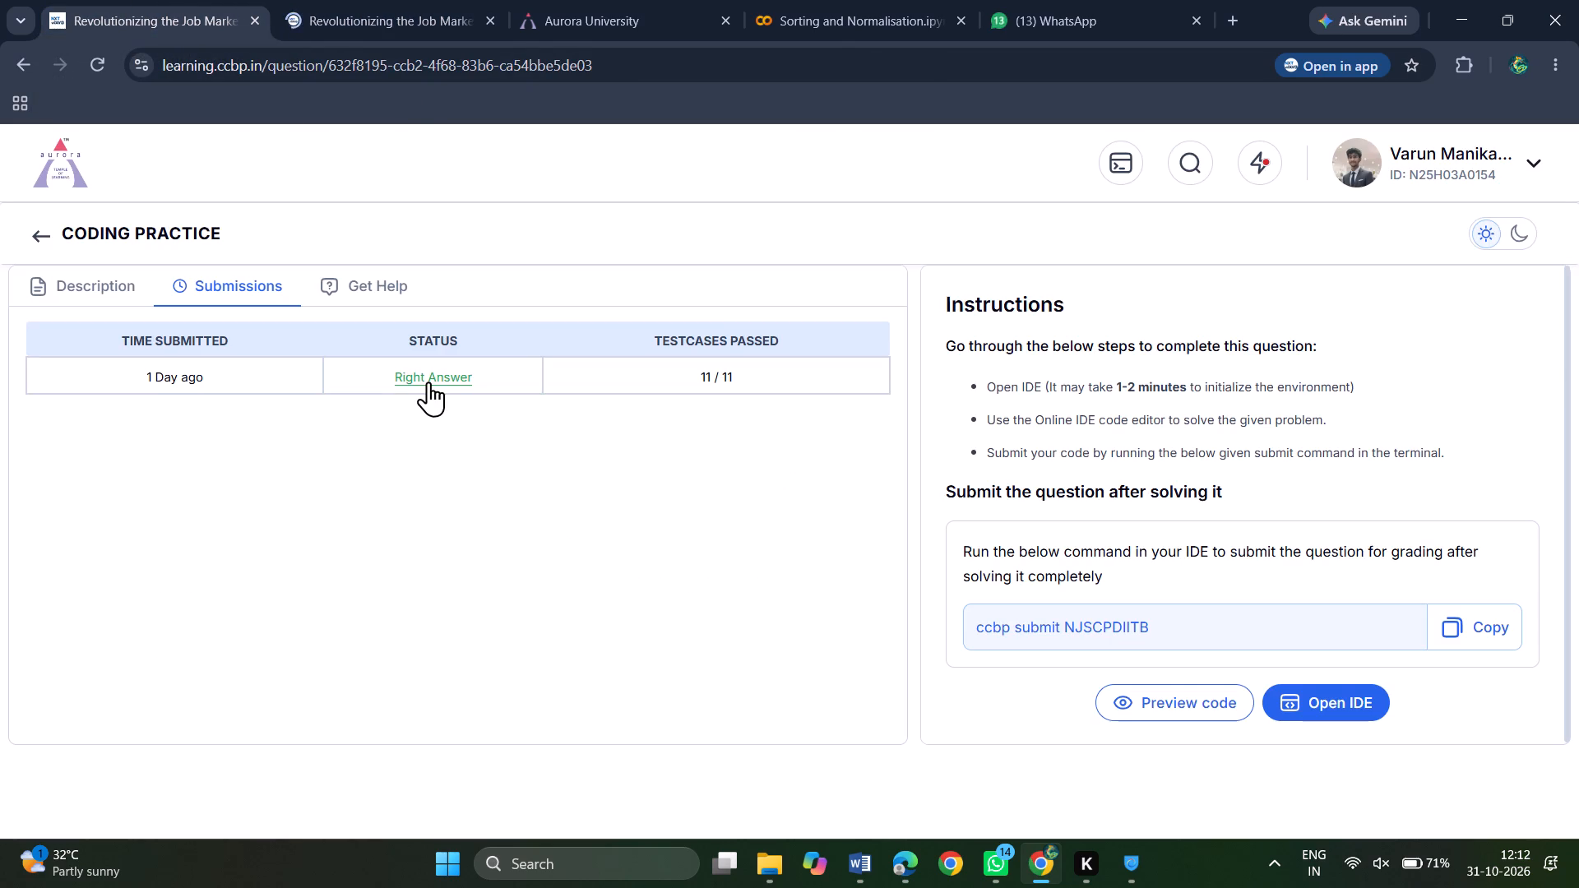
In the Movies IDE tab, agree to close the IDE session active in another window so this workspace loads.
click(529, 0)
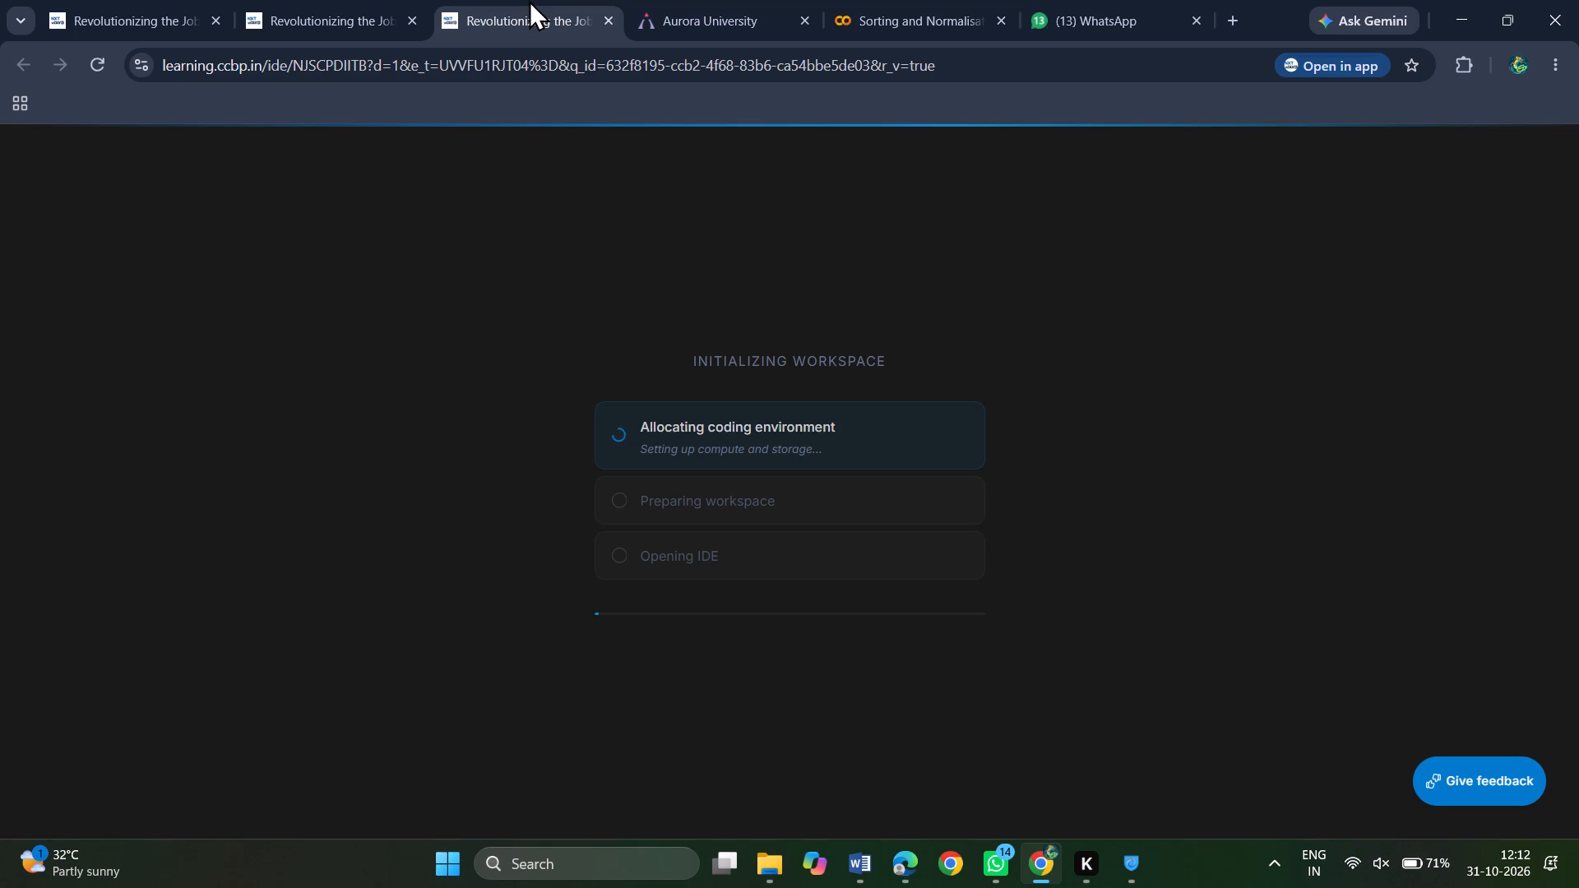
click(922, 517)
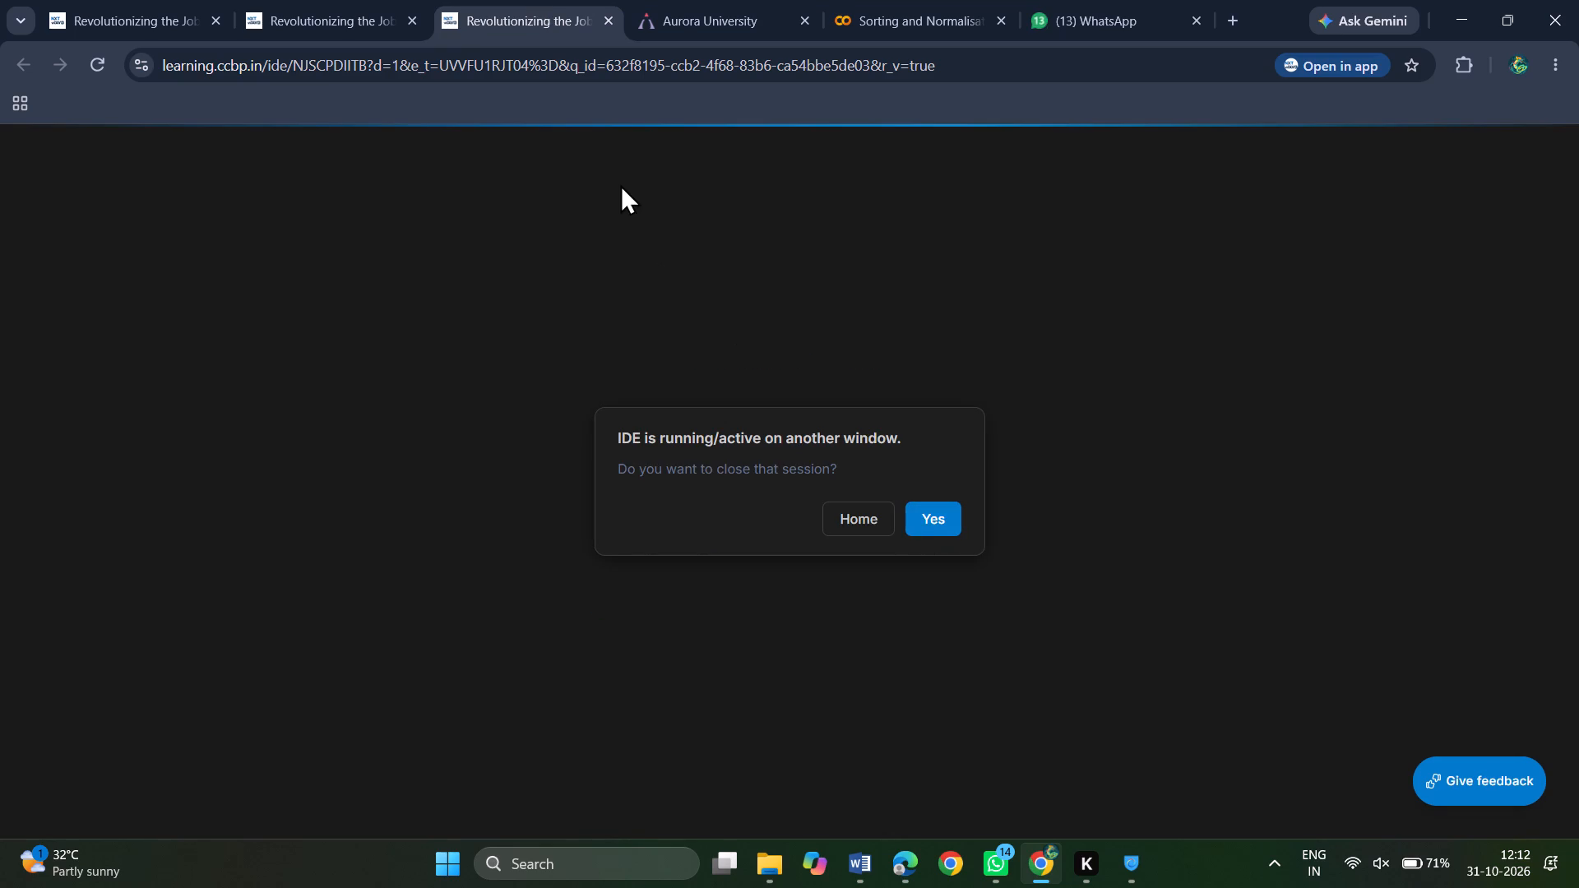
click(947, 506)
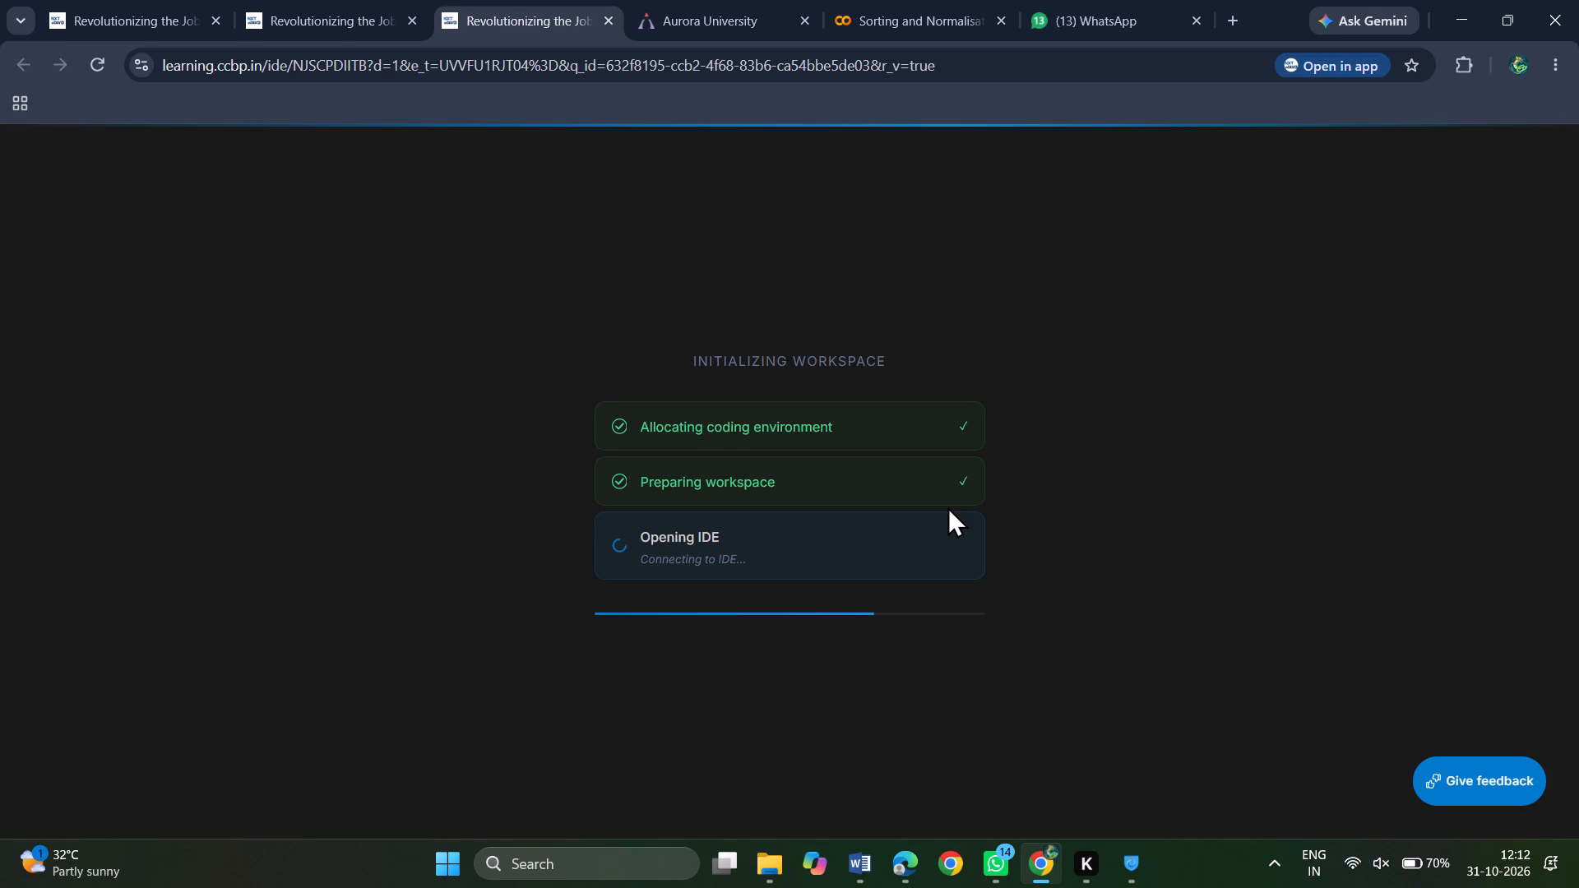
Reopen the Movies question from the Coding Practice list and capture its full description page as a screenshot.
click(738, 31)
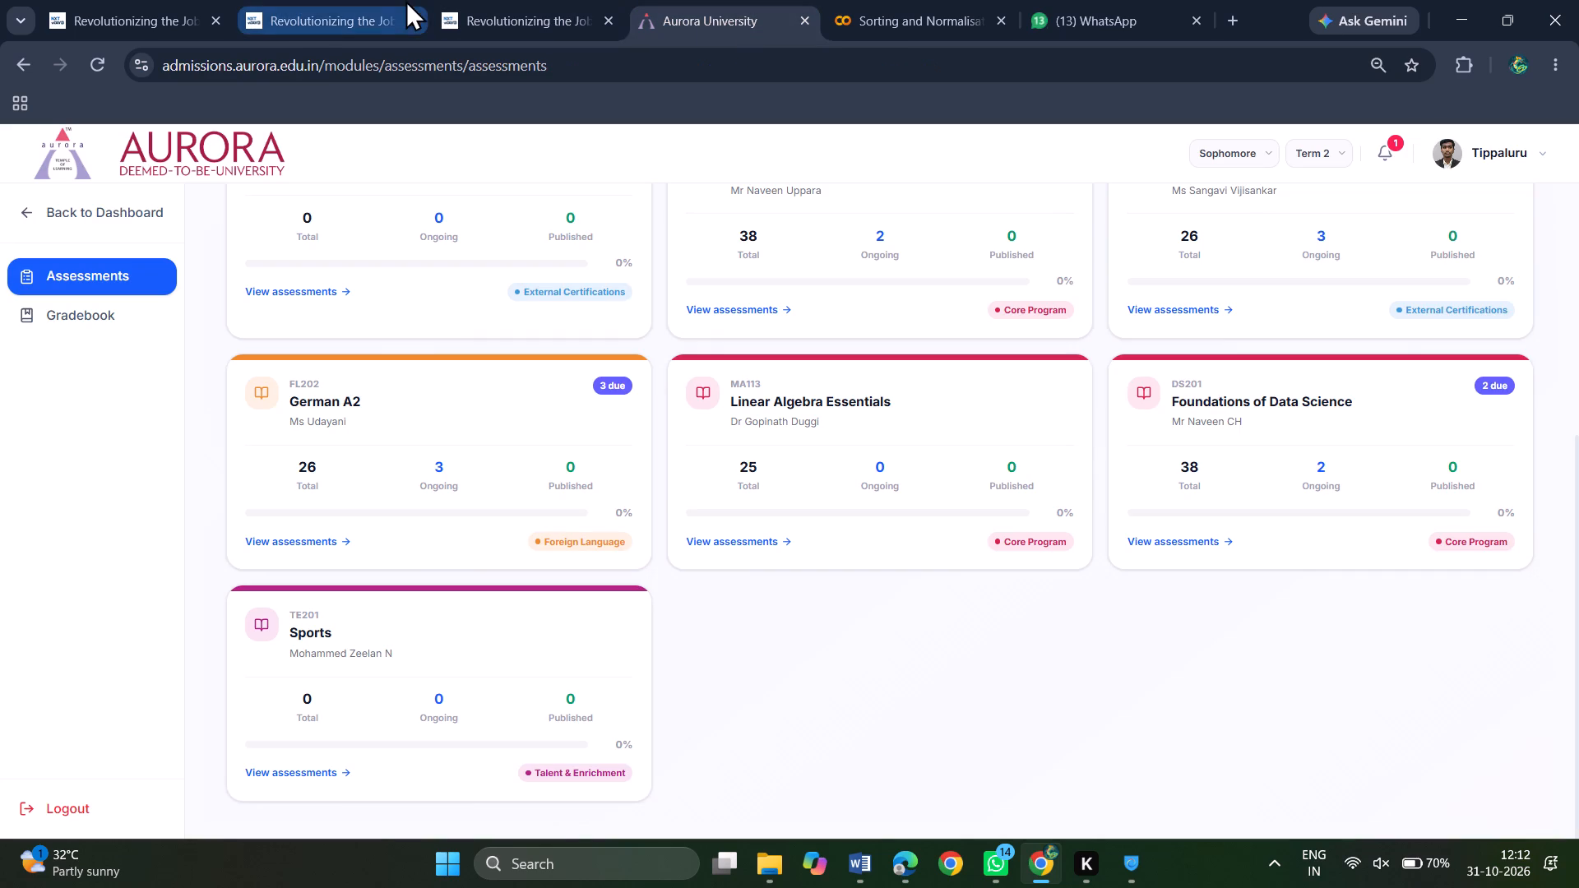
click(302, 0)
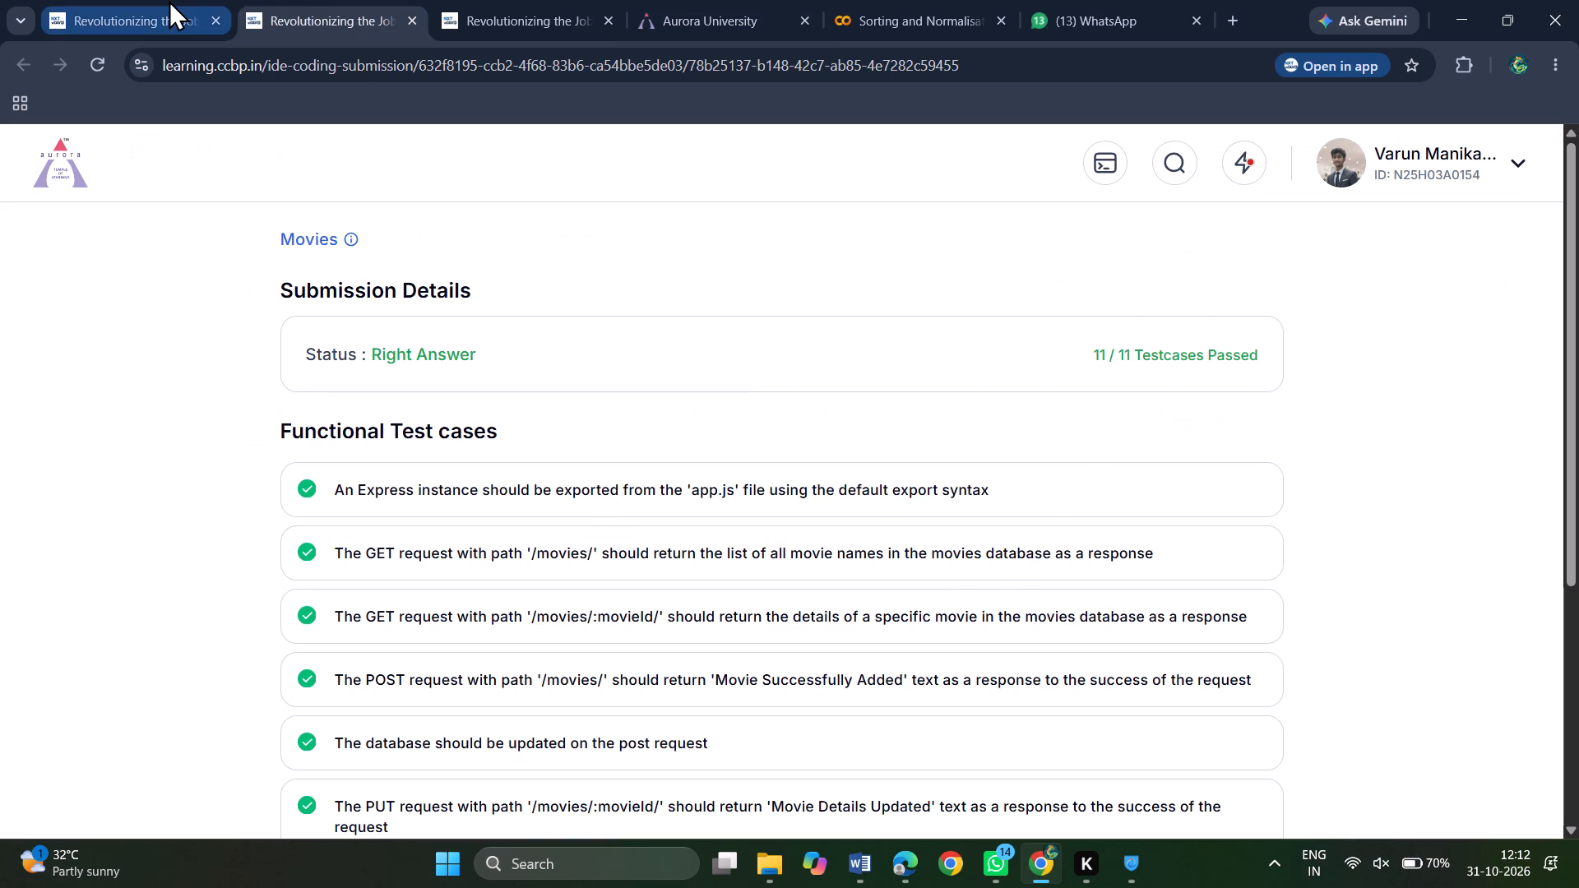
click(169, 0)
click(36, 244)
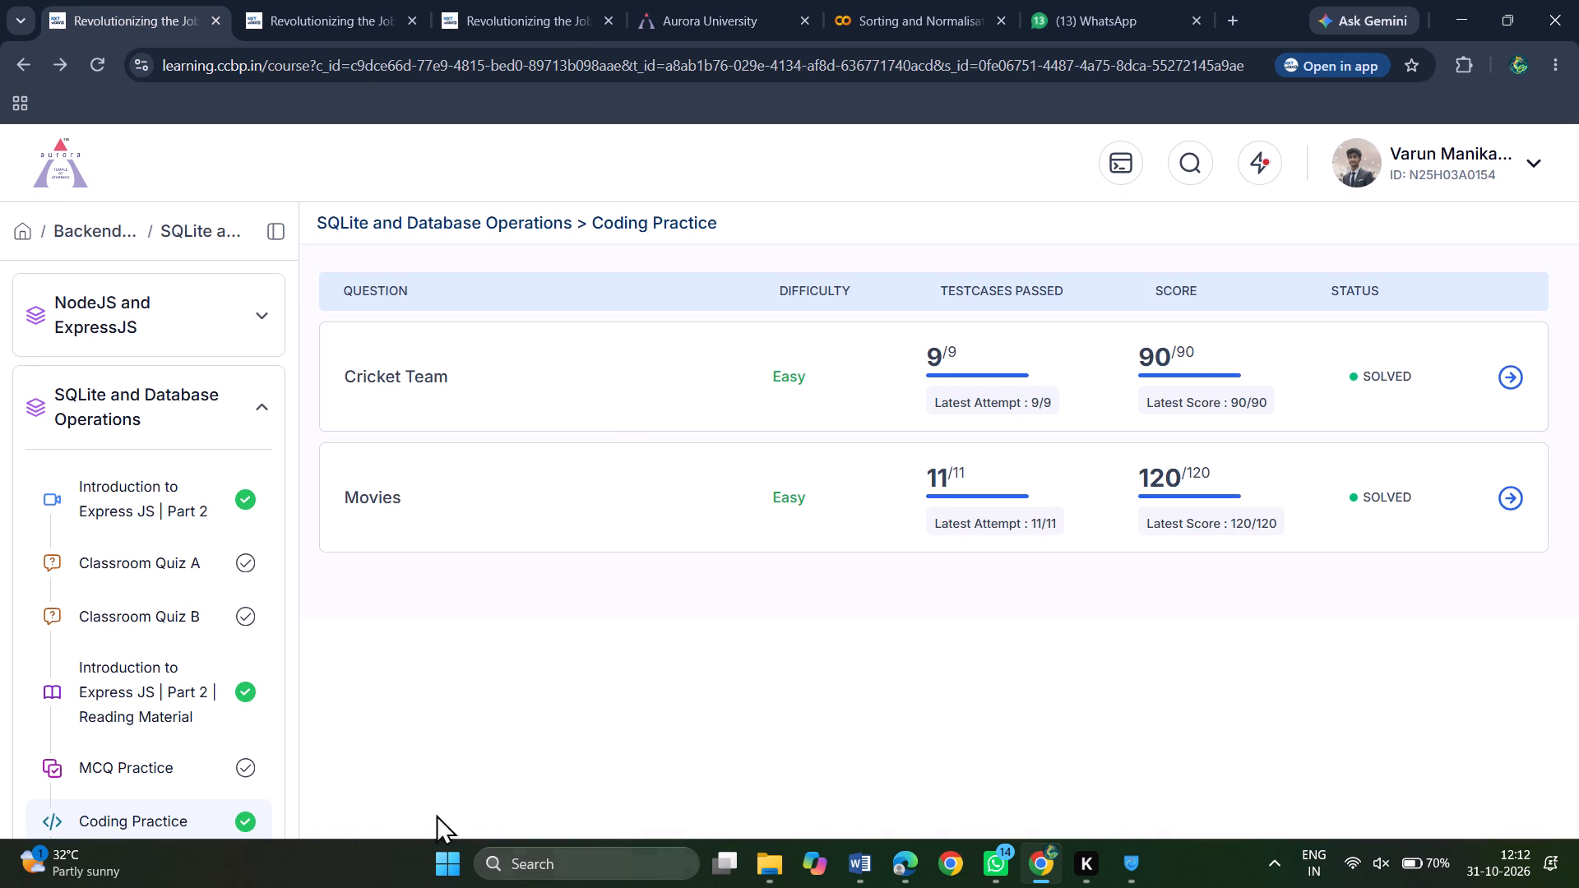
click(496, 548)
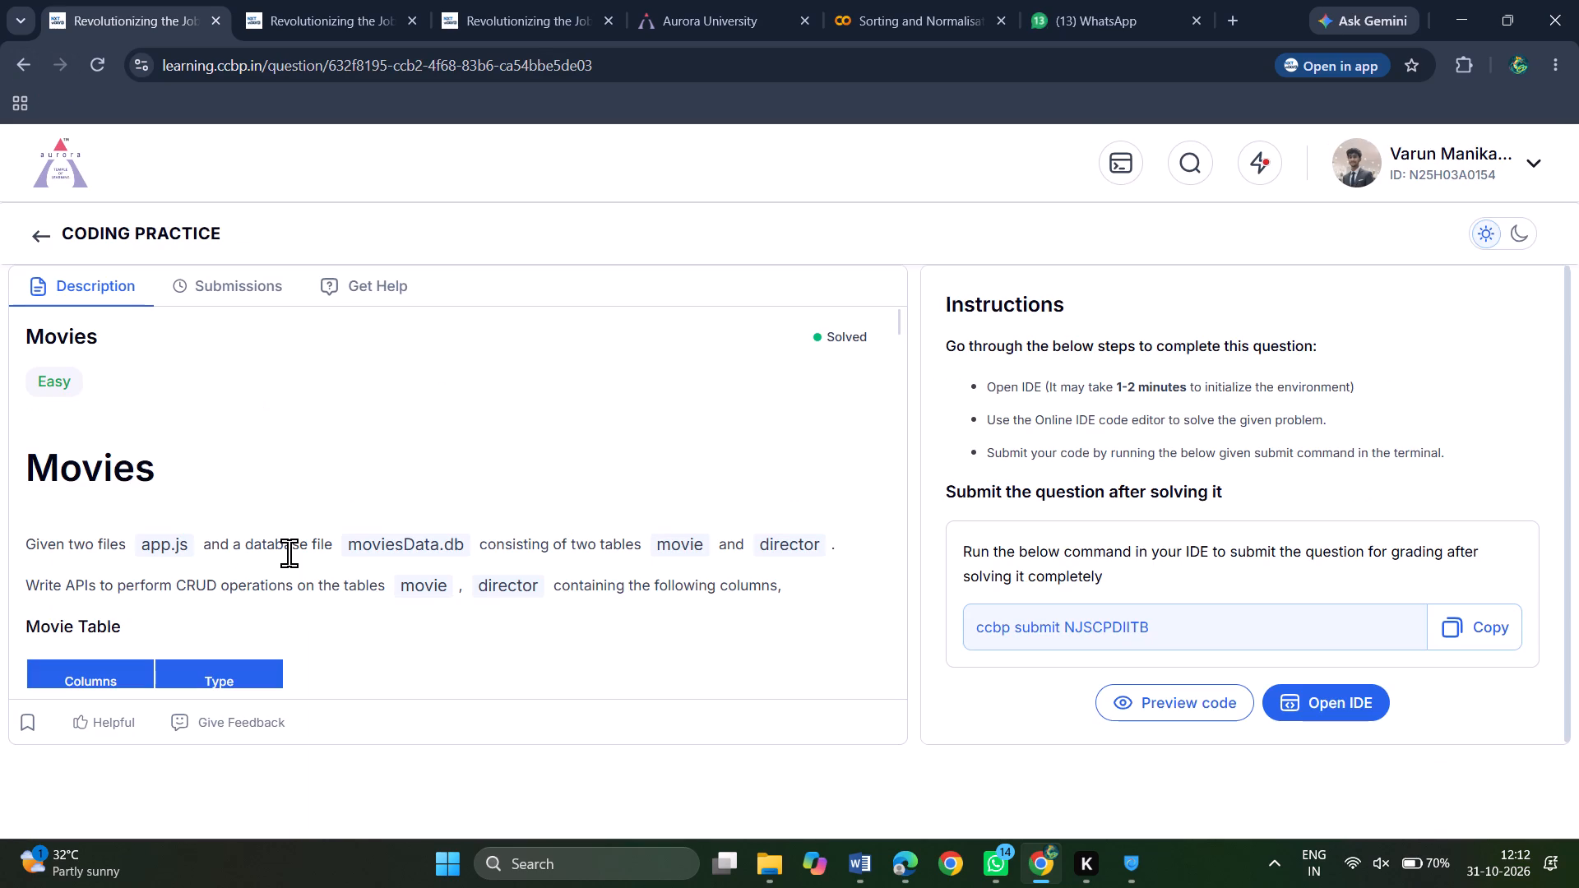
key(Print)
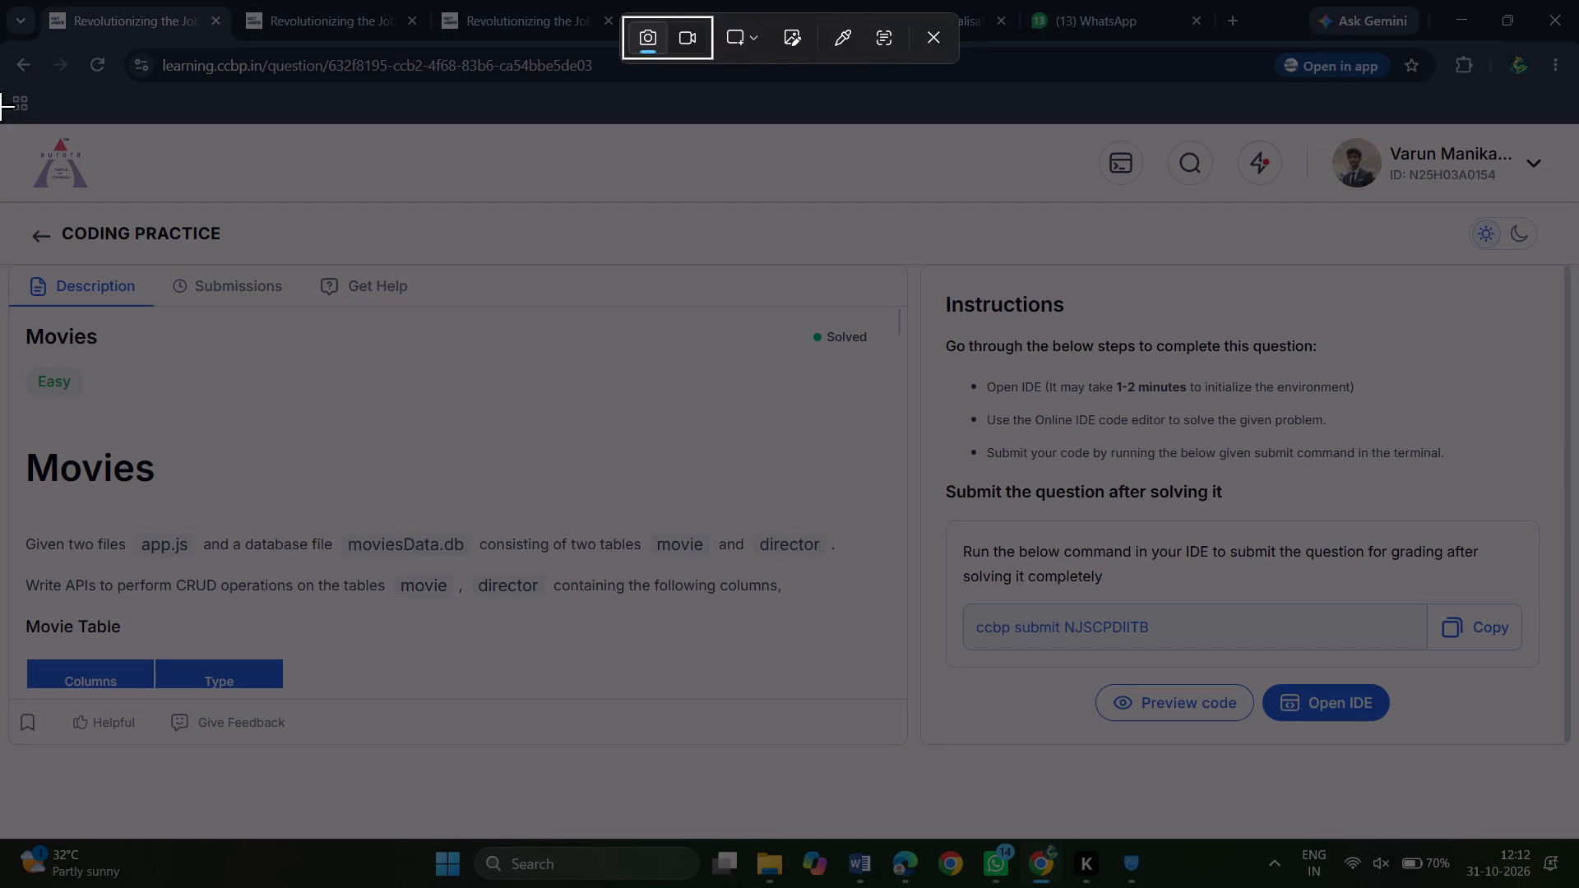
drag(0, 123, 1578, 784)
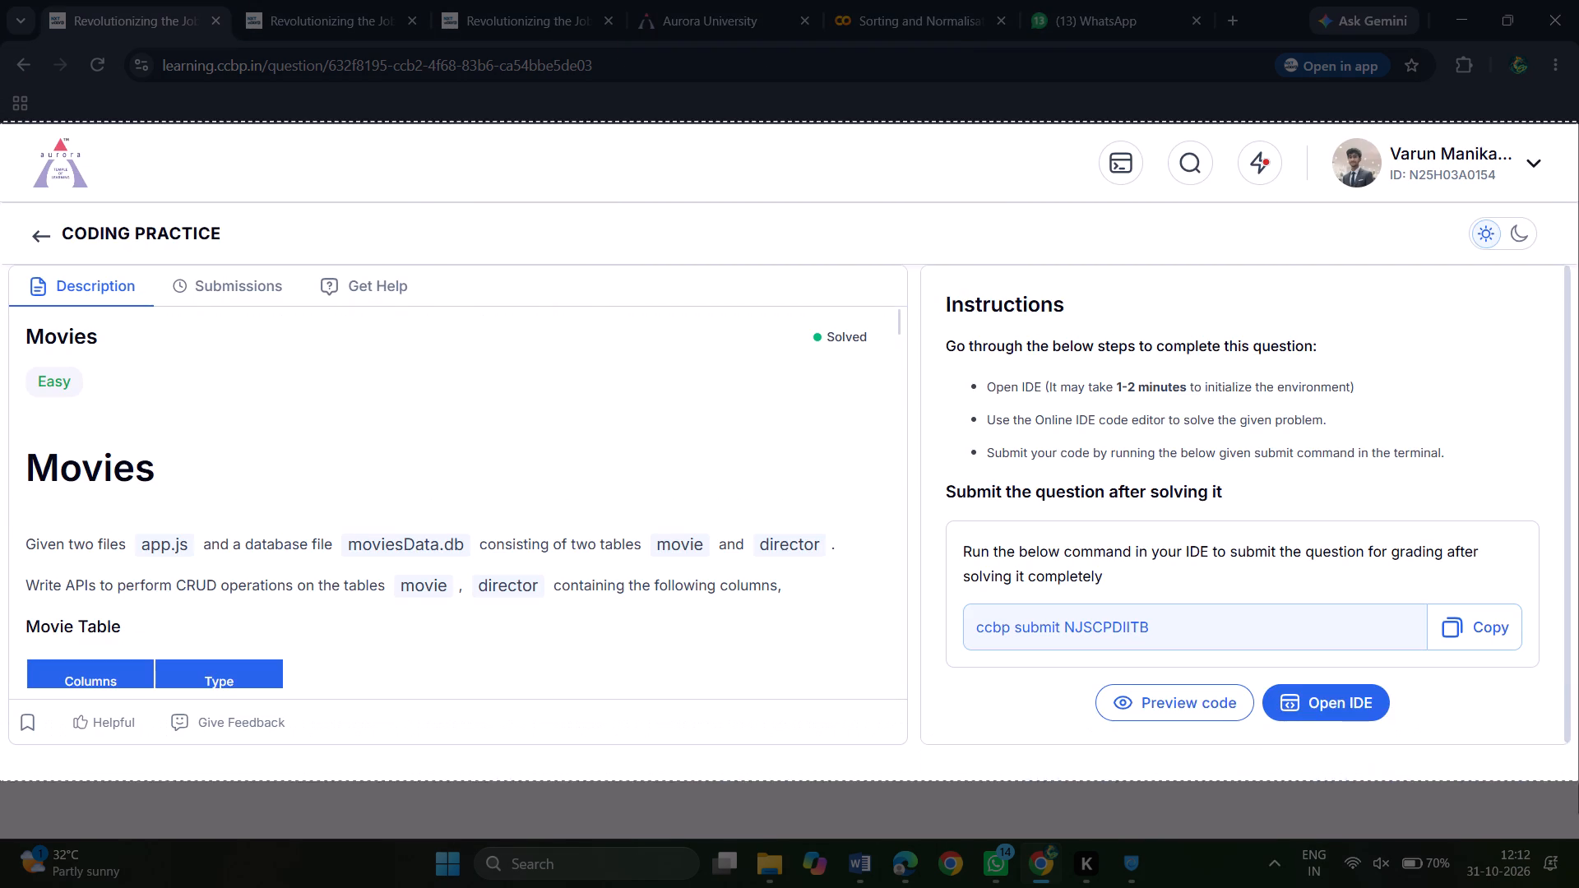
drag(1578, 784, 1578, 838)
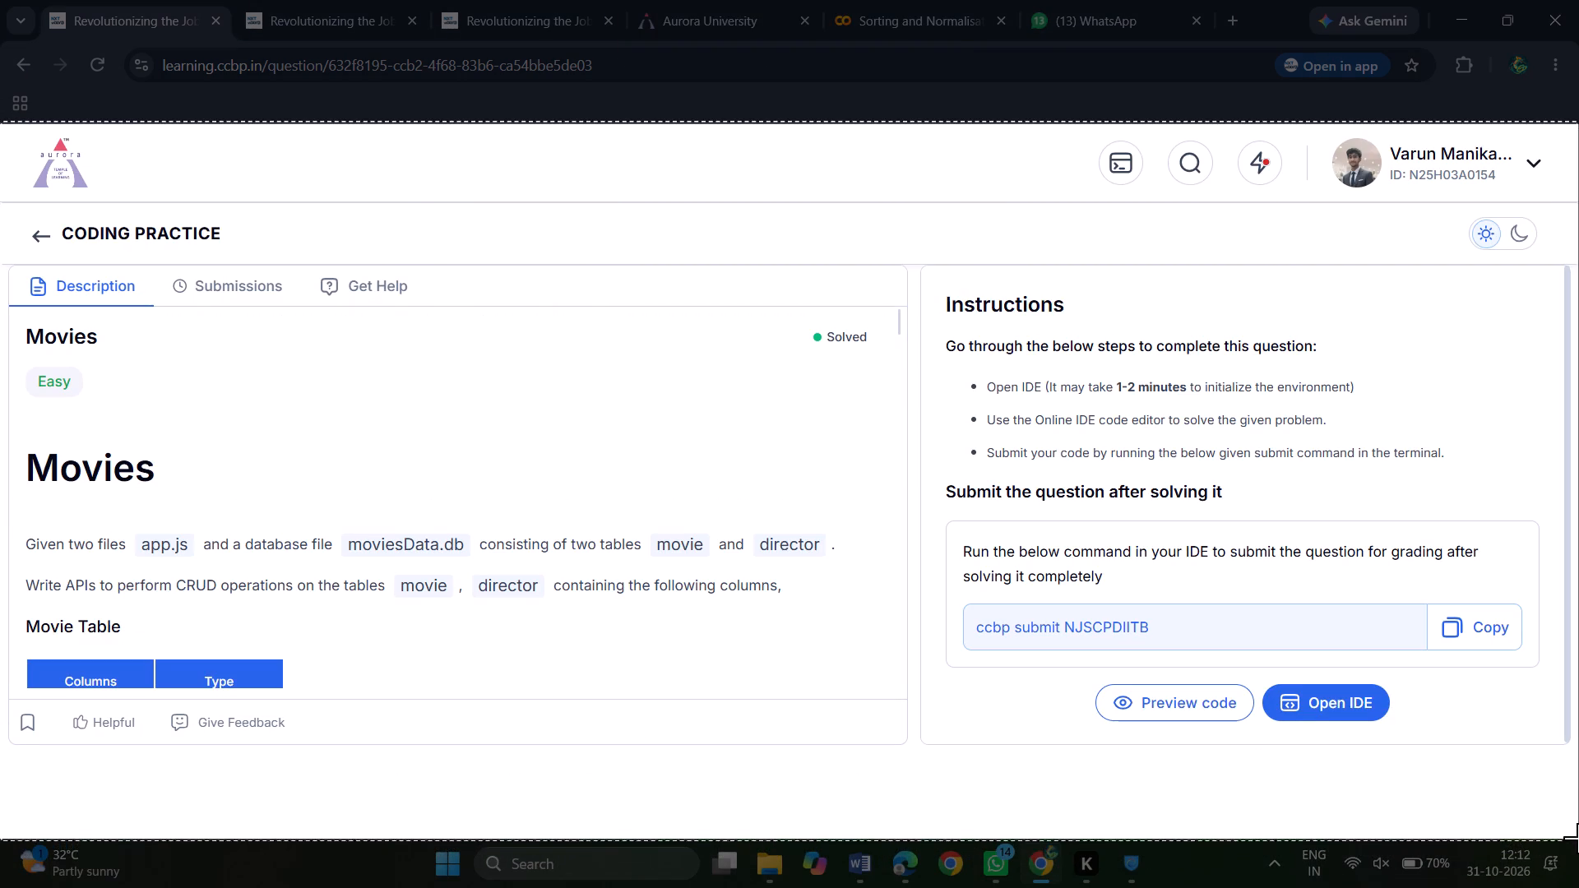
drag(1578, 838, 1578, 836)
Switch to Word and replace the old question page screenshot under Question 2 with the captured Movies description screenshot.
click(854, 863)
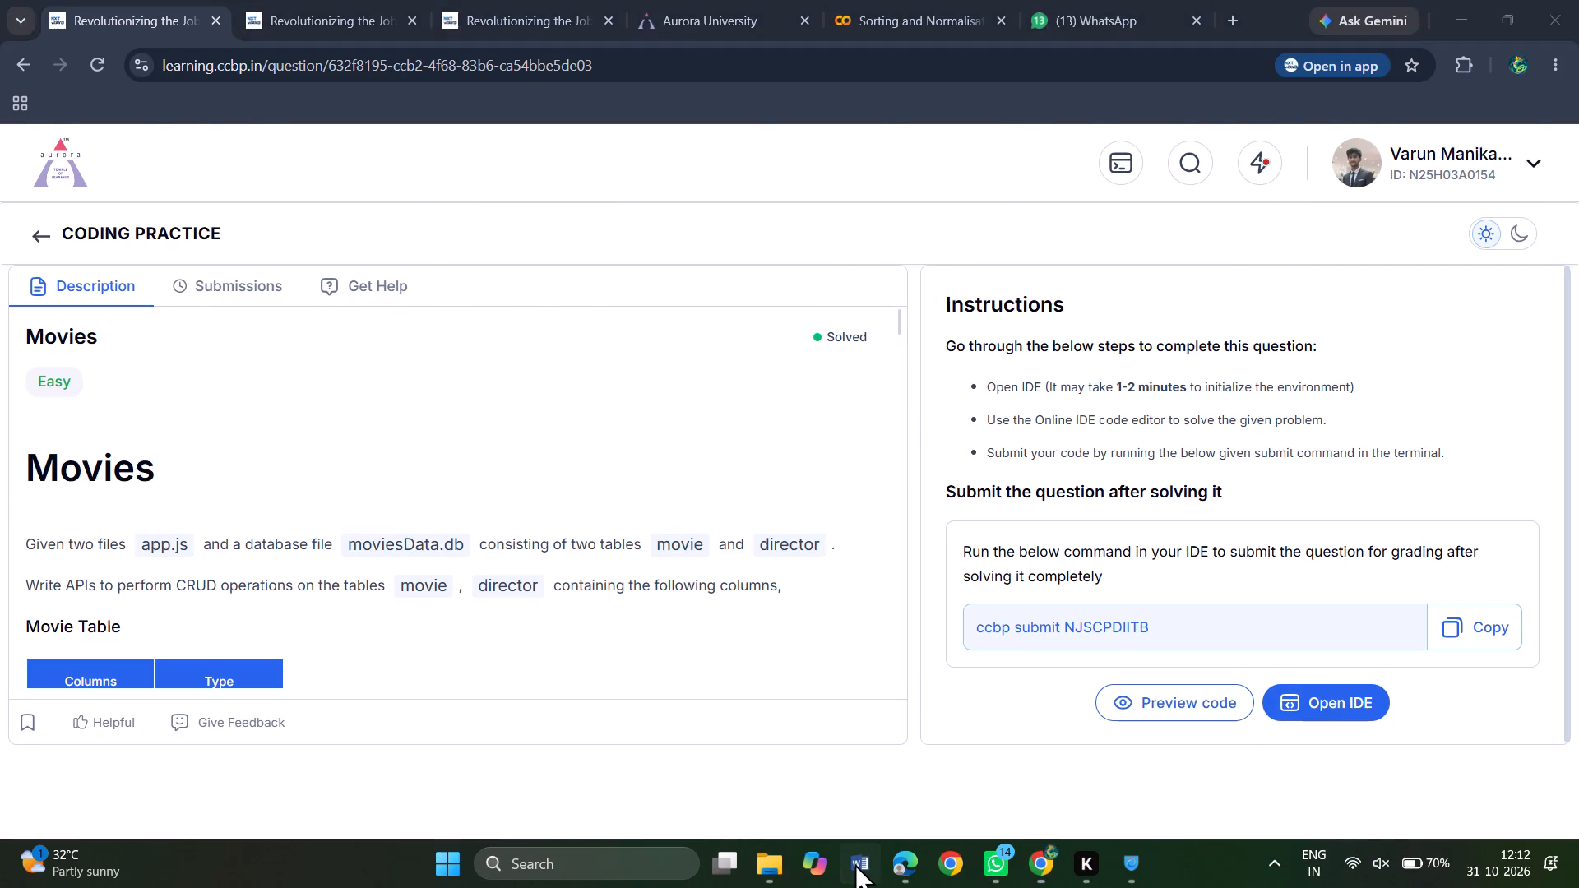
scroll(713, 539, down, 1)
key(BackSpace)
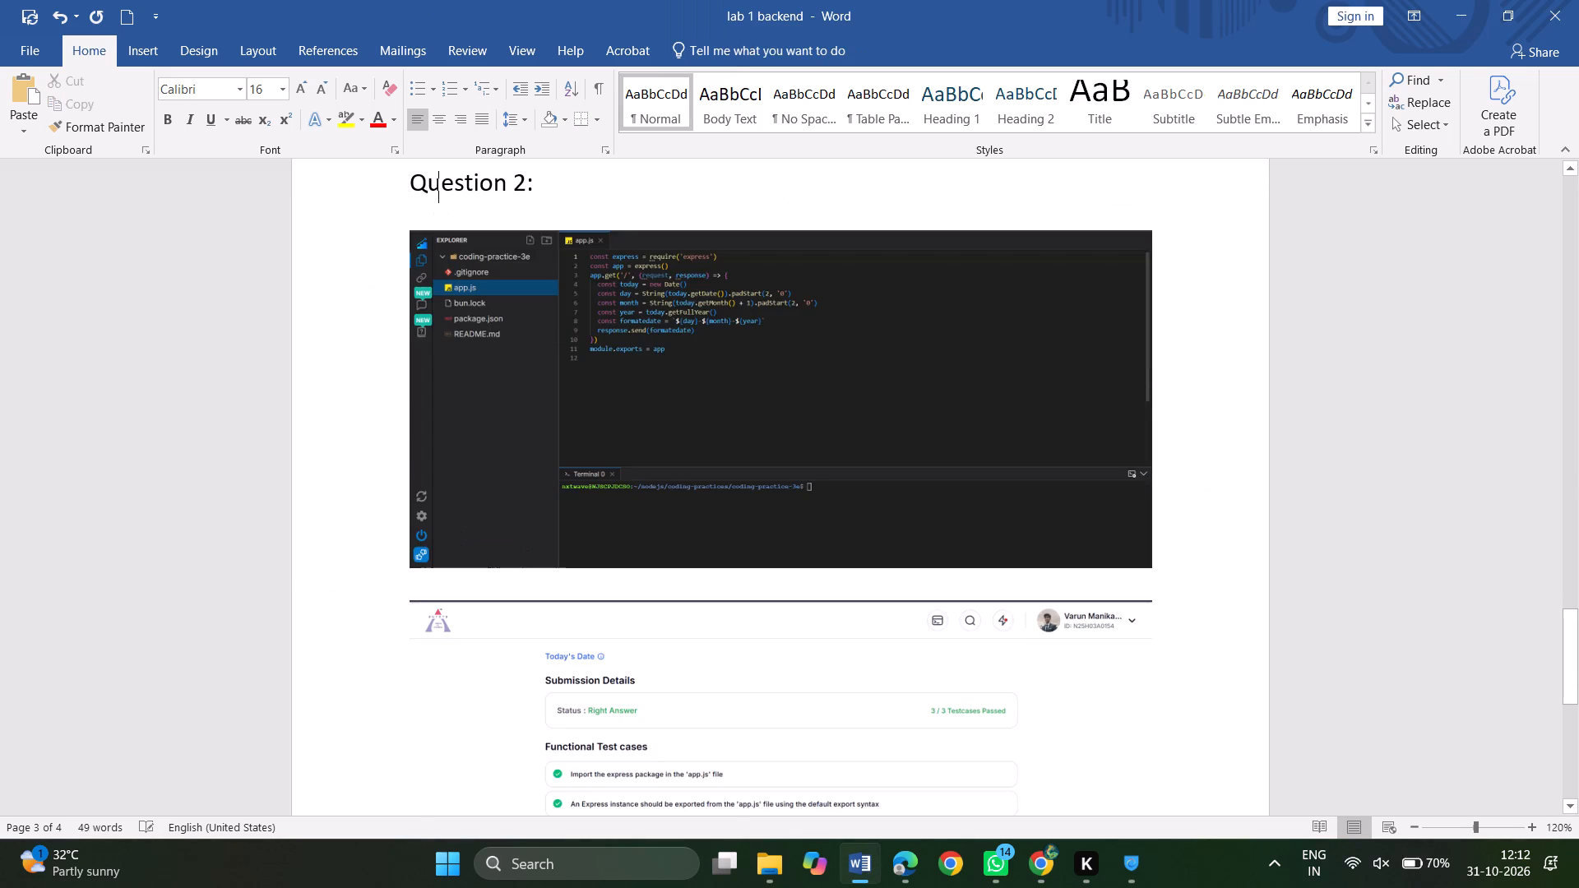
scroll(713, 539, up, 1)
key(ctrl+v)
scroll(713, 539, down, 2)
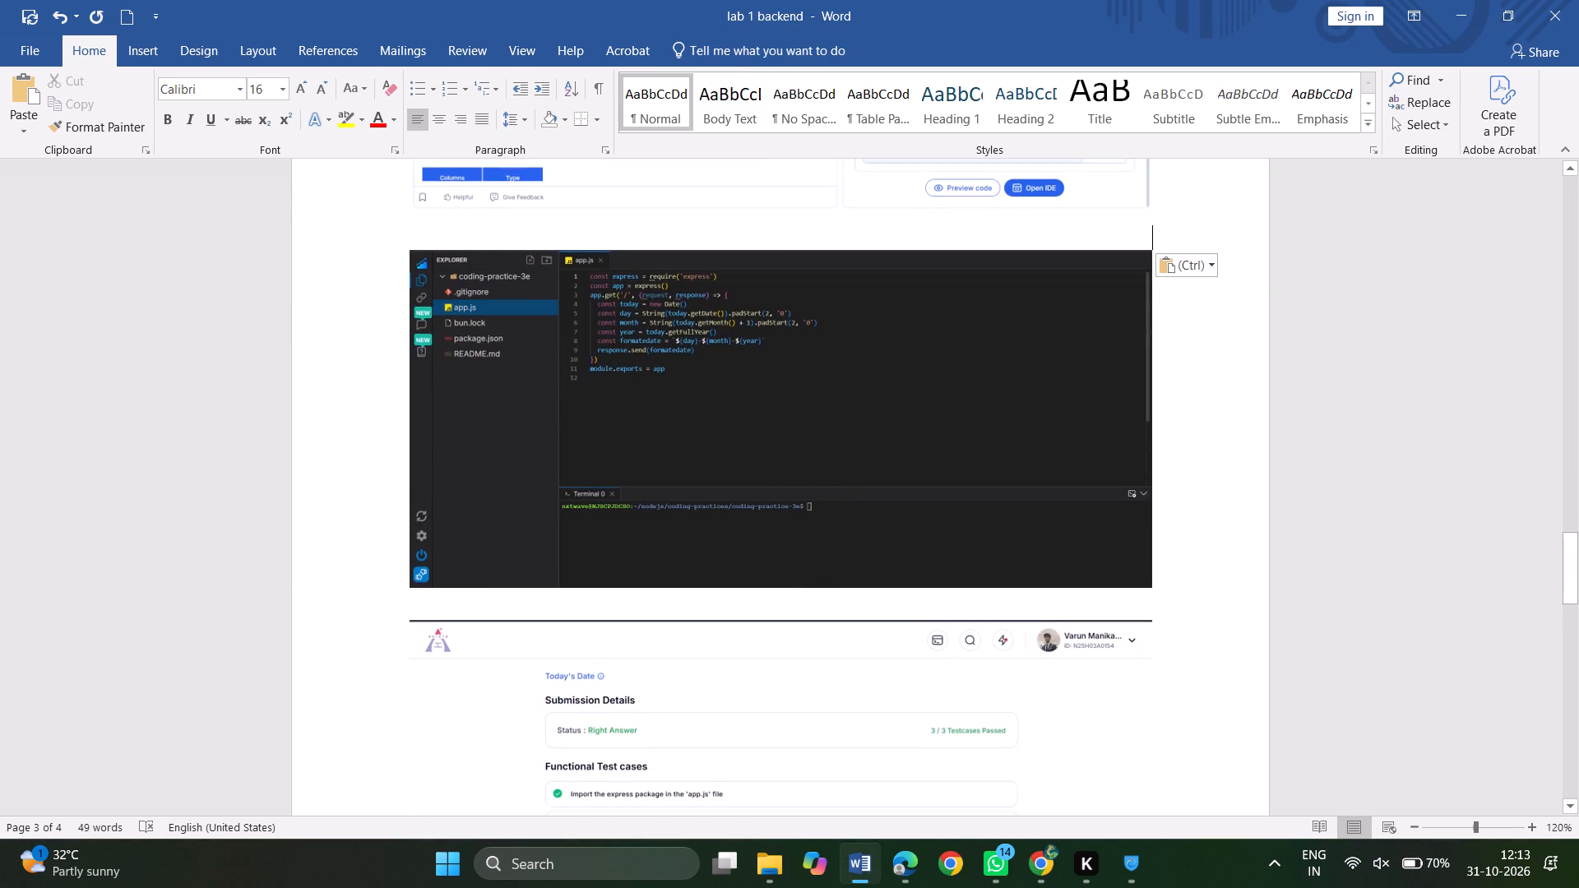
Delete the coding-practice-3e code screenshot under Question 2.
click(689, 451)
key(BackSpace)
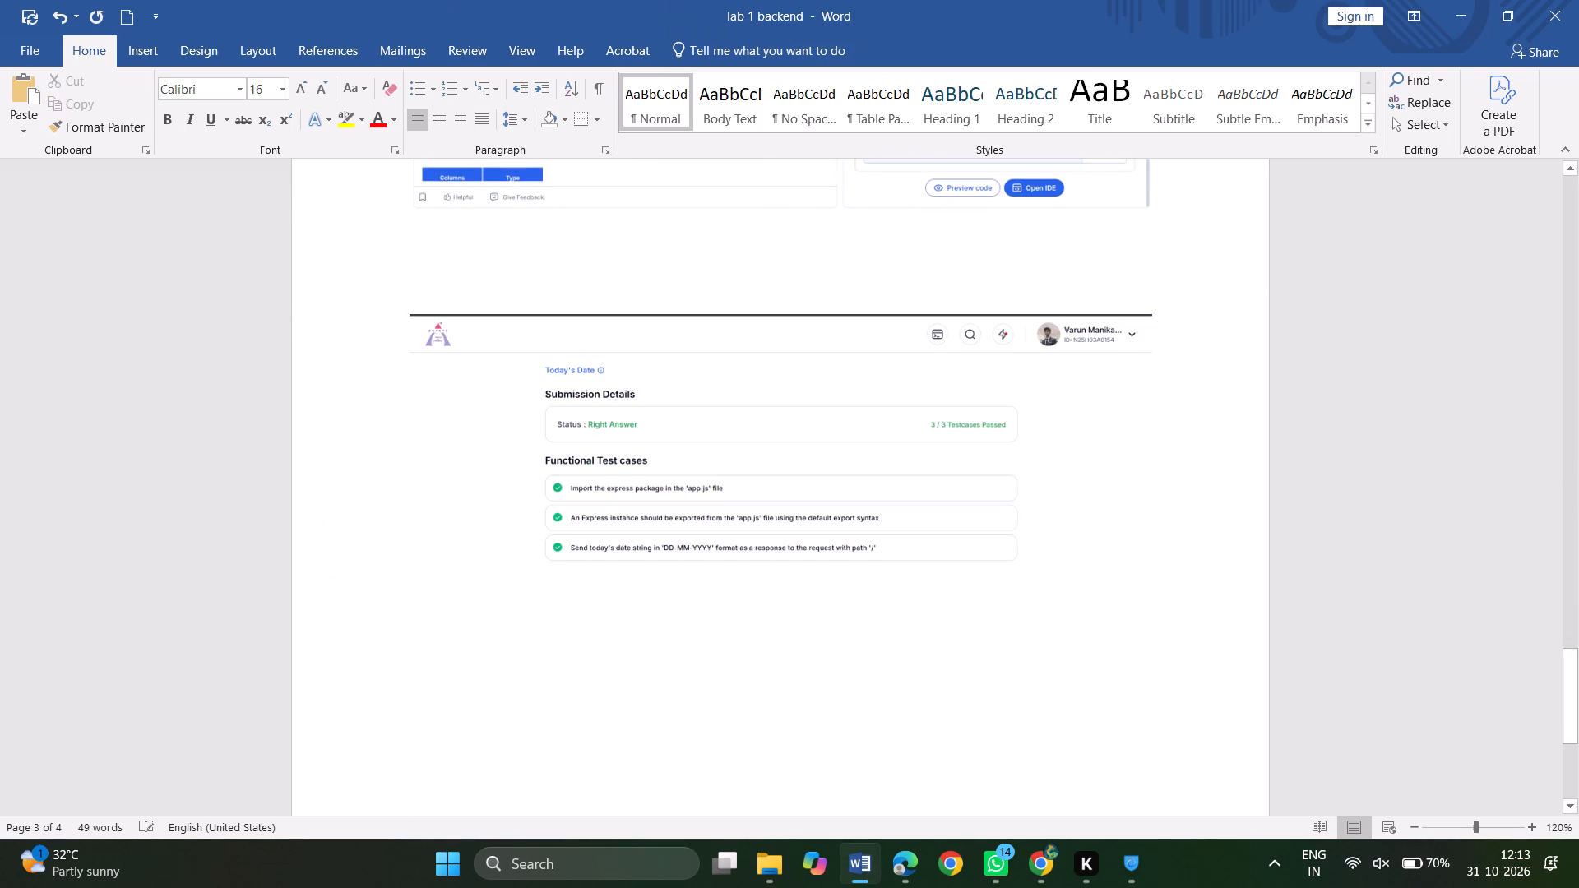
Switch to the Movies IDE in Chrome, open app.js from coding-practice-5a, and shrink the terminal area to show more code.
click(1038, 852)
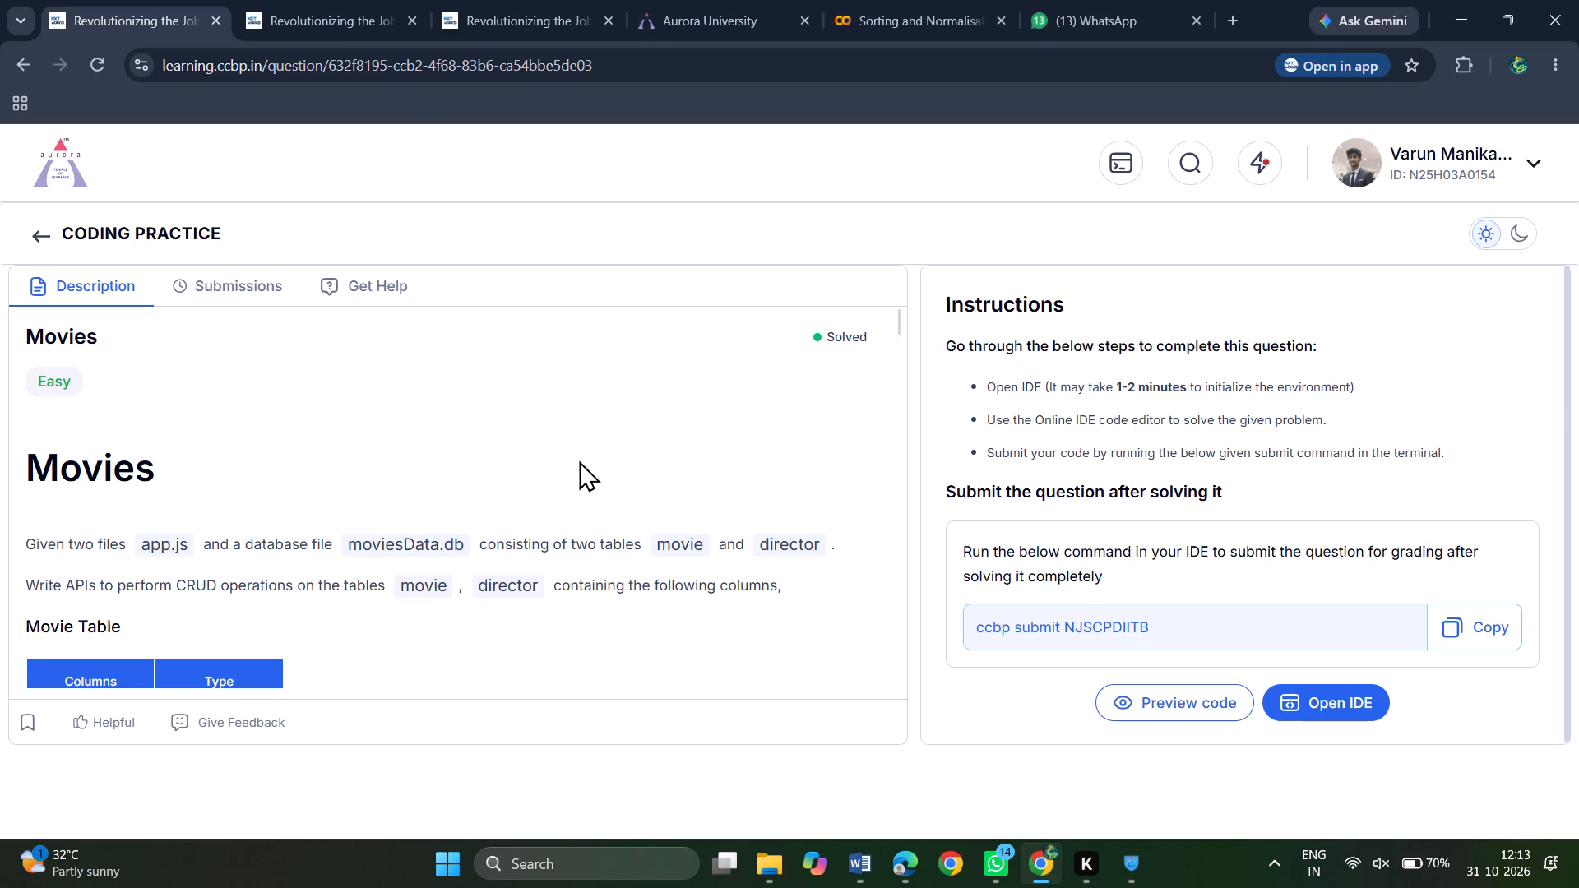
click(521, 0)
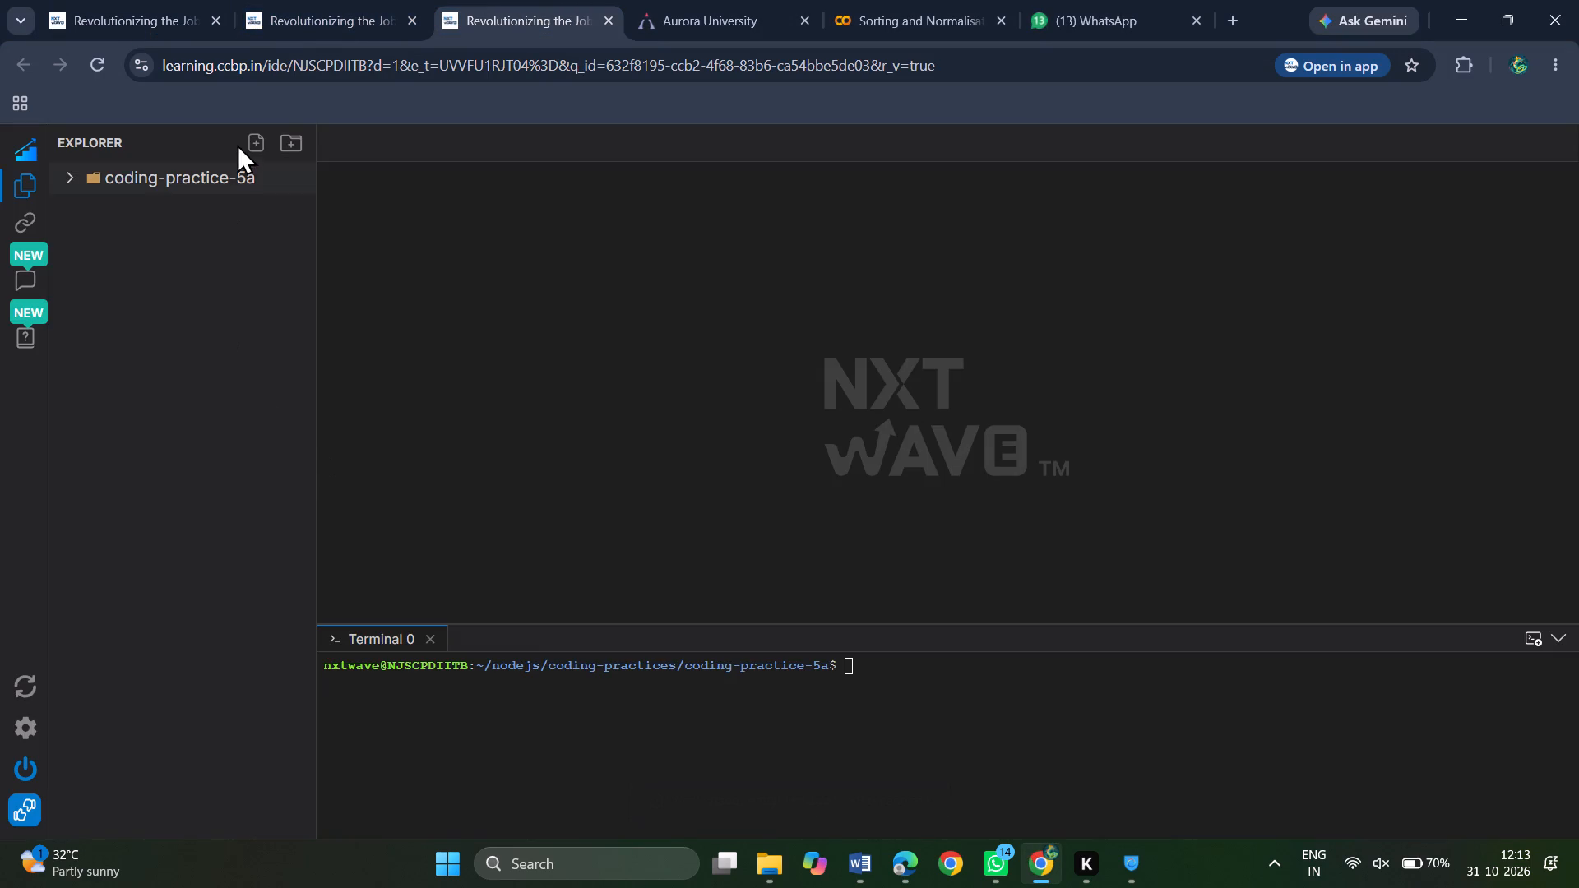
click(223, 173)
click(177, 256)
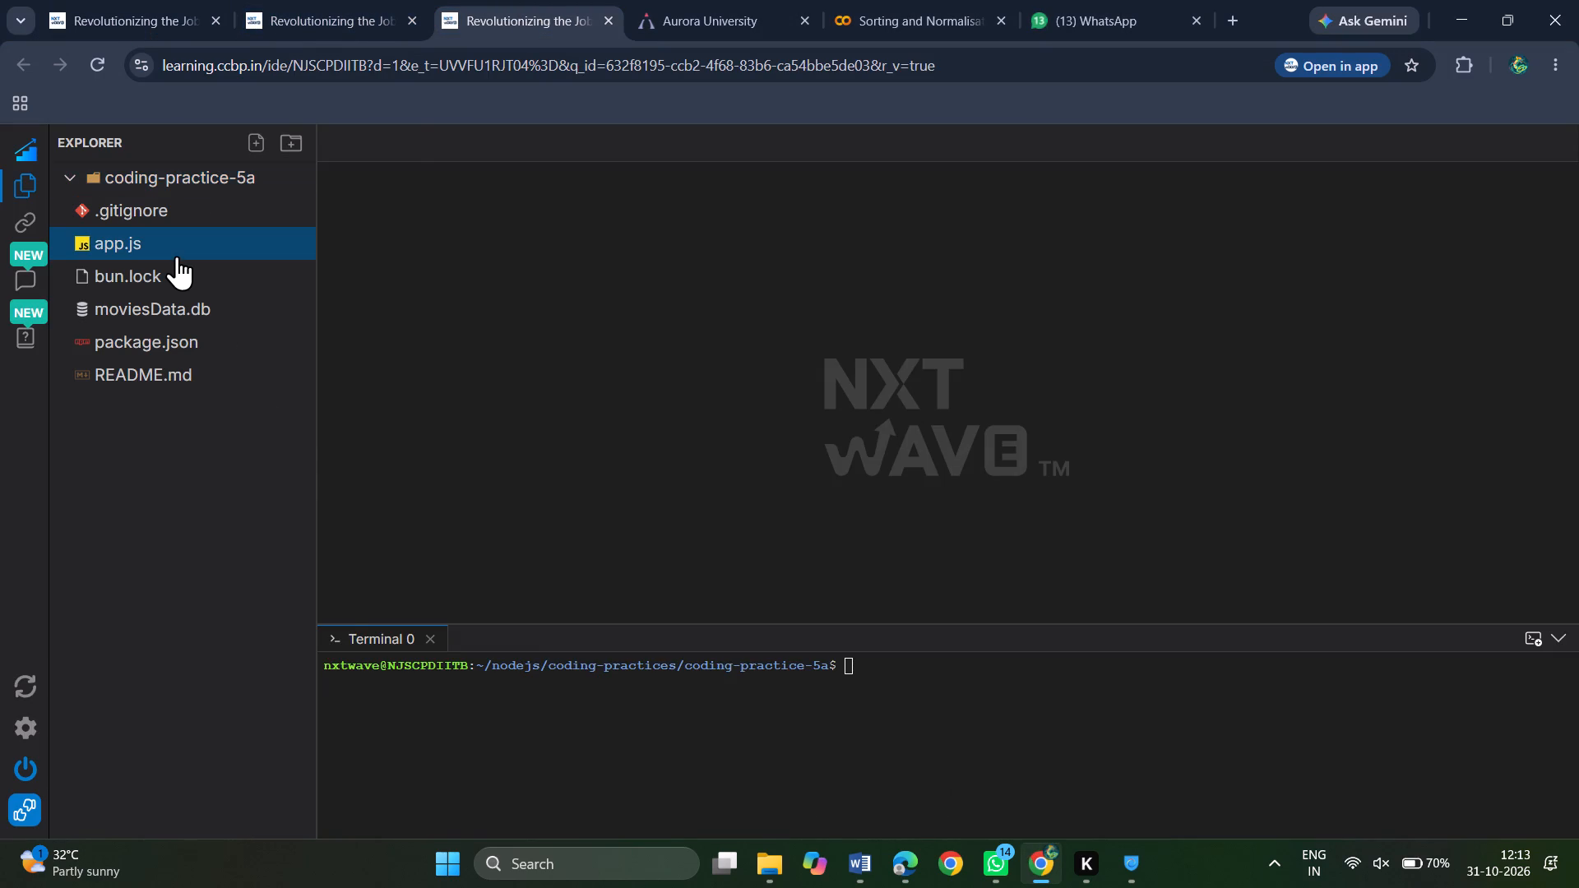
drag(835, 625, 862, 791)
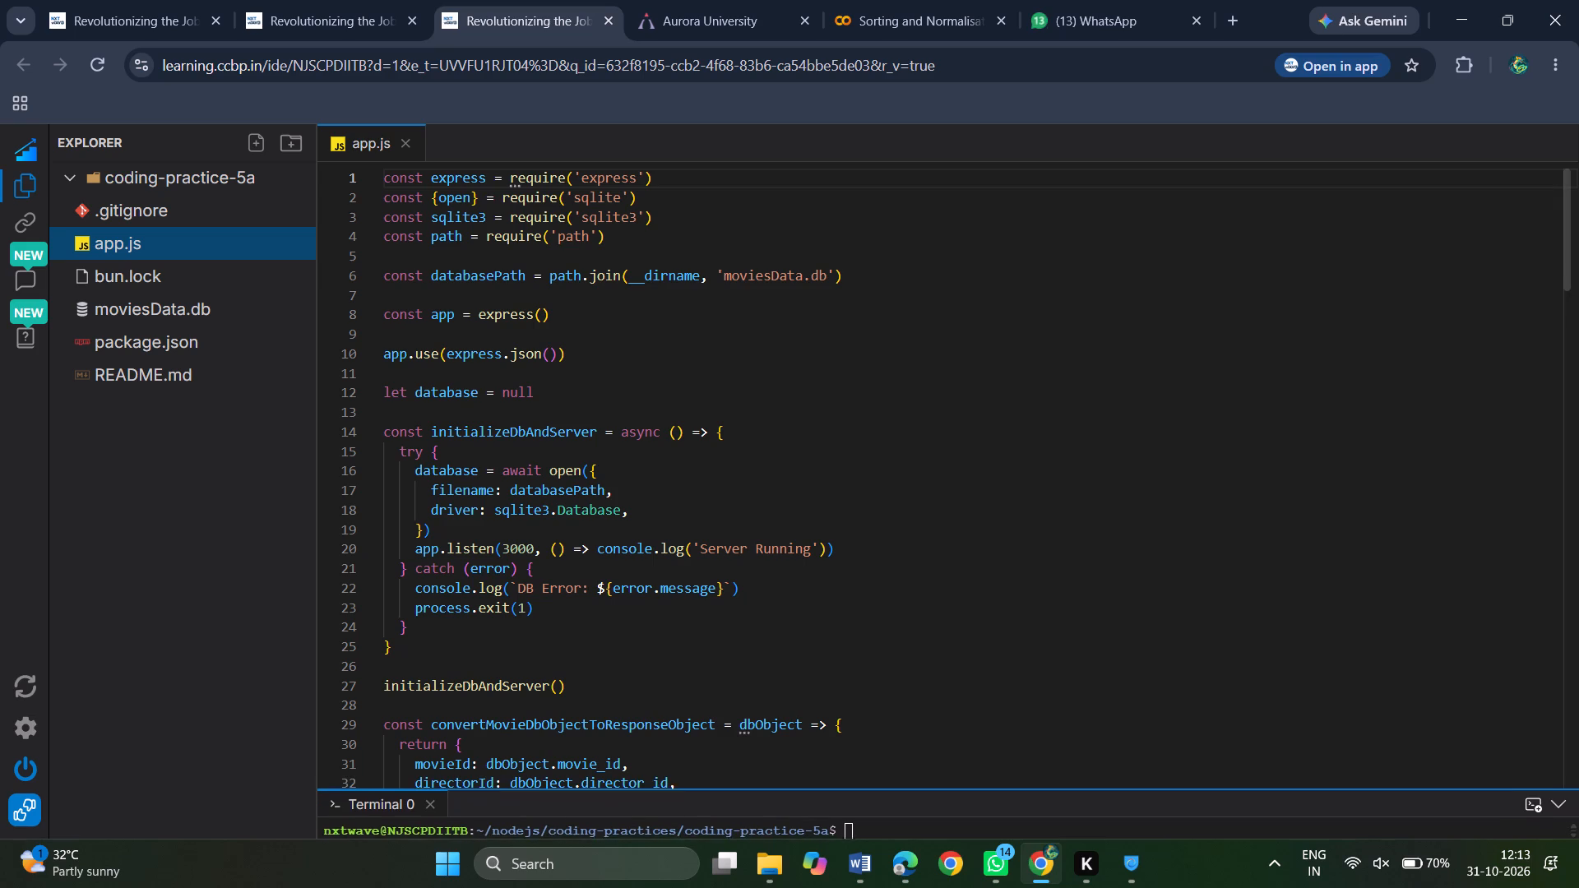
drag(862, 791, 867, 780)
Capture the whole IDE workspace showing app.js as a screenshot.
key(Print)
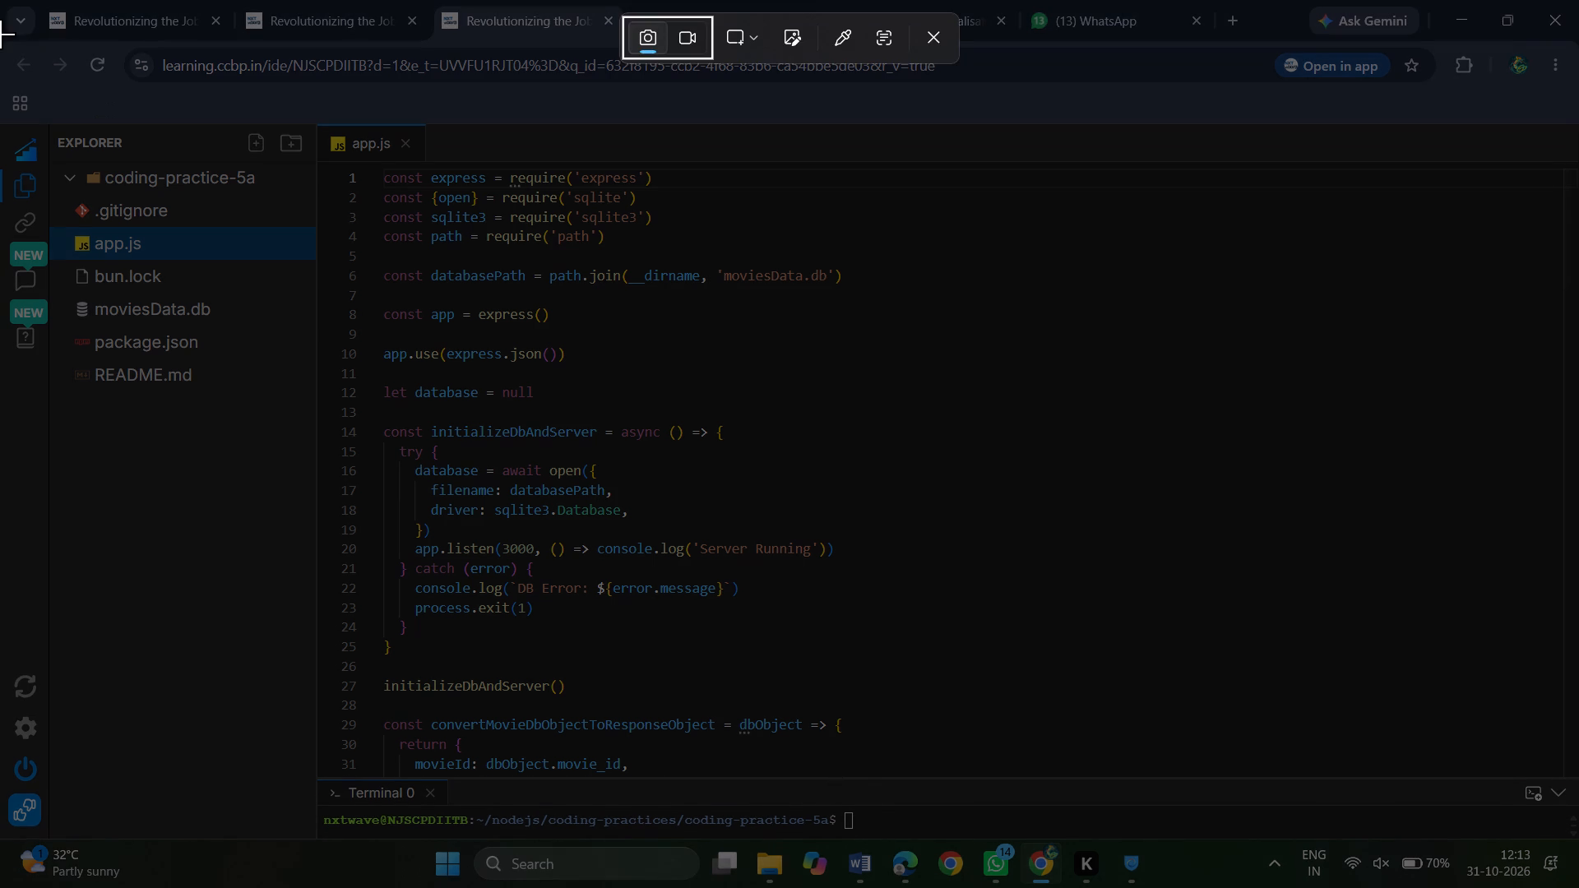
drag(0, 86, 1254, 877)
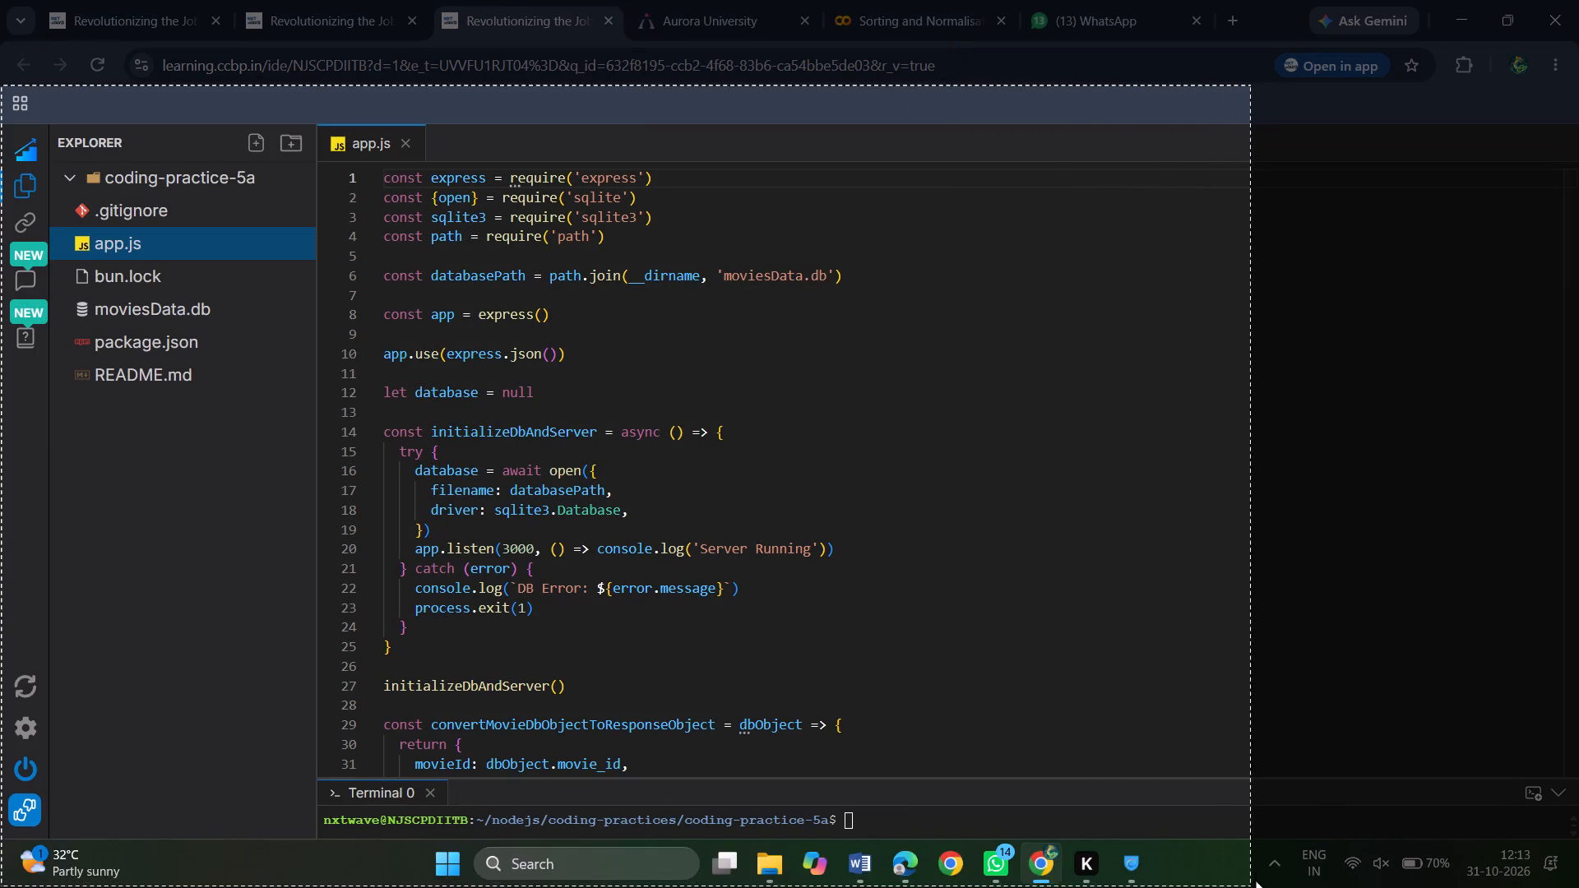
drag(1254, 877, 1563, 843)
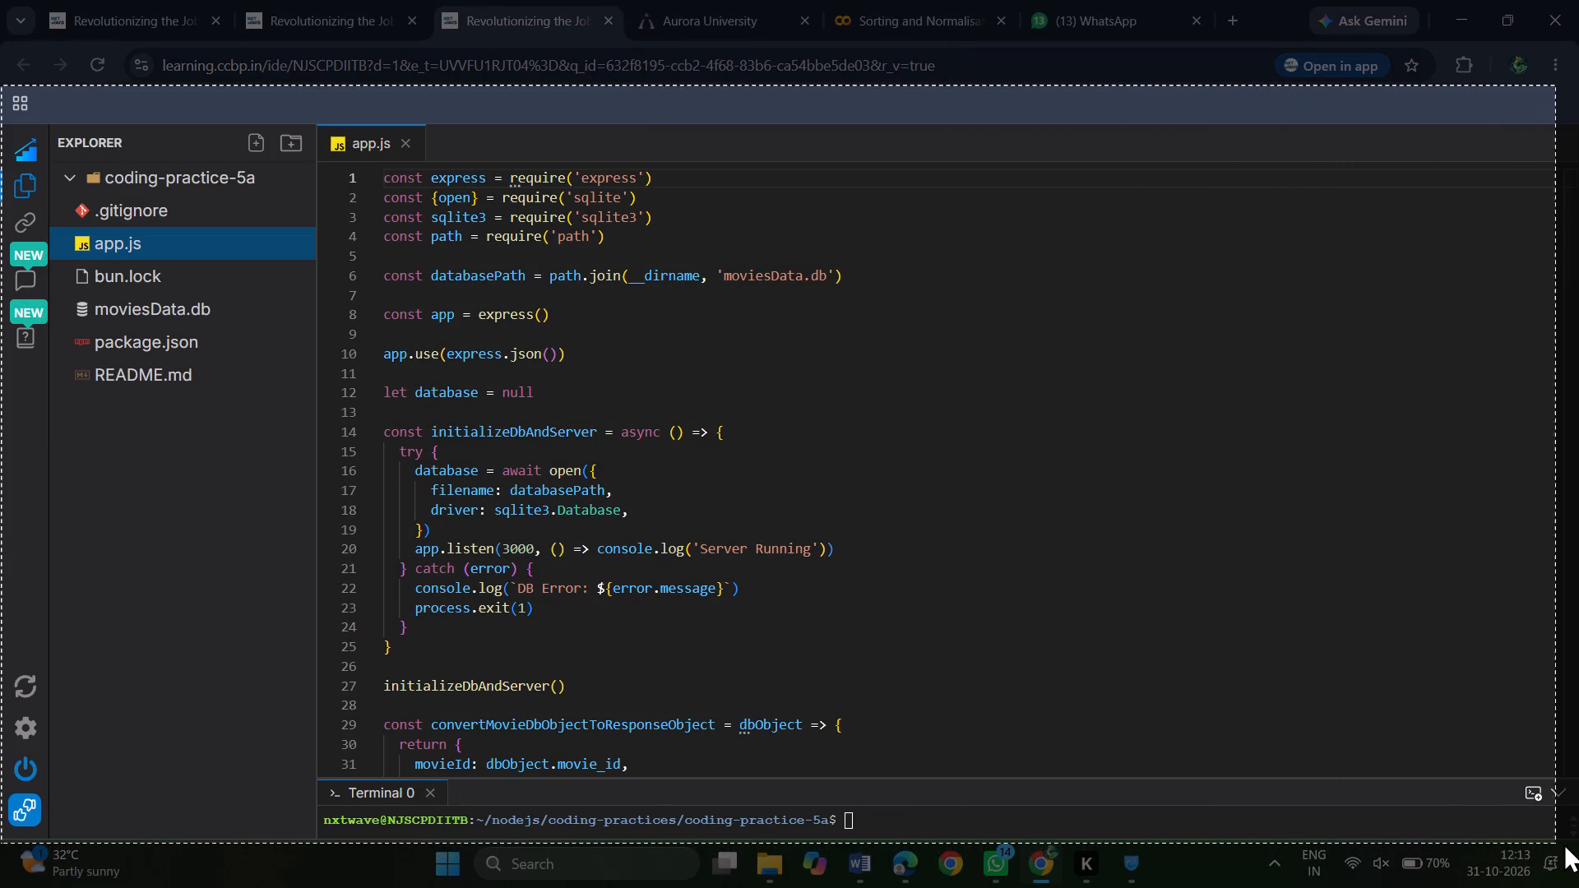
drag(1563, 843, 1578, 843)
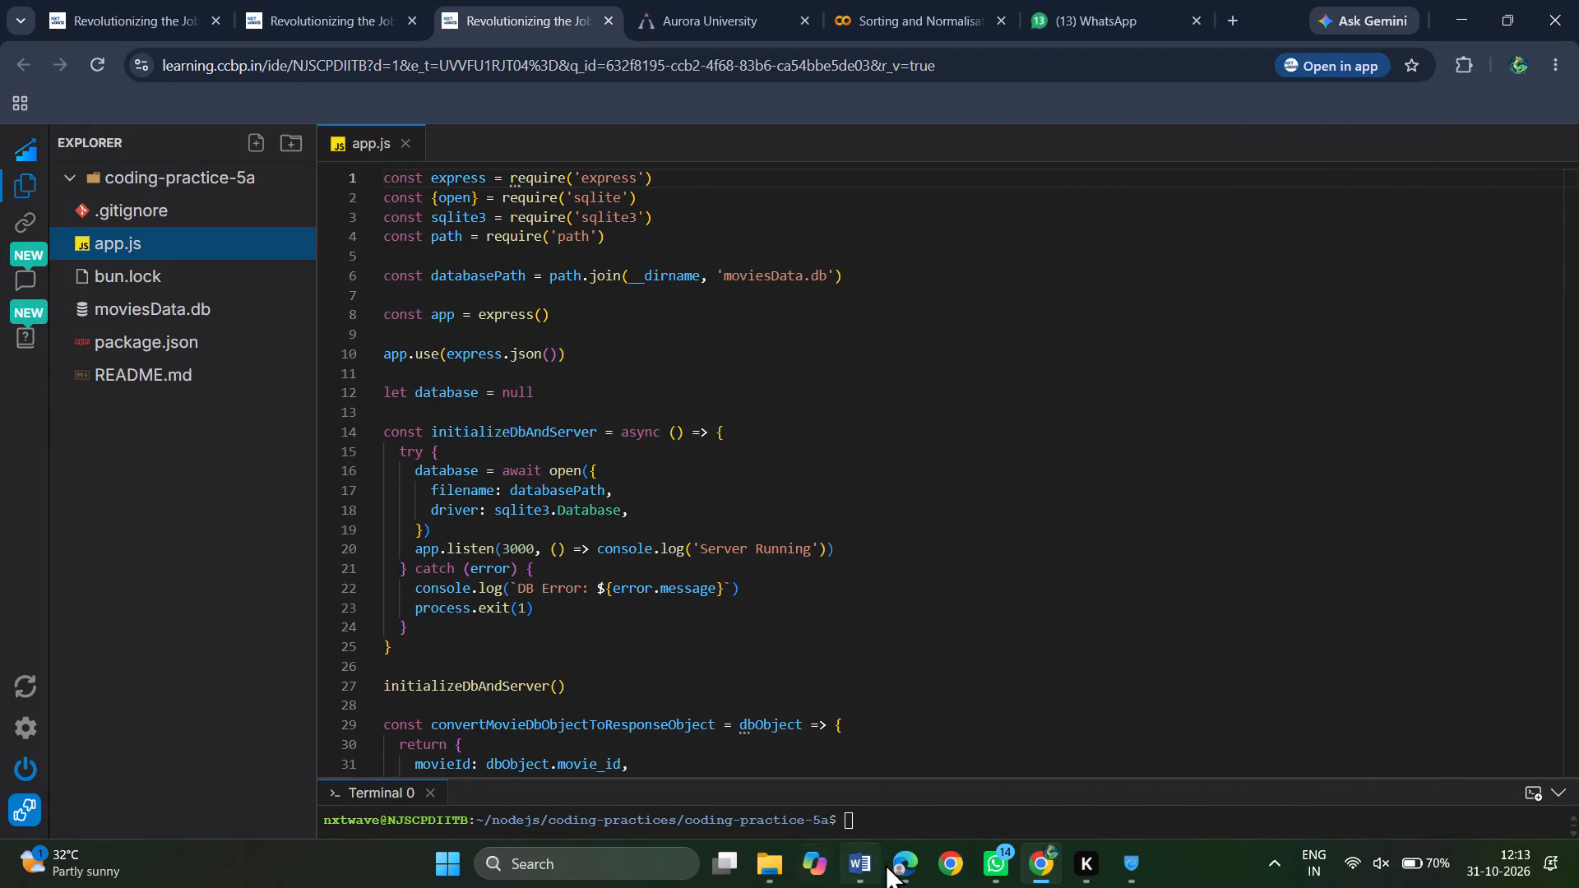
In Word, paste the coding-practice-5a screenshot below the Movies description and delete the old Today's Date submission screenshot.
click(885, 863)
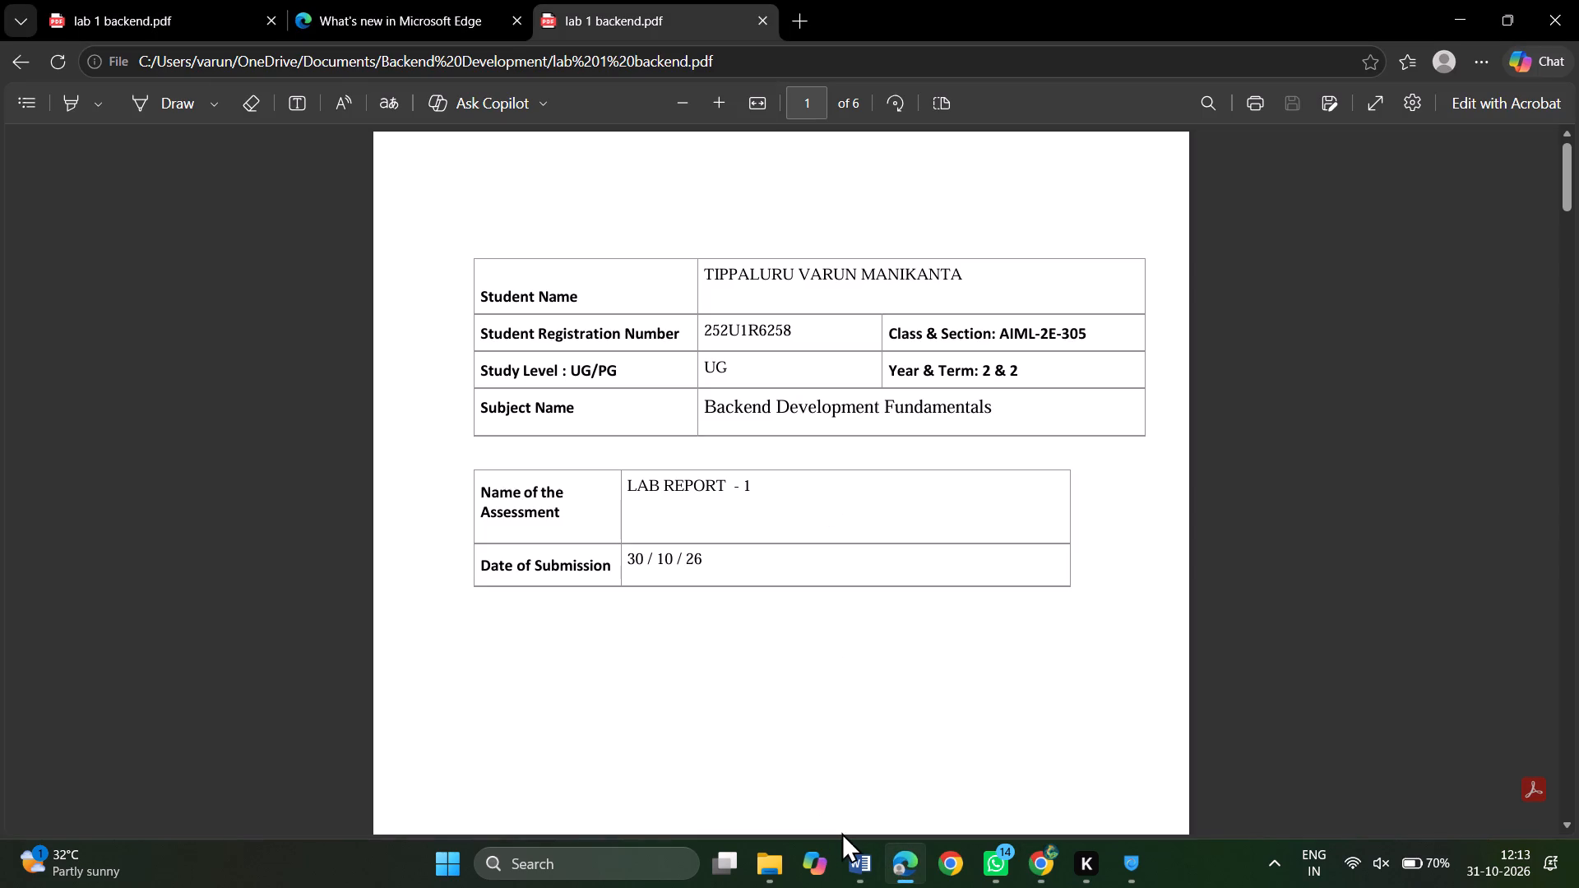
click(850, 854)
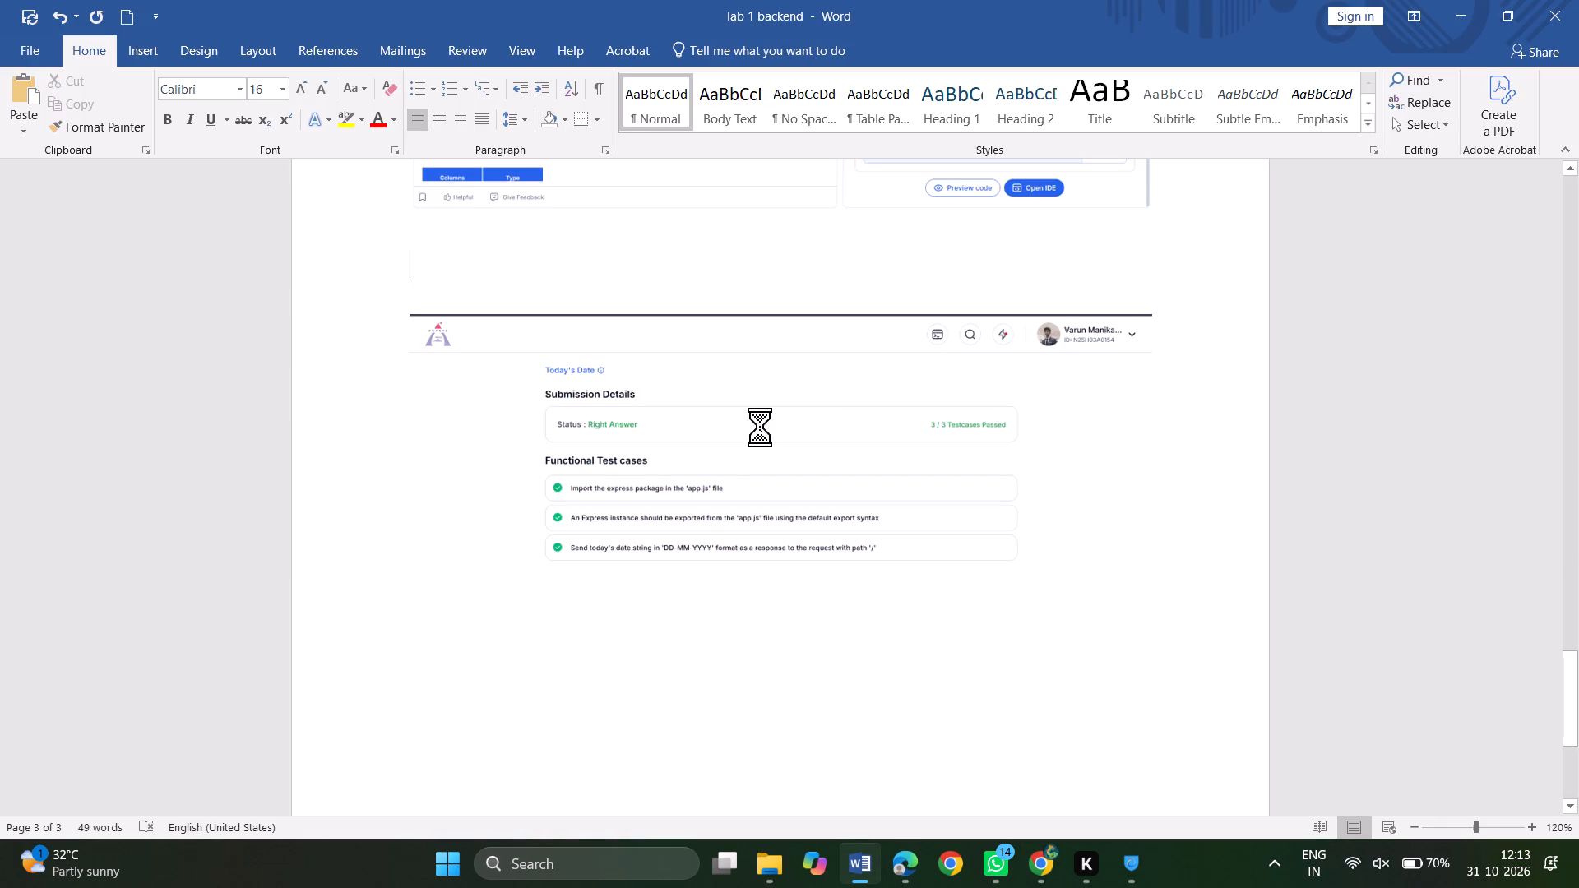
key(ctrl+v)
scroll(760, 427, down, 2)
click(683, 409)
key(BackSpace)
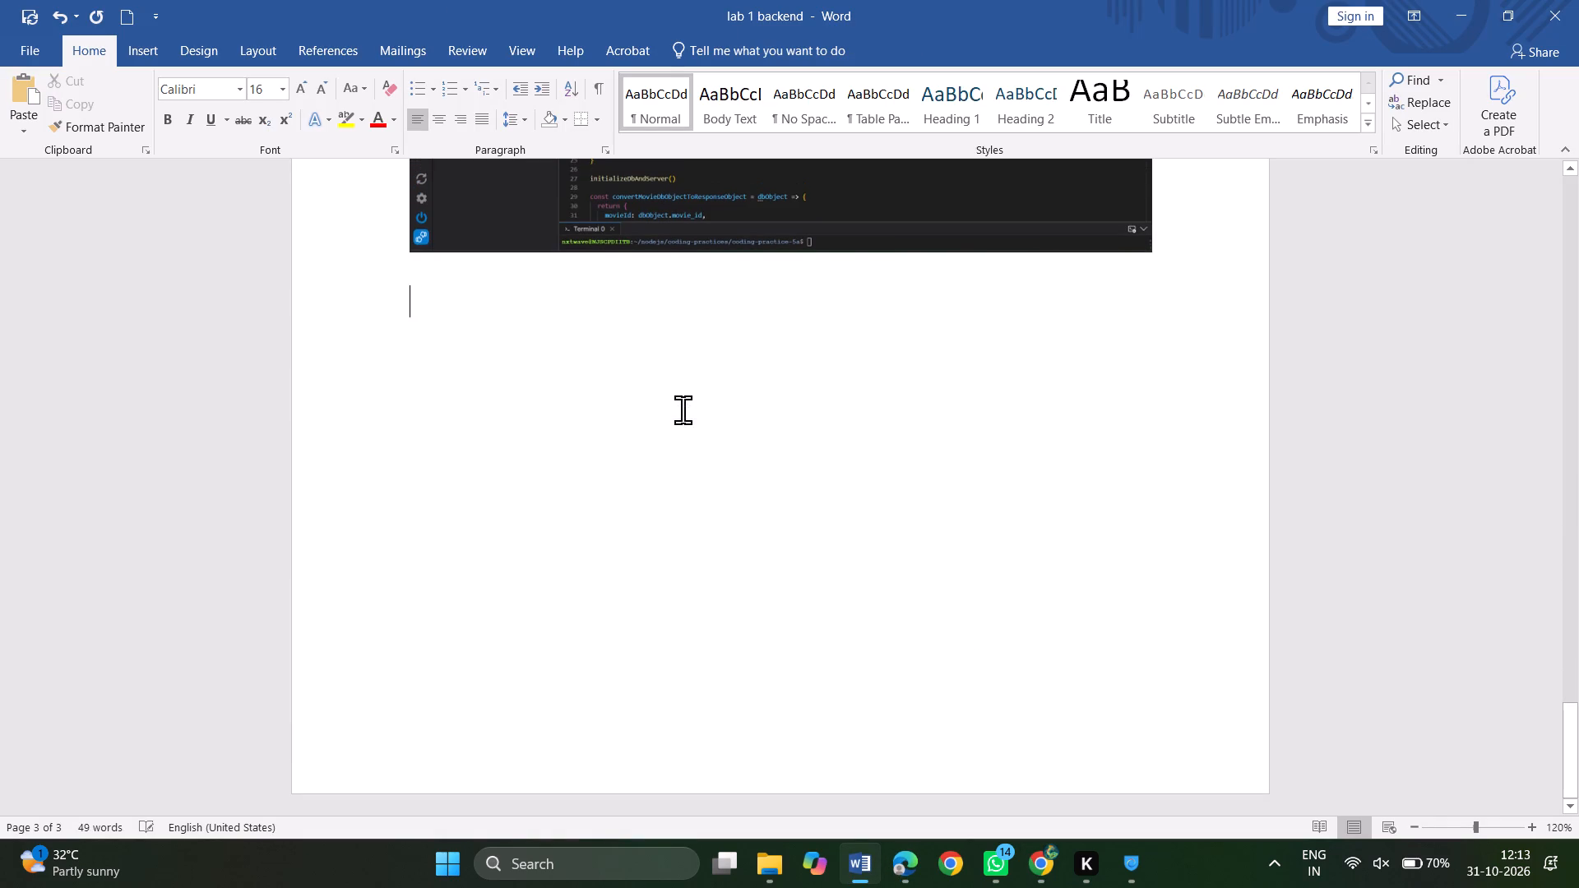
Switch to Chrome and capture the Movies Submission Details page with its functional test cases as a screenshot.
click(1048, 881)
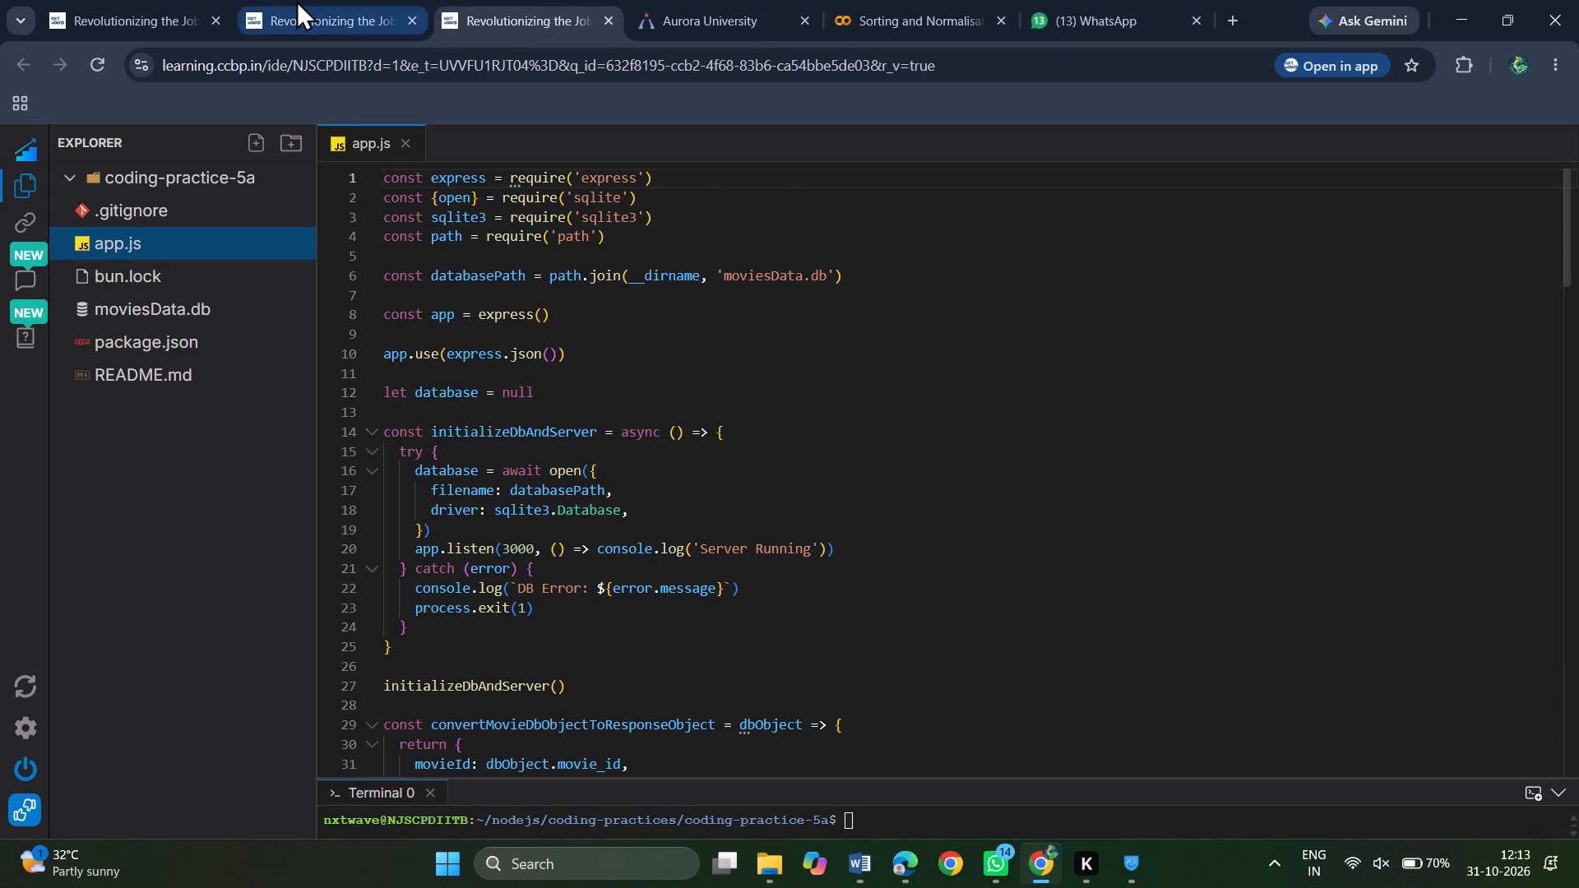
click(296, 0)
key(Print)
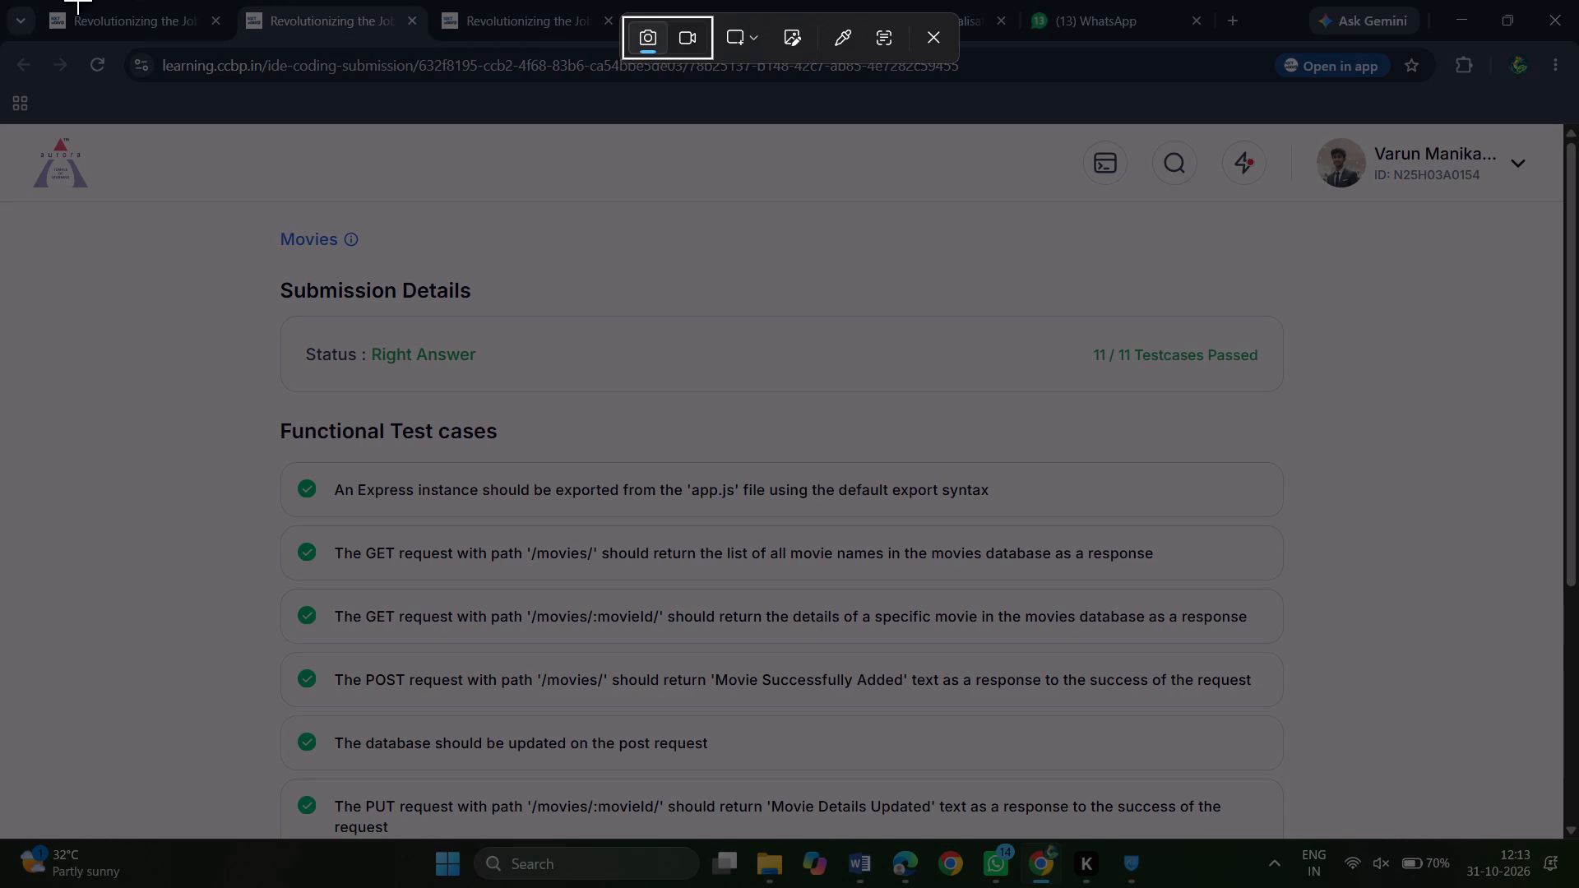
drag(0, 123, 667, 442)
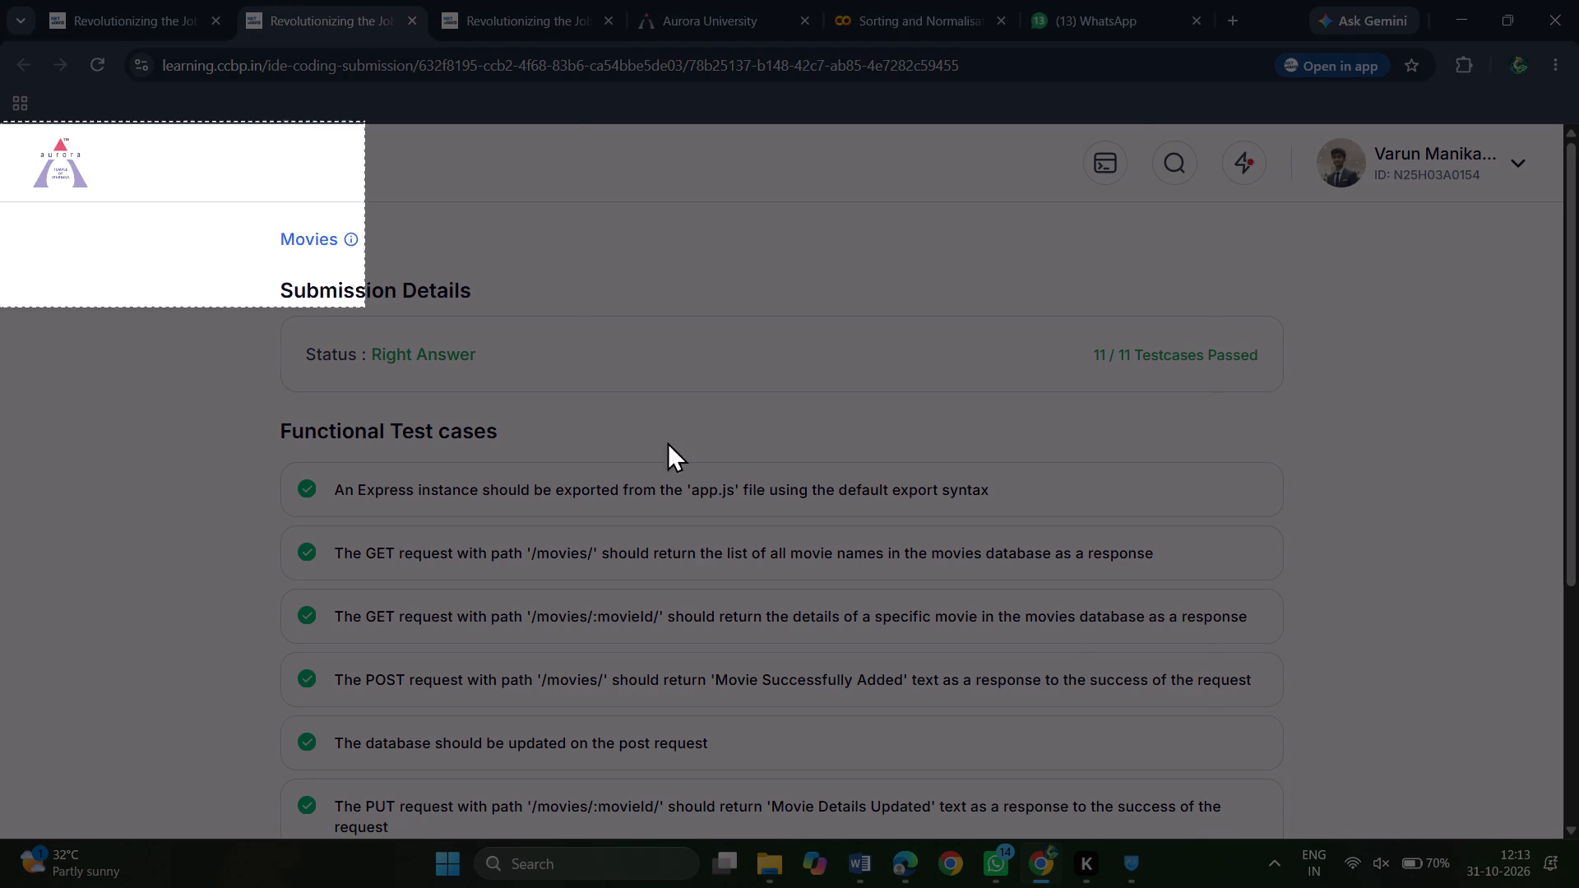
drag(667, 442, 1455, 868)
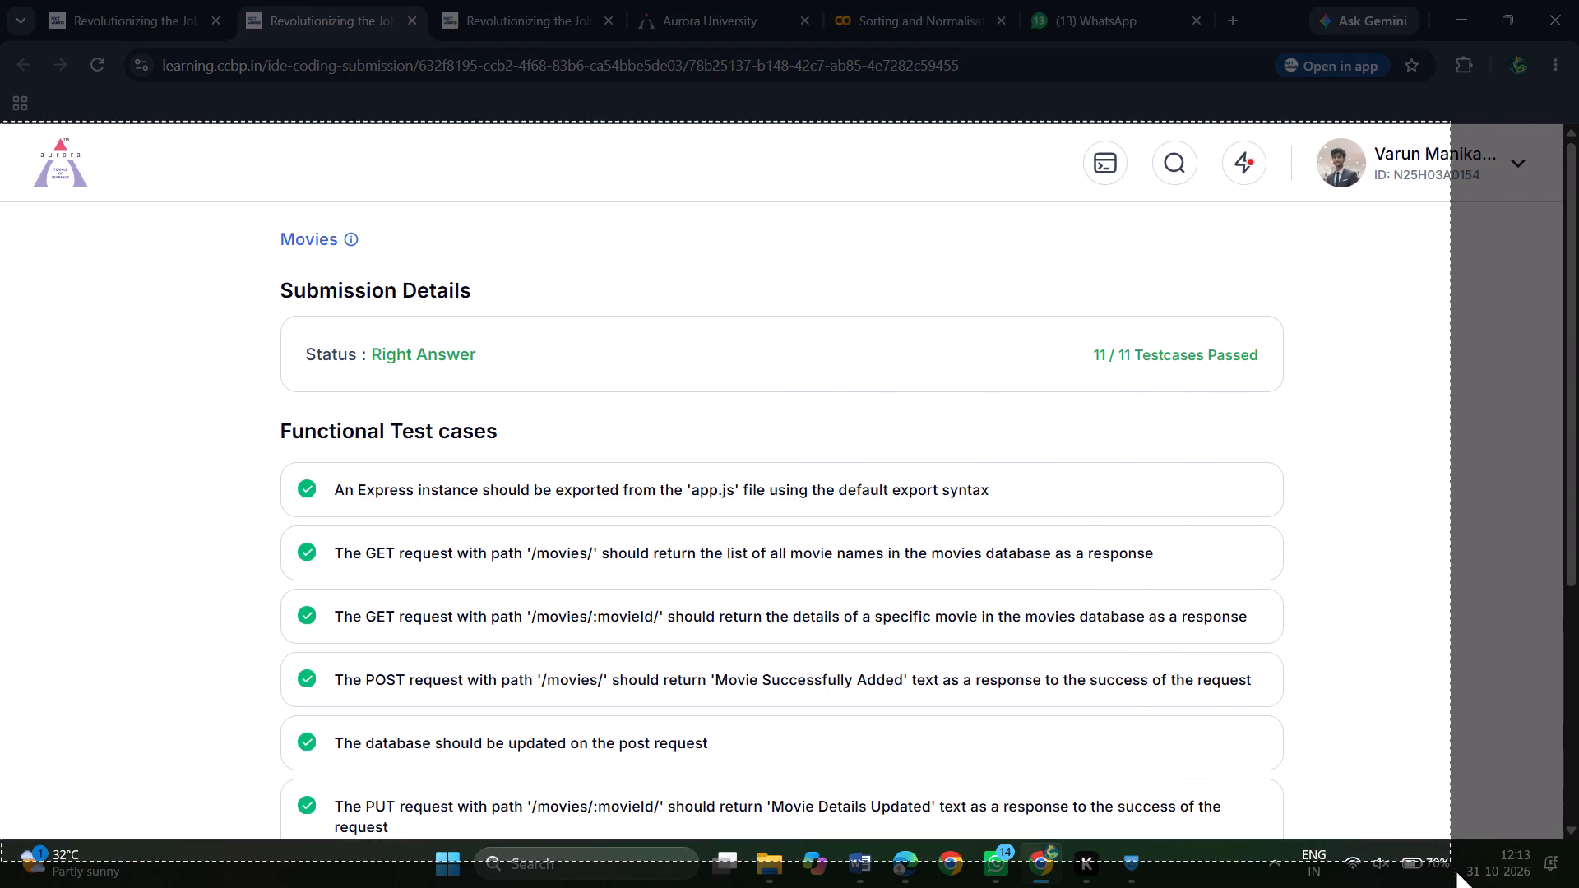
drag(1455, 868, 1577, 844)
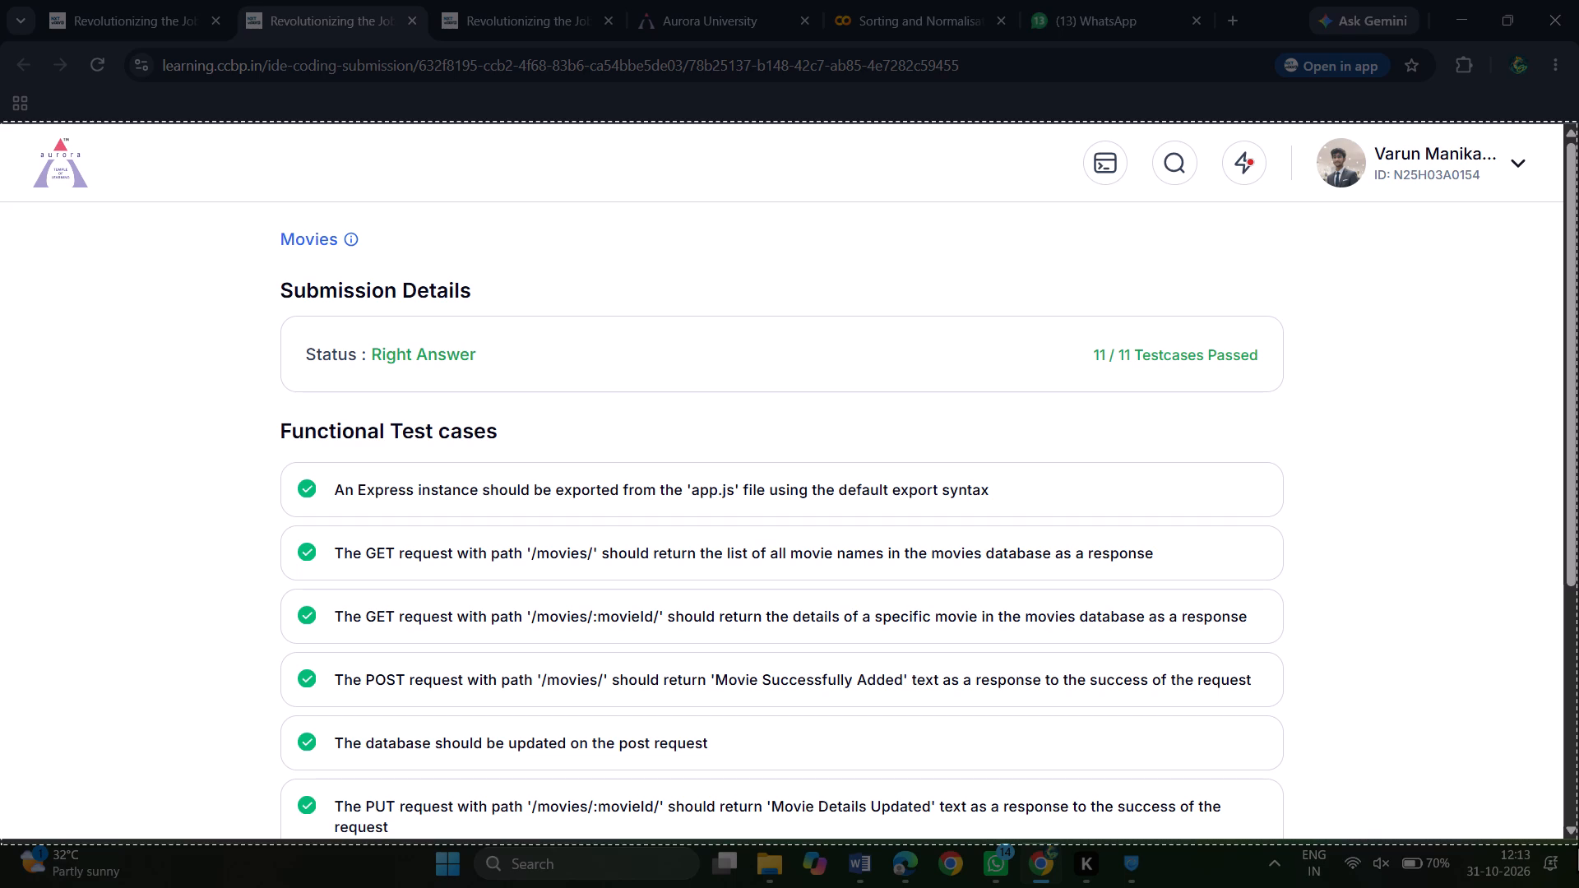
drag(1577, 844, 1564, 840)
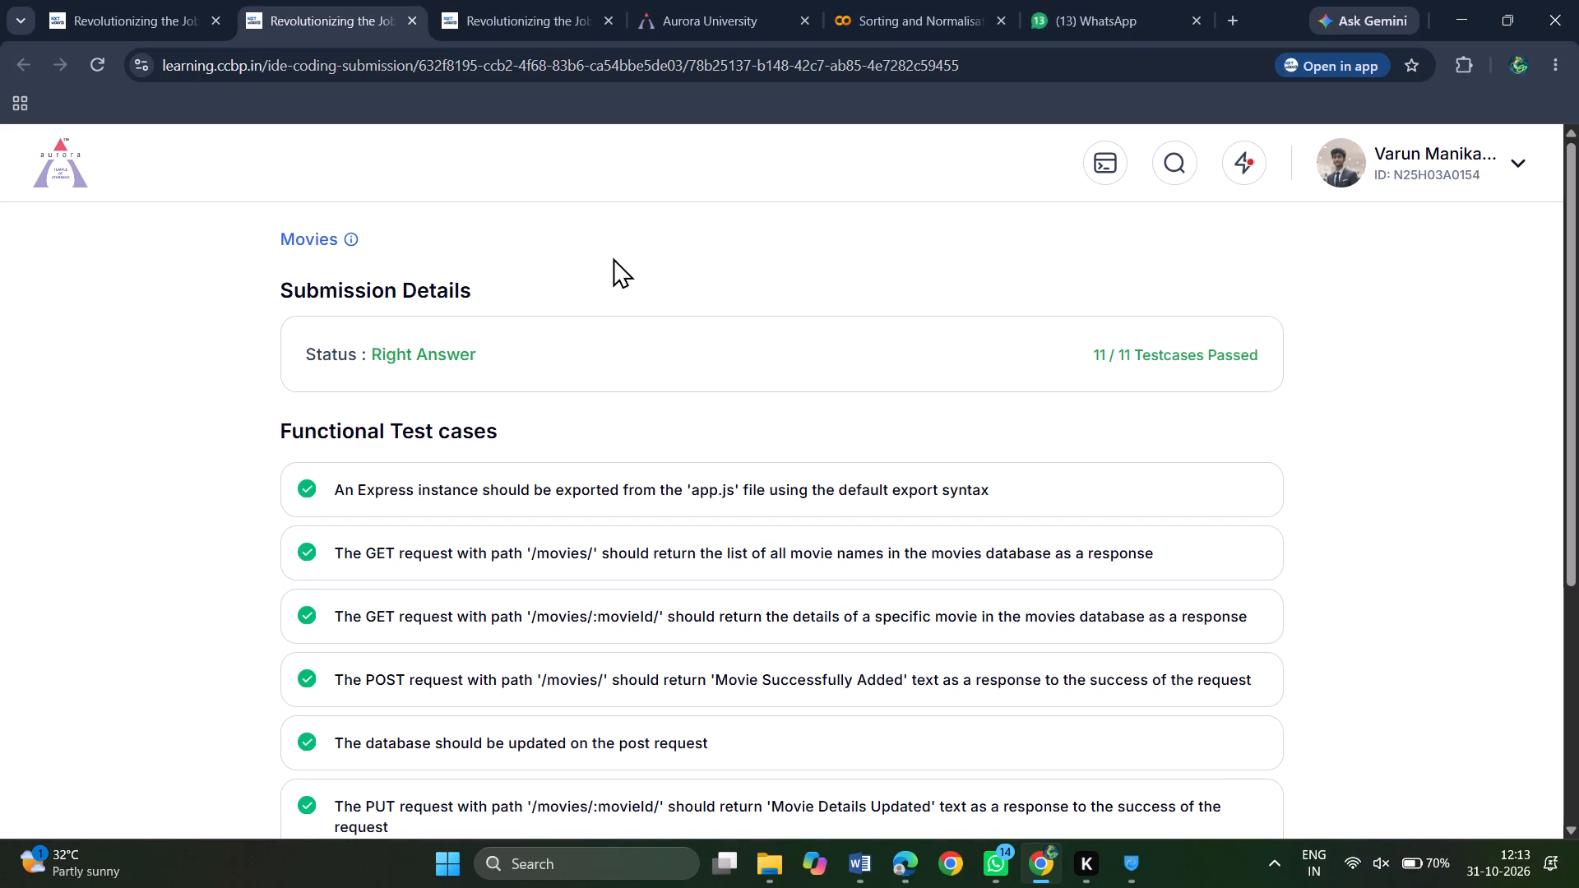
In Word, paste the Movies submission details screenshot below the coding-practice-5a code screenshot under Question 2.
click(67, 0)
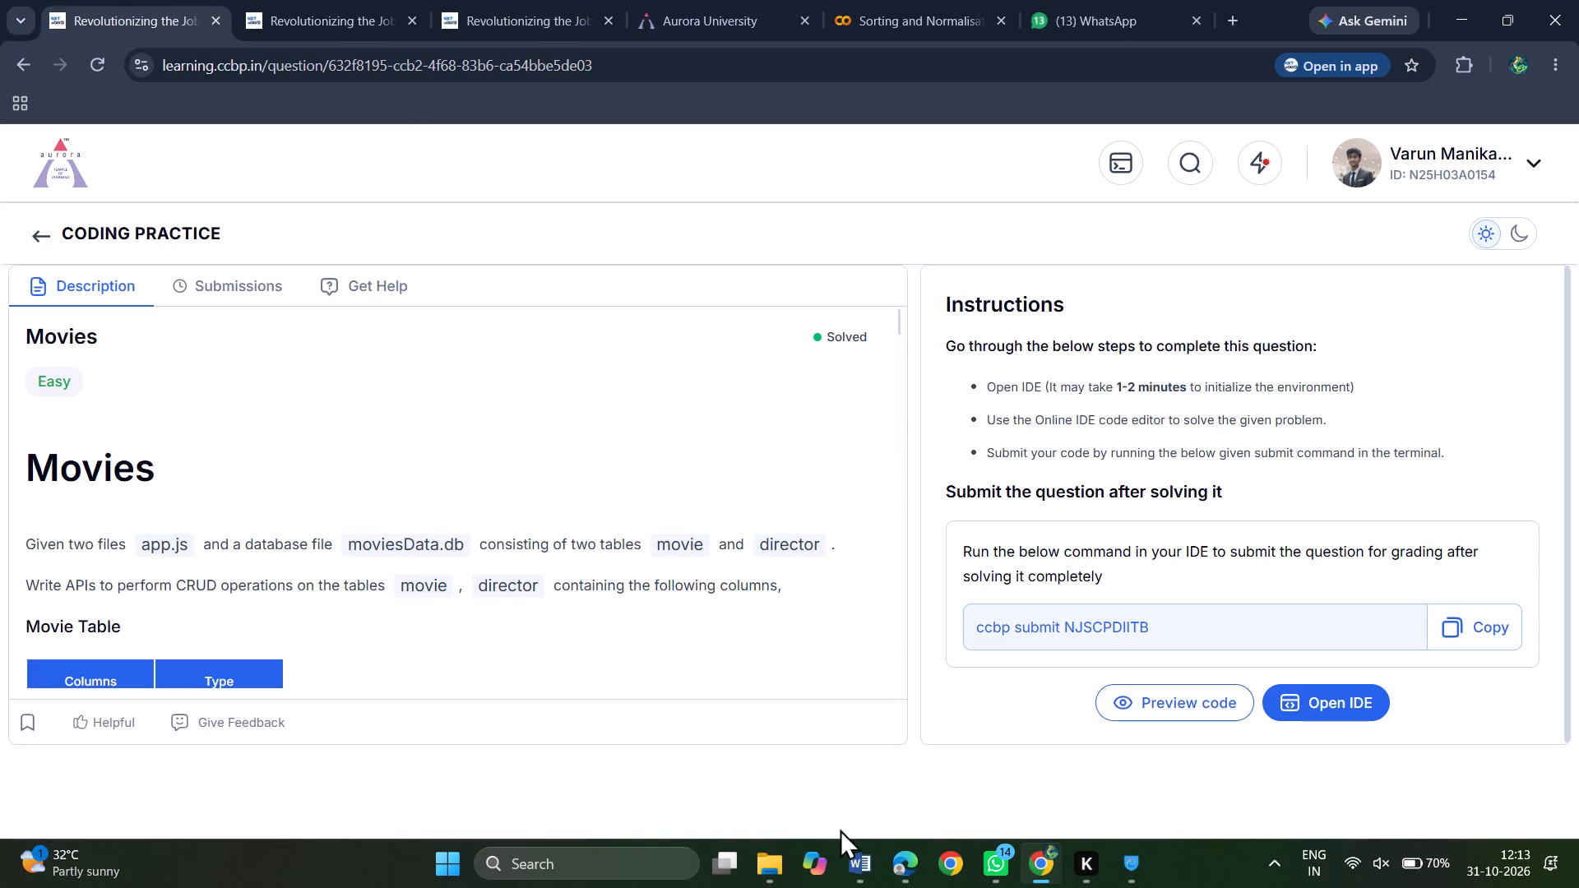
click(869, 865)
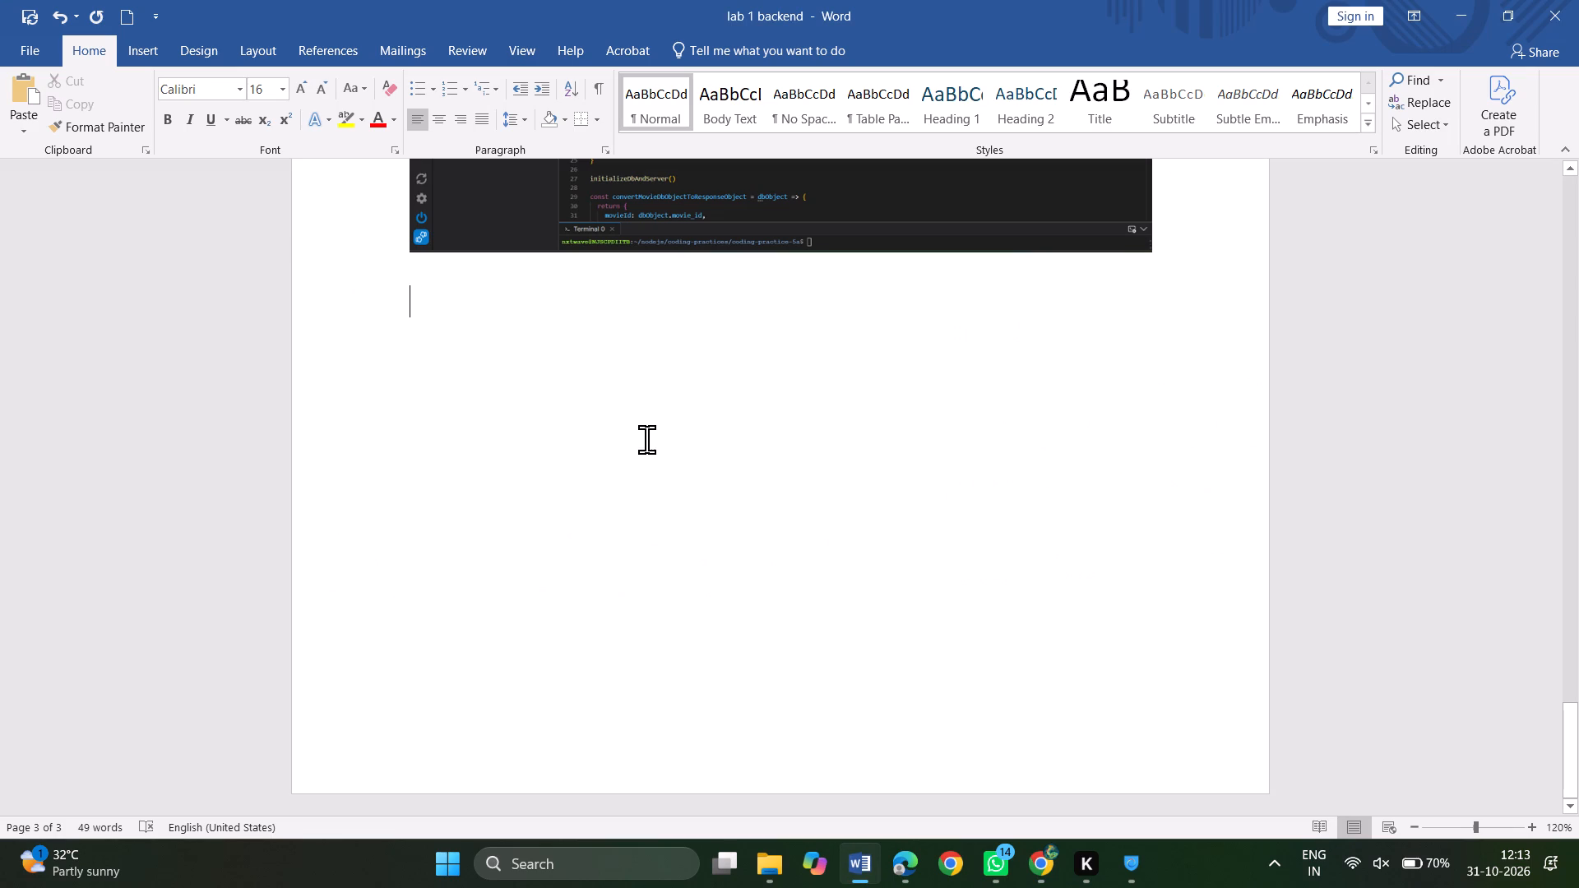
key(ctrl+v)
scroll(646, 439, down, 1)
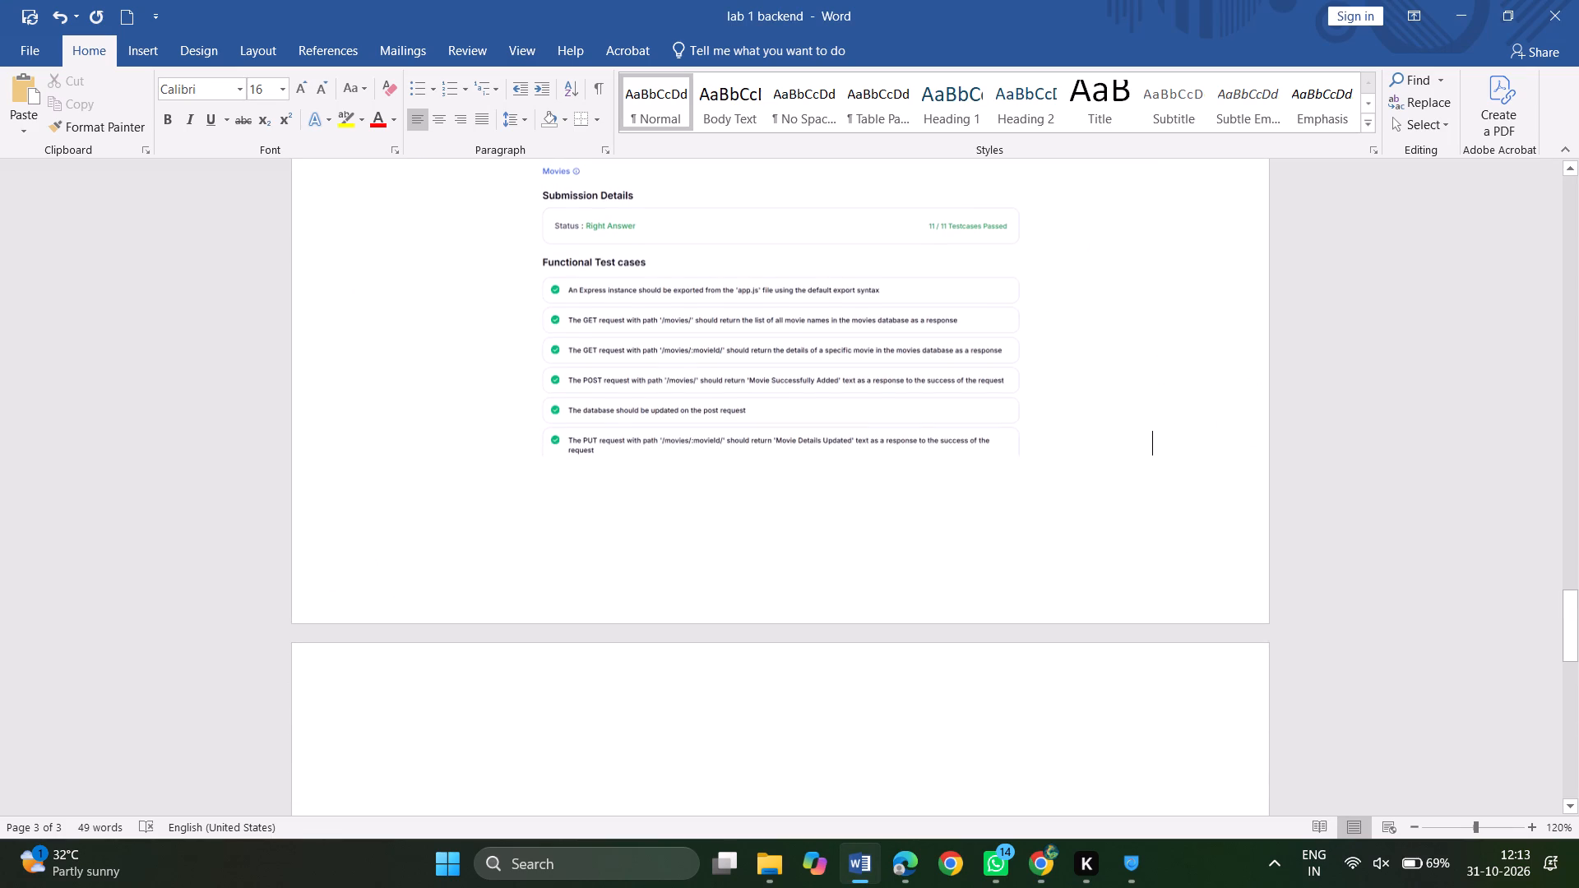
Delete the blank page that follows the Movies submission details screenshot at the end of the document.
scroll(1058, 528, down, 1)
click(796, 444)
scroll(796, 444, up, 1)
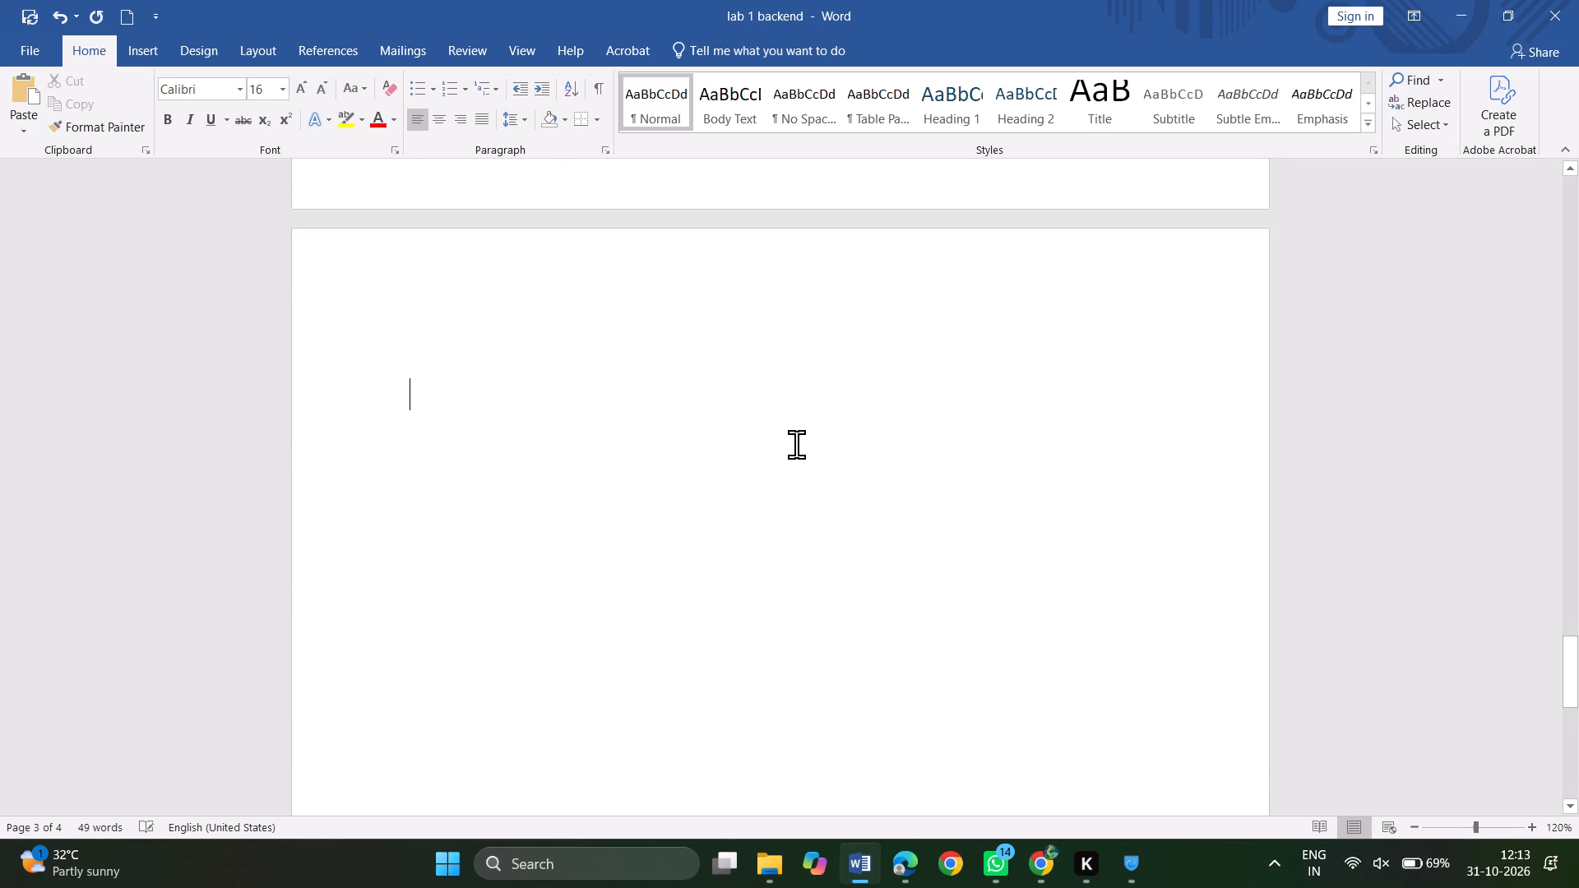
scroll(796, 444, up, 1)
key(BackSpace)
key(BackSpace)
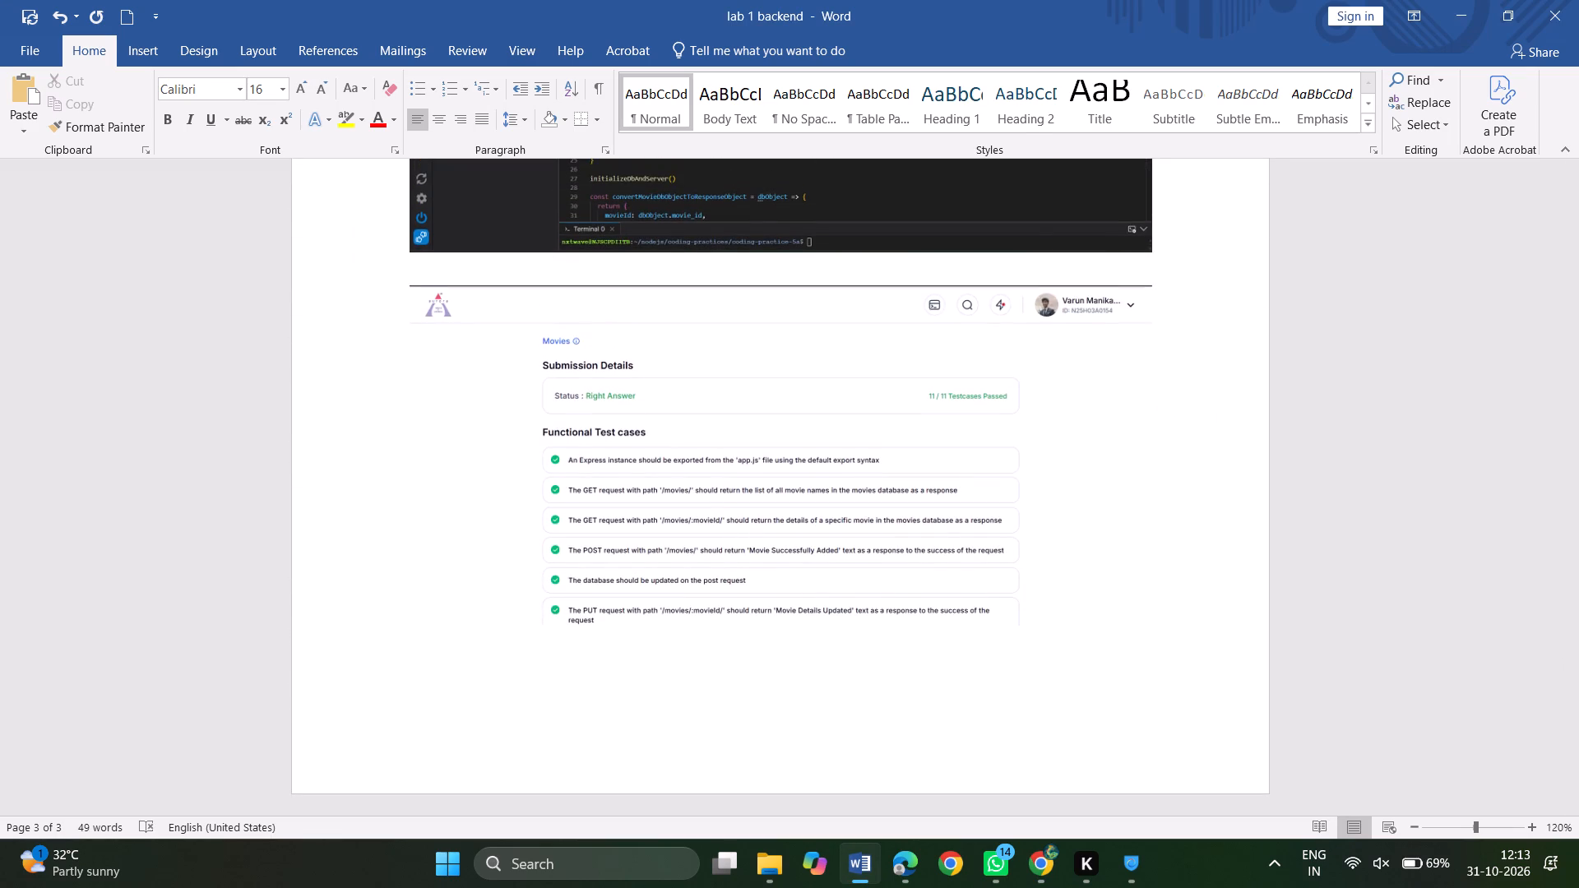
Set the Date of Submission in the first page's assessment table to 31 / 10 / 26.
scroll(796, 444, up, 6)
scroll(561, 590, up, 6)
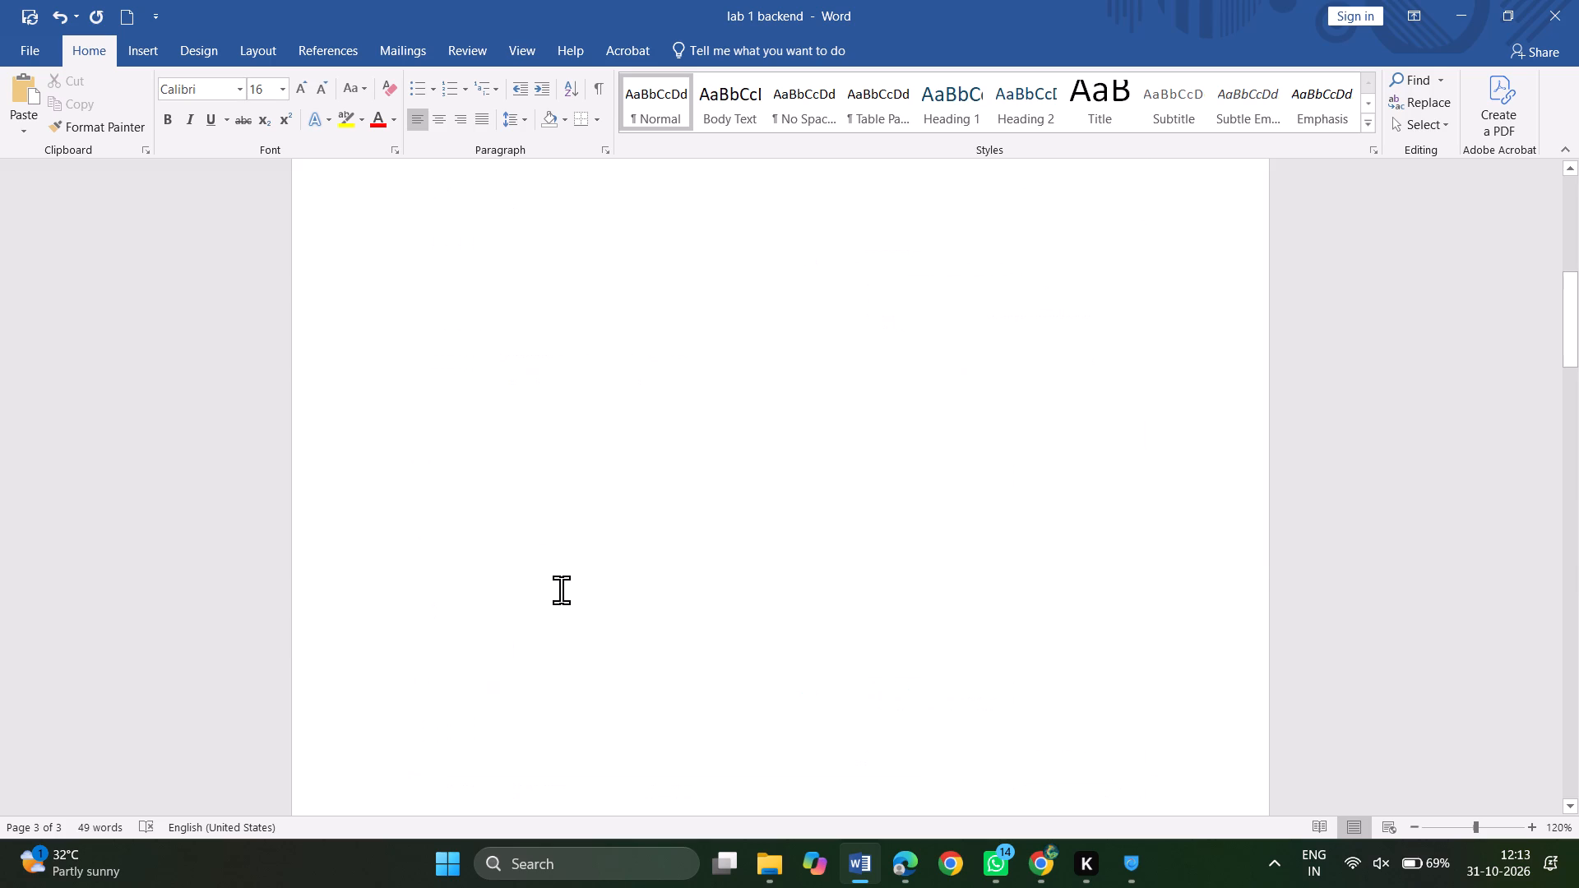
scroll(561, 590, up, 2)
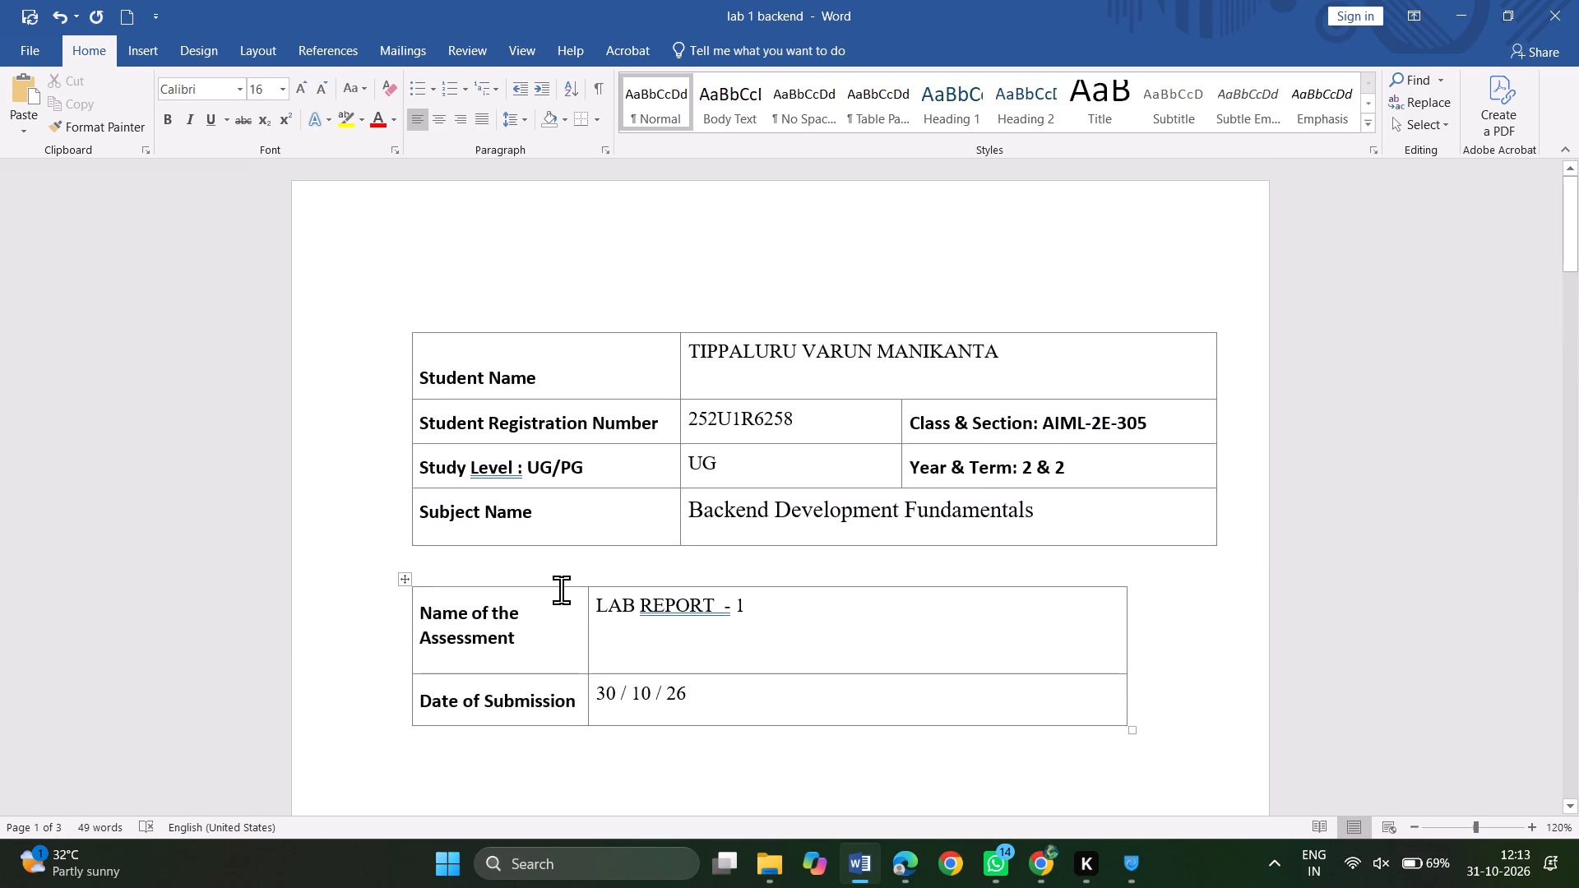
click(615, 637)
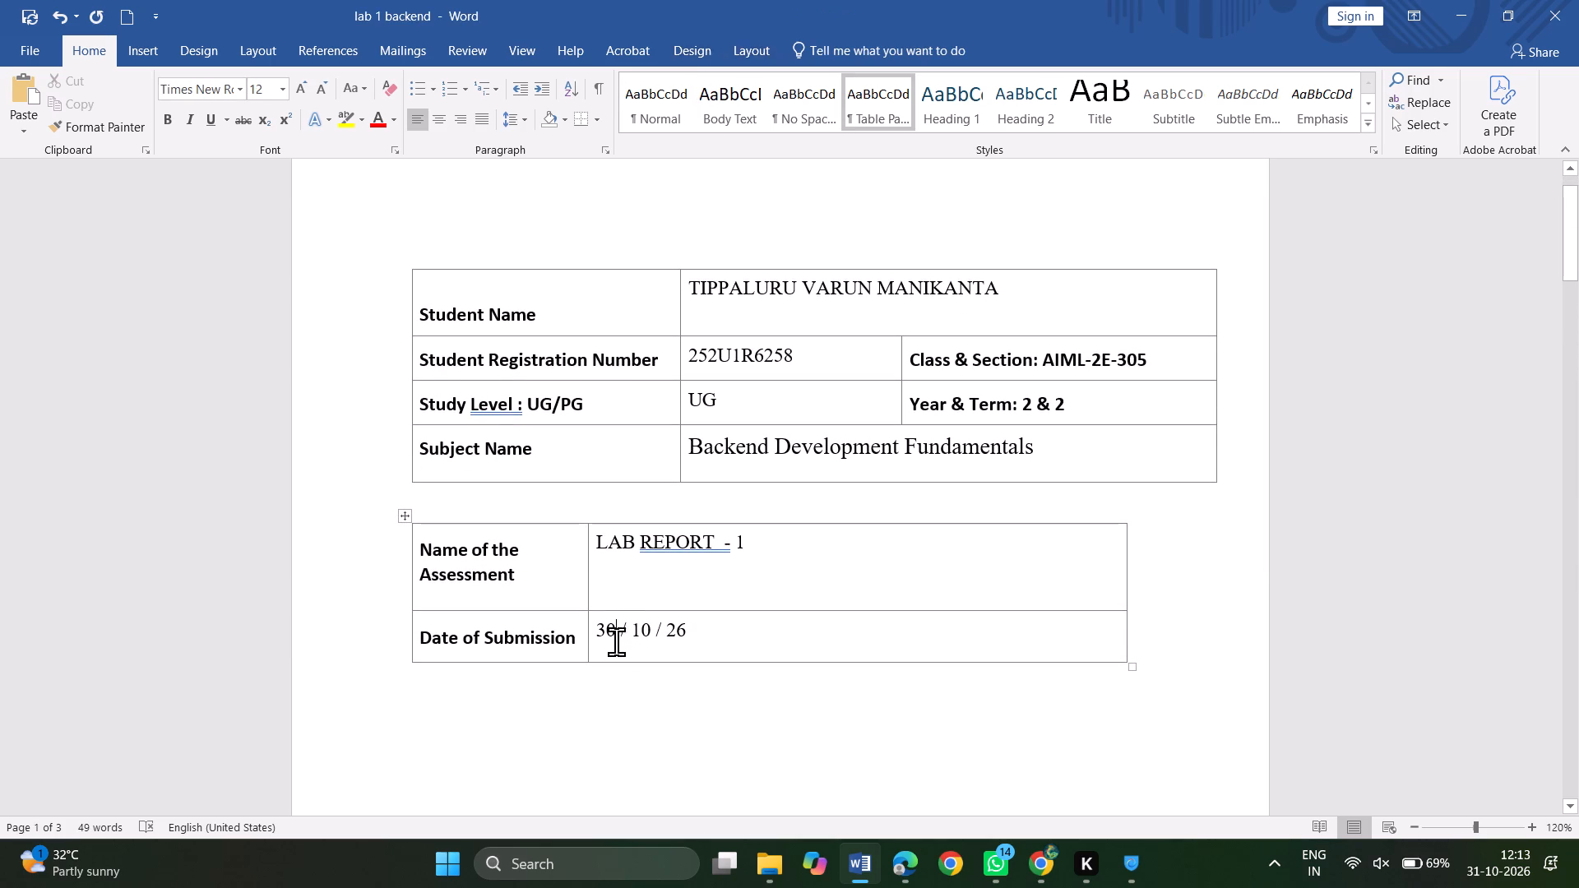
key(BackSpace)
key(1)
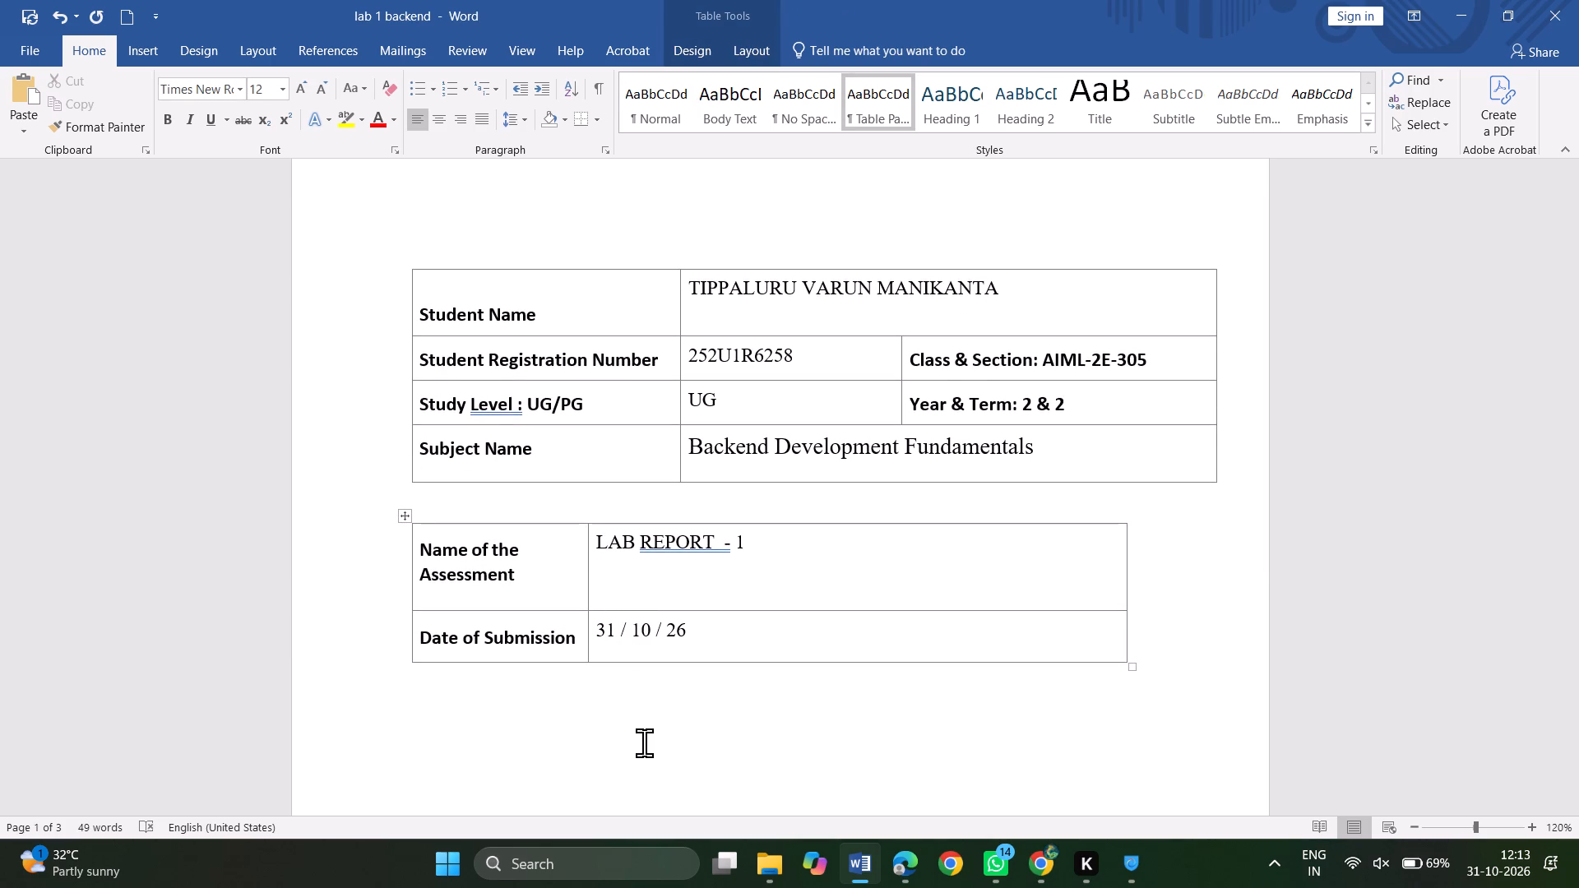
Save the document as a new Word document named "lab 2 backend" in the OneDrive Documents > Backend Development folder.
scroll(649, 614, down, 3)
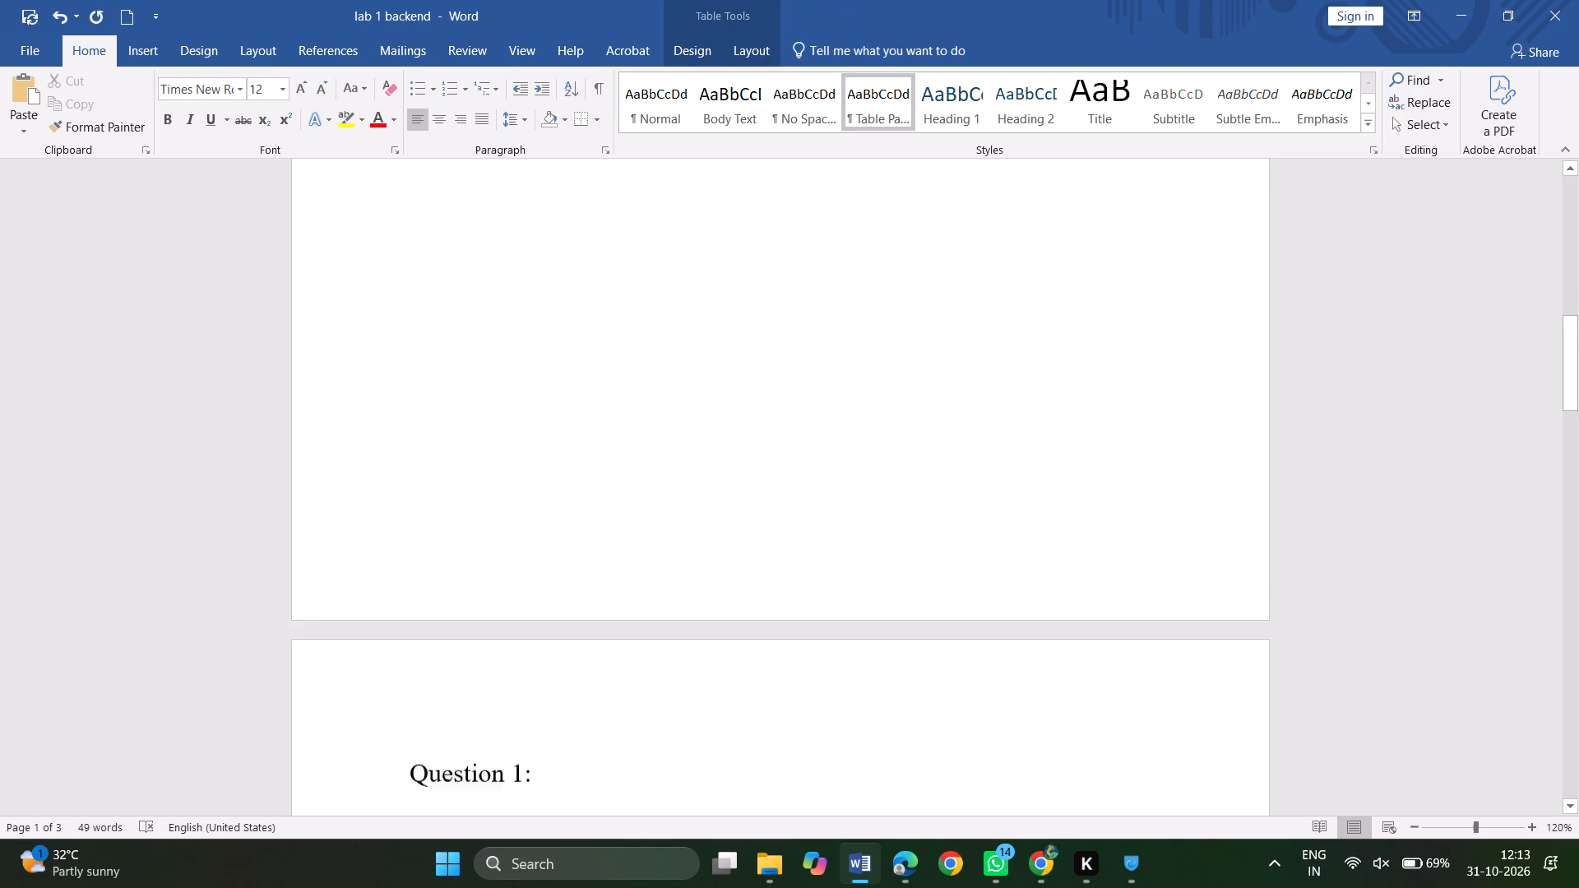
scroll(649, 614, down, 14)
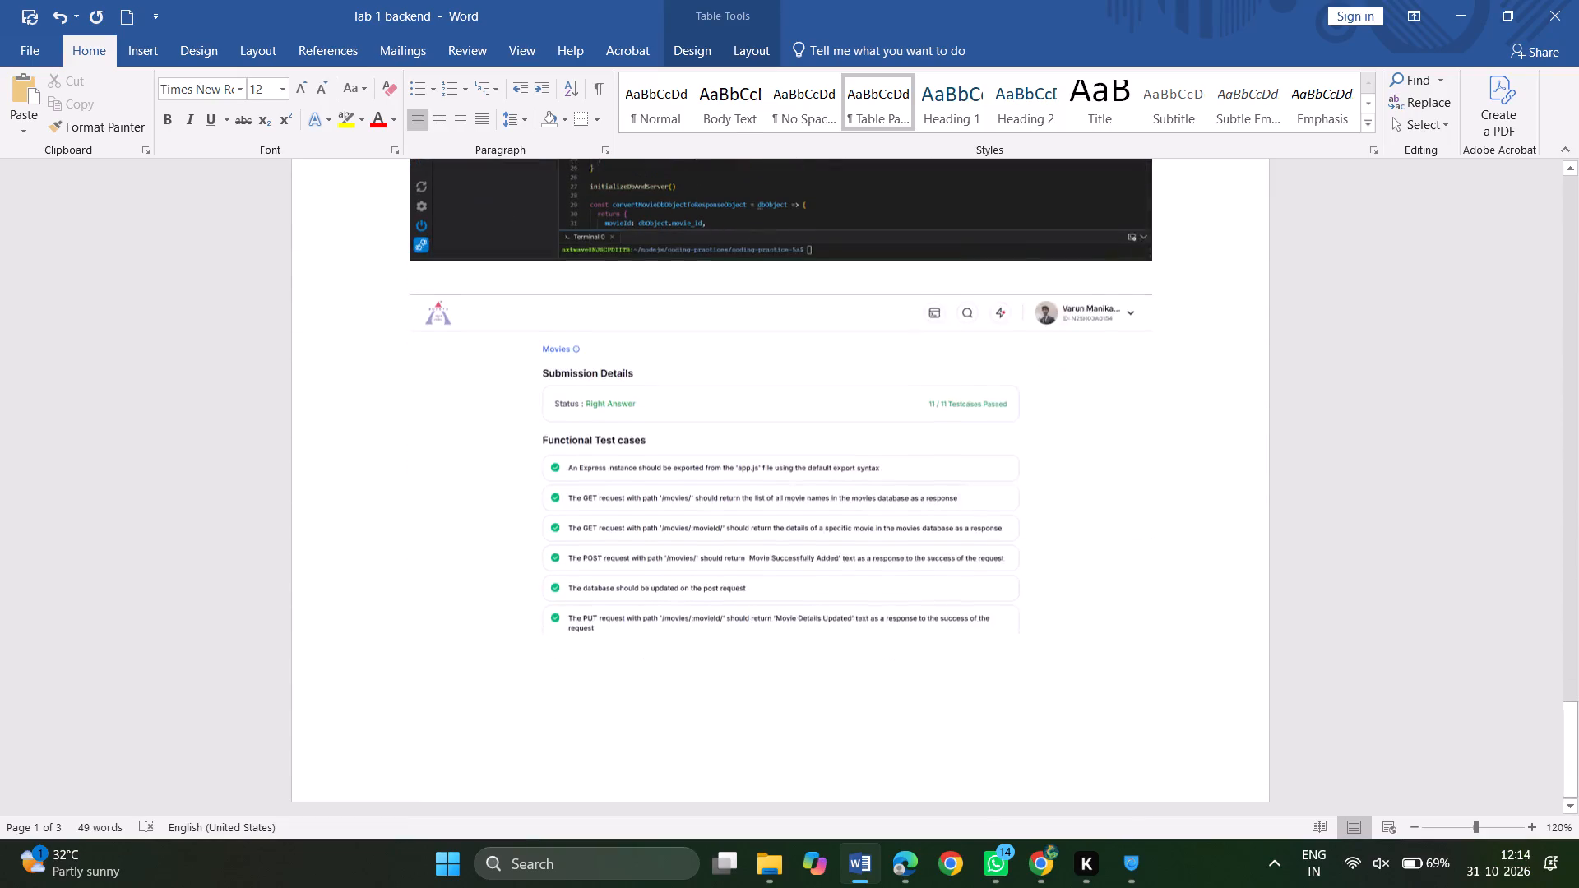
click(16, 42)
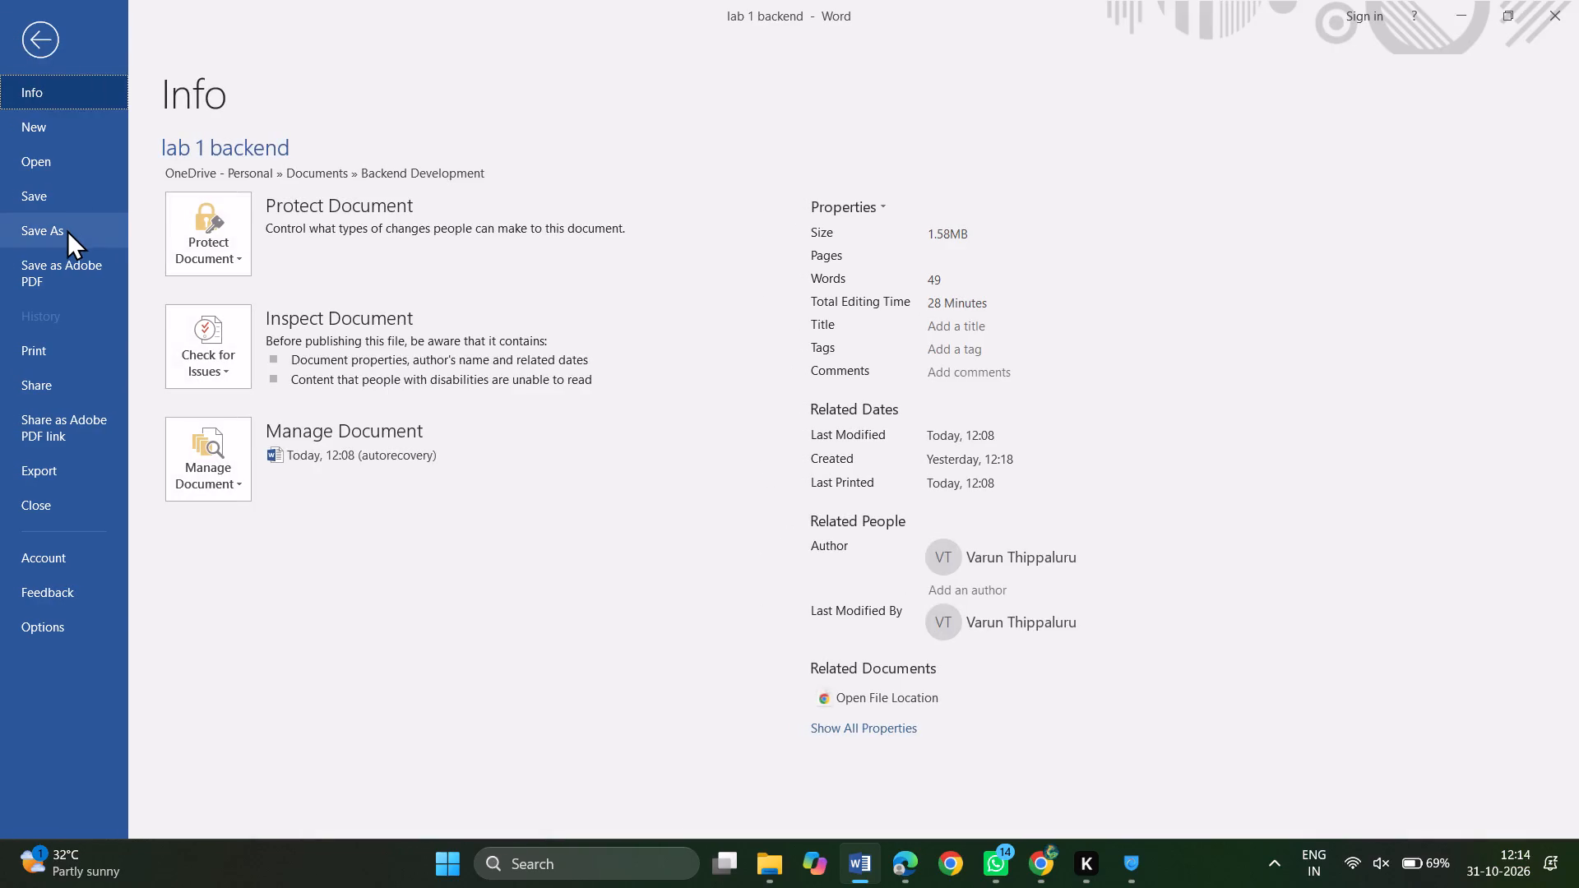
click(67, 229)
click(655, 188)
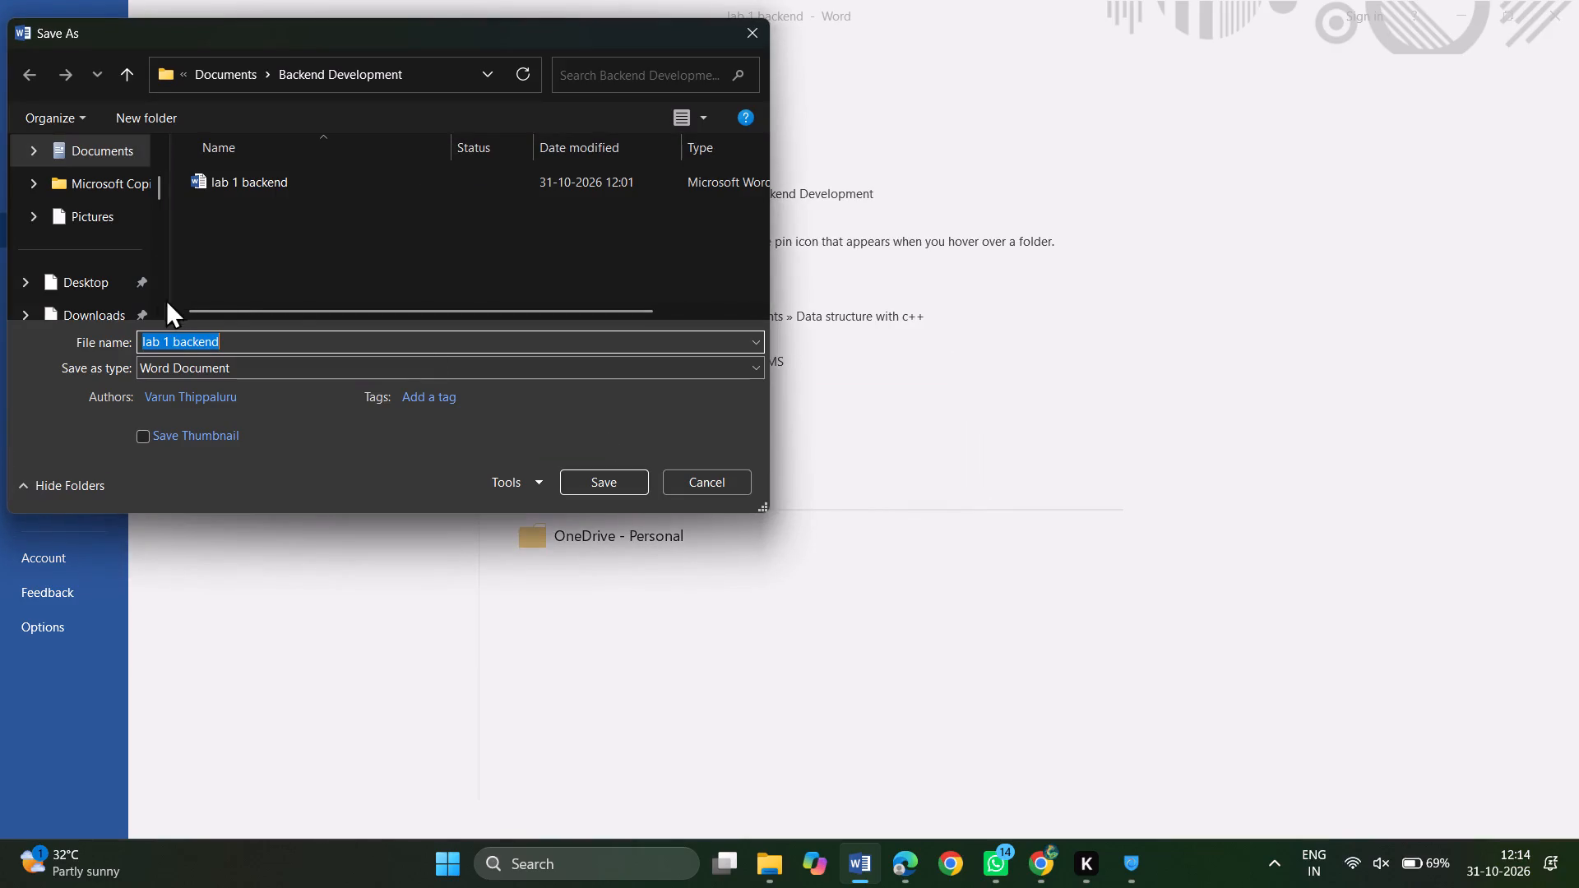
click(170, 331)
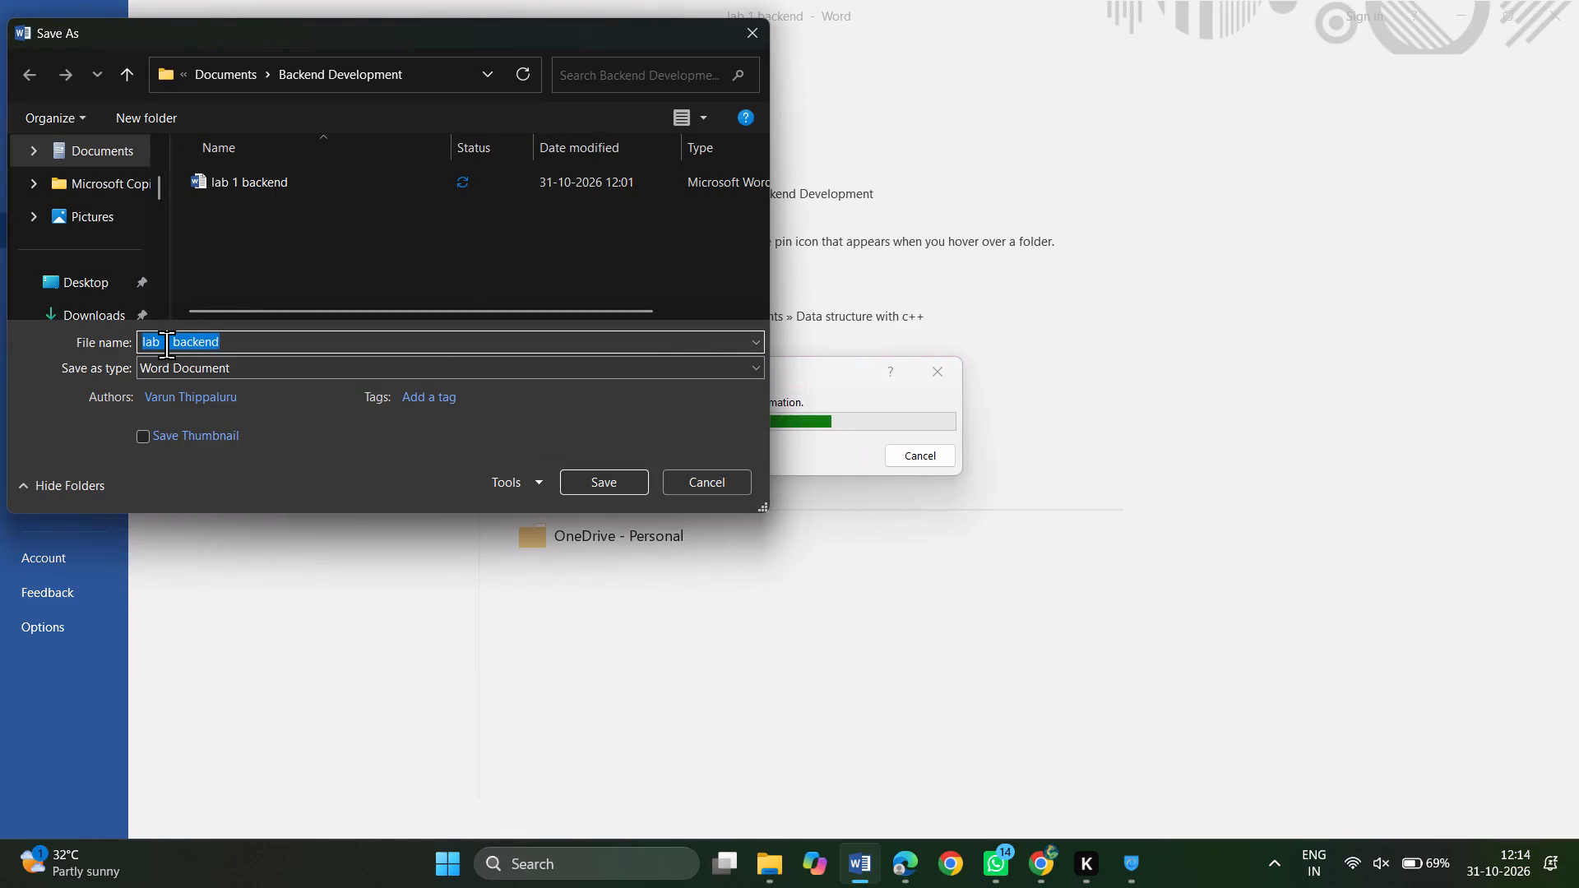
click(166, 345)
key(BackSpace)
key(2)
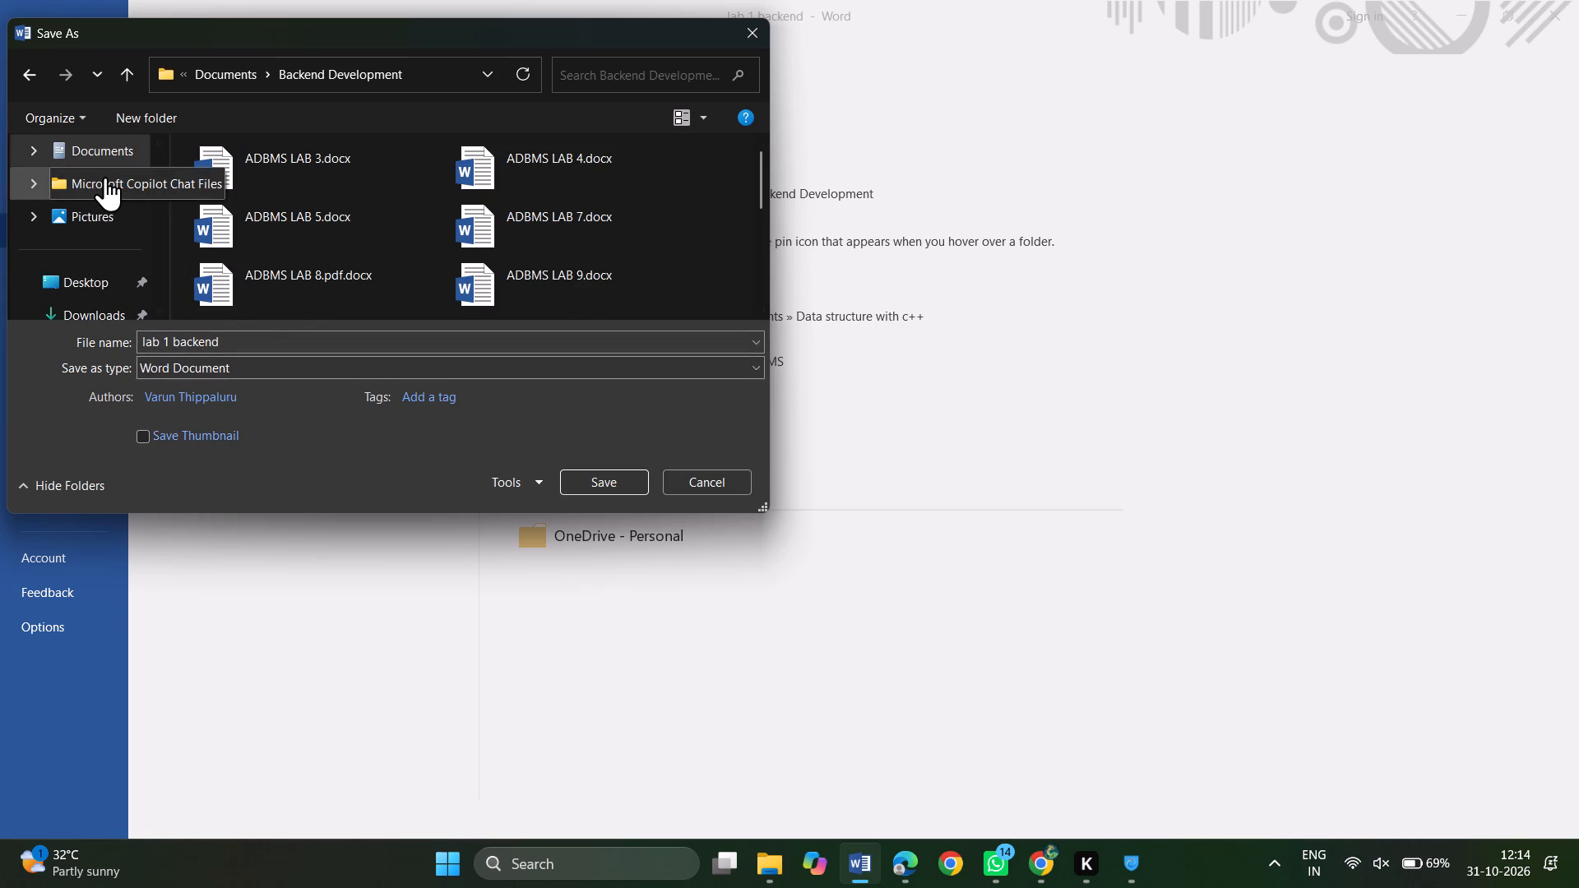
scroll(105, 177, up, 1)
click(95, 303)
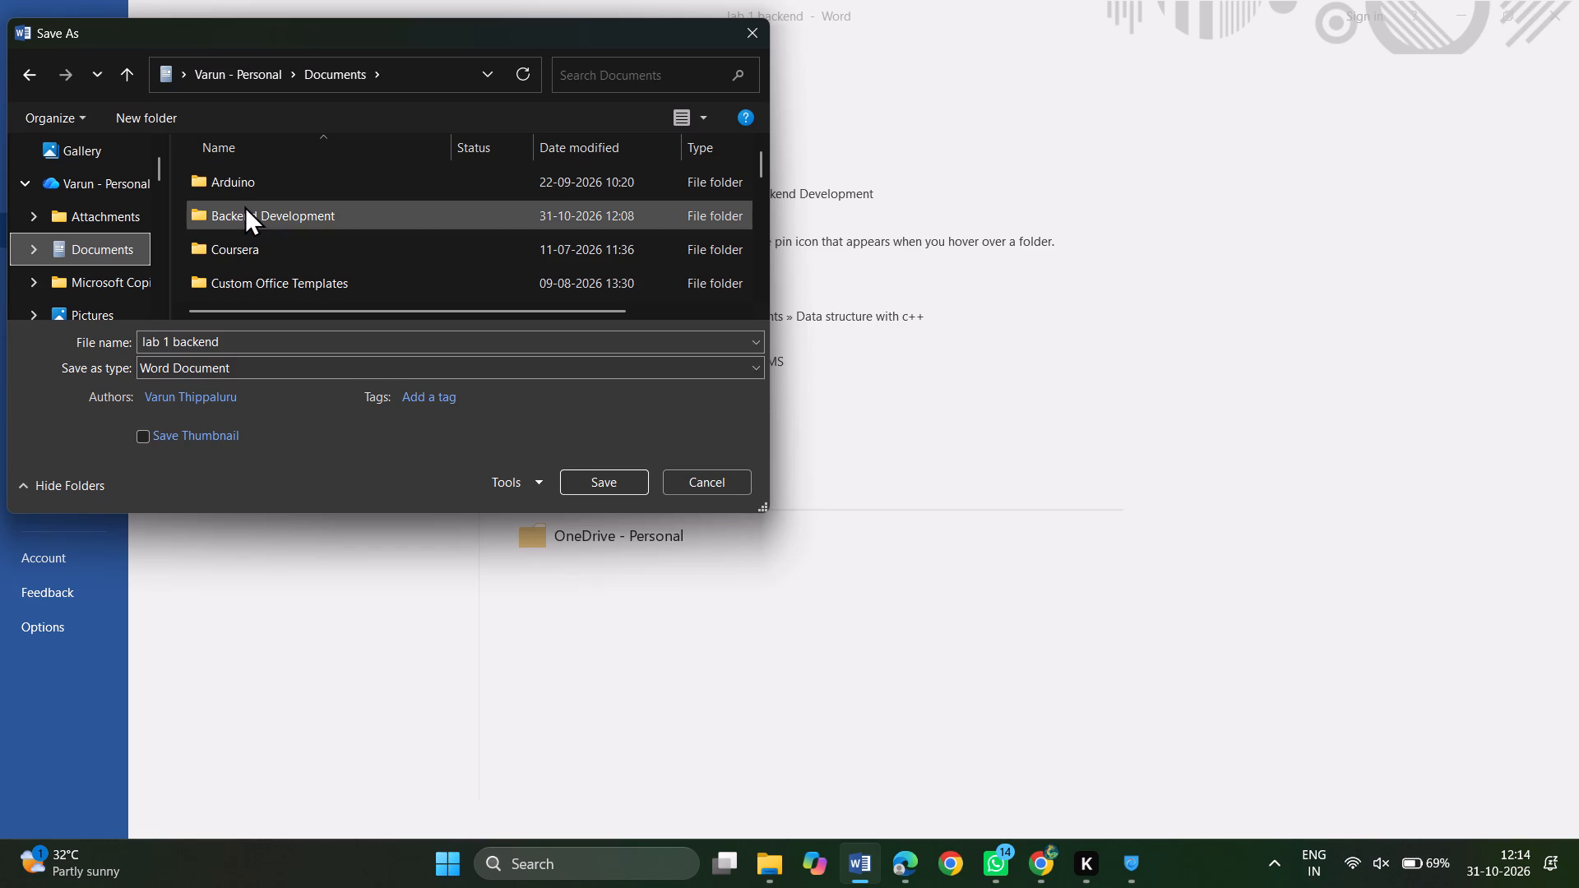
double_click(244, 206)
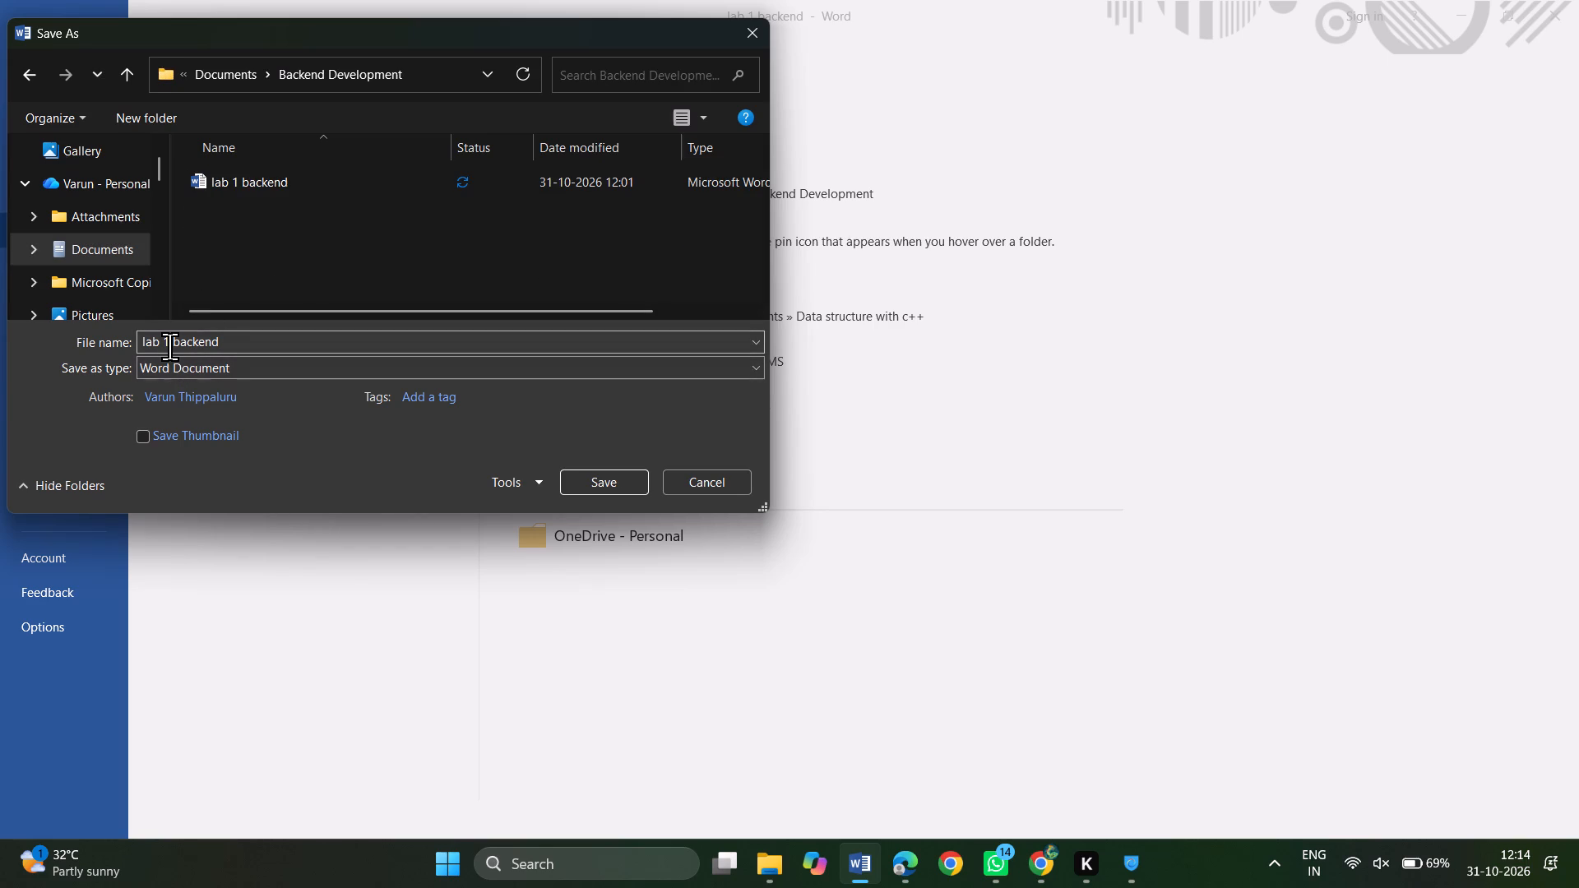
click(169, 346)
click(169, 346)
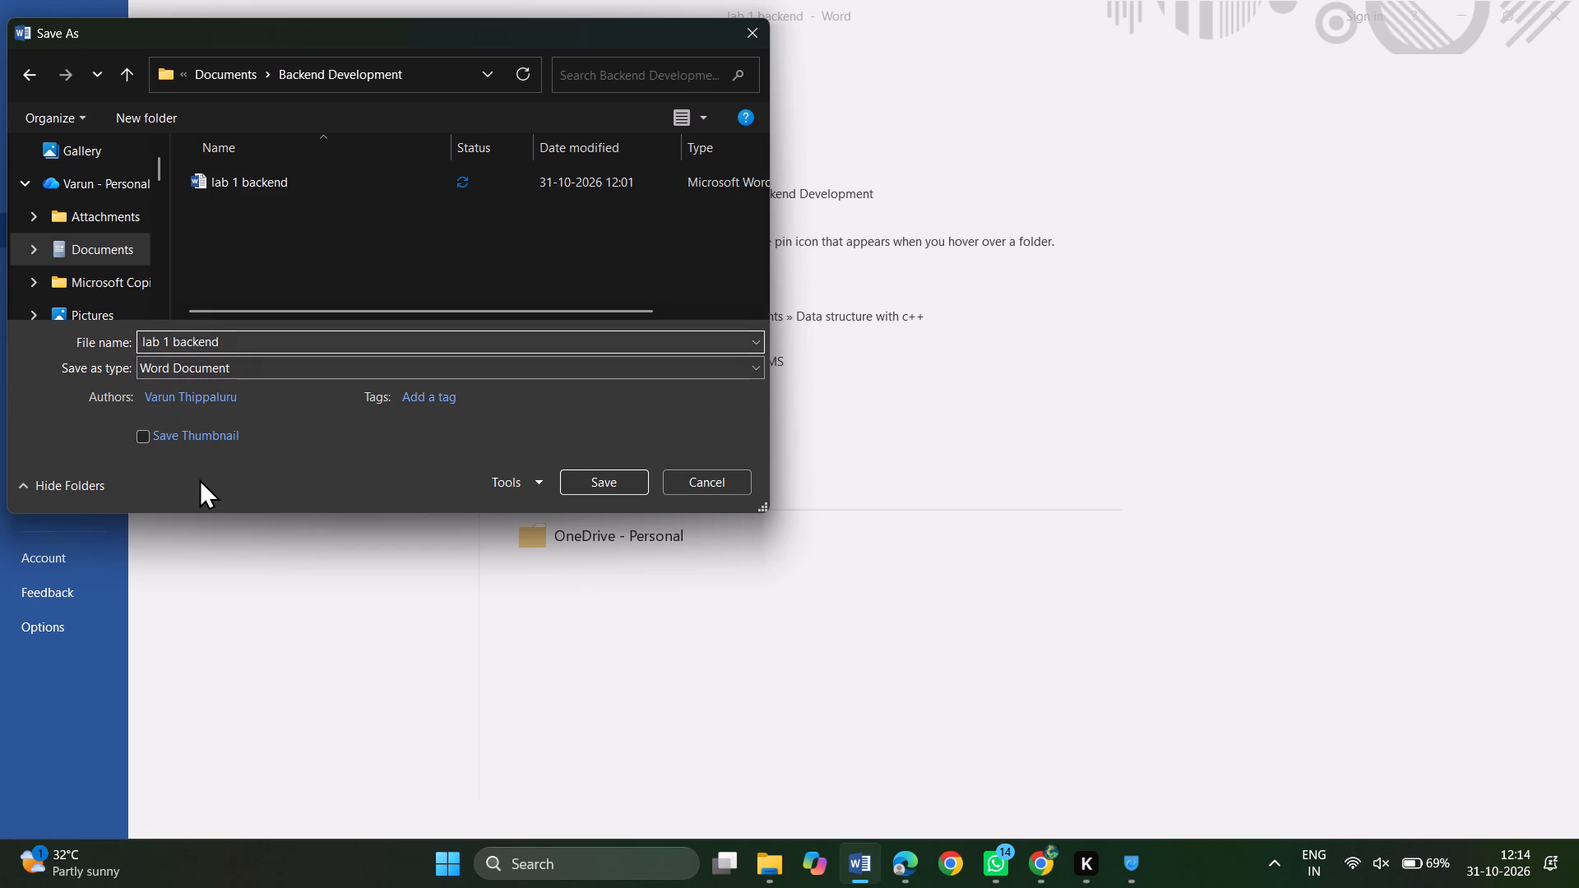
key(BackSpace)
key(2)
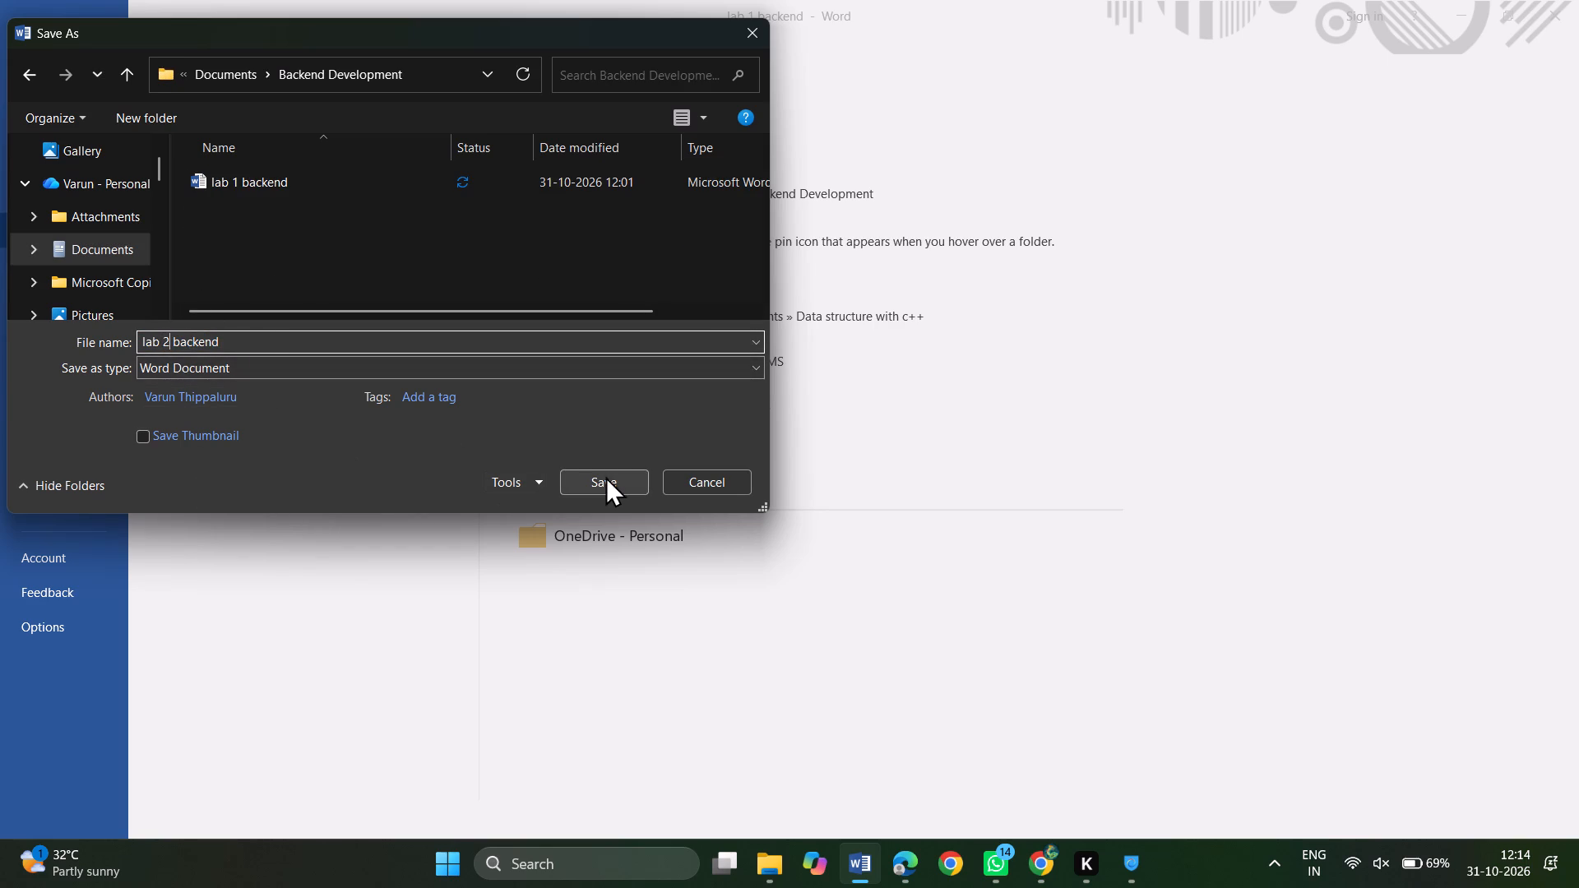
click(605, 476)
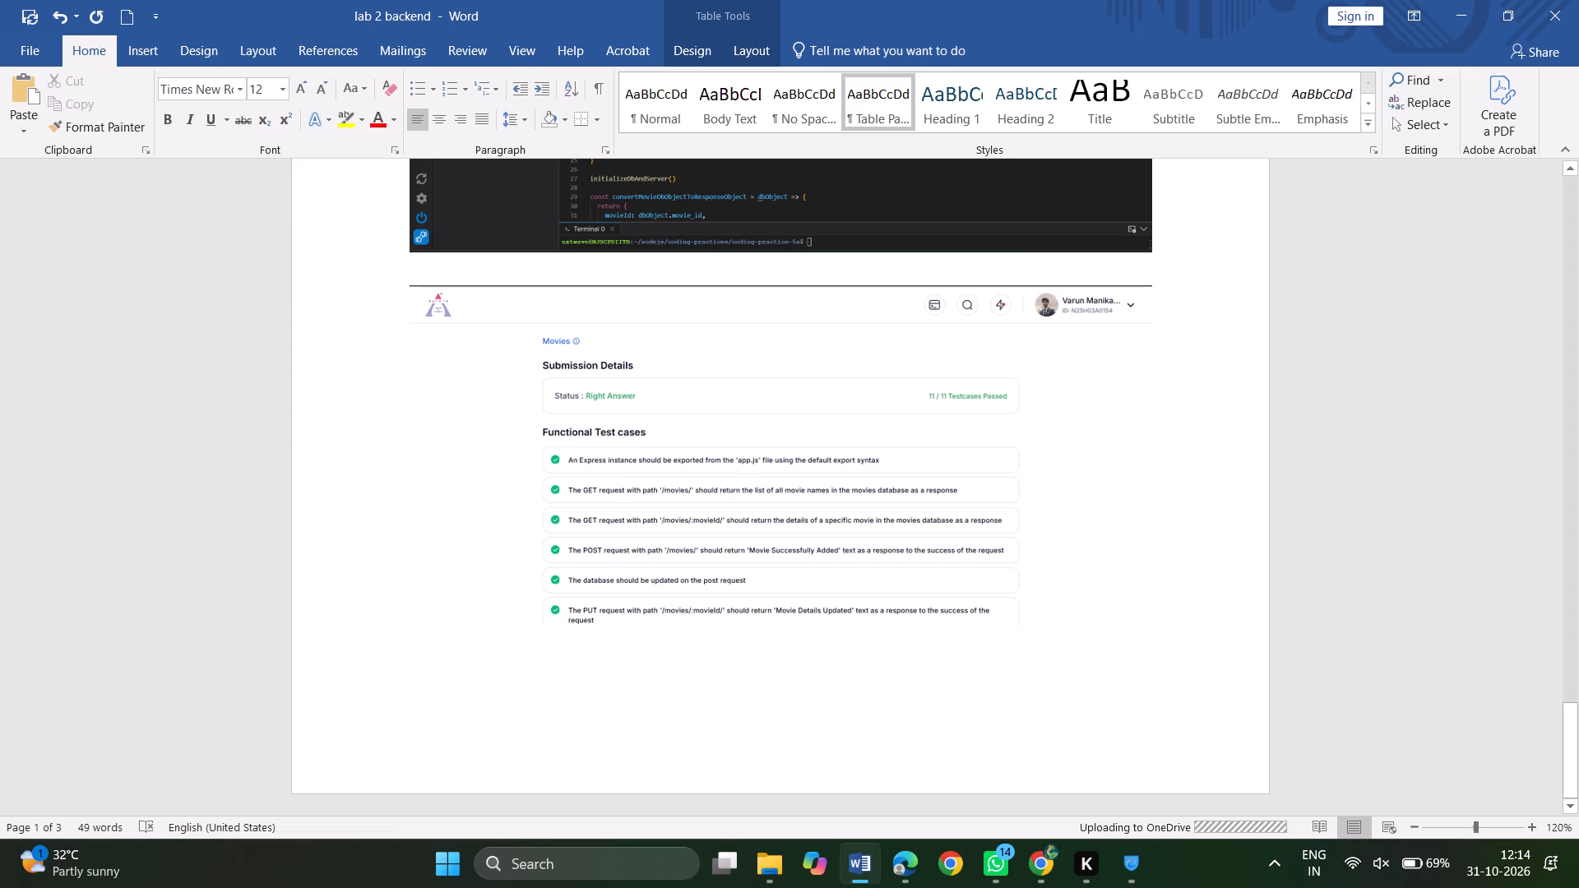
Save a PDF copy of the report named "lab 2 backend" in the Documents > Backend Development folder.
scroll(605, 476, up, 20)
scroll(605, 476, up, 20)
scroll(605, 476, up, 20)
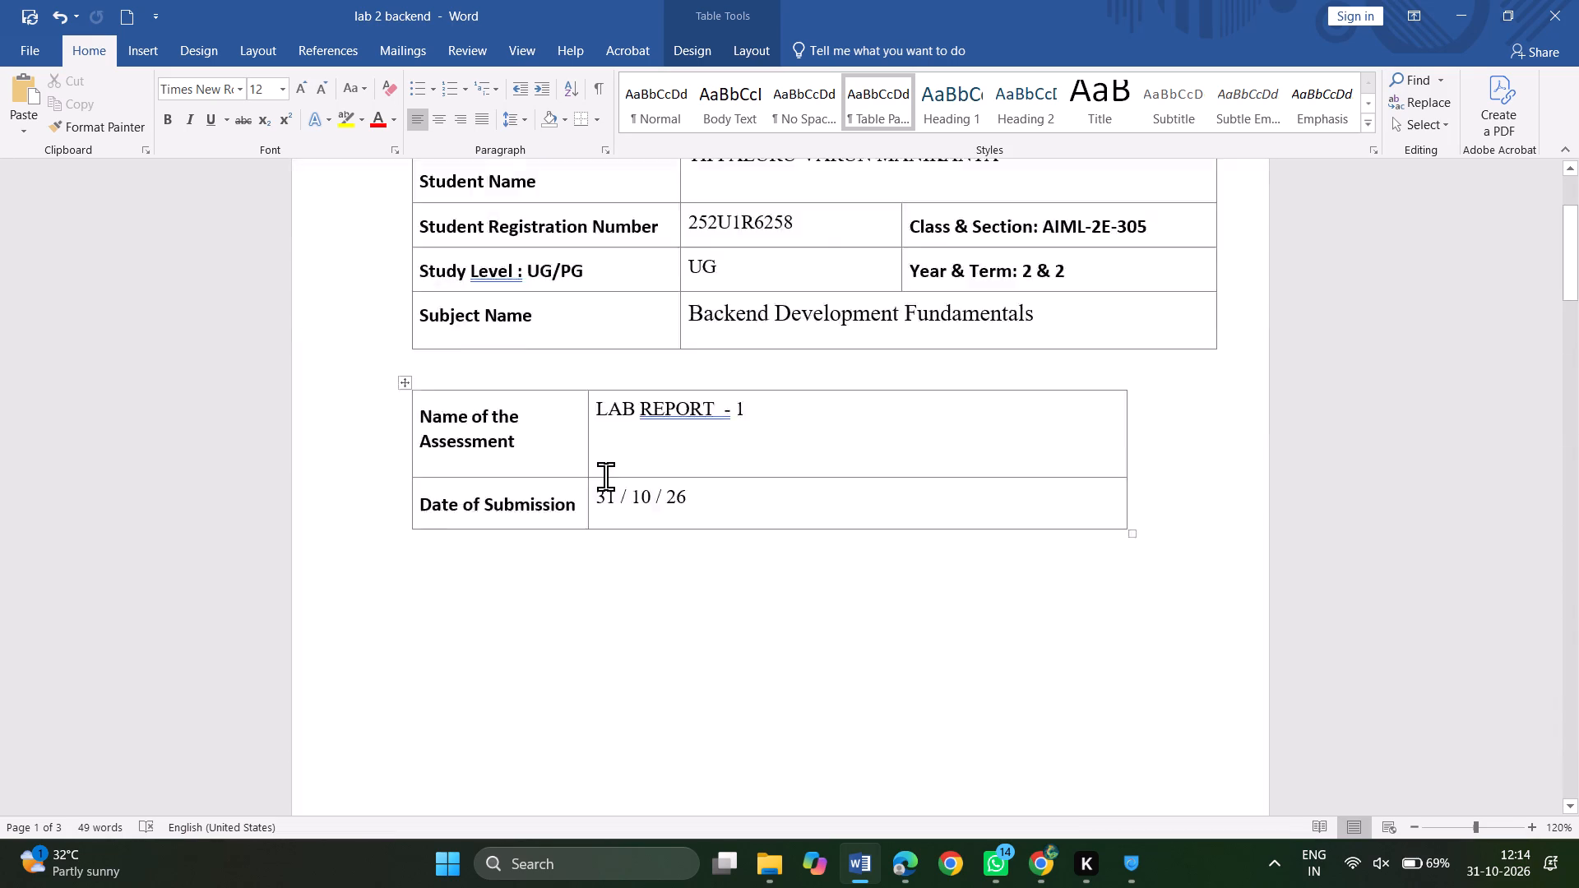
scroll(605, 476, up, 20)
scroll(605, 476, up, 20)
scroll(605, 476, up, 20)
click(29, 58)
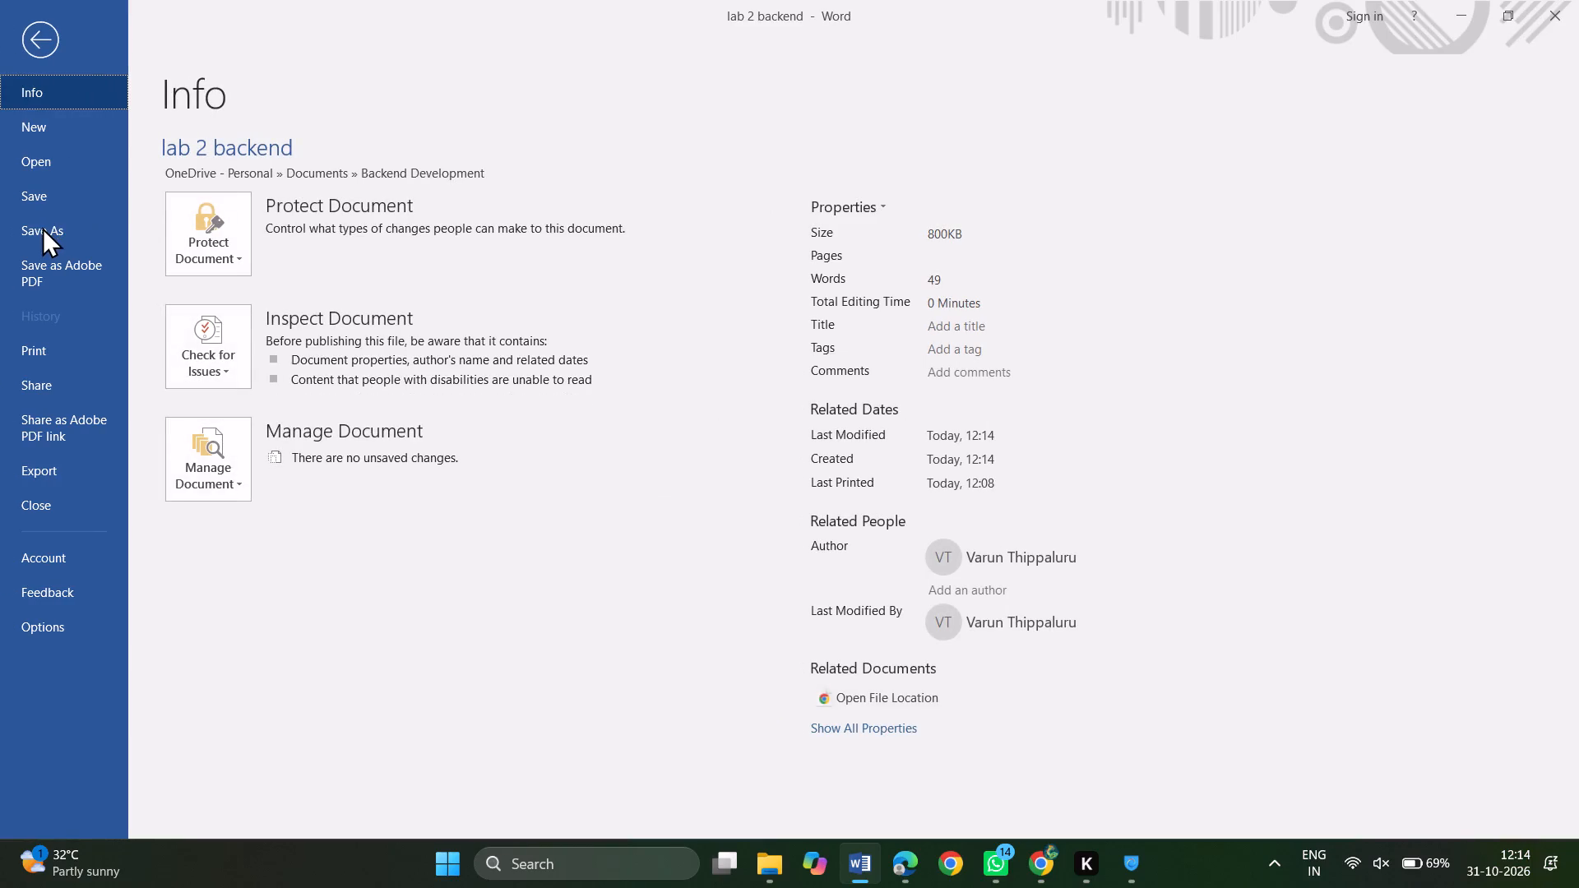
click(42, 227)
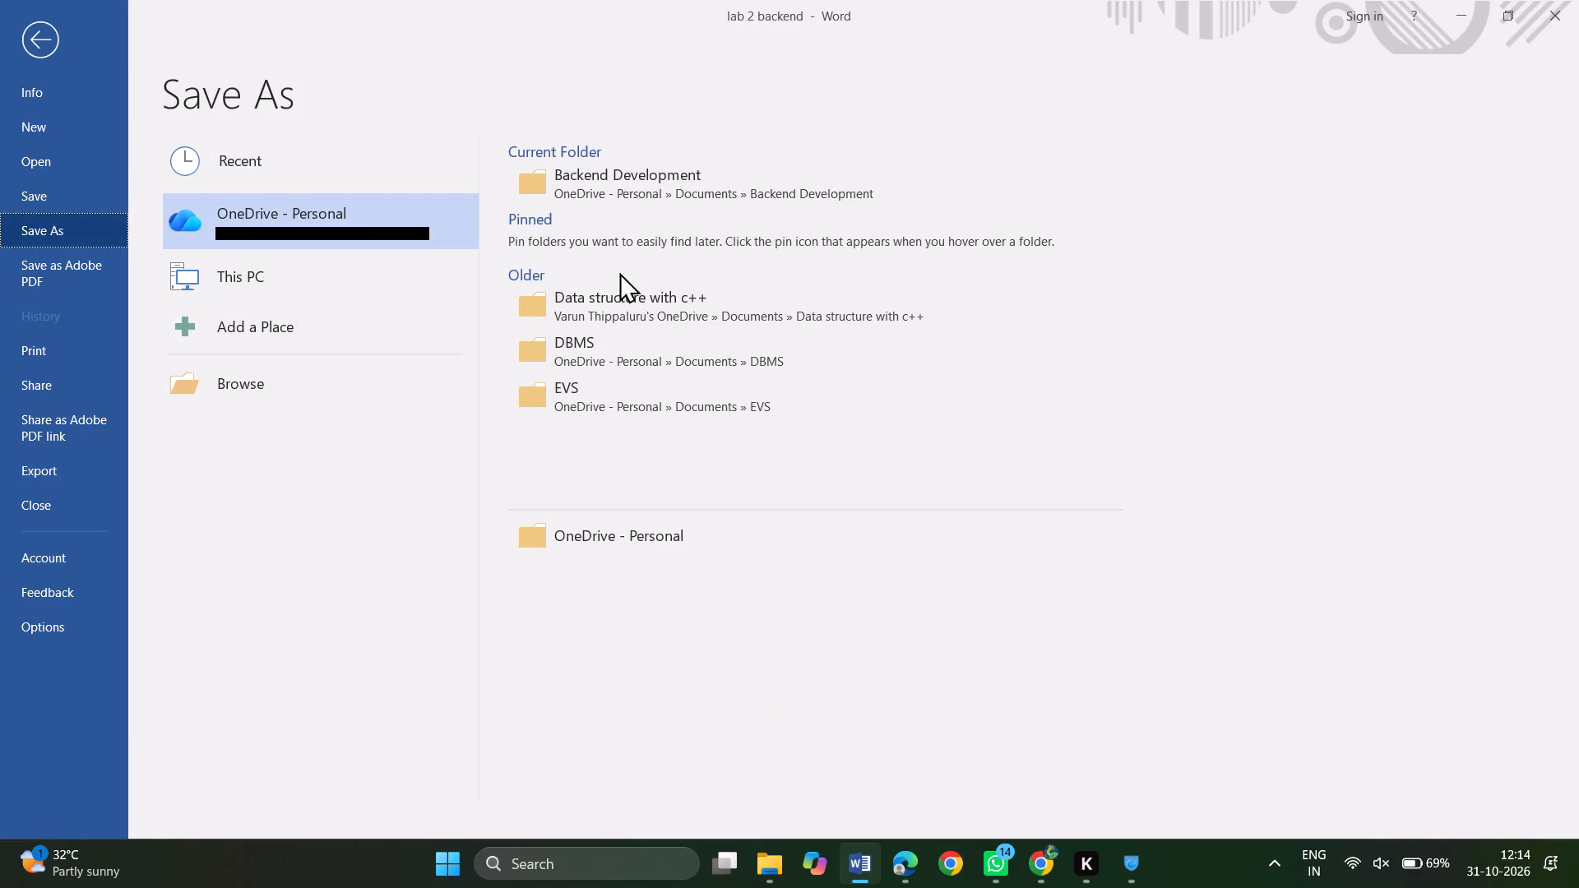
double_click(614, 199)
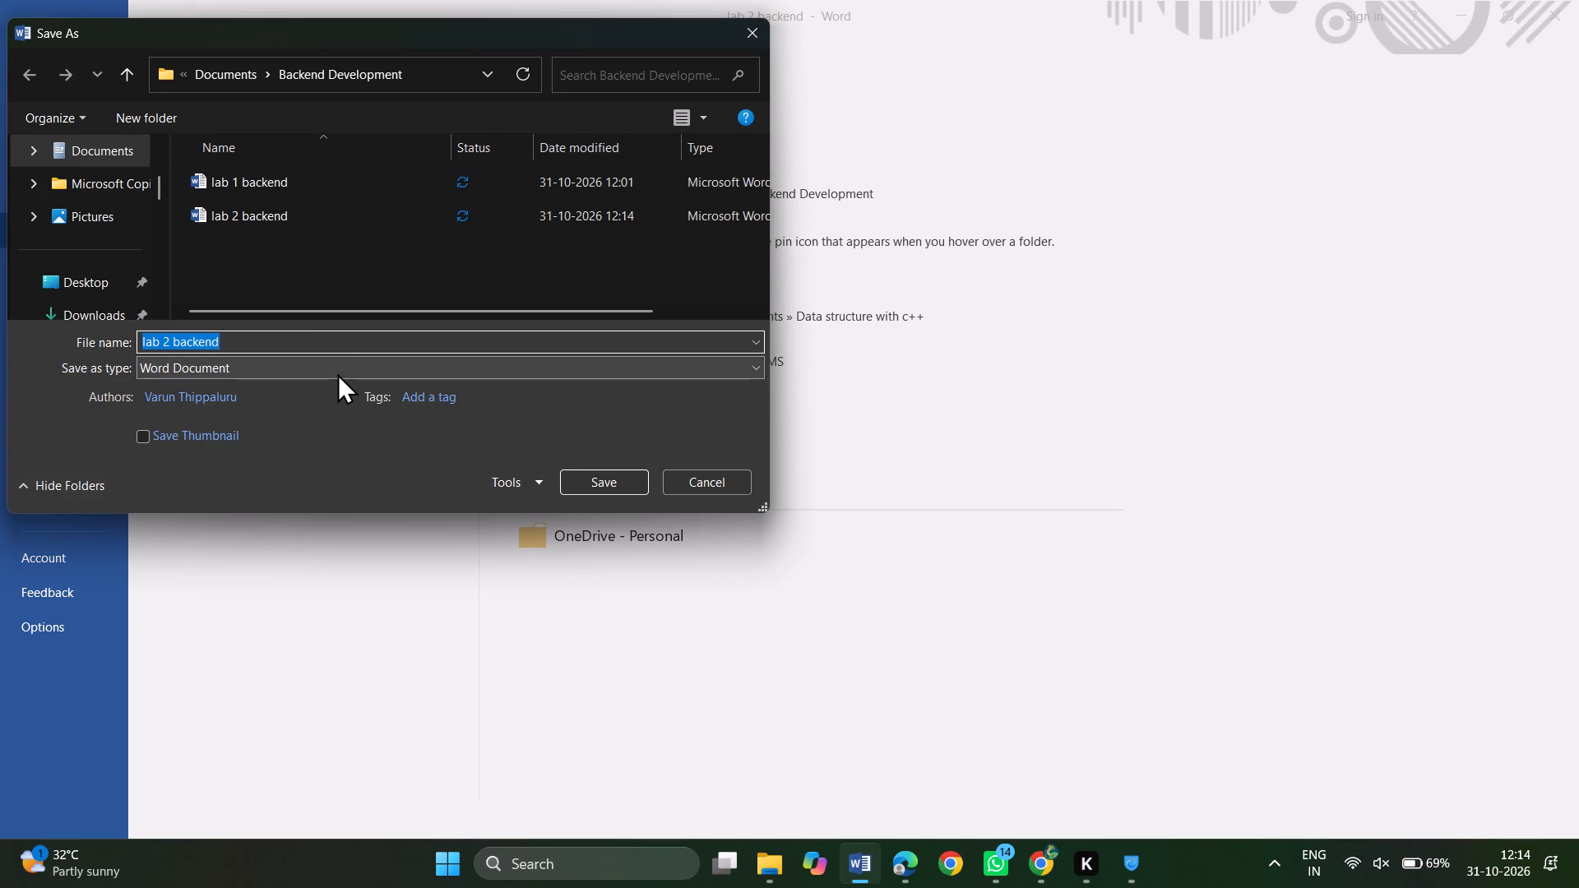
click(337, 373)
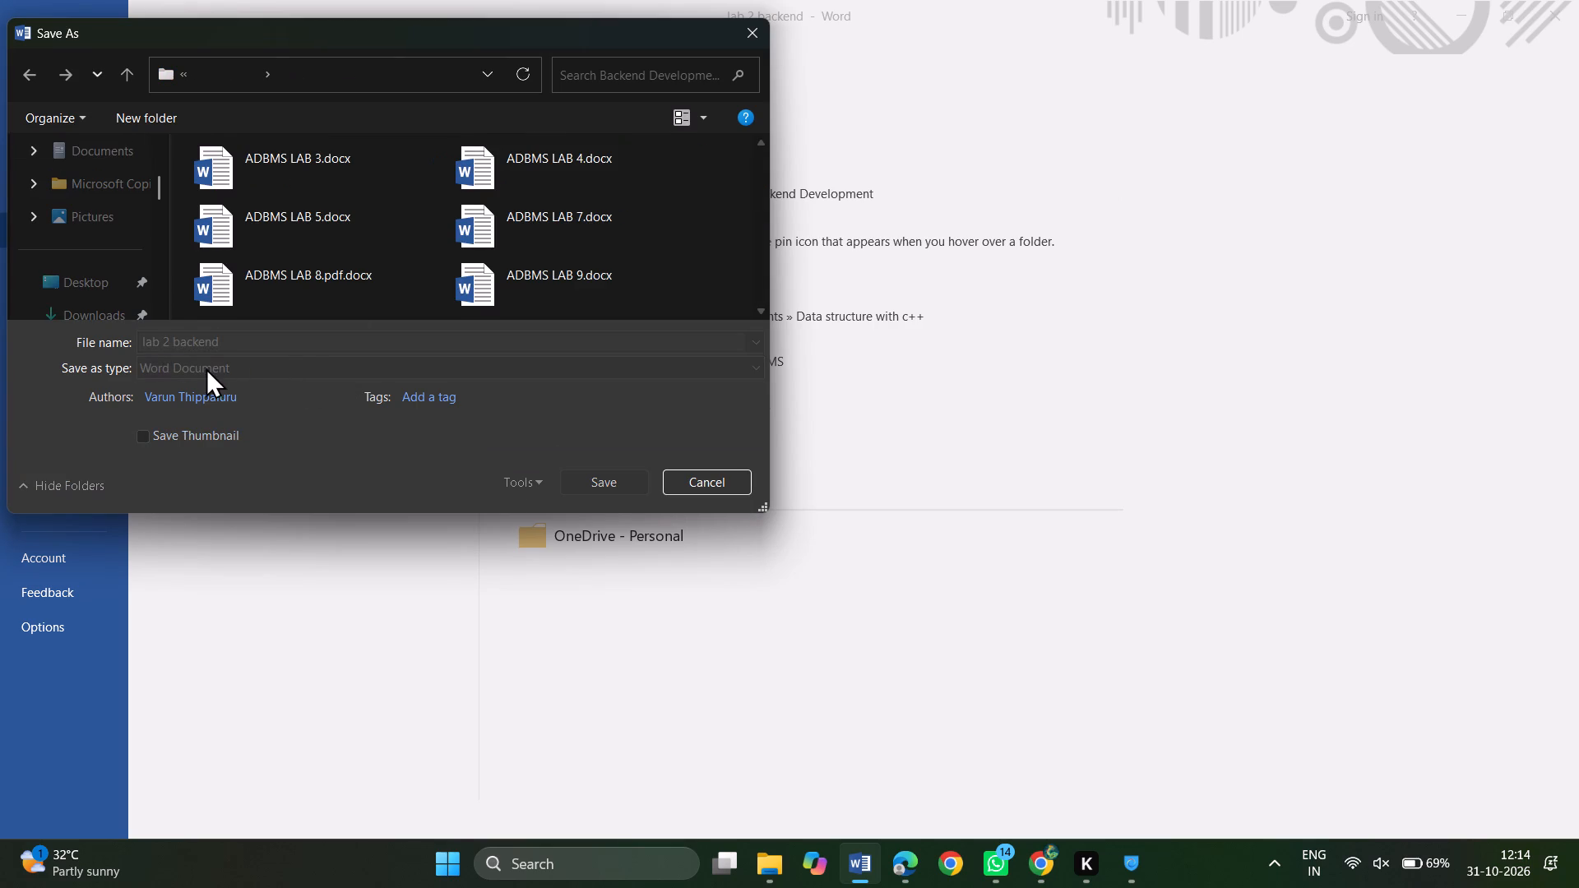
click(119, 163)
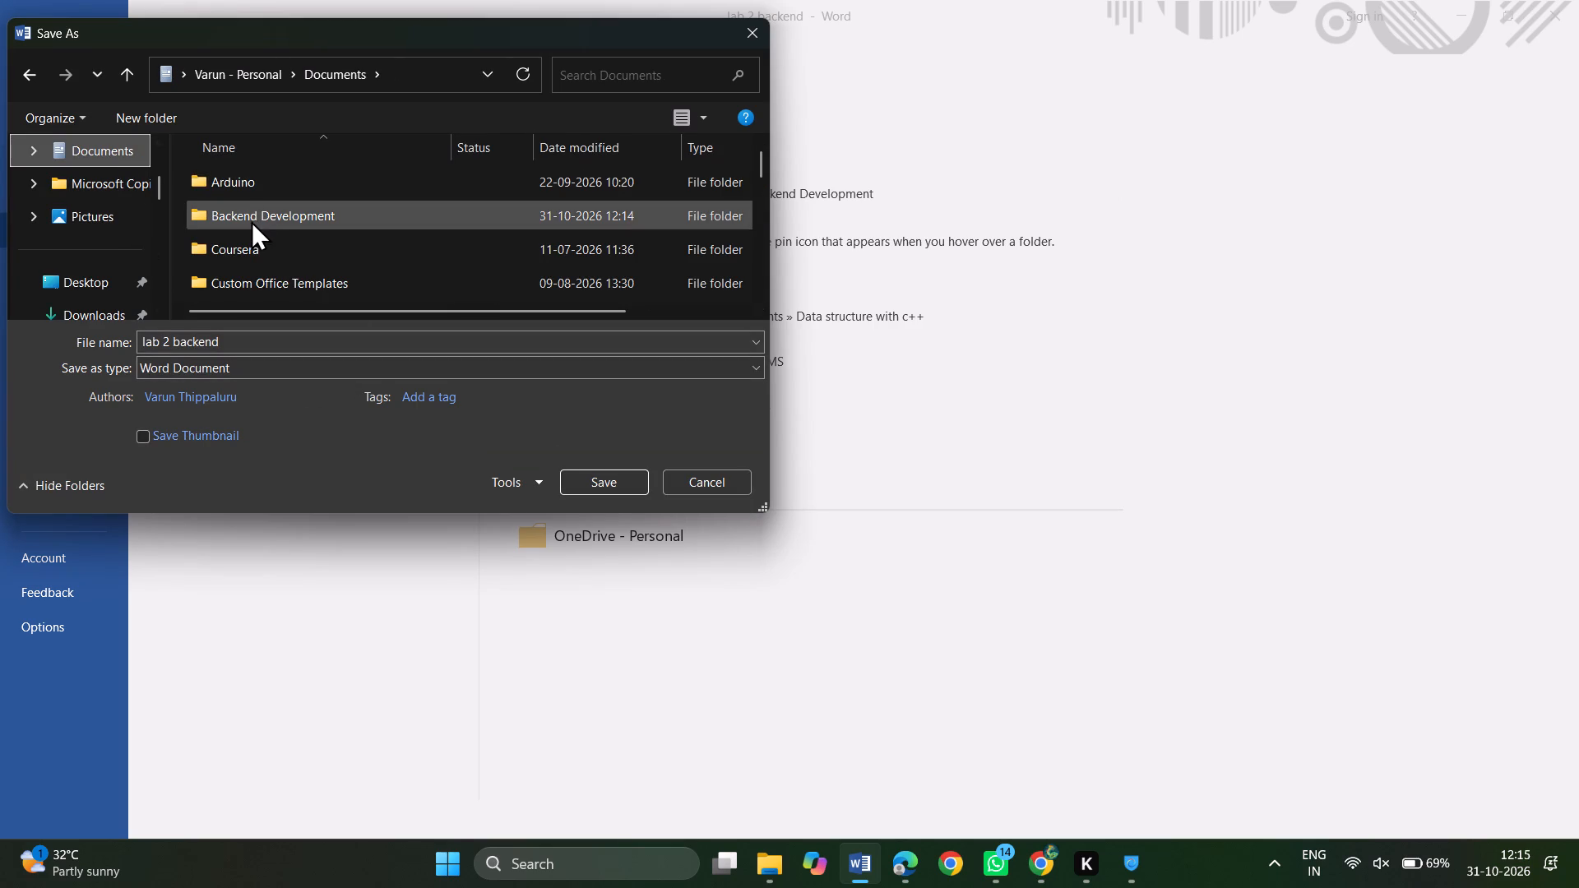
double_click(250, 220)
click(235, 363)
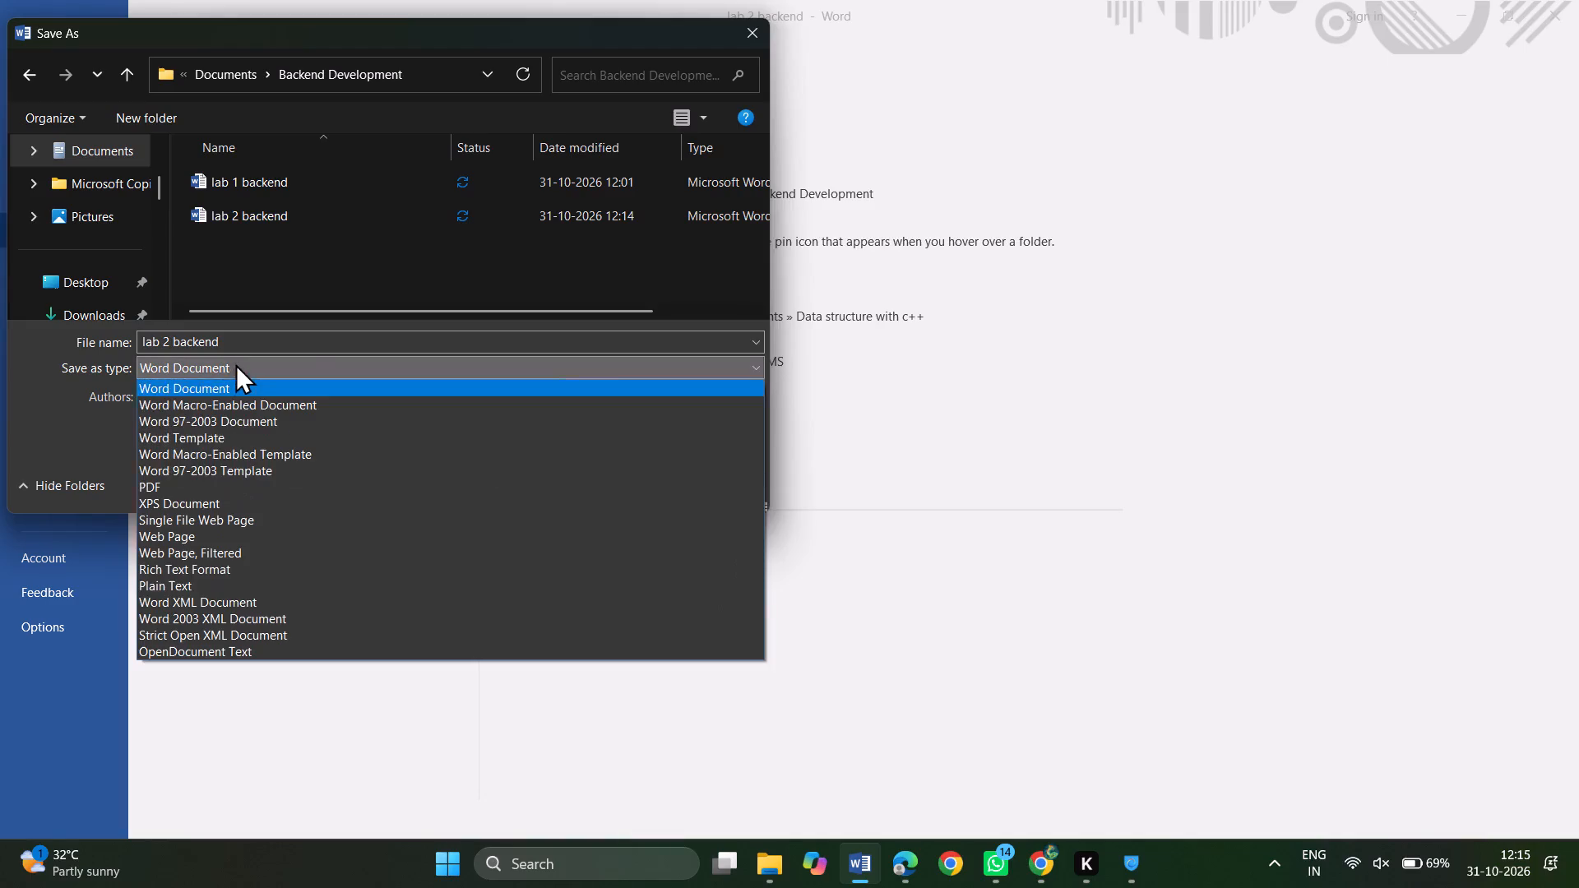
click(183, 486)
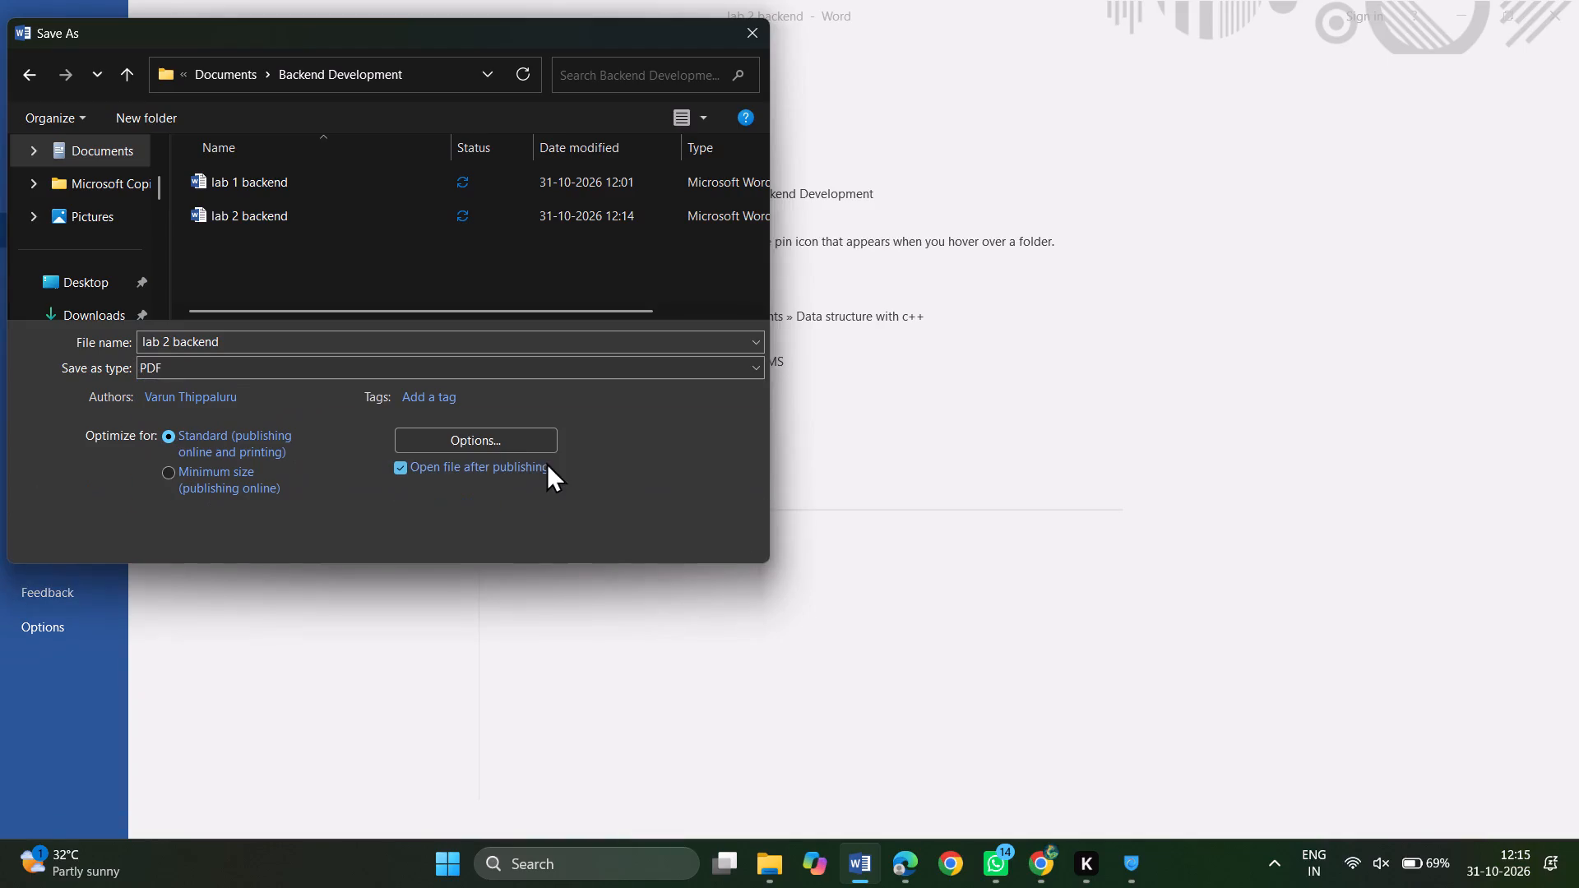
click(598, 532)
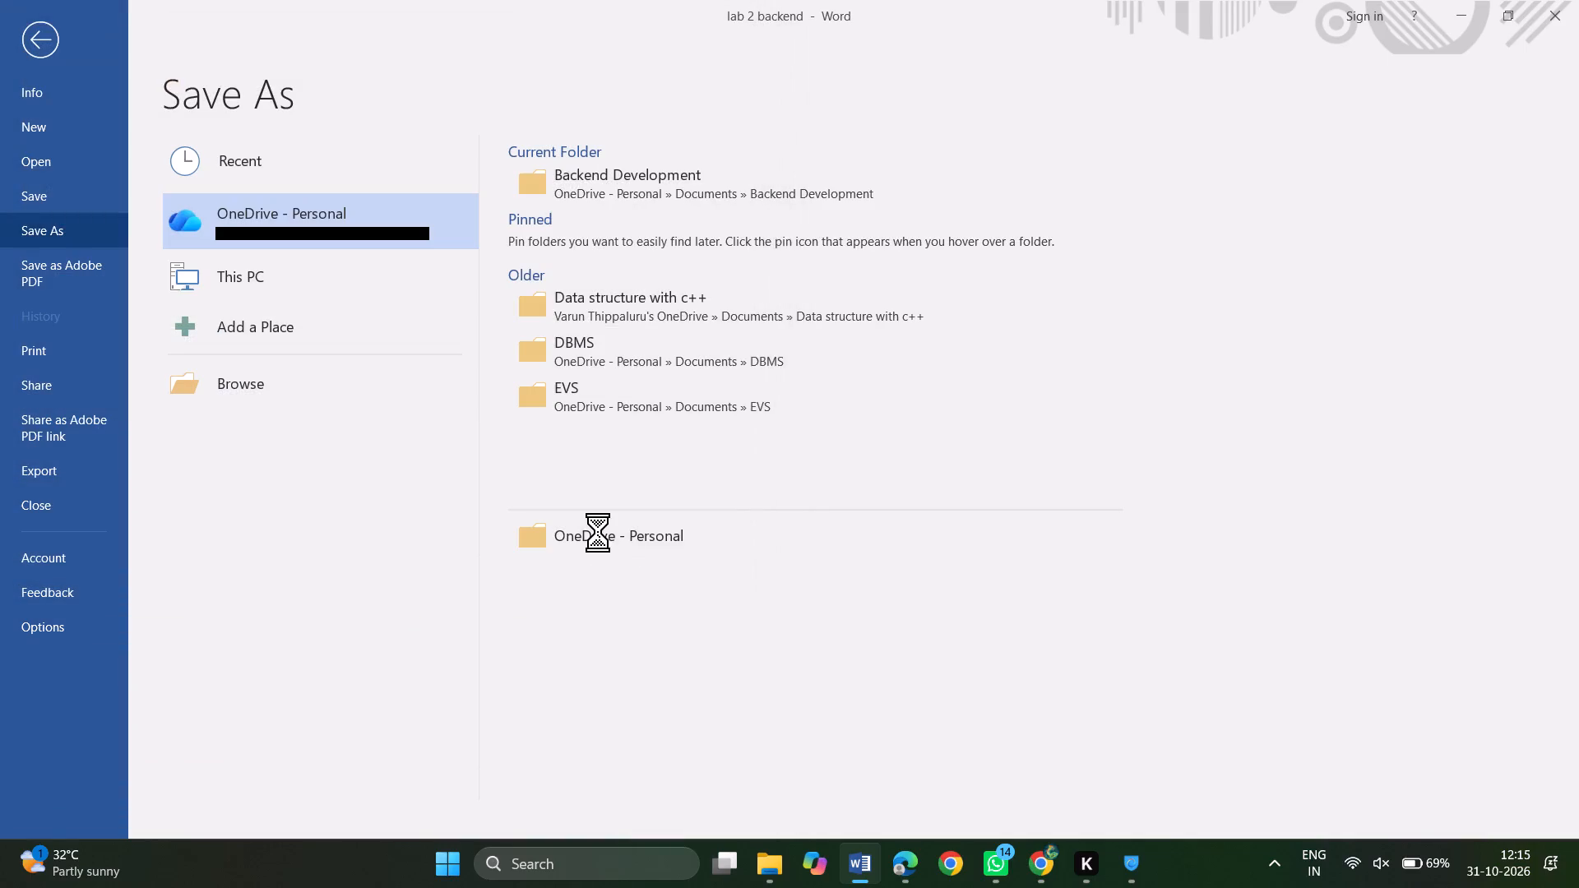
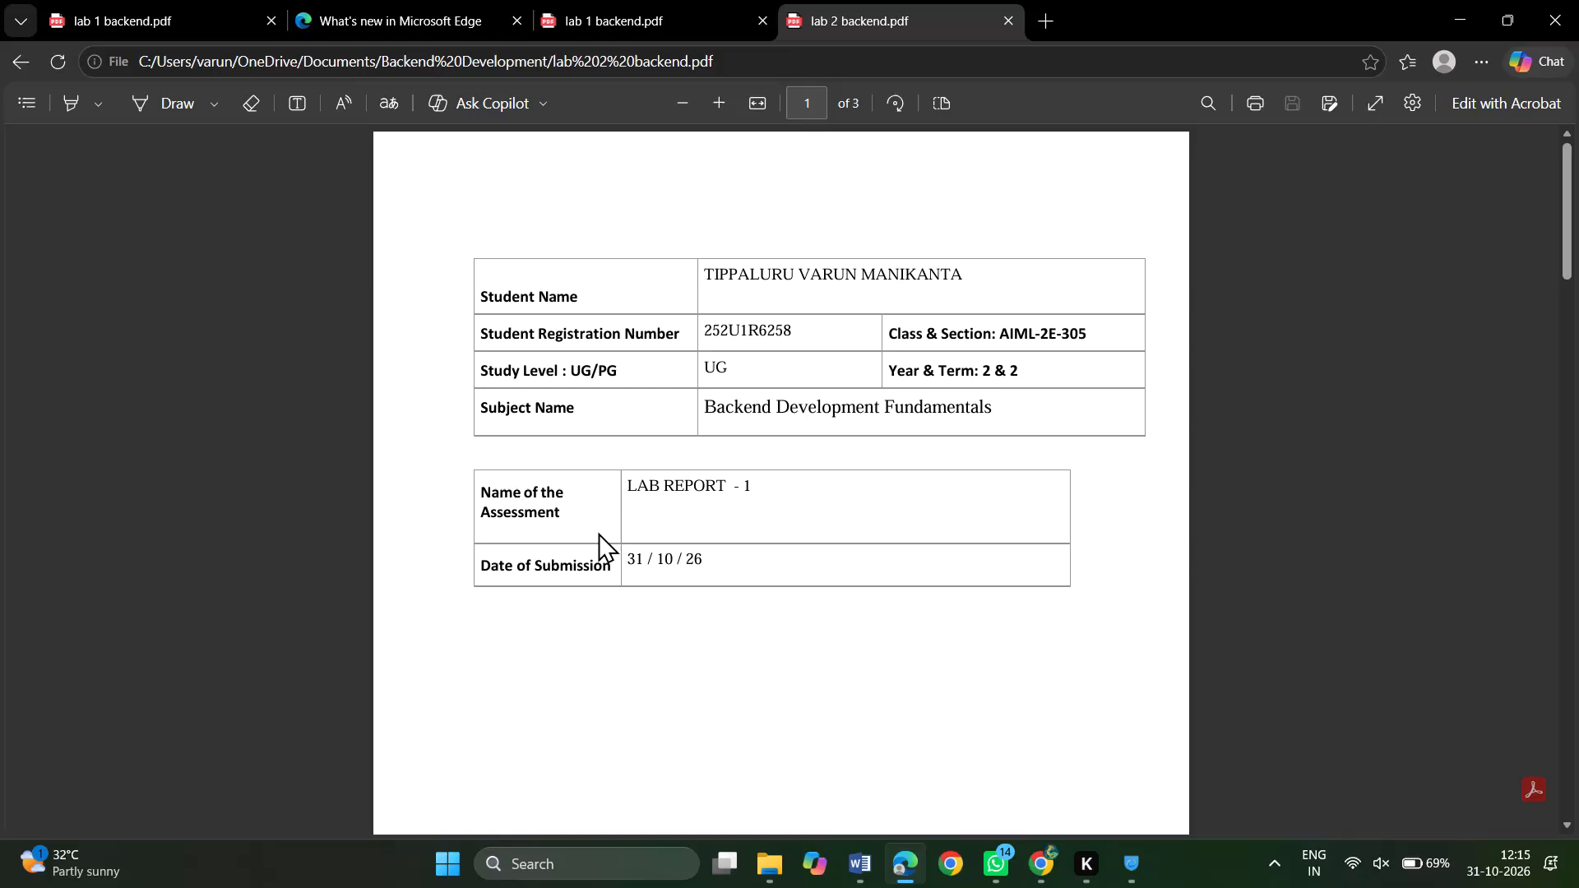
Close the What's new in Microsoft Edge tab and check the lab 2 backend PDF against the lab 1 backend PDF.
click(514, 19)
scroll(521, 369, down, 5)
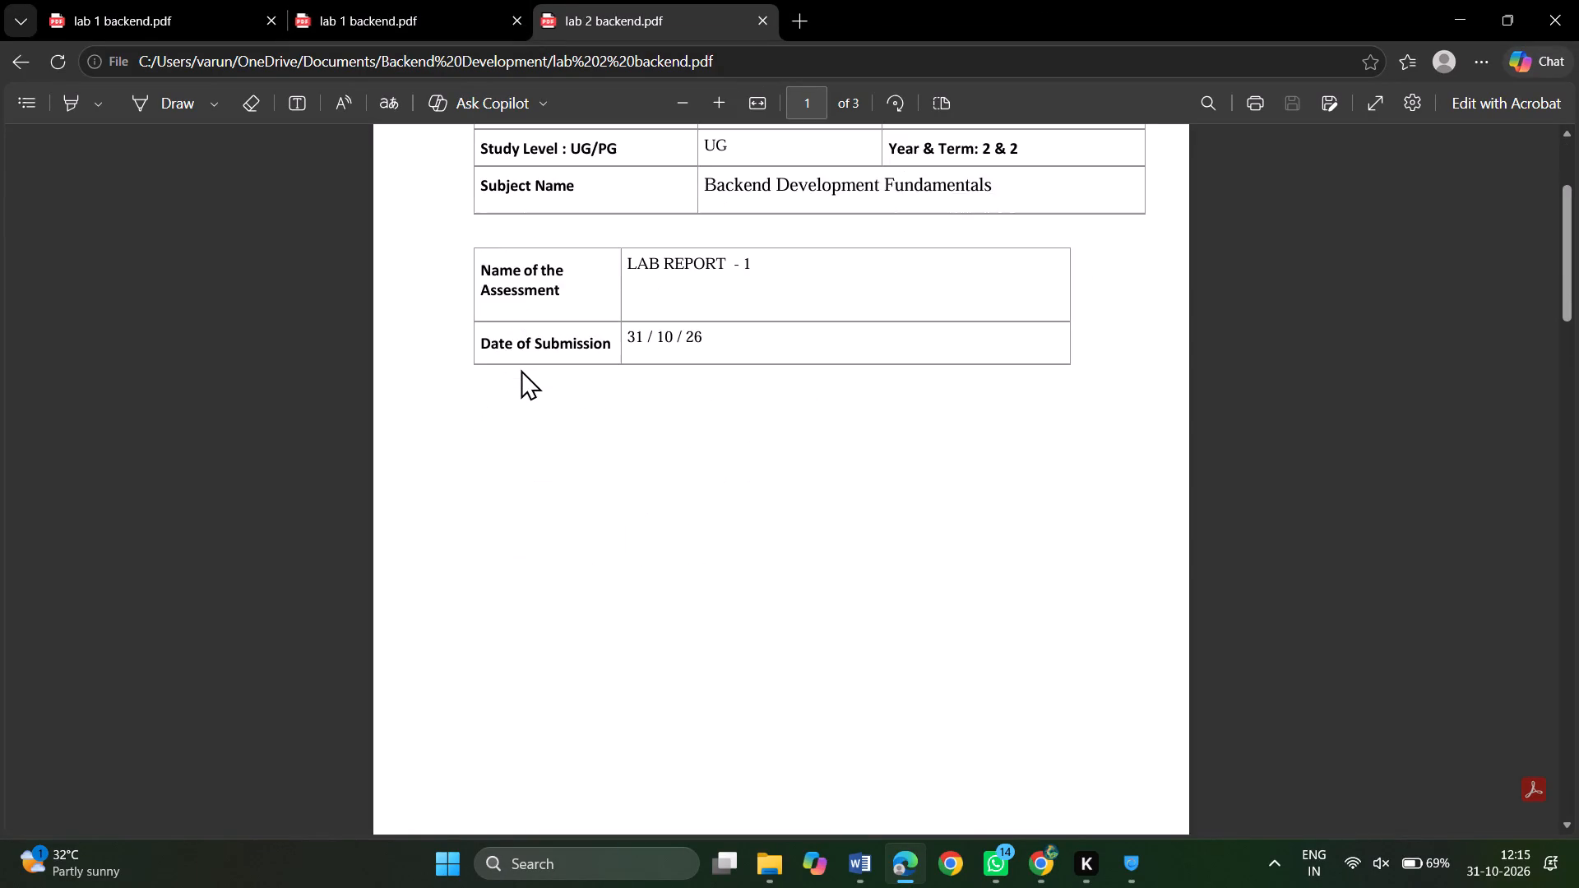
scroll(521, 369, down, 17)
scroll(521, 369, up, 12)
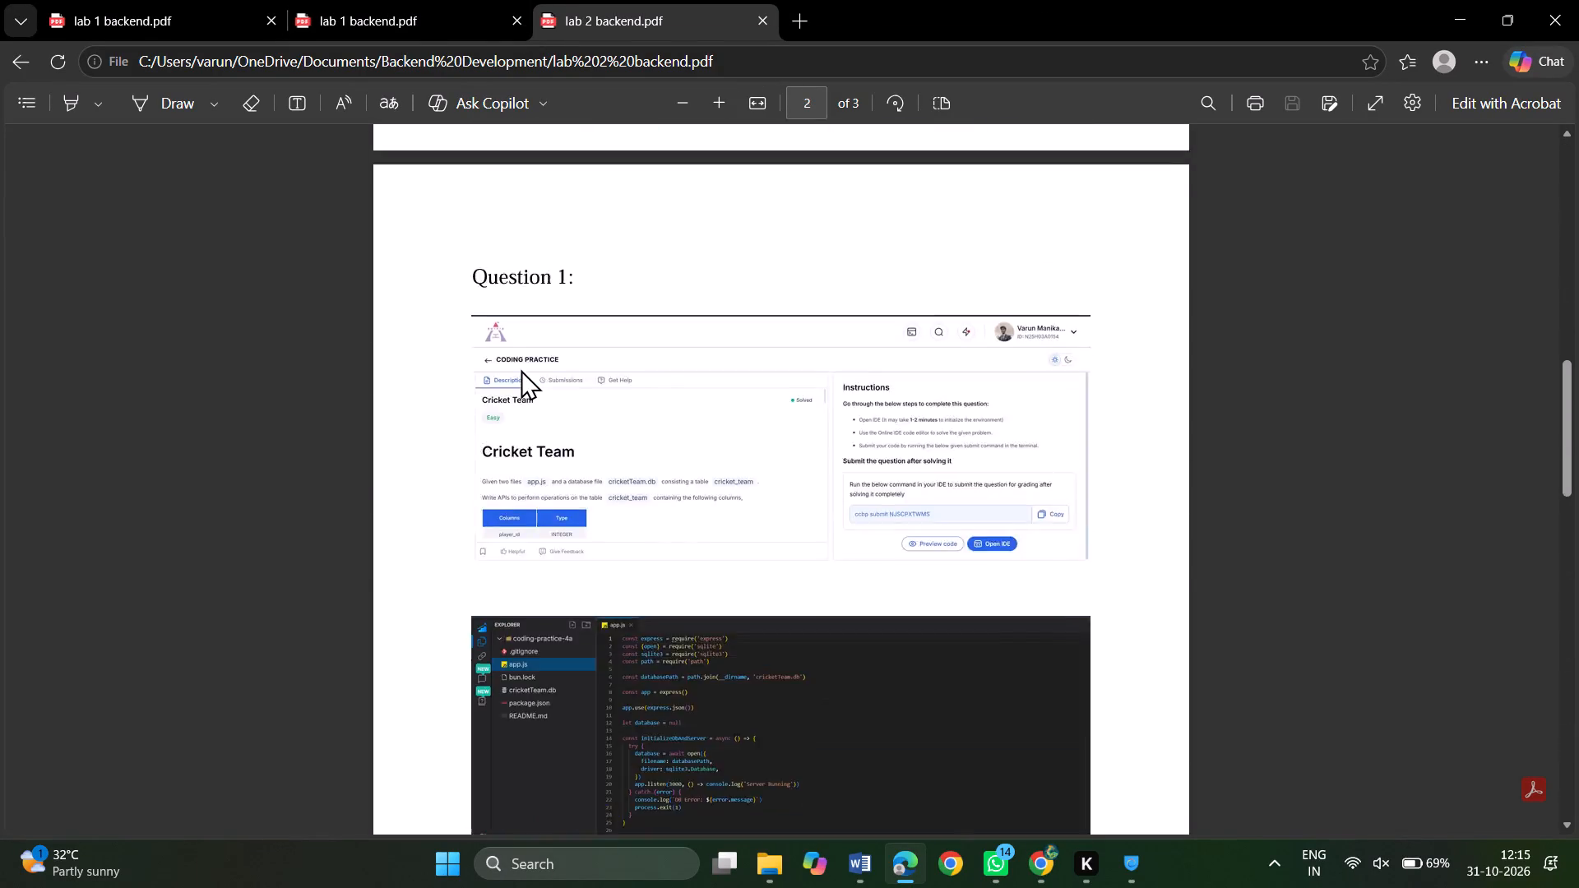
scroll(521, 369, up, 8)
click(429, 0)
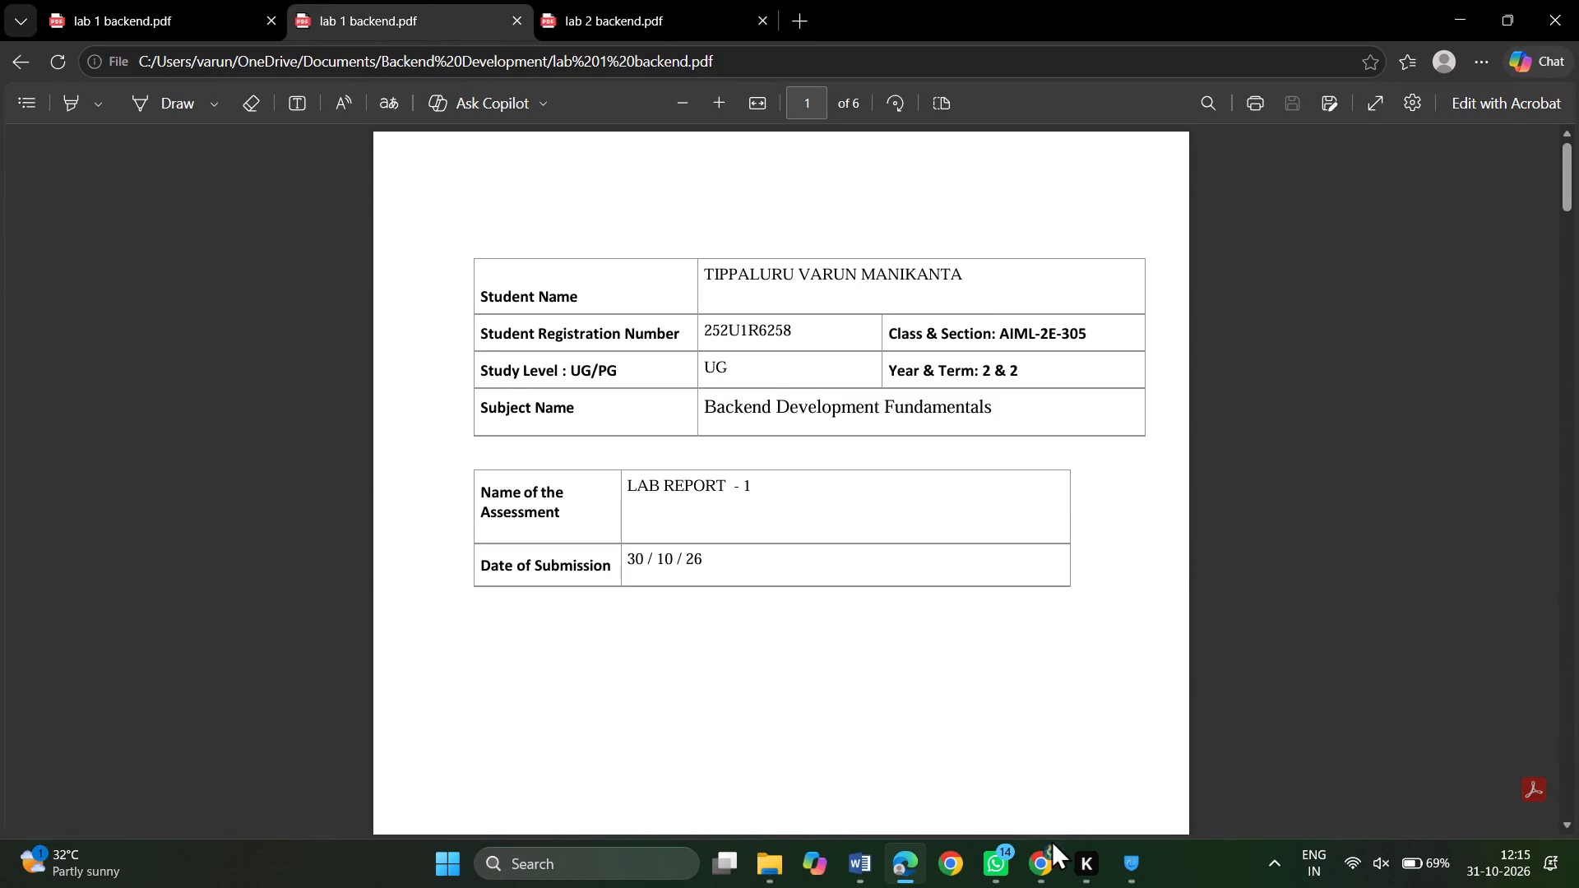
Switch to Chrome, close the Movies submission and code editor pages, and return the course page to the Coding Practice list.
click(1039, 876)
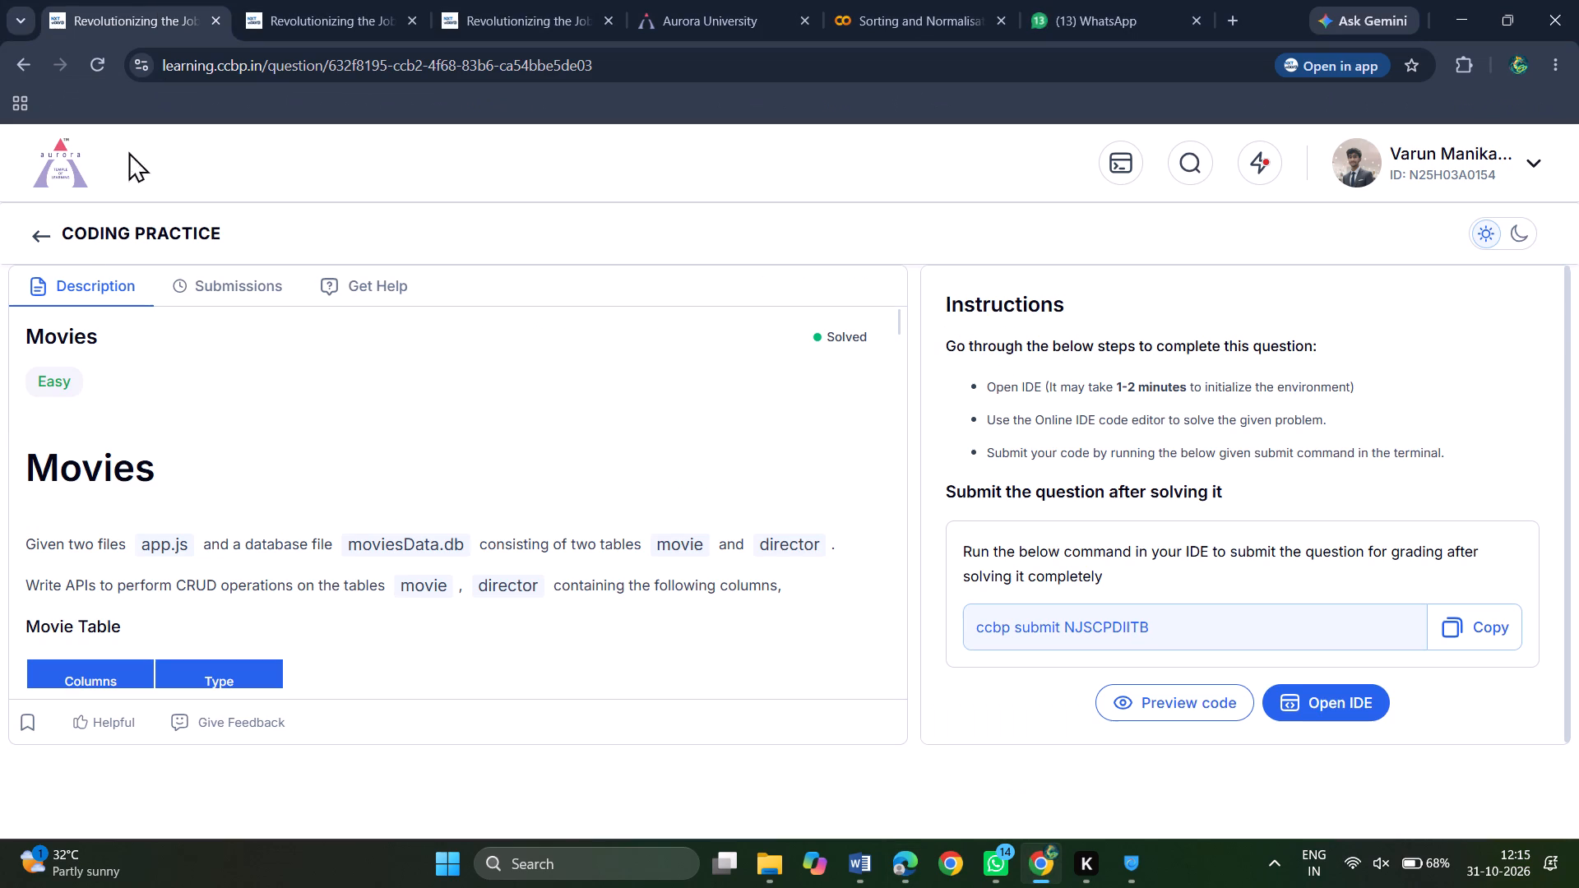
click(340, 0)
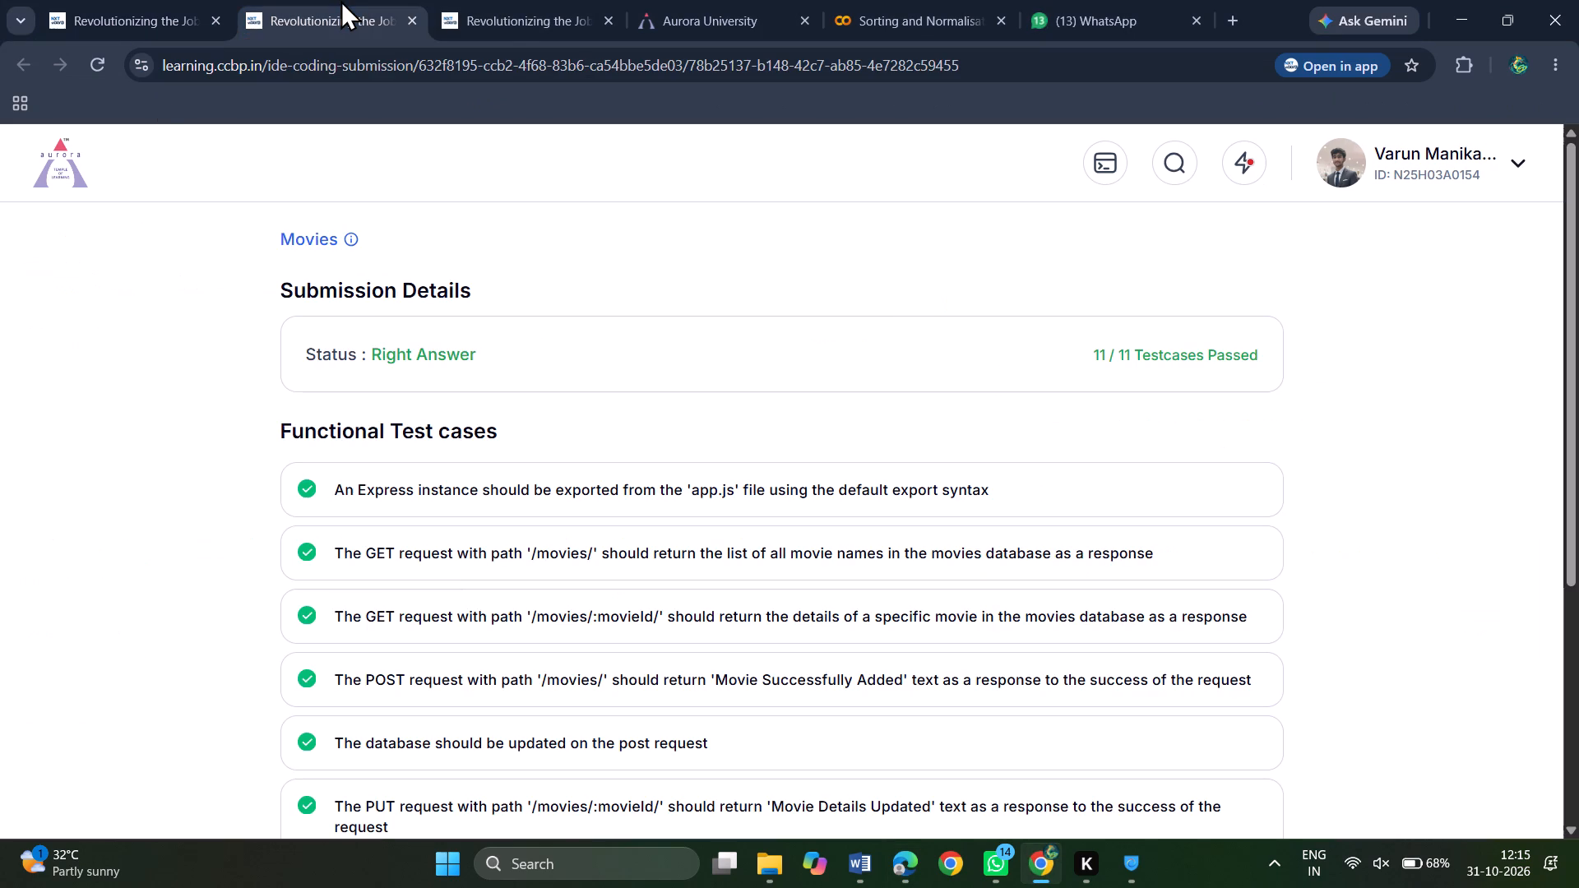
click(416, 19)
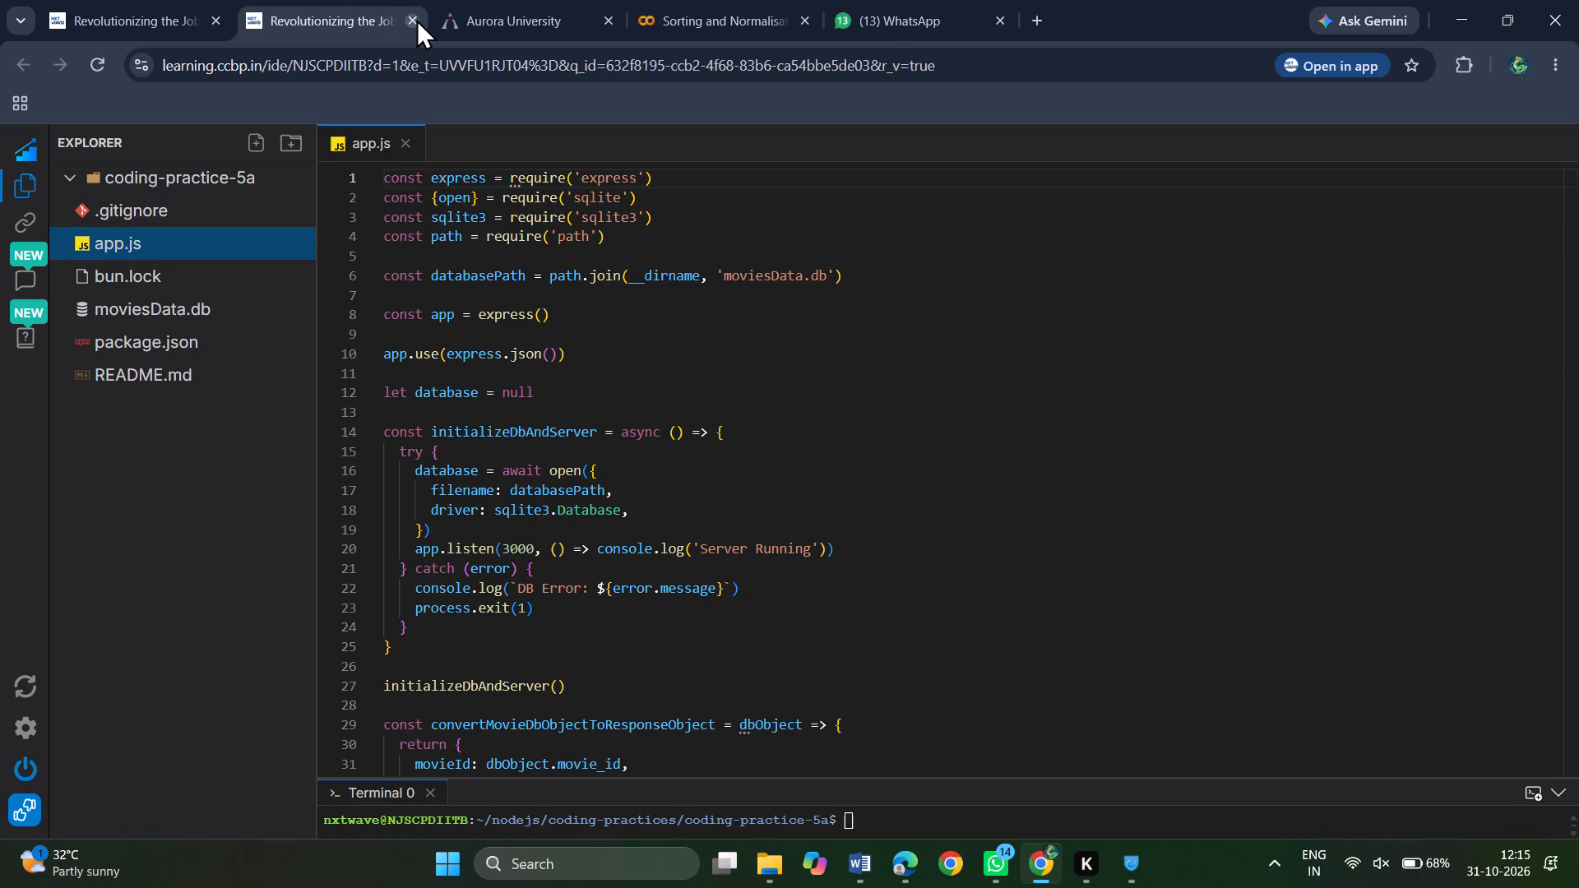
click(416, 19)
click(113, 0)
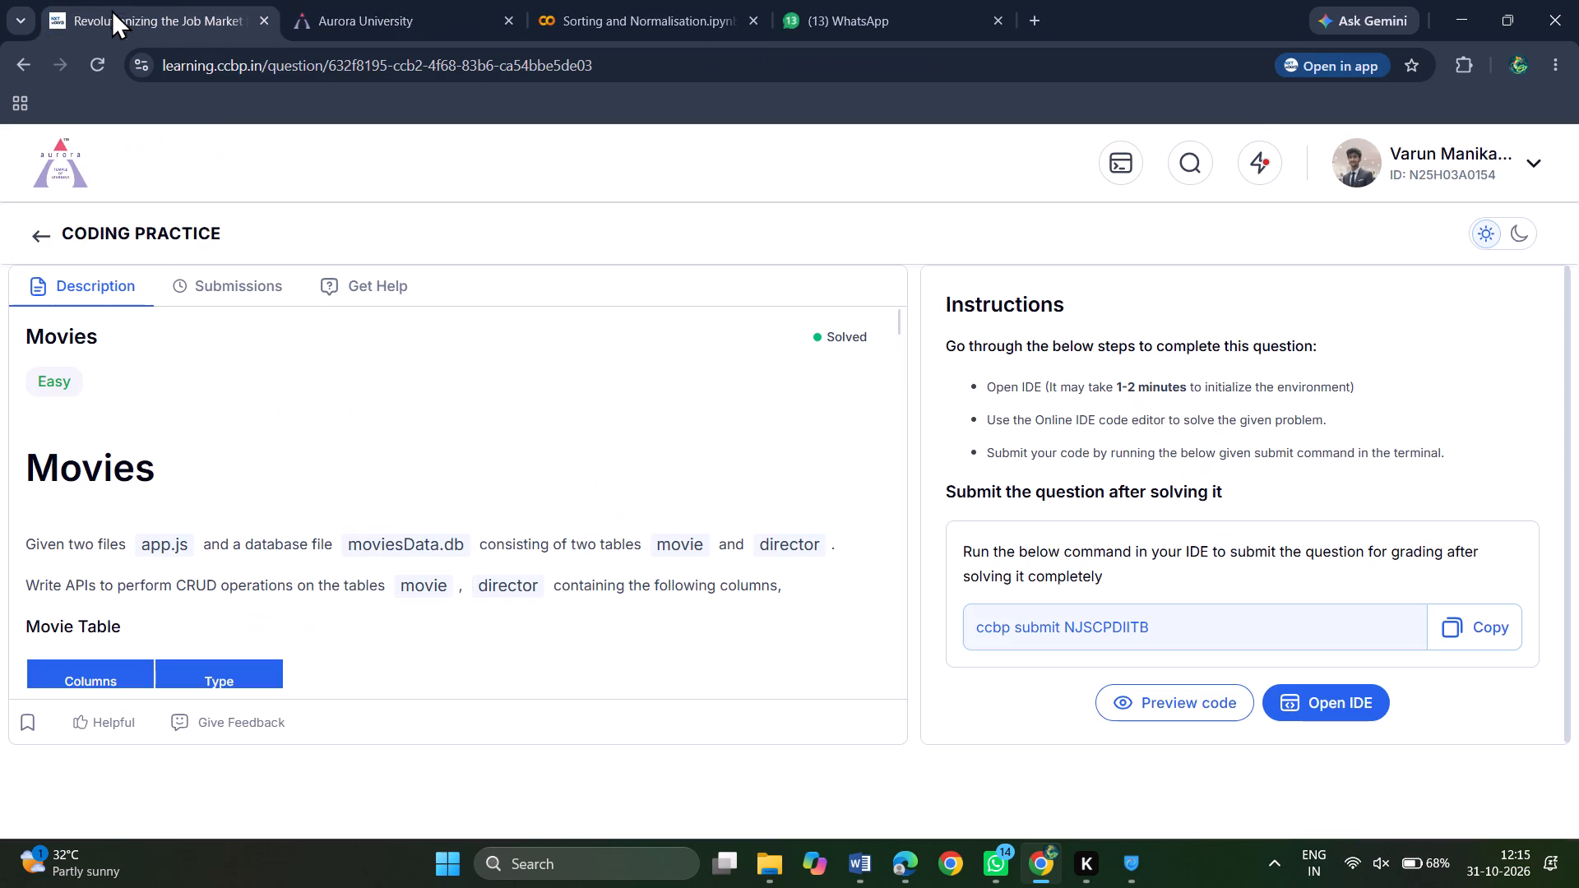
click(40, 234)
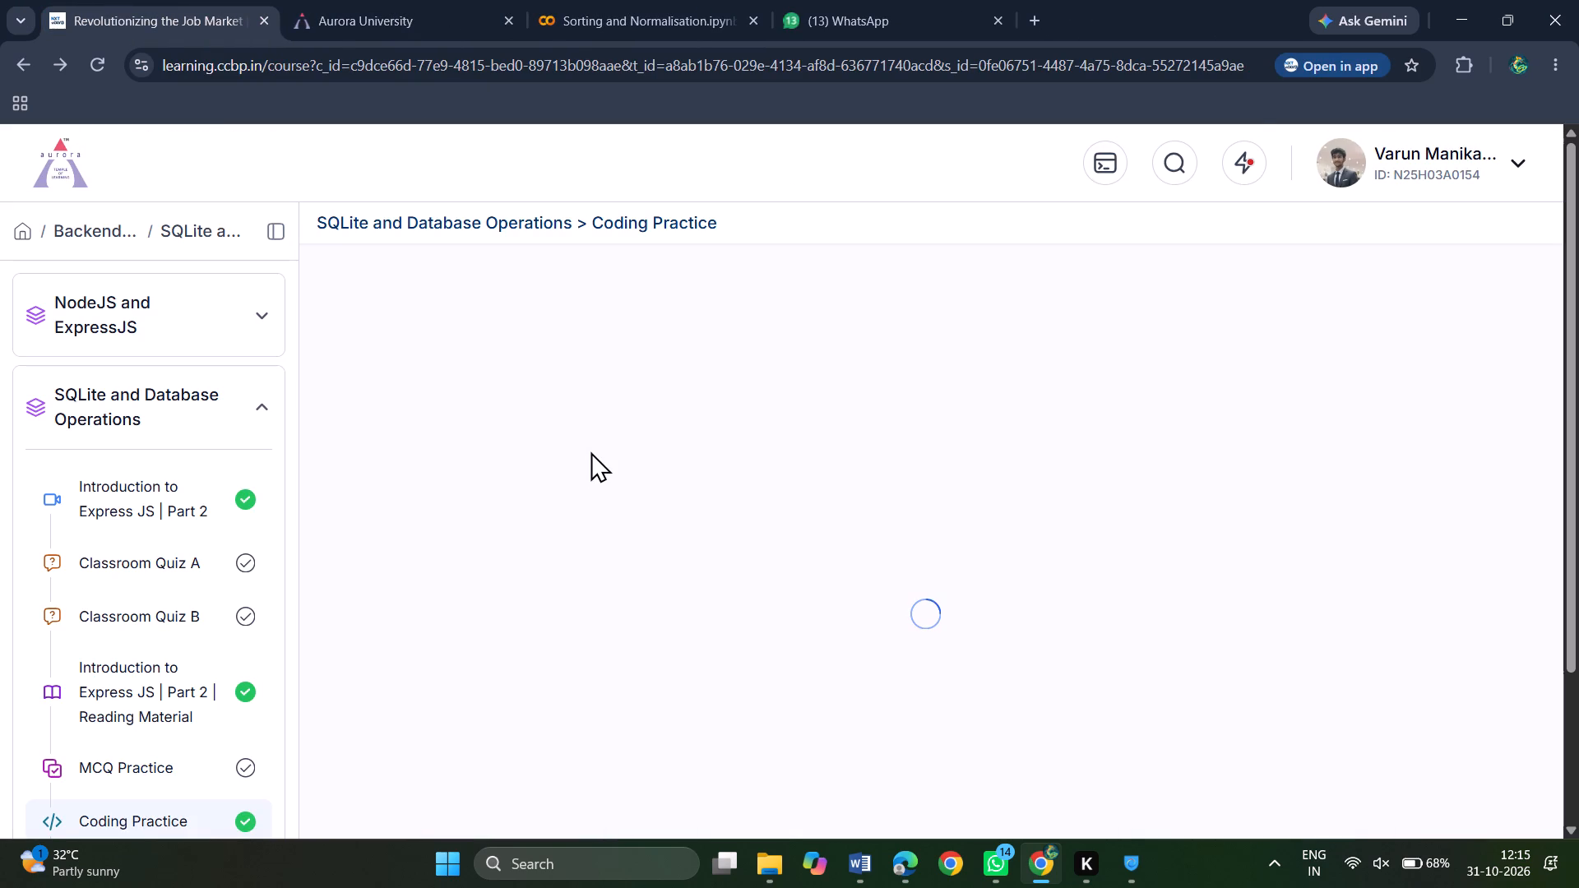
click(306, 0)
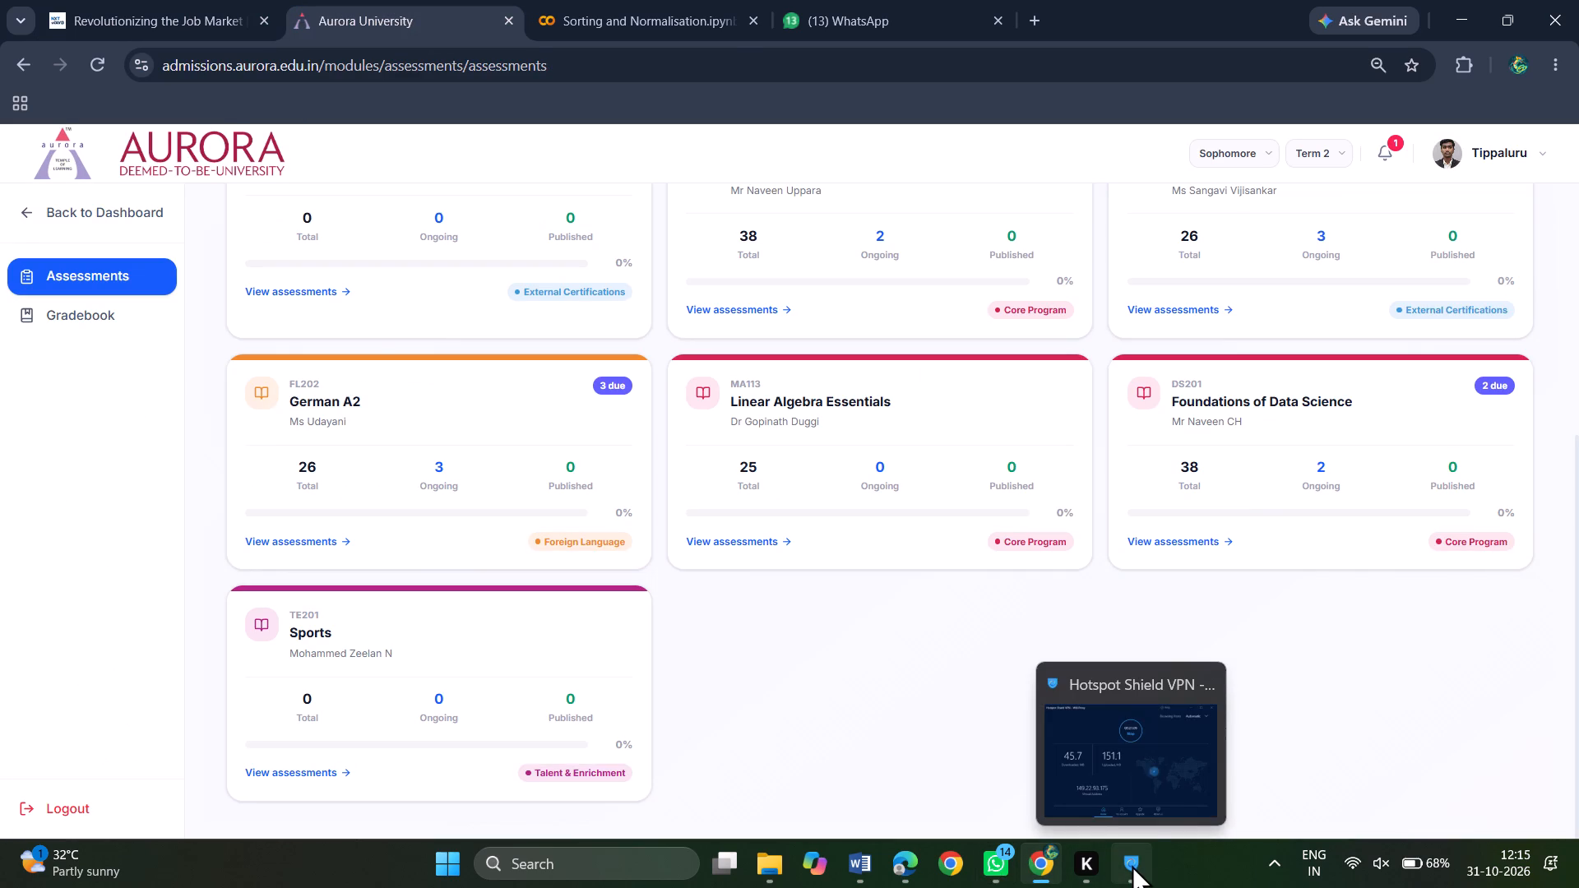
In the Word document's assessment table, set the Name of the Assessment to LAB REPORT - 2 and save the document.
click(888, 859)
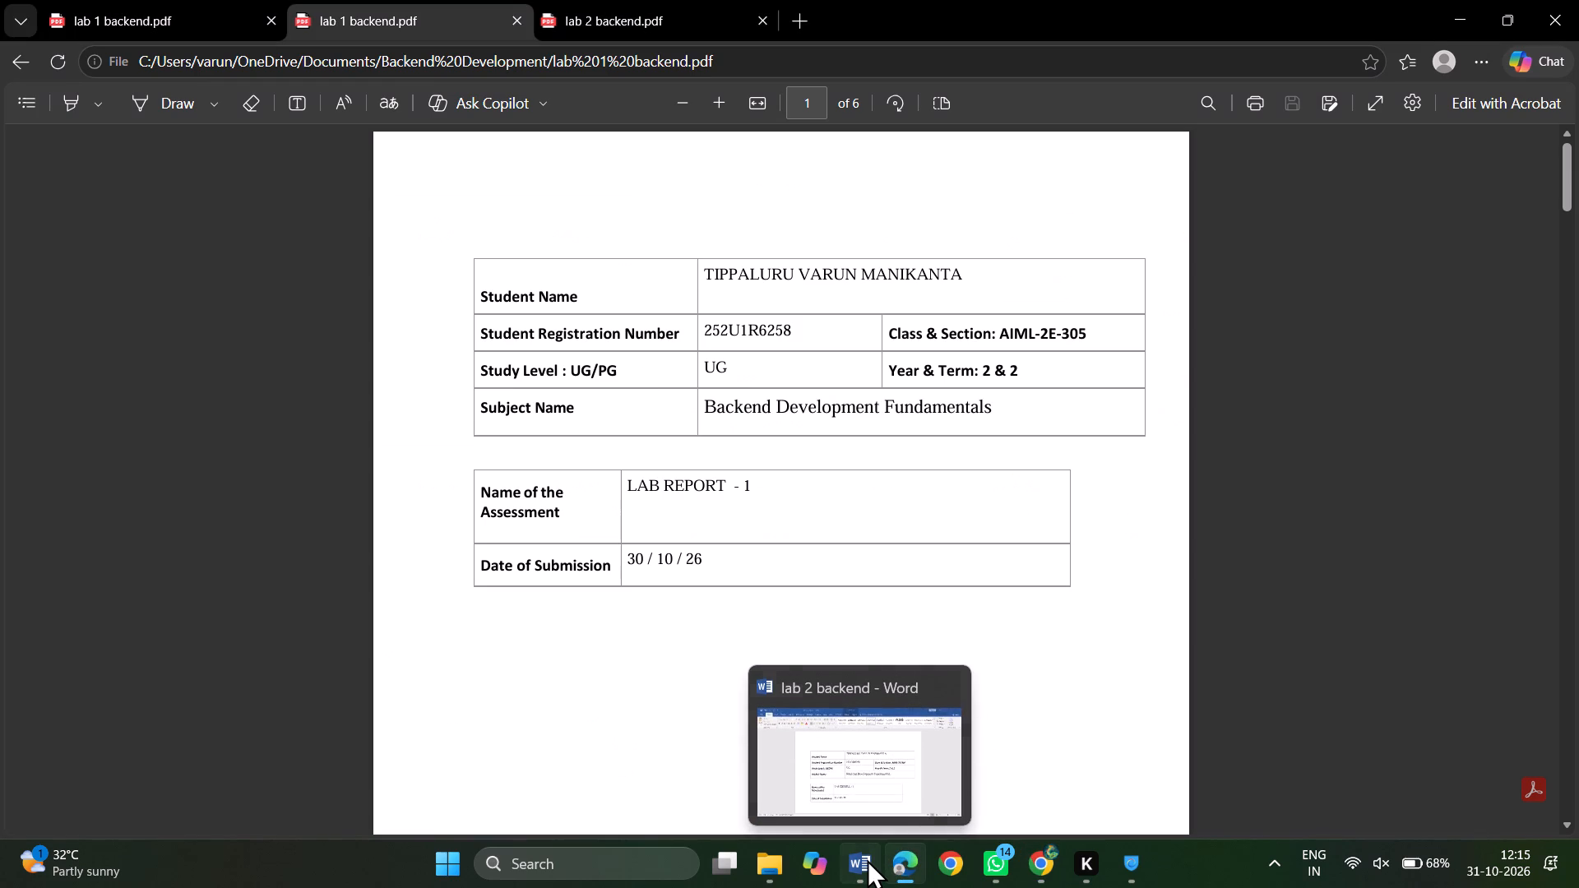
click(635, 0)
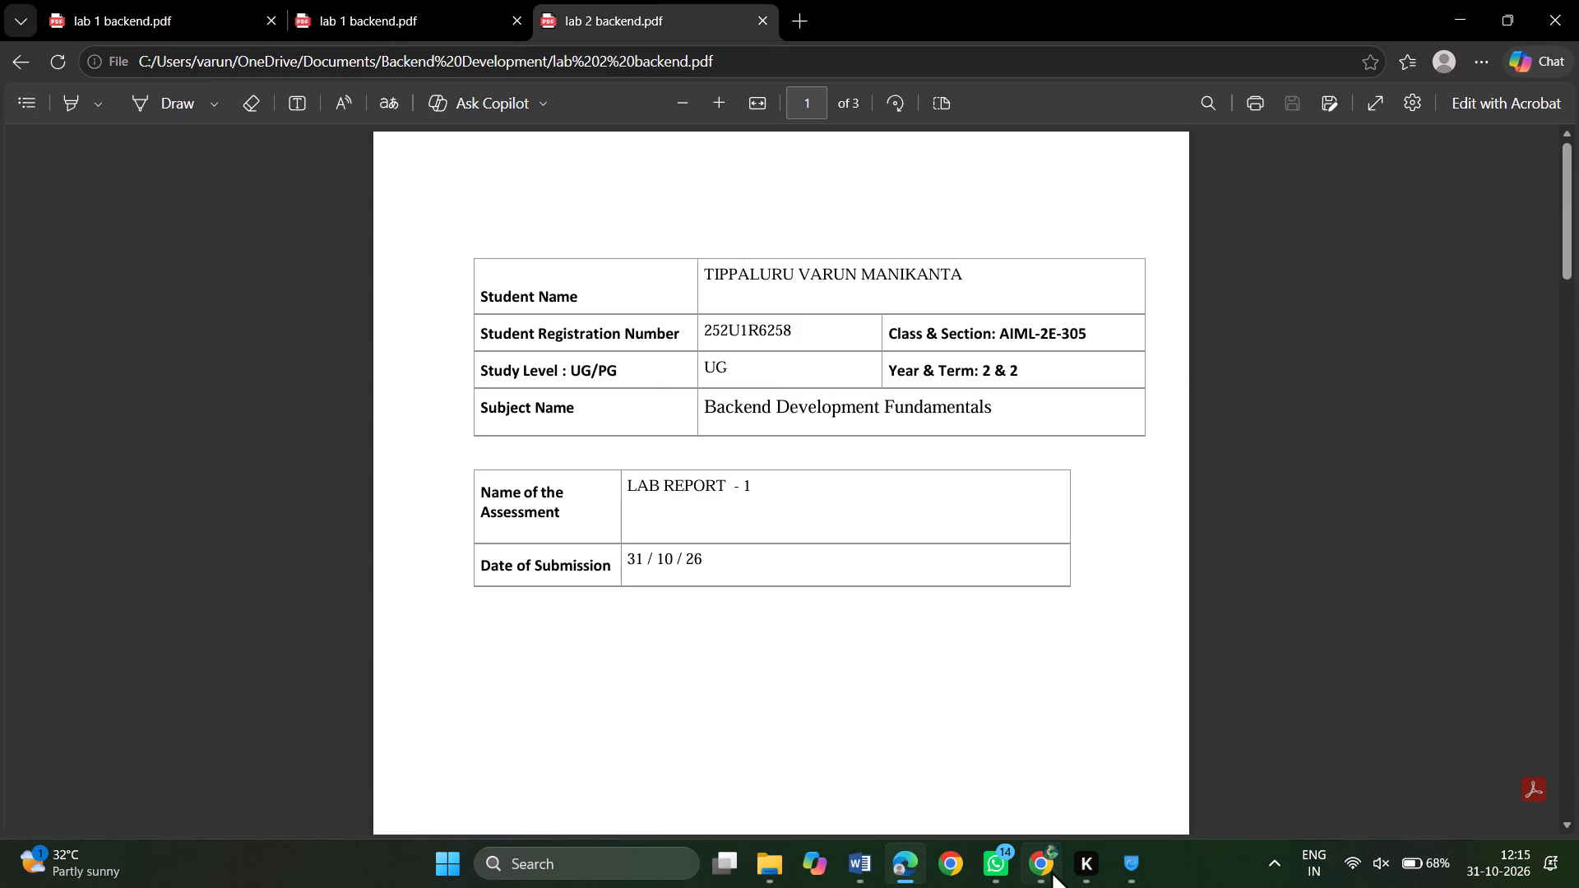
click(866, 850)
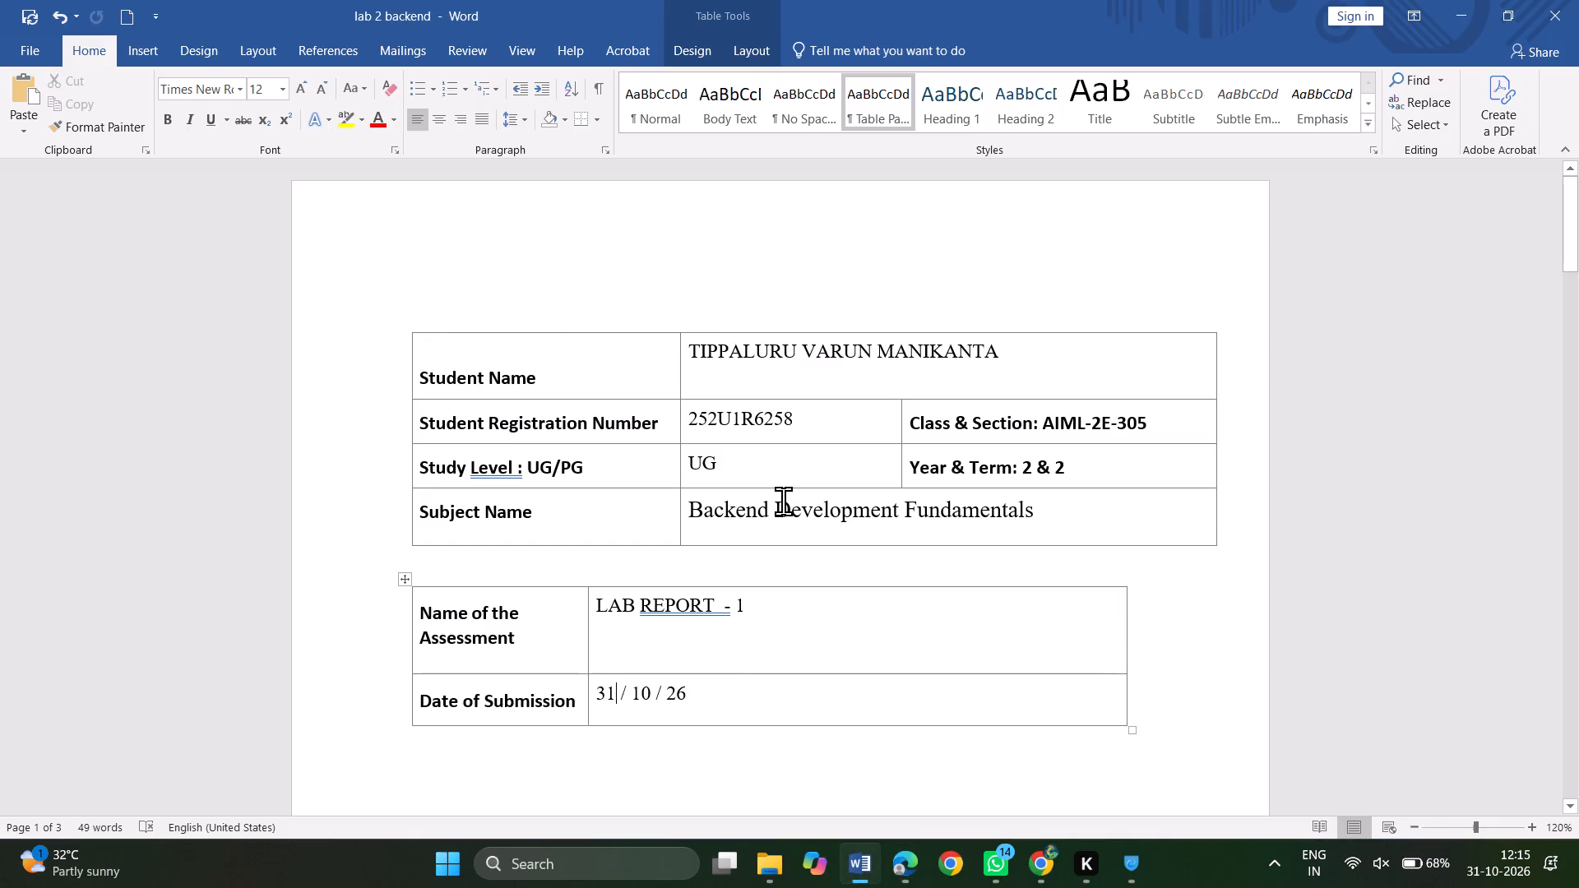
click(774, 621)
key(BackSpace)
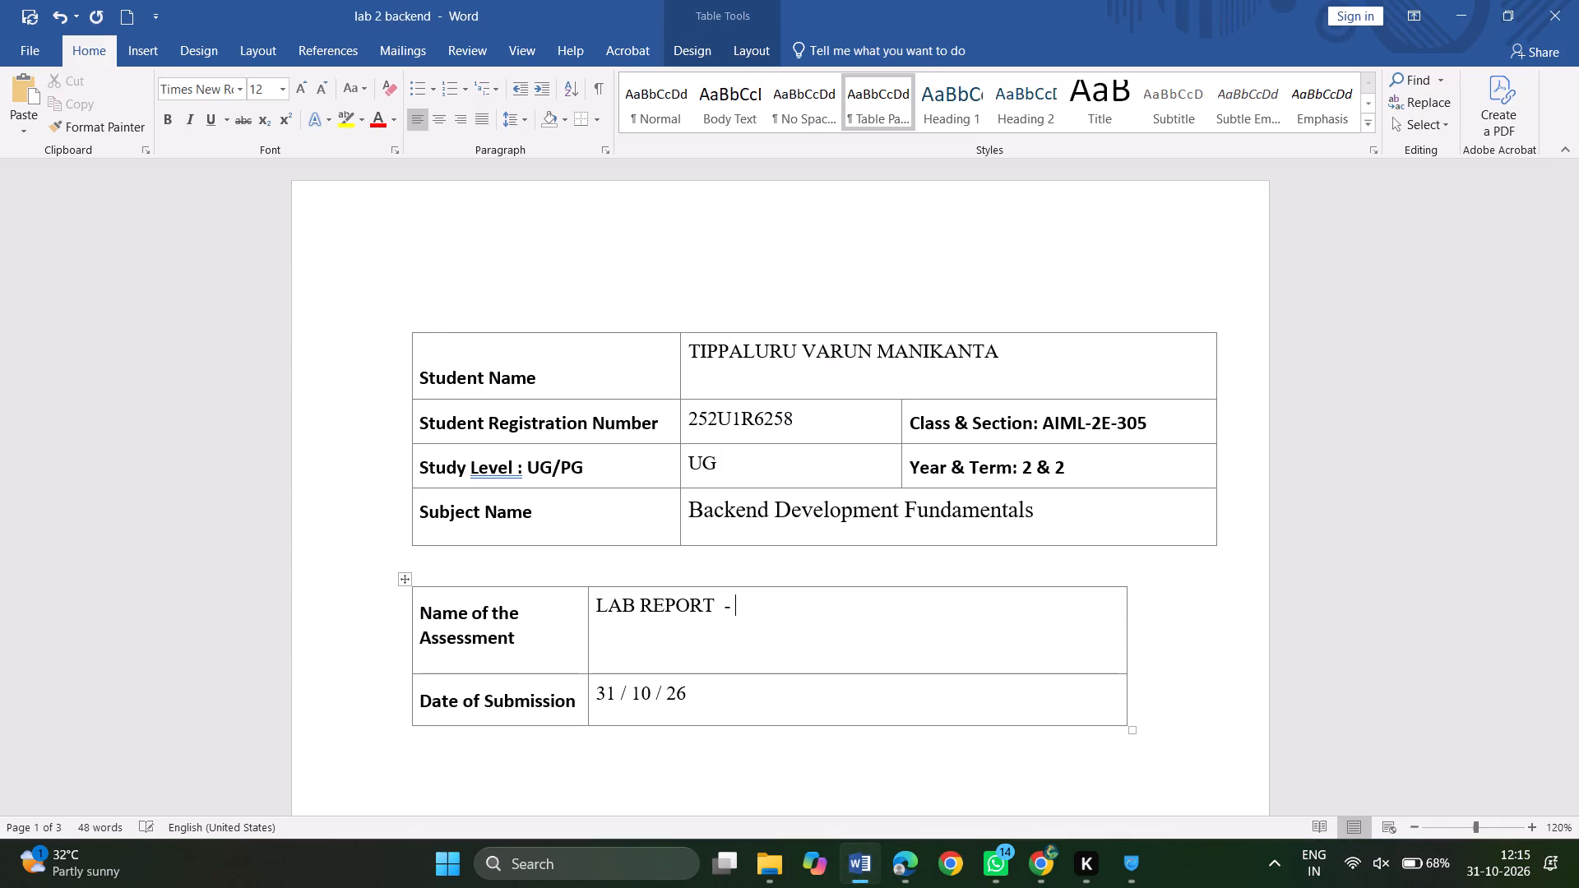
key(2)
key(ctrl+s)
Save the report as a PDF in Documents > Backend Development, replacing the existing "lab 2 backend" PDF.
click(39, 62)
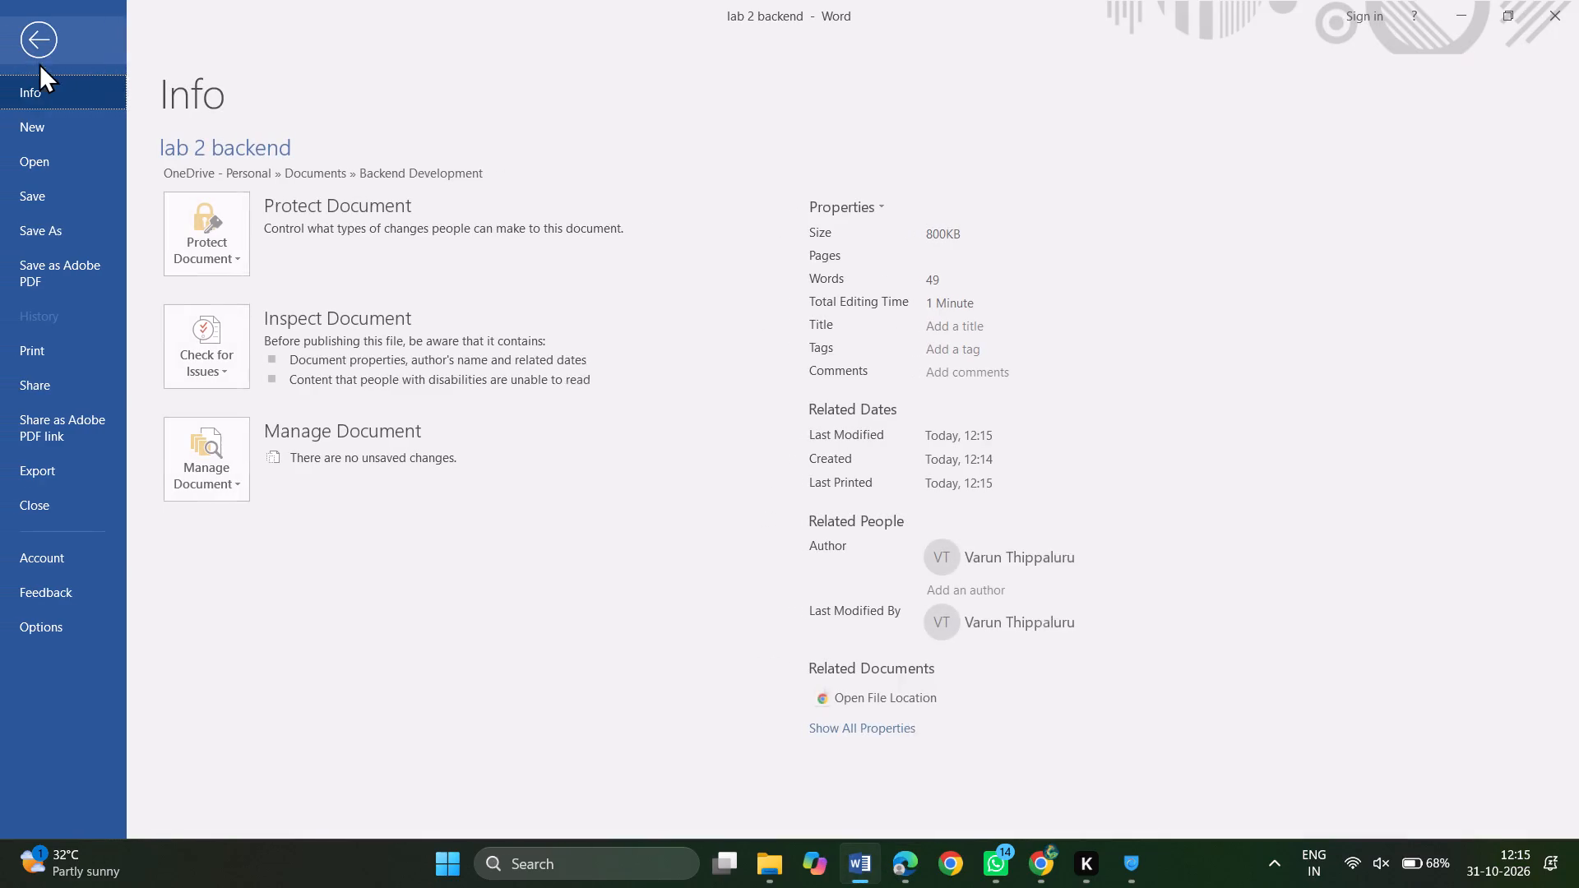
click(53, 225)
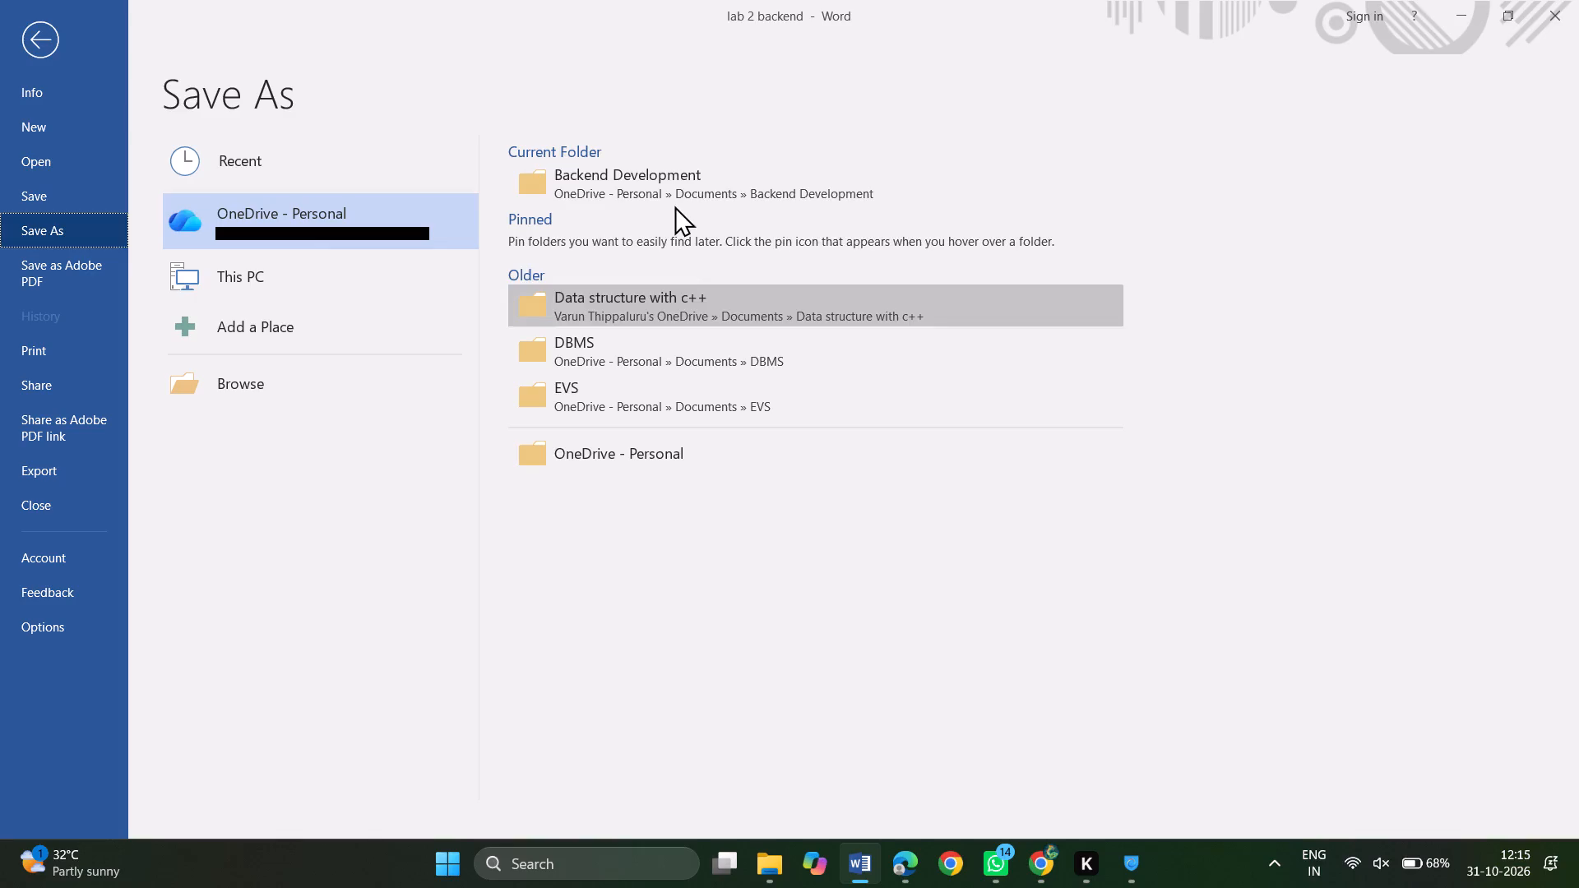
click(677, 181)
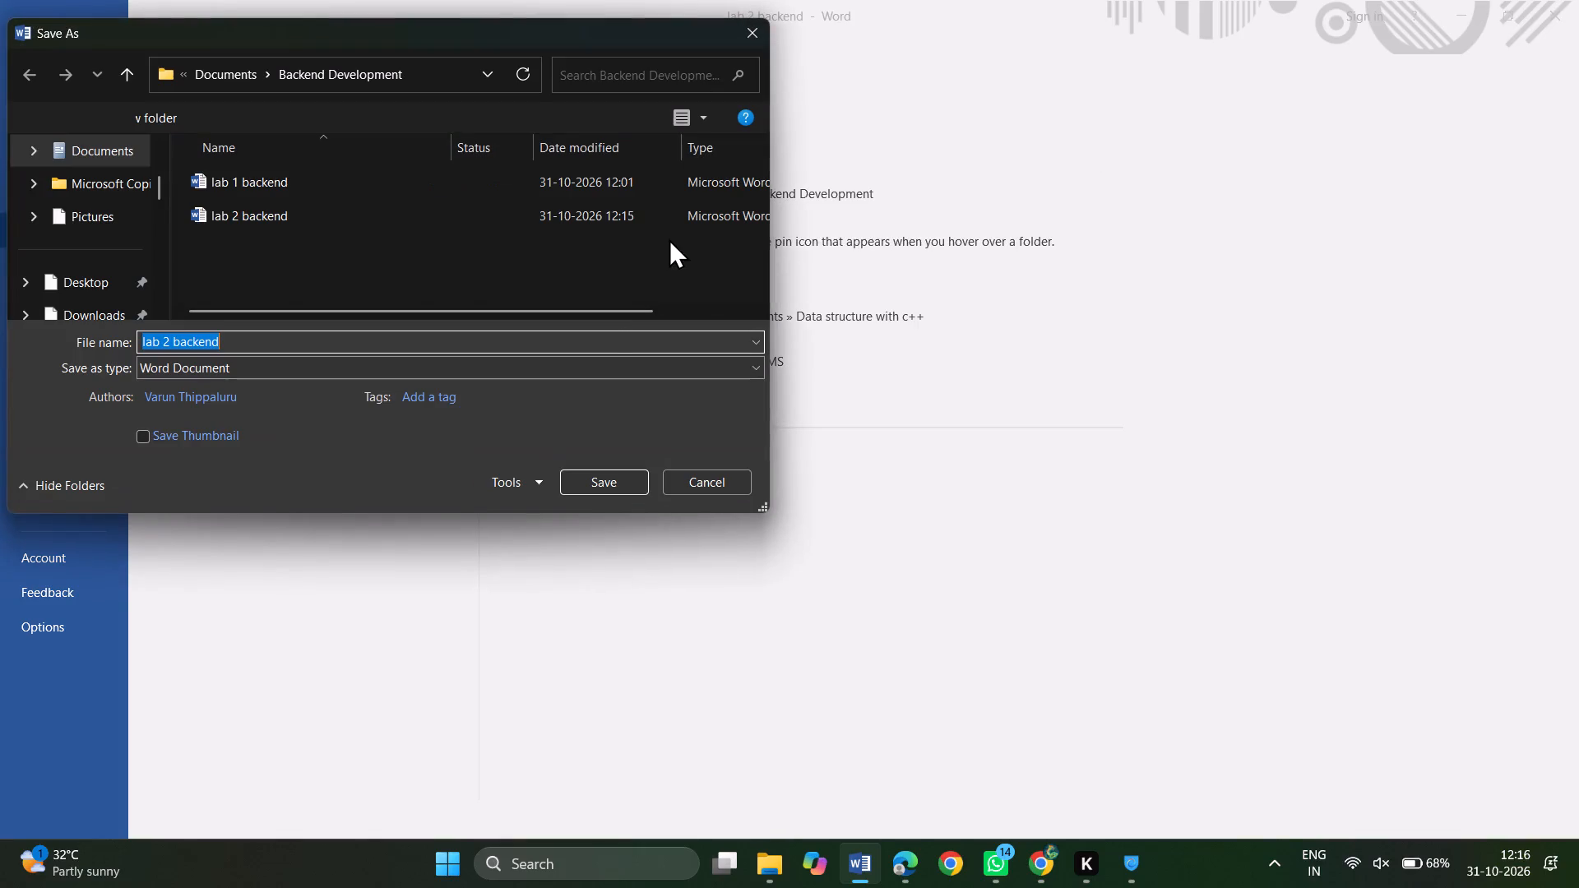
click(509, 368)
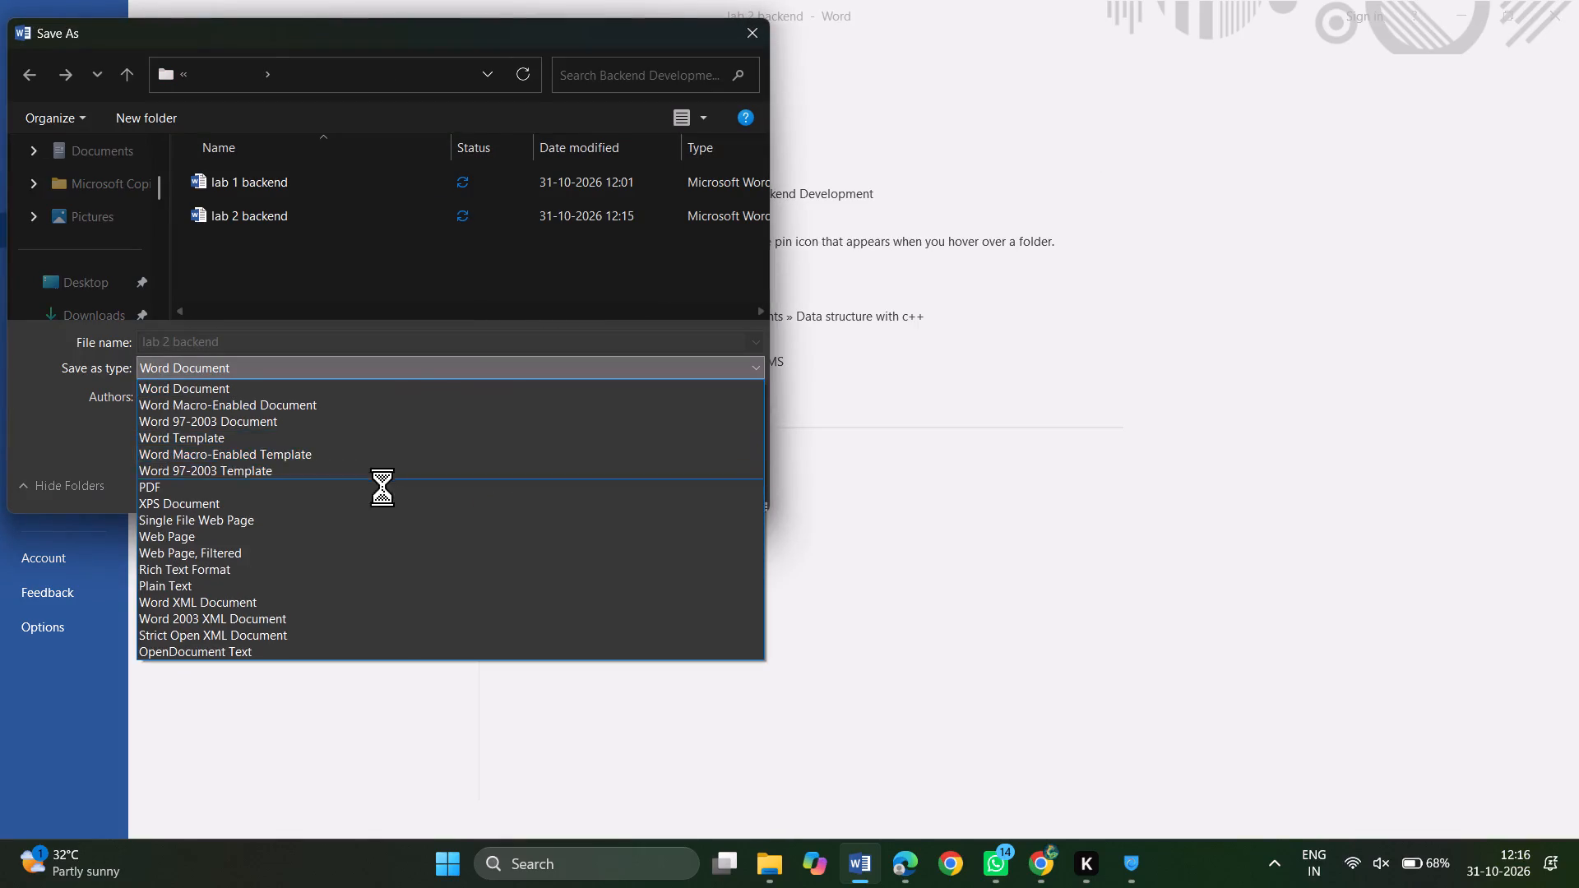
click(377, 490)
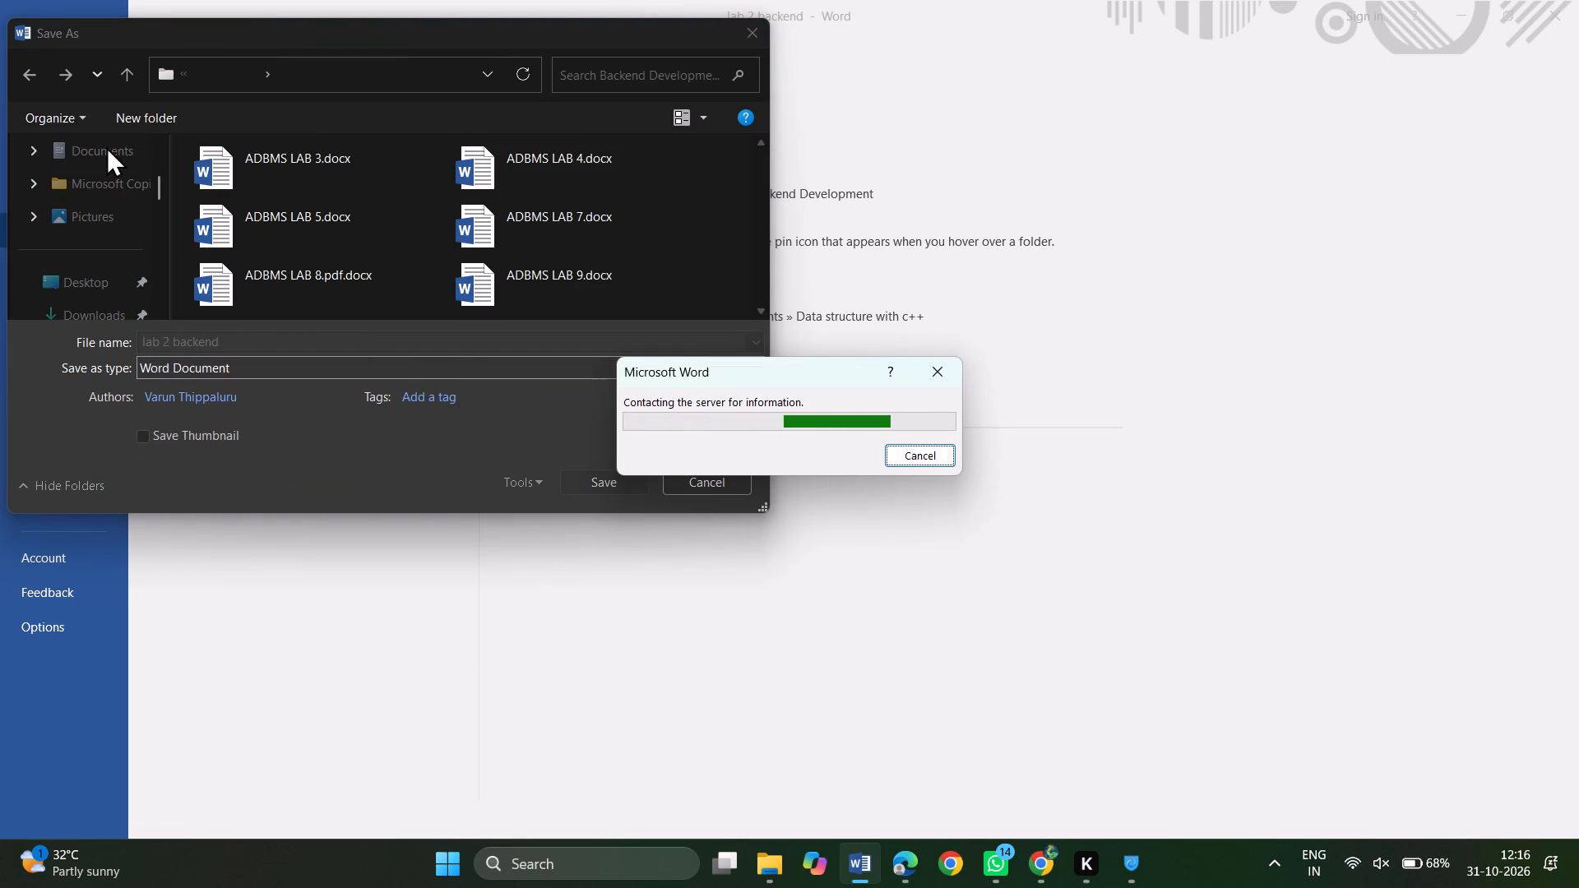
scroll(106, 164, up, 1)
click(101, 158)
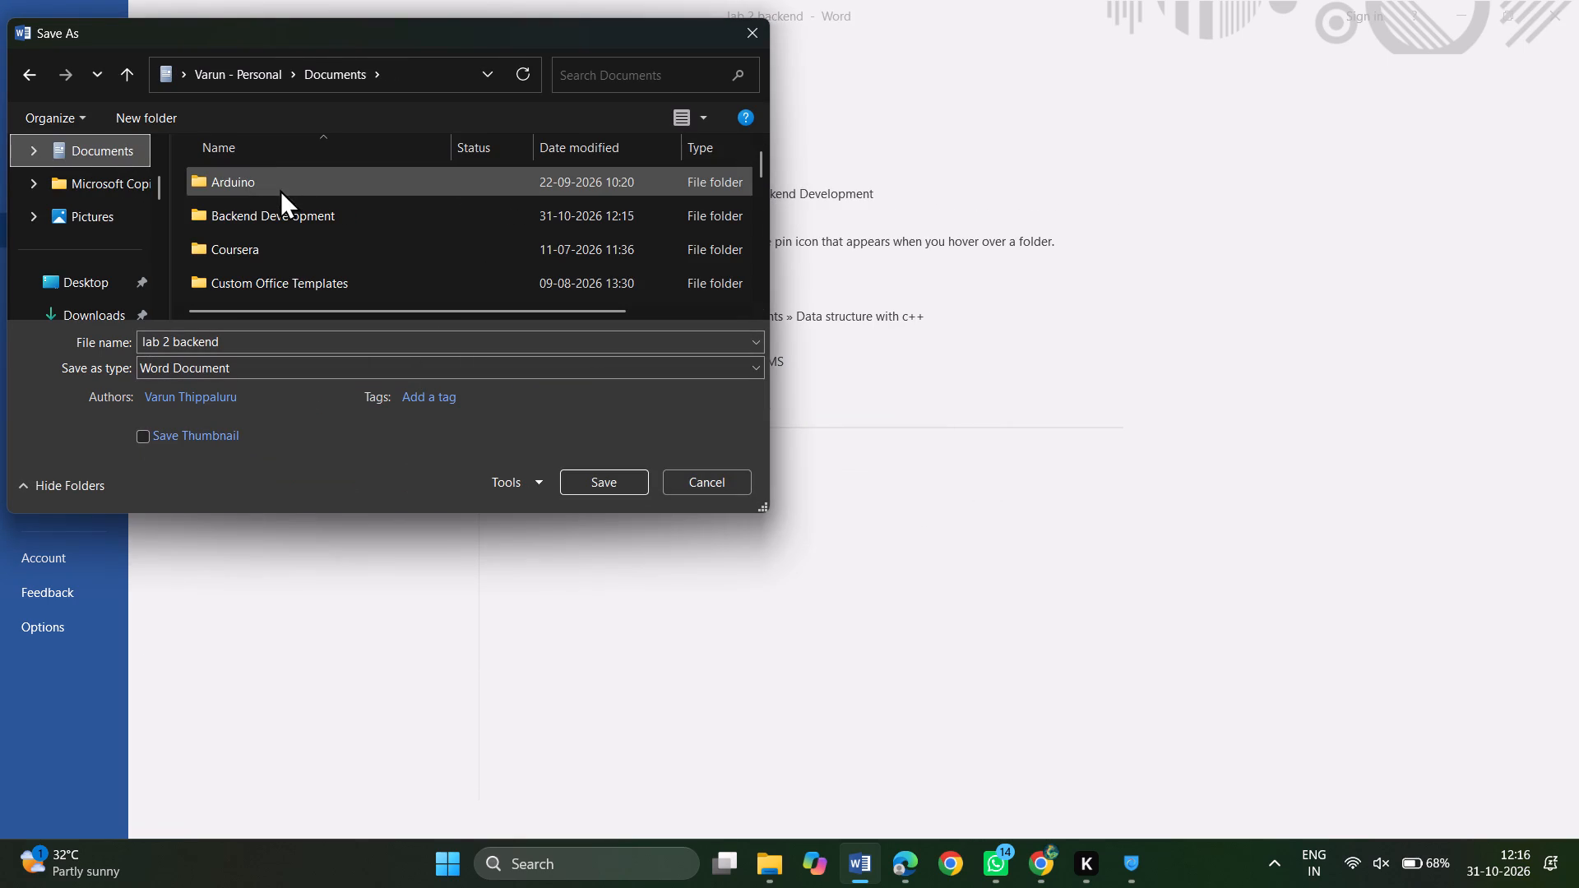
double_click(262, 229)
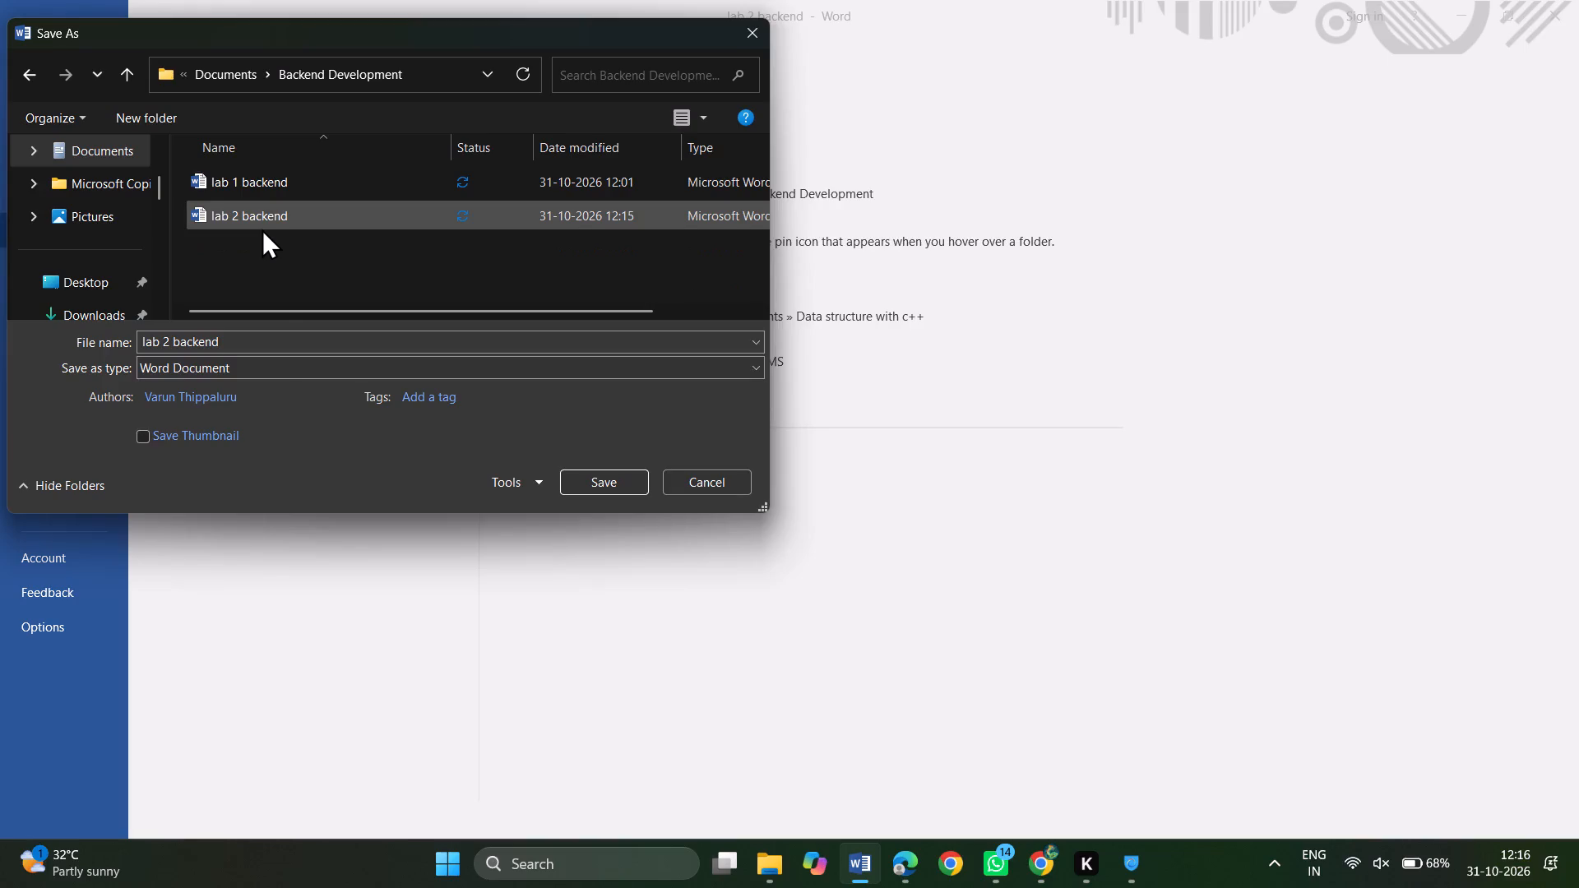
click(261, 365)
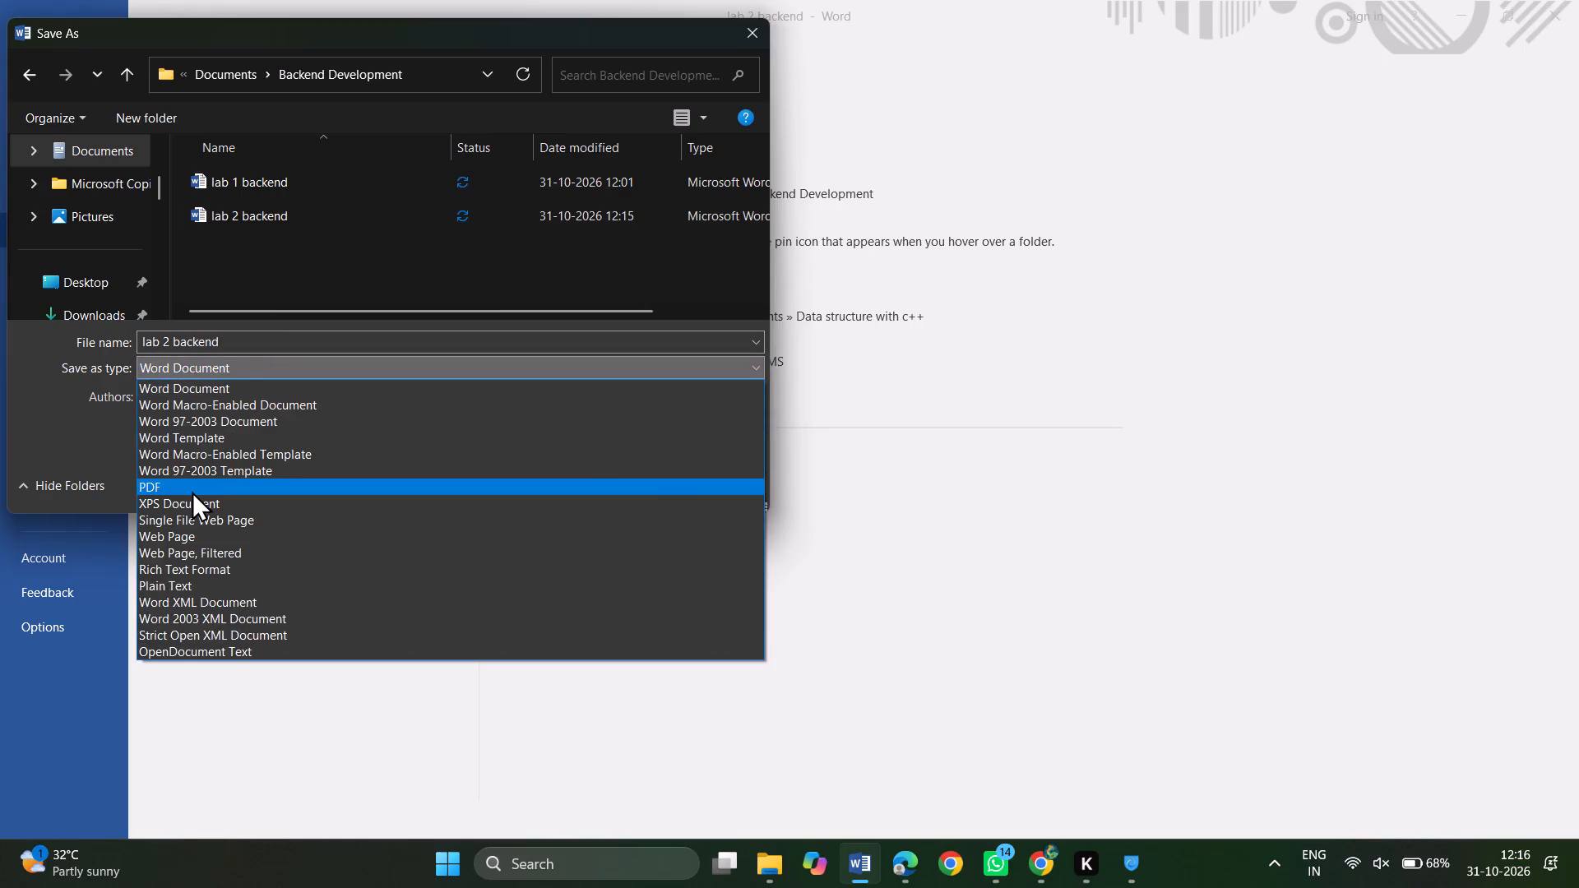
click(192, 491)
click(602, 527)
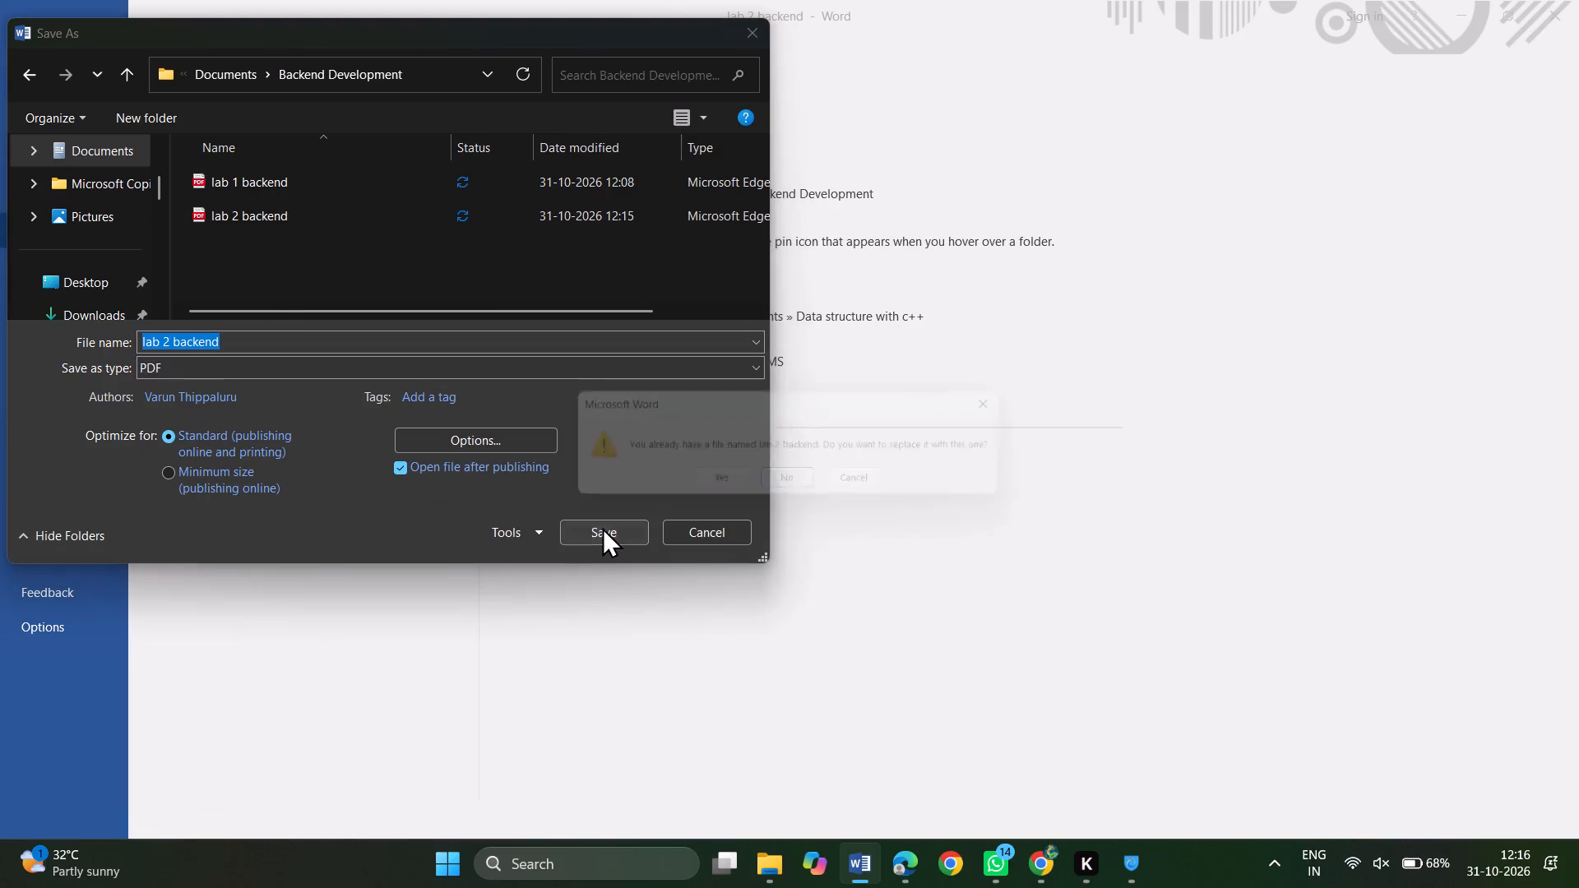
click(713, 482)
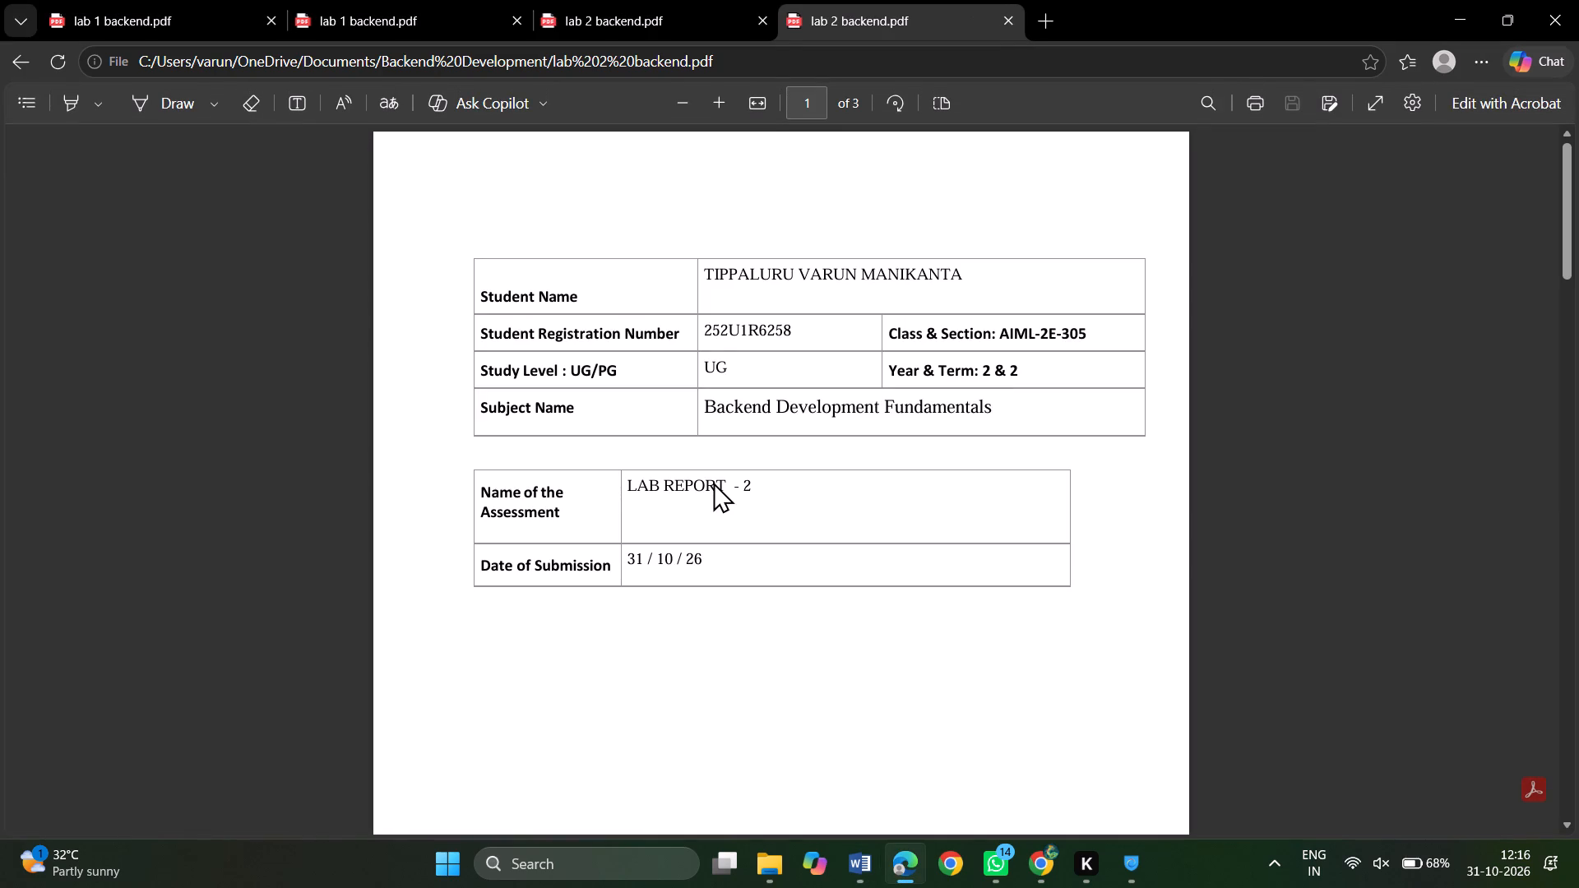
Check the first page of the new lab 2 backend PDF and close all the lab 1 and lab 2 PDFs in Edge.
scroll(738, 469, down, 1)
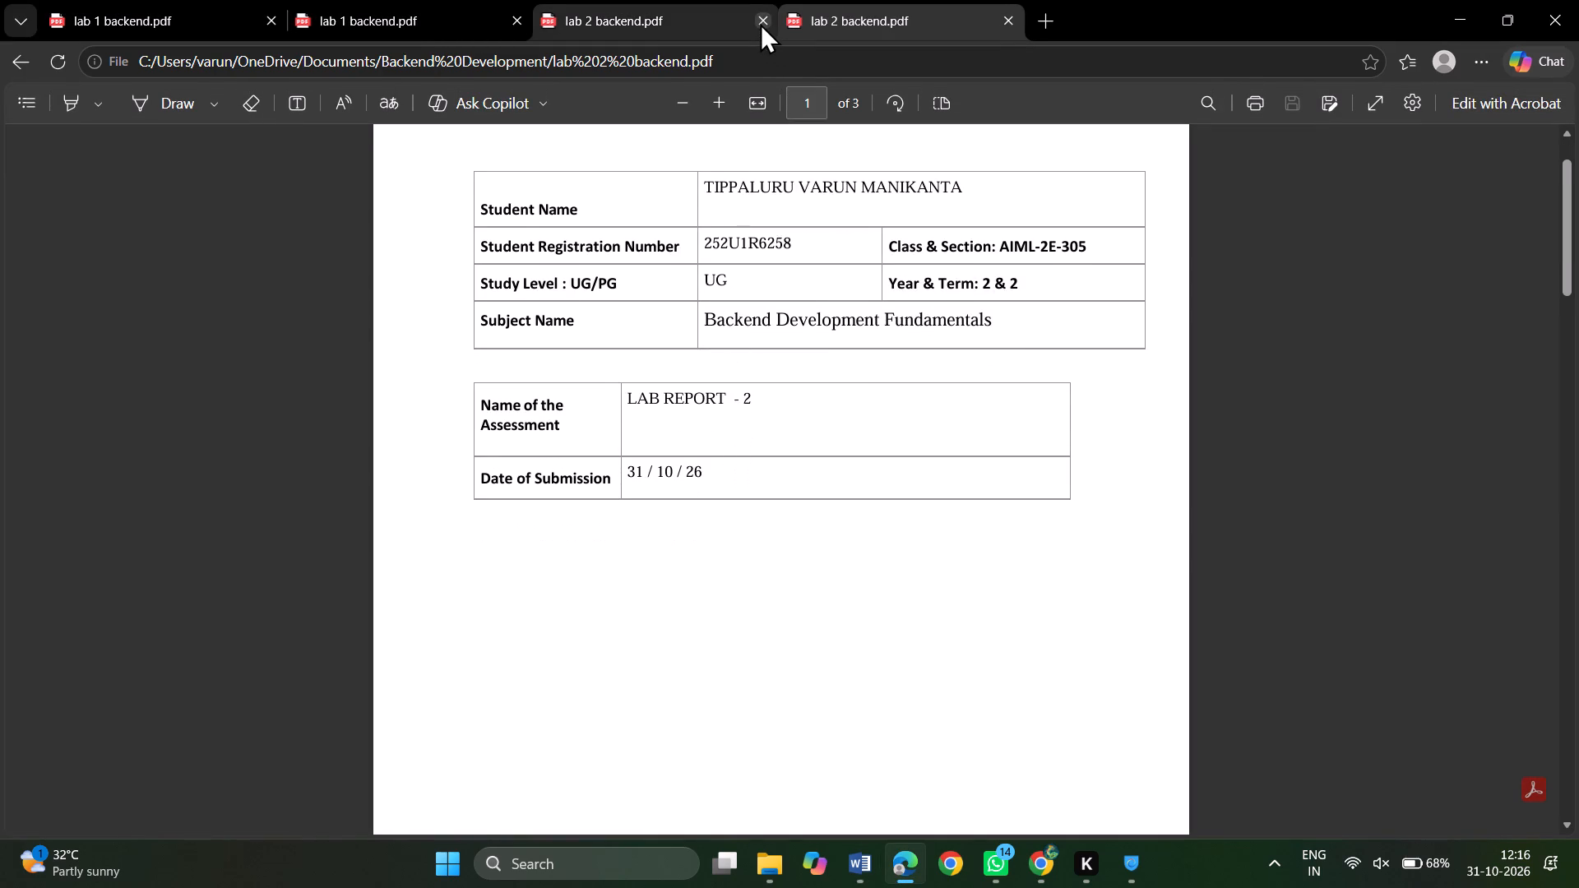
click(760, 23)
click(376, 0)
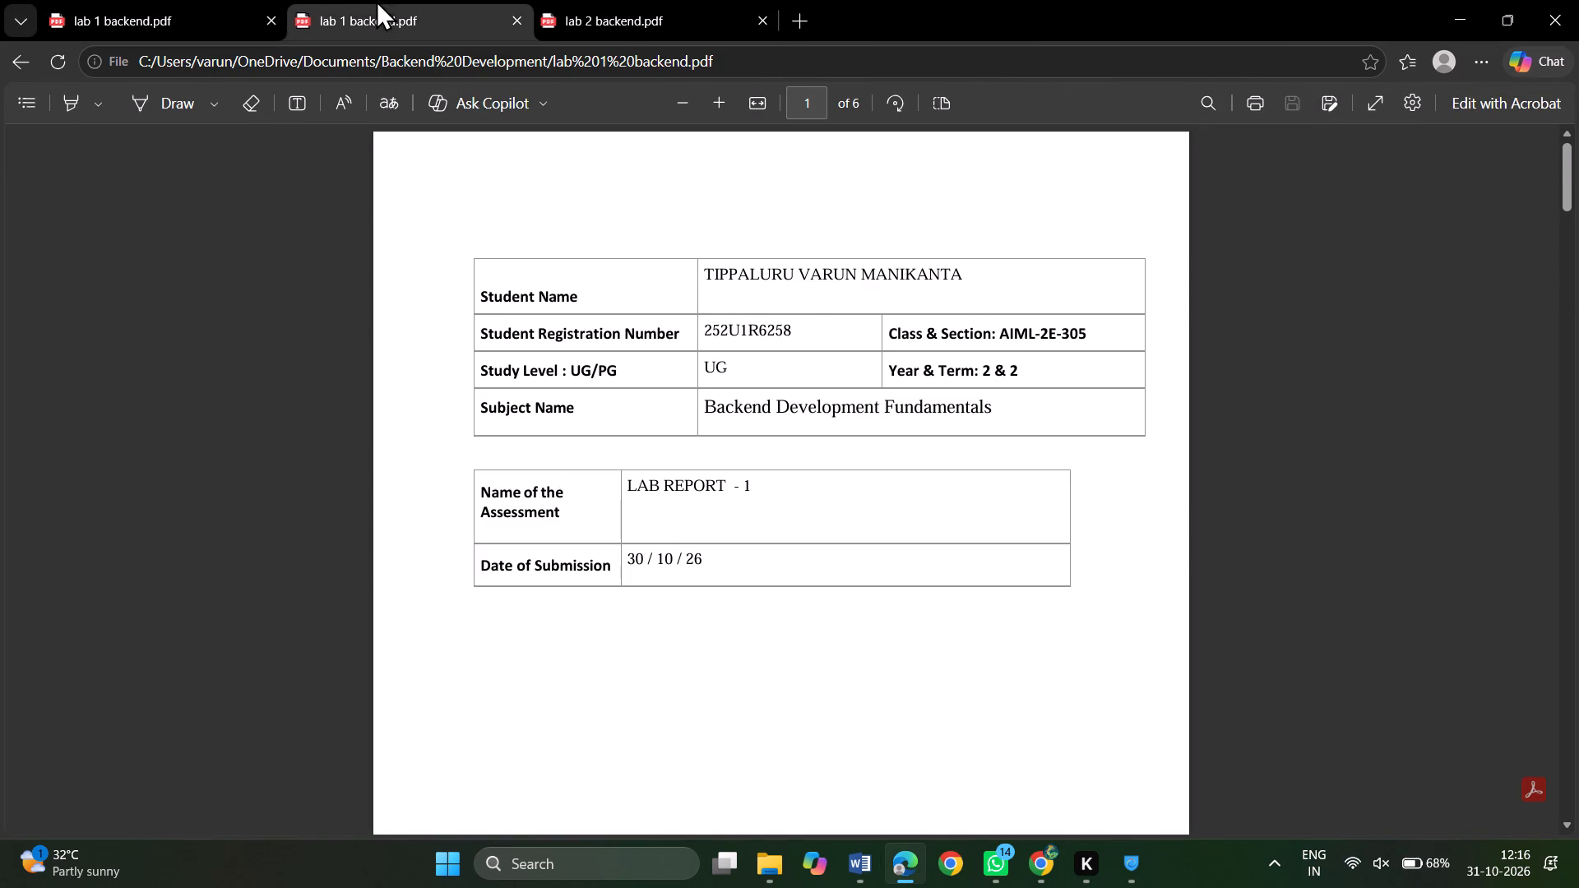
click(167, 0)
click(270, 21)
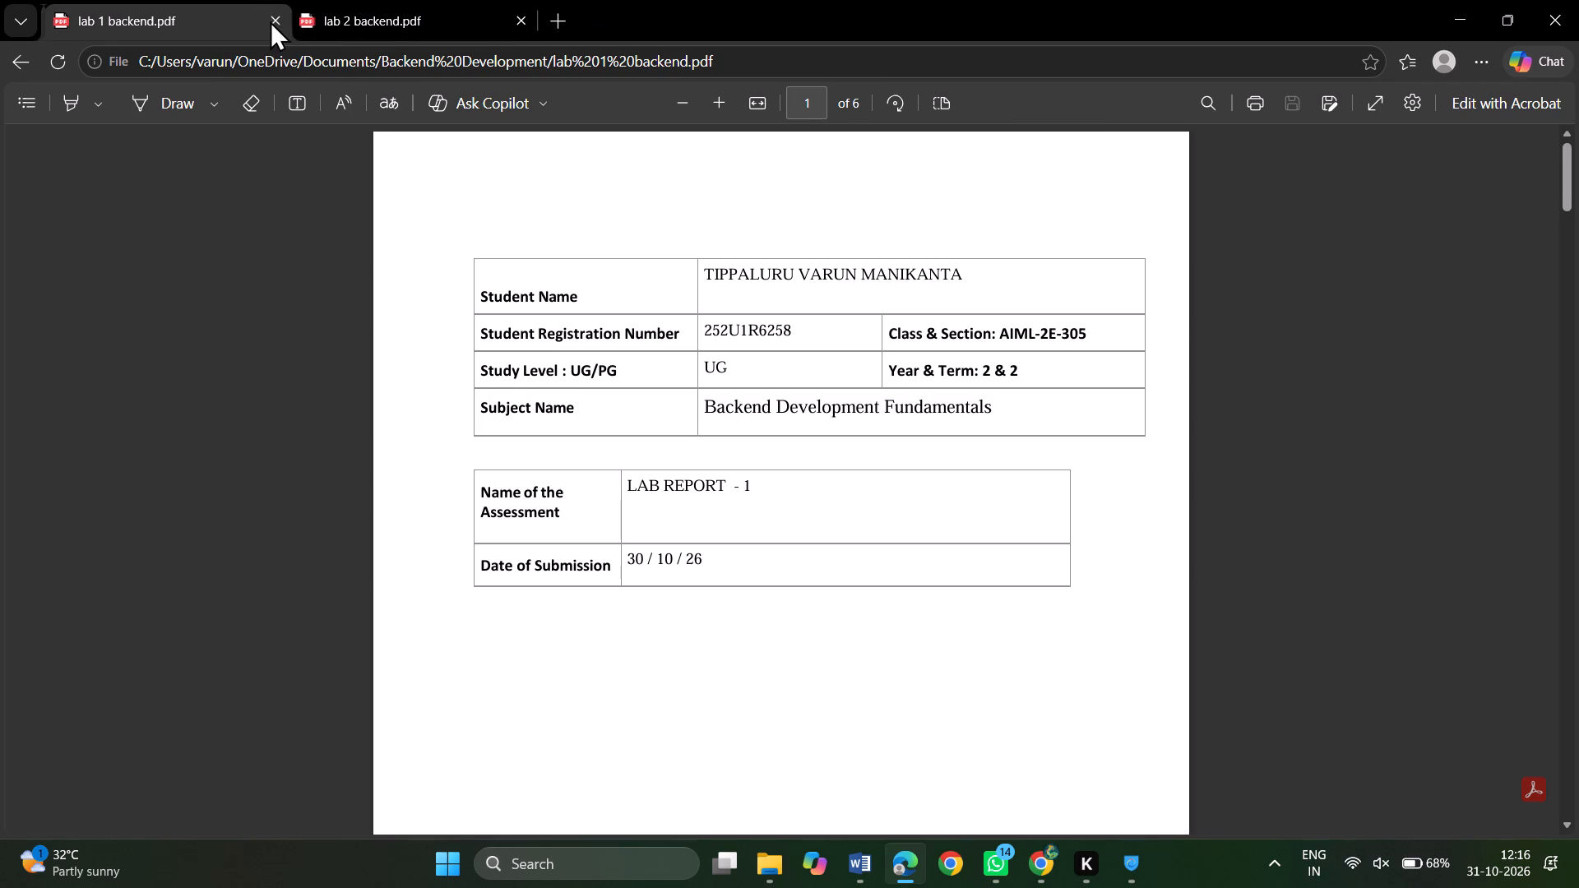
click(270, 21)
click(270, 21)
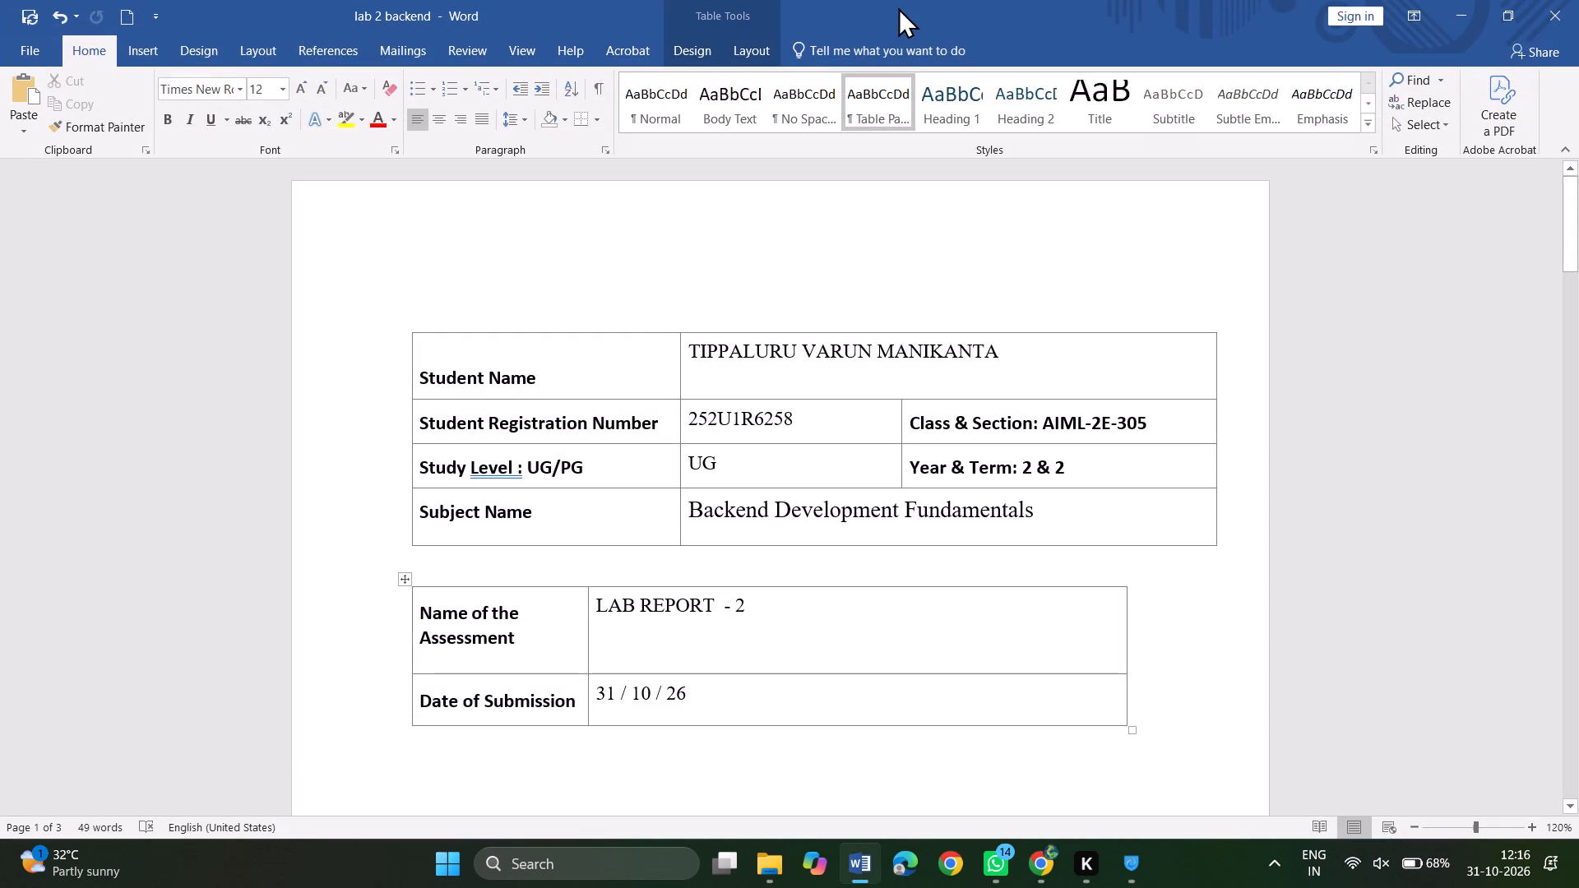
Look through the lab 2 backend Word document down to its last page.
scroll(1046, 597, down, 5)
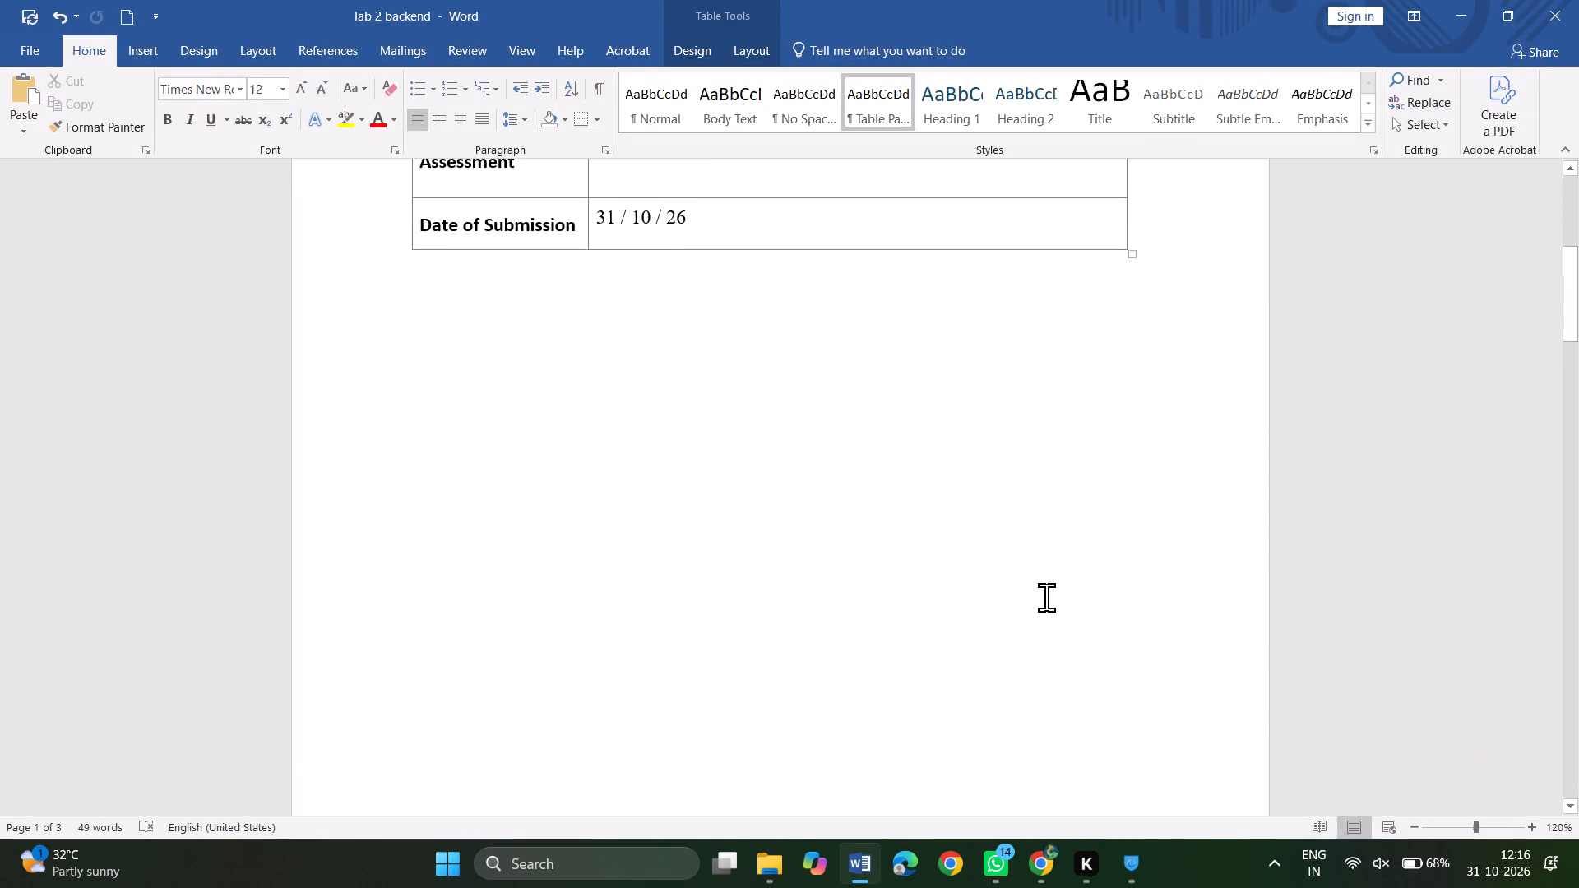
scroll(1046, 597, down, 1)
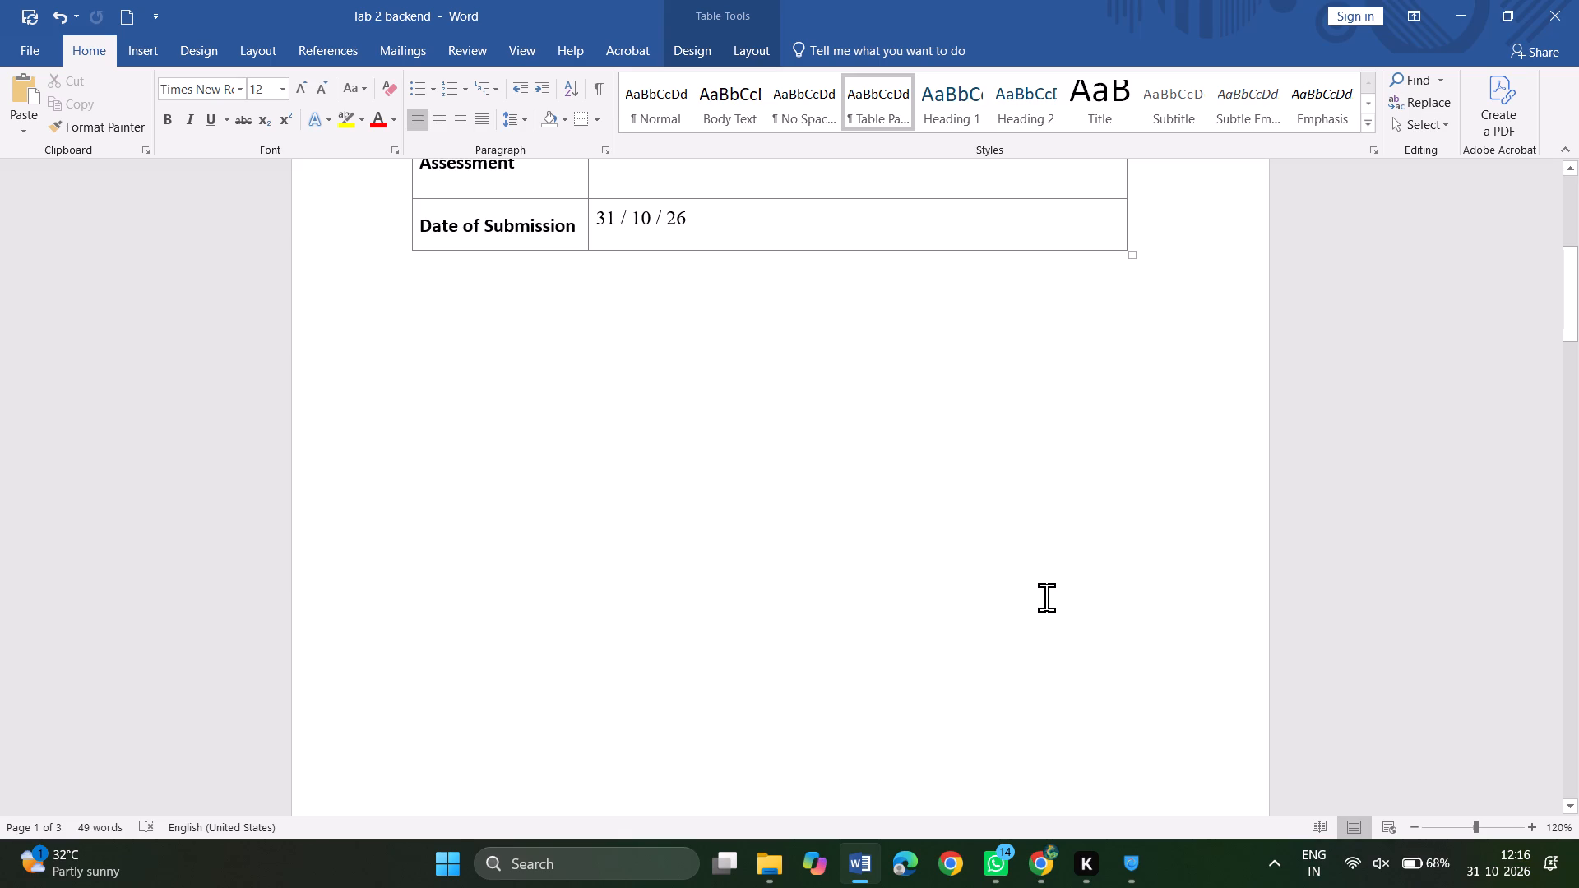
scroll(1046, 597, down, 20)
scroll(1046, 597, down, 12)
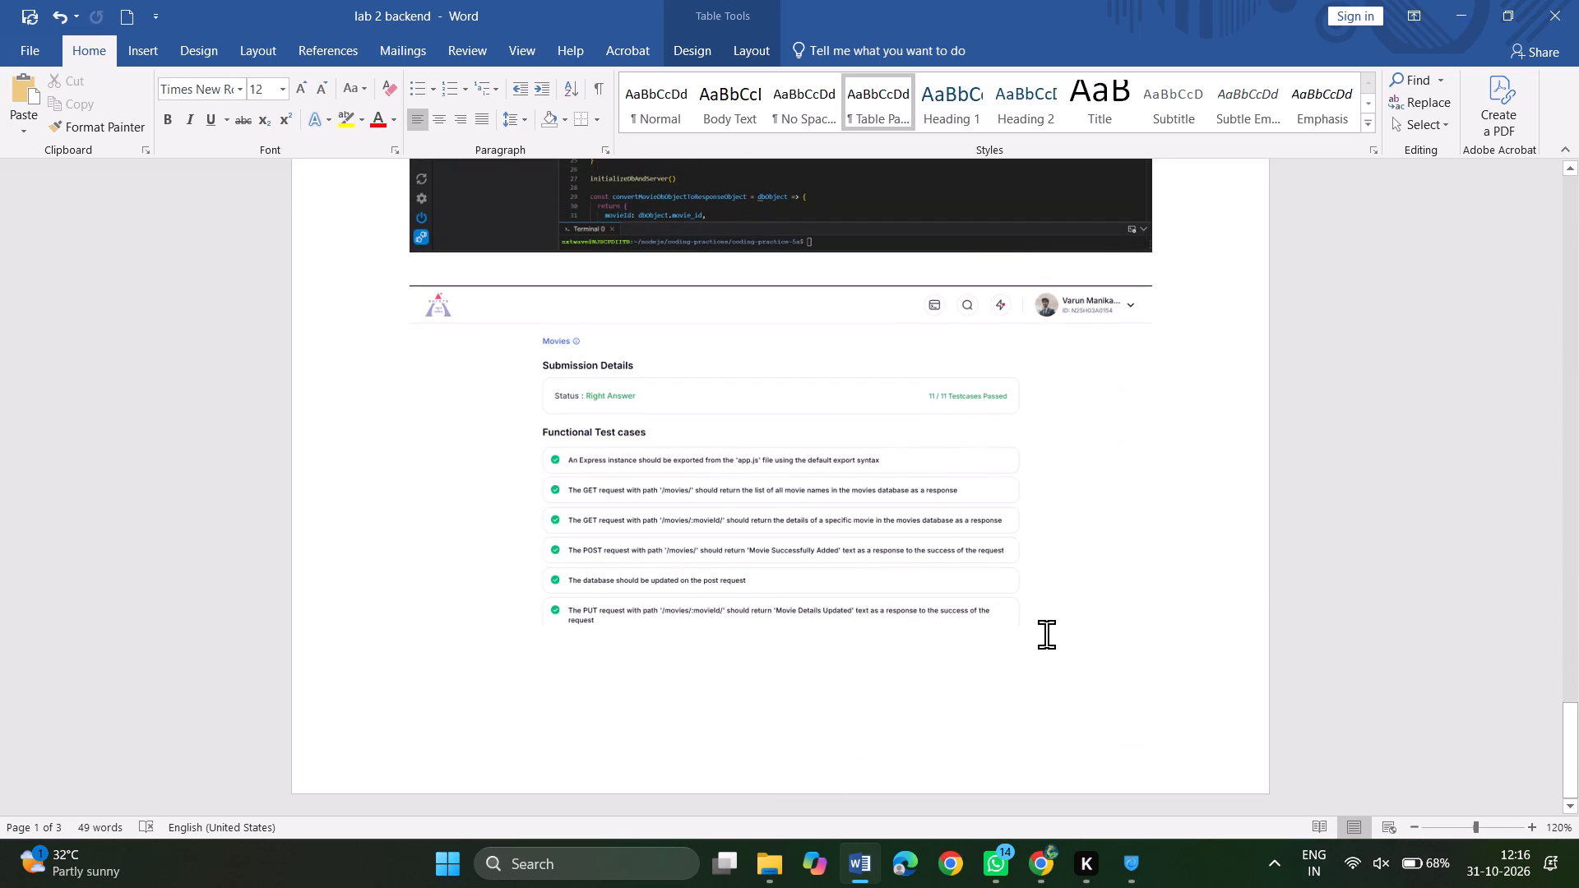
Switch to Chrome and open the Backend Development Fundamentals assessments on the university portal.
click(1030, 849)
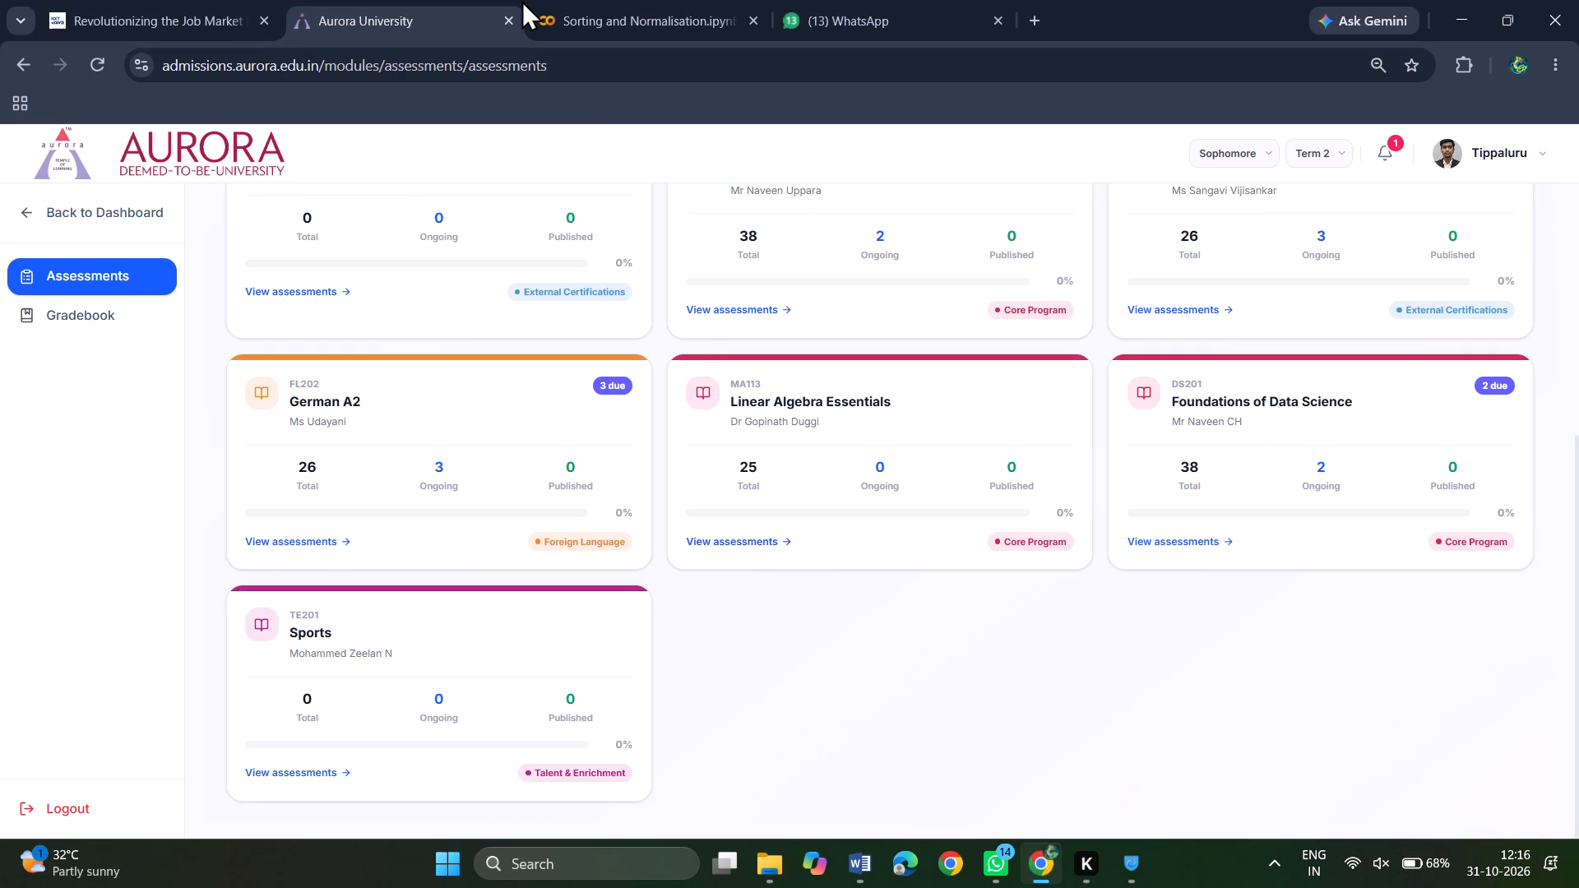
scroll(336, 322, up, 4)
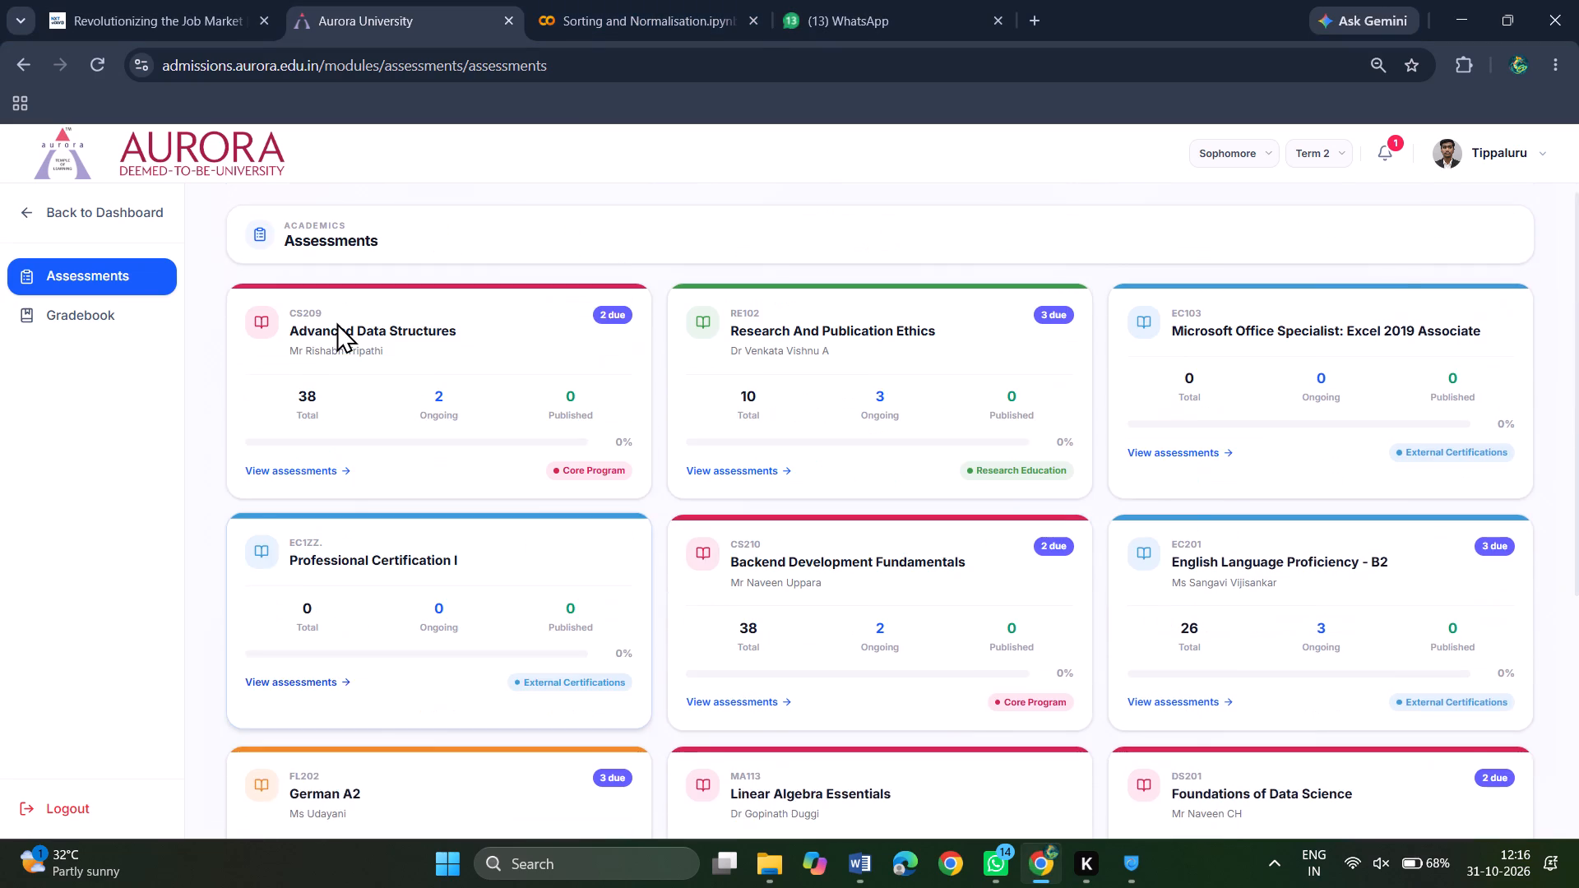
scroll(843, 530, down, 1)
click(771, 643)
scroll(771, 643, down, 1)
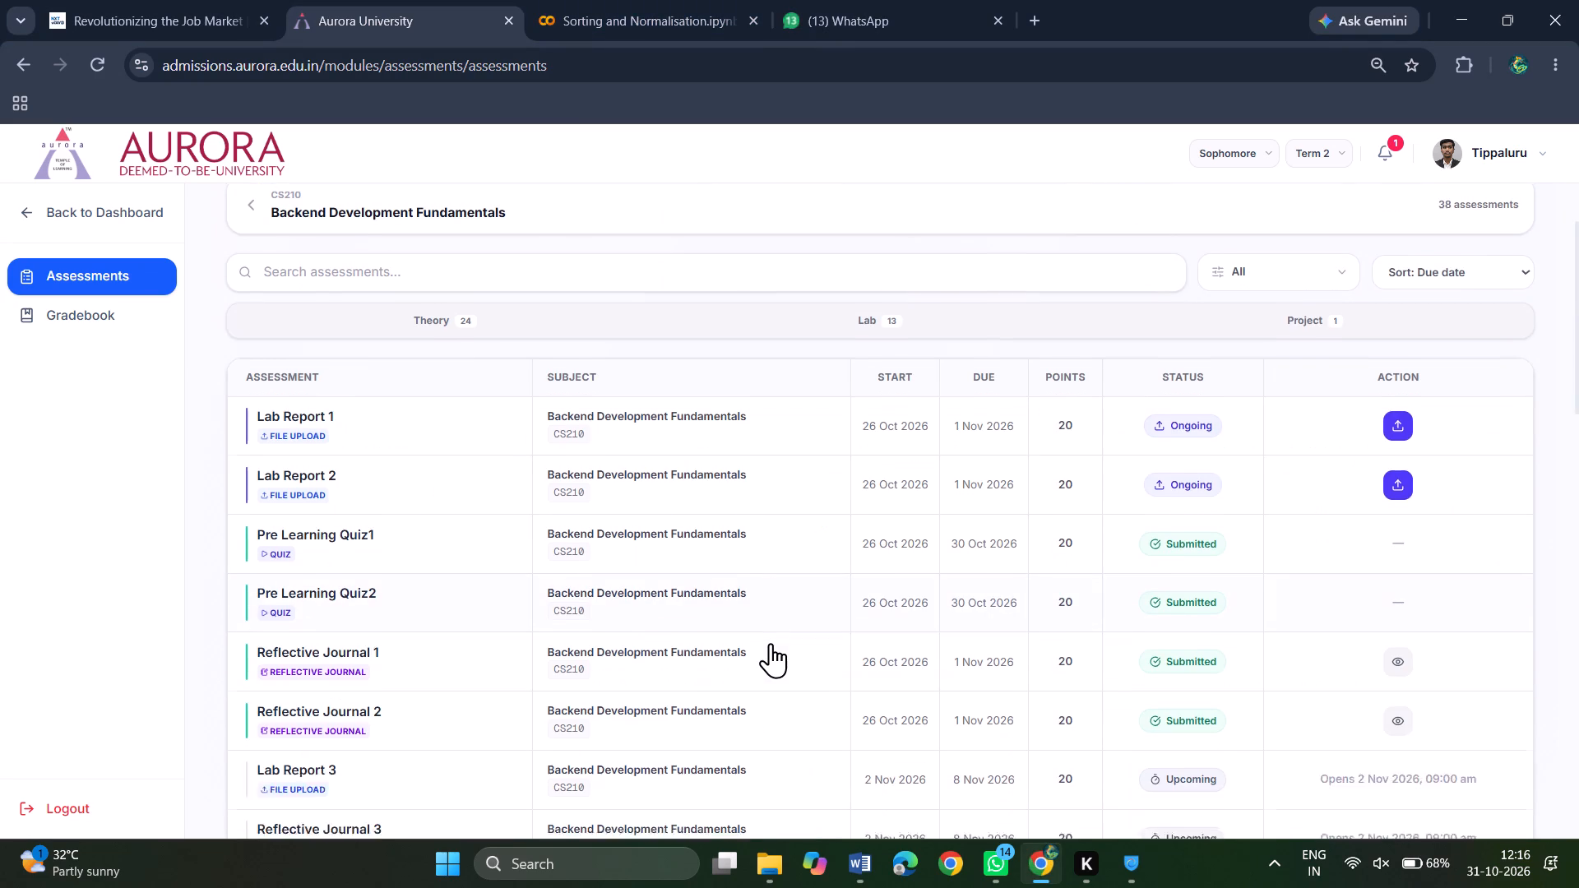
scroll(771, 643, down, 1)
Upload the "lab 1 backend" PDF from Documents > Backend Development as the submission for Lab Report 1.
click(1397, 392)
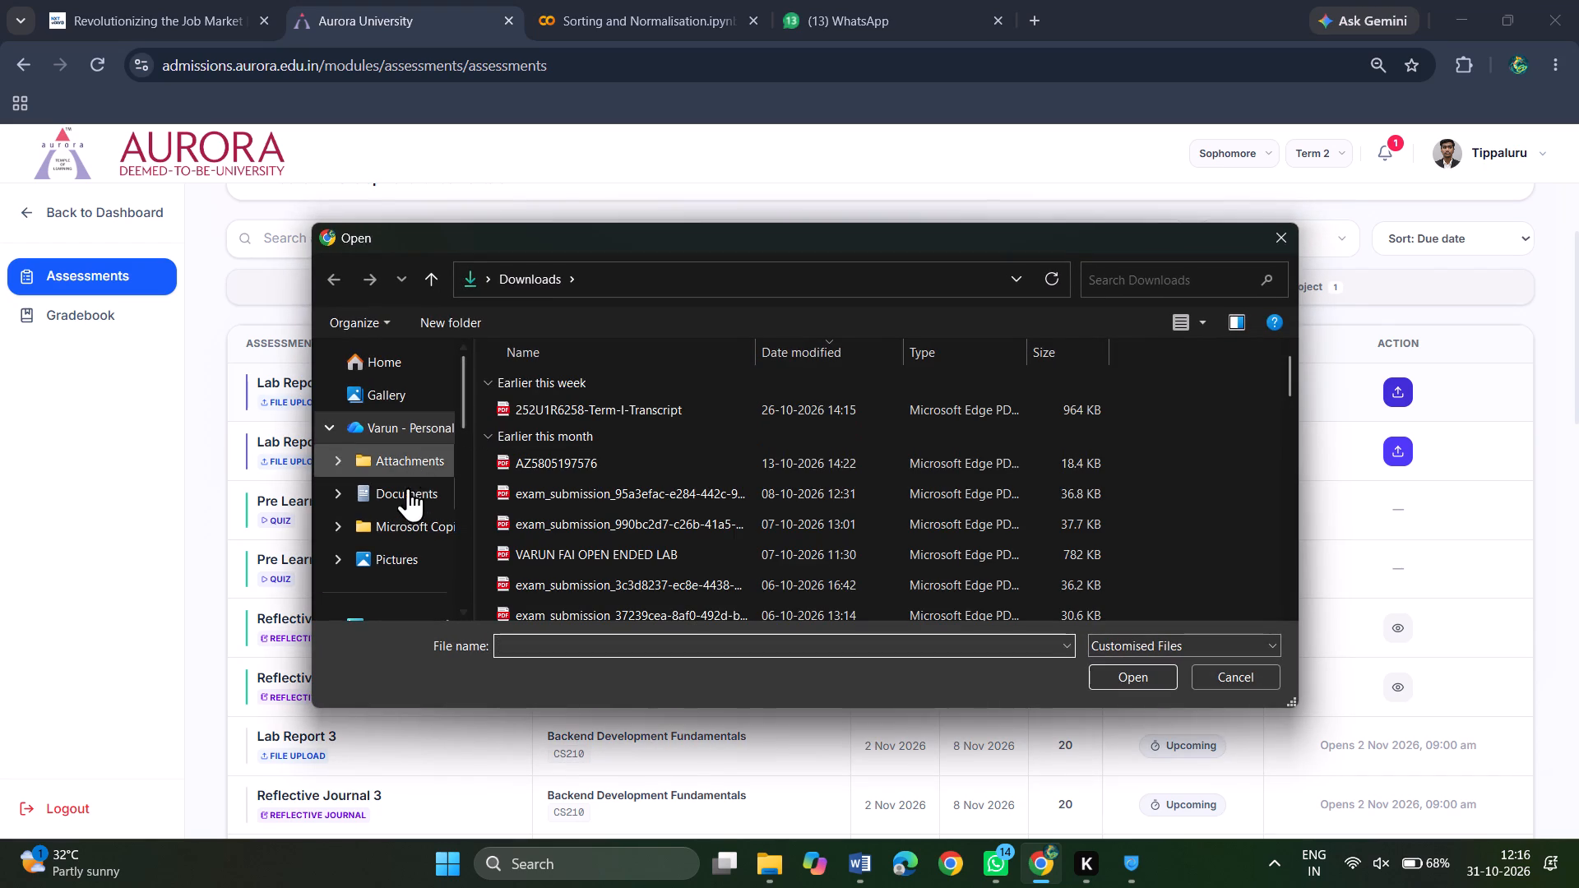
click(405, 492)
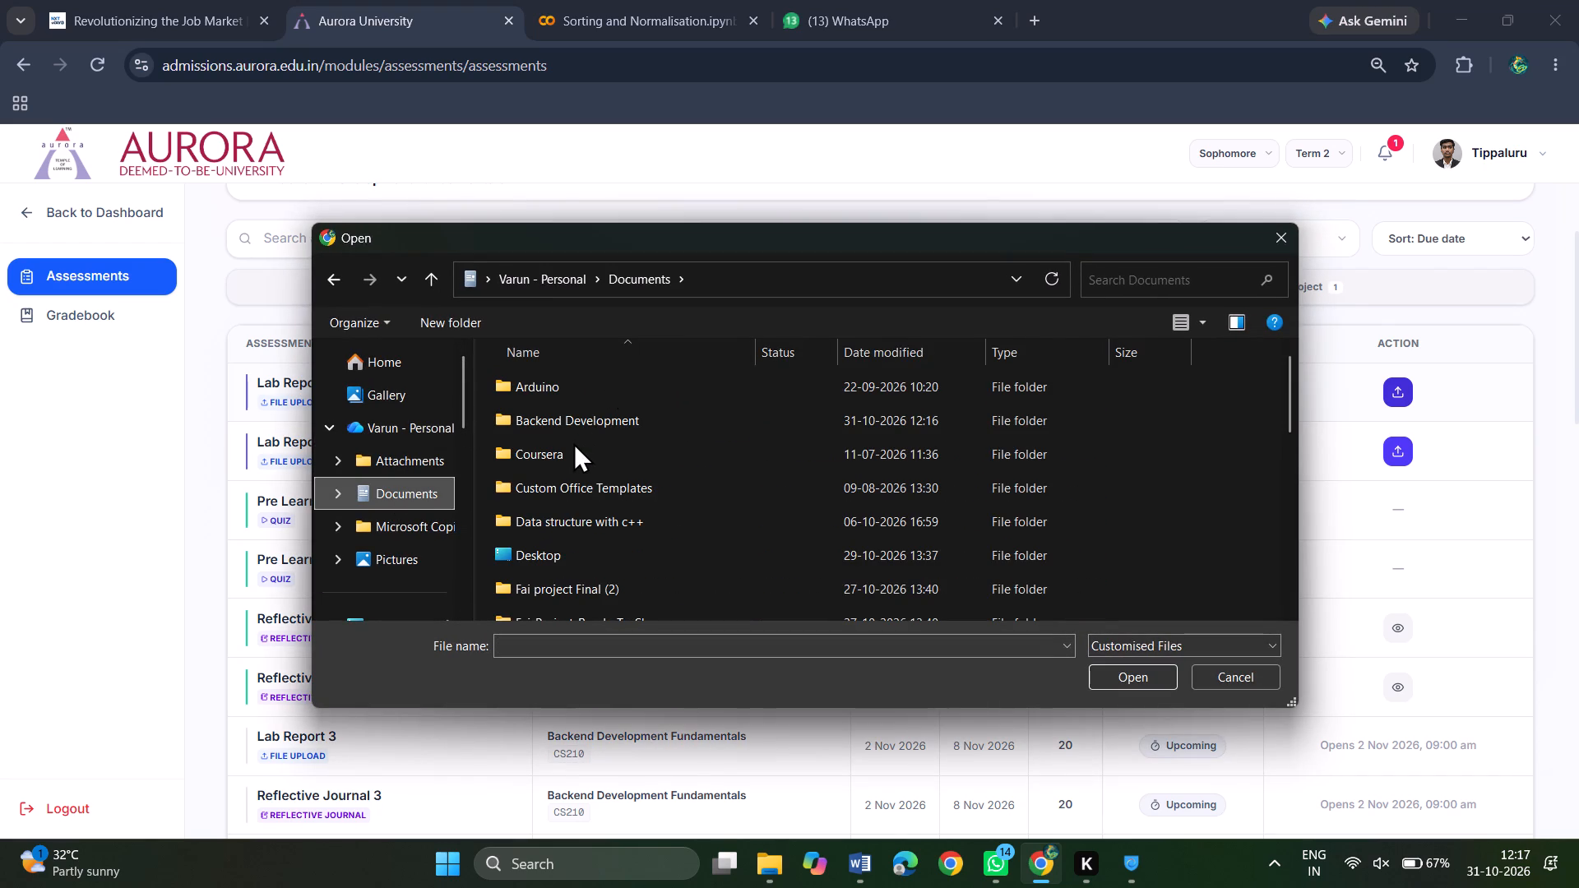
double_click(576, 419)
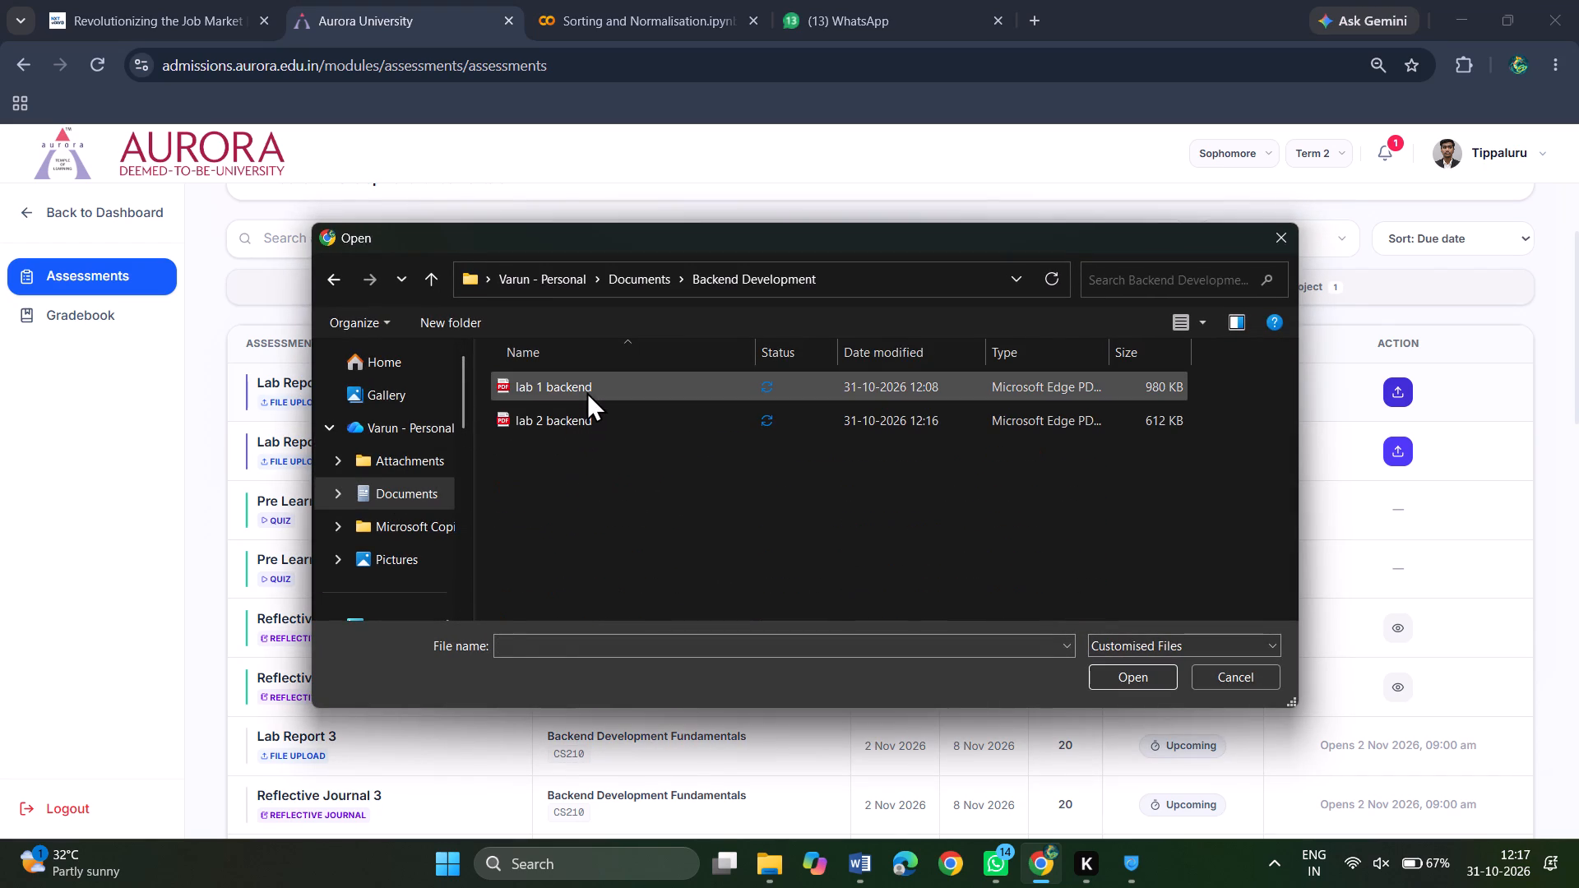
double_click(586, 391)
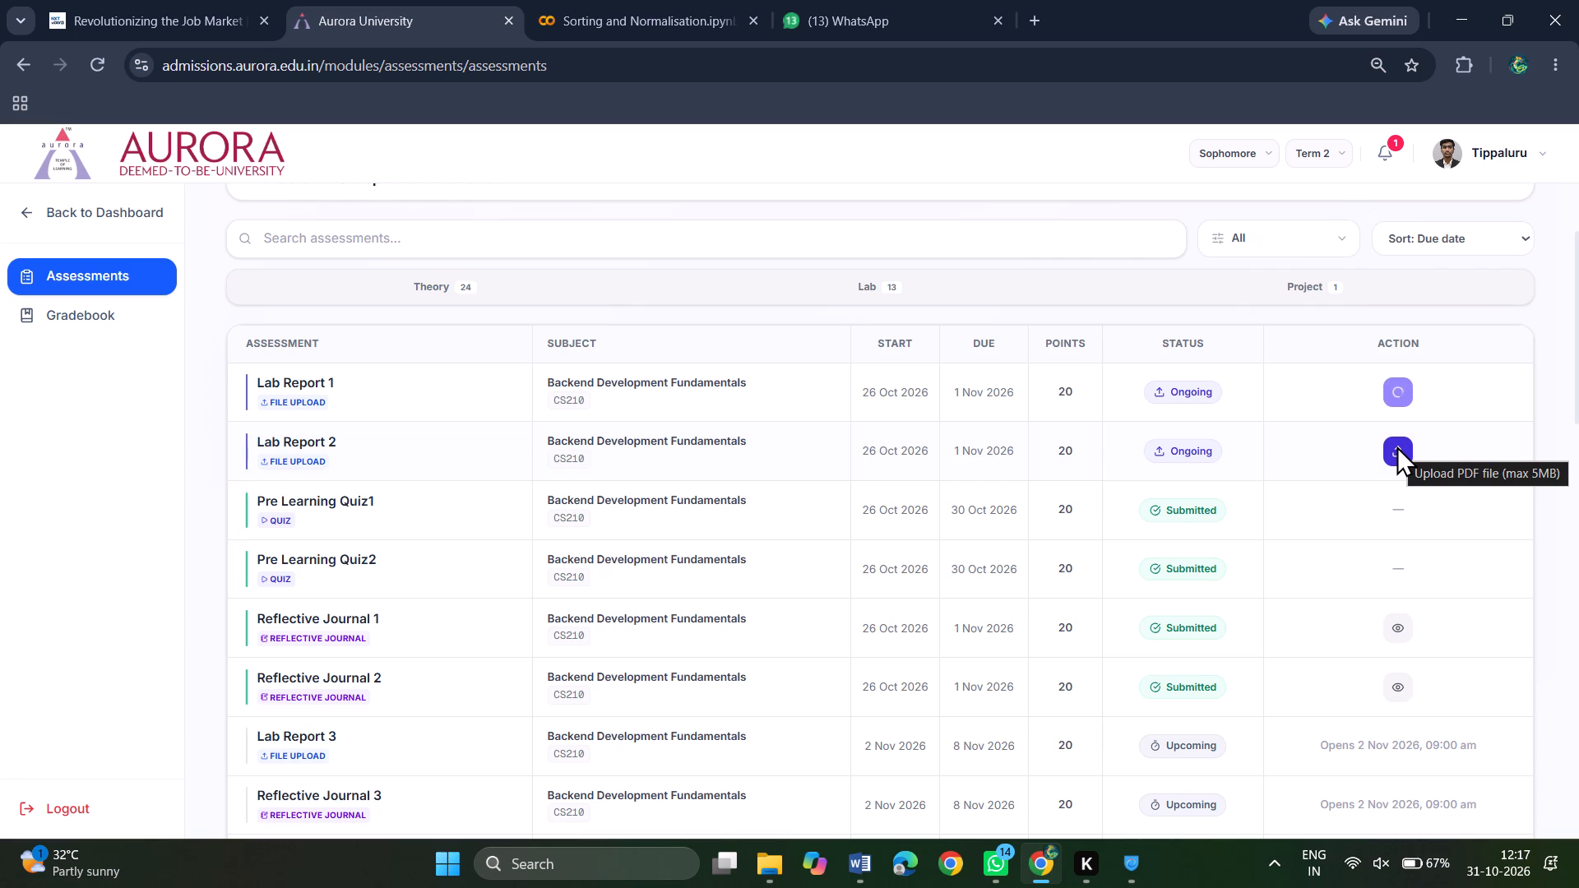
Upload the "lab 2 backend" PDF as the submission for Lab Report 2.
click(1396, 446)
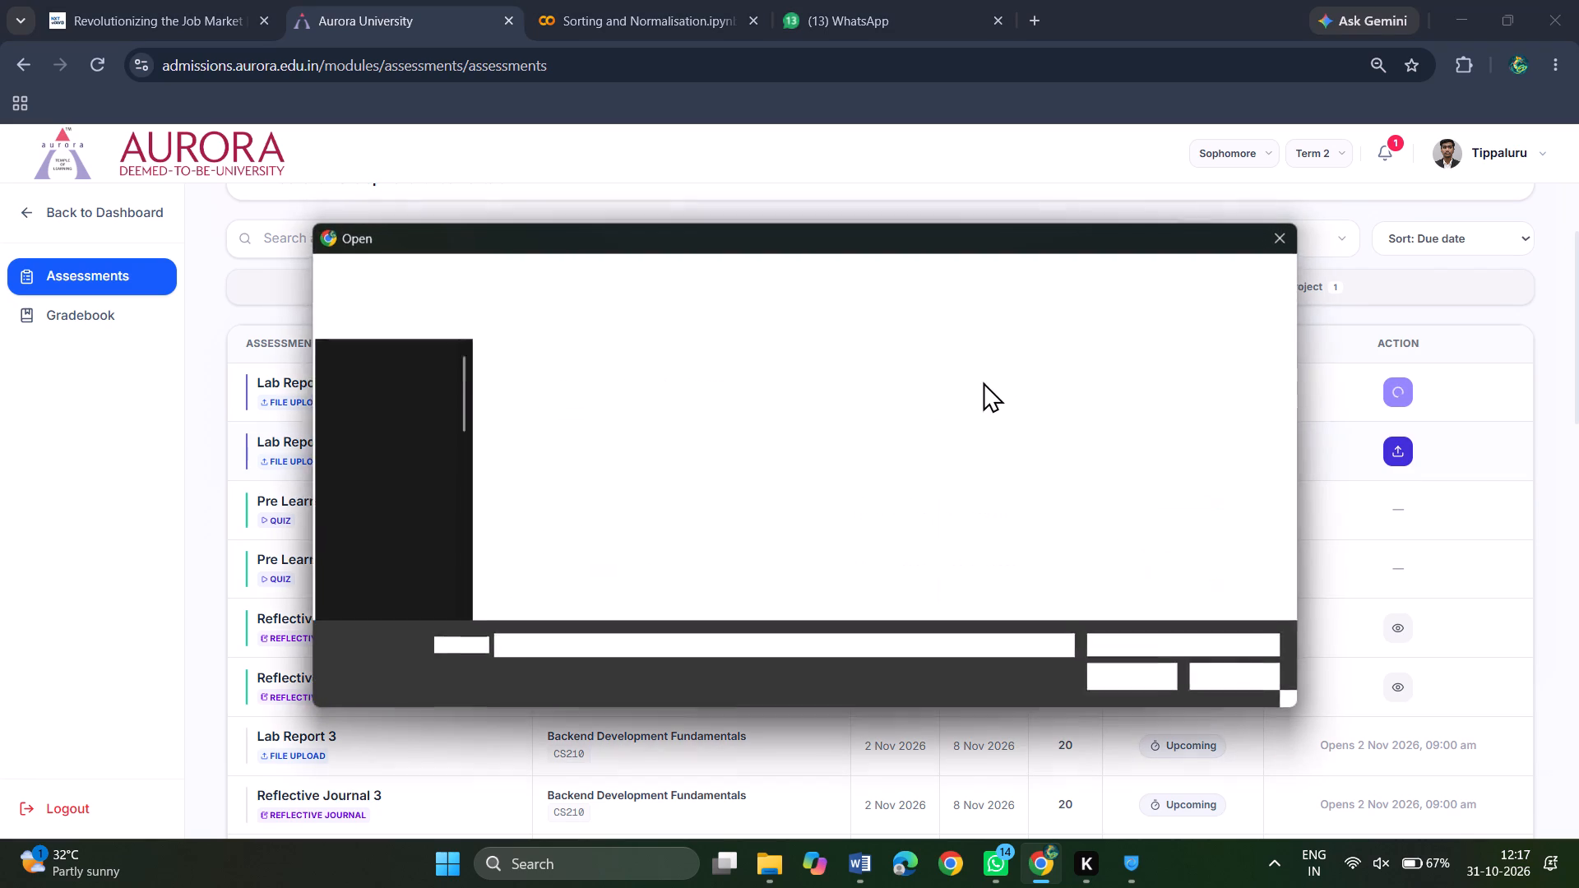
double_click(630, 416)
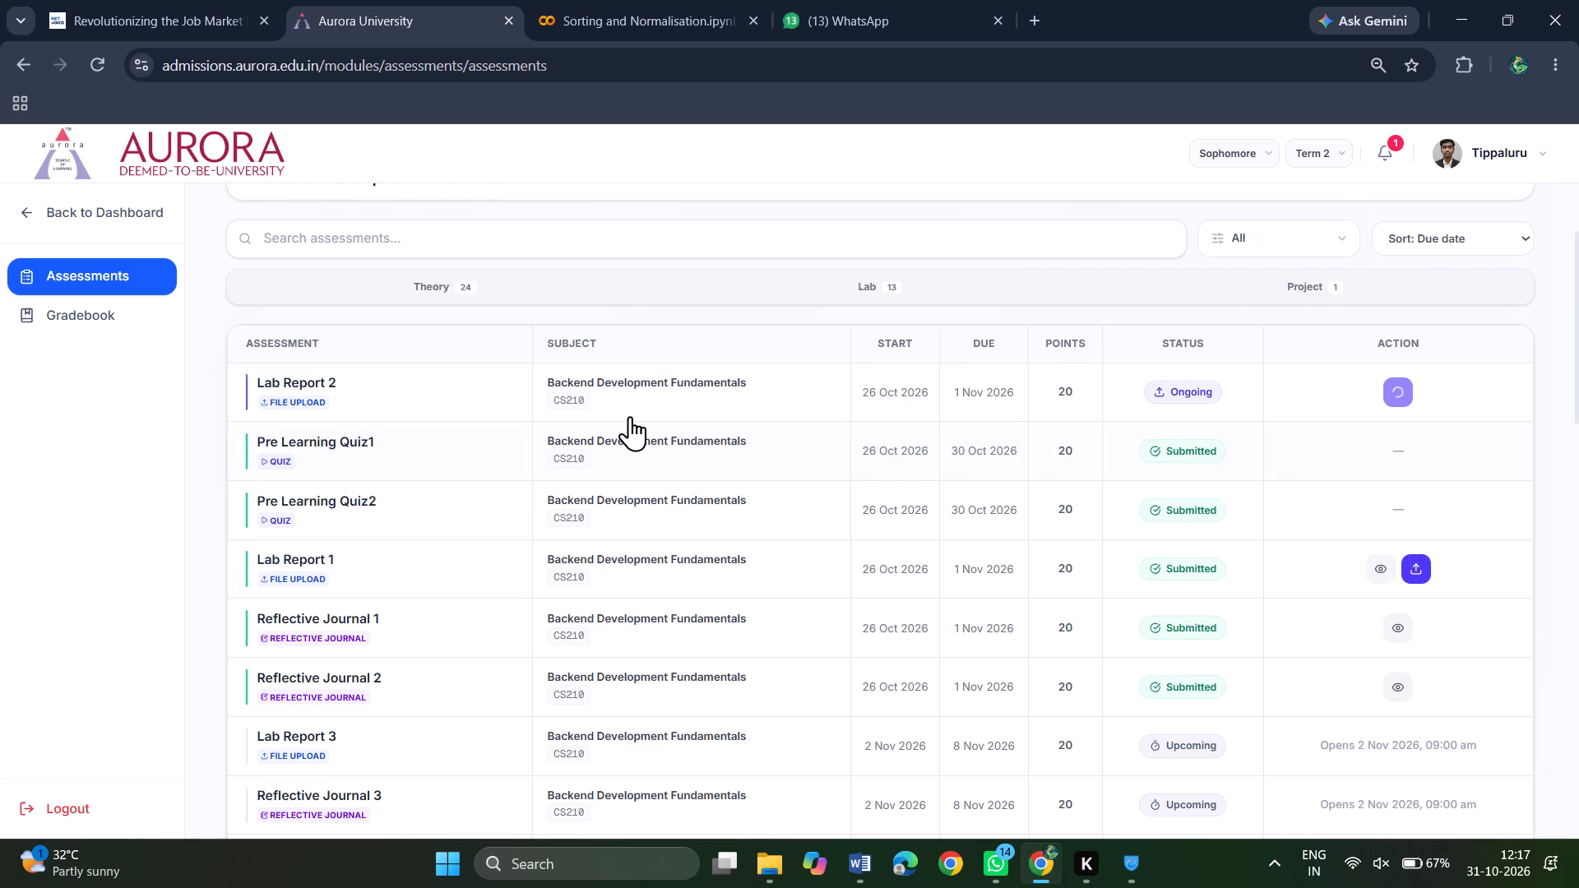
Open the submitted Lab Report 1 and Lab Report 2 files and look through the lab 1 PDF to its last page.
click(1380, 579)
click(349, 0)
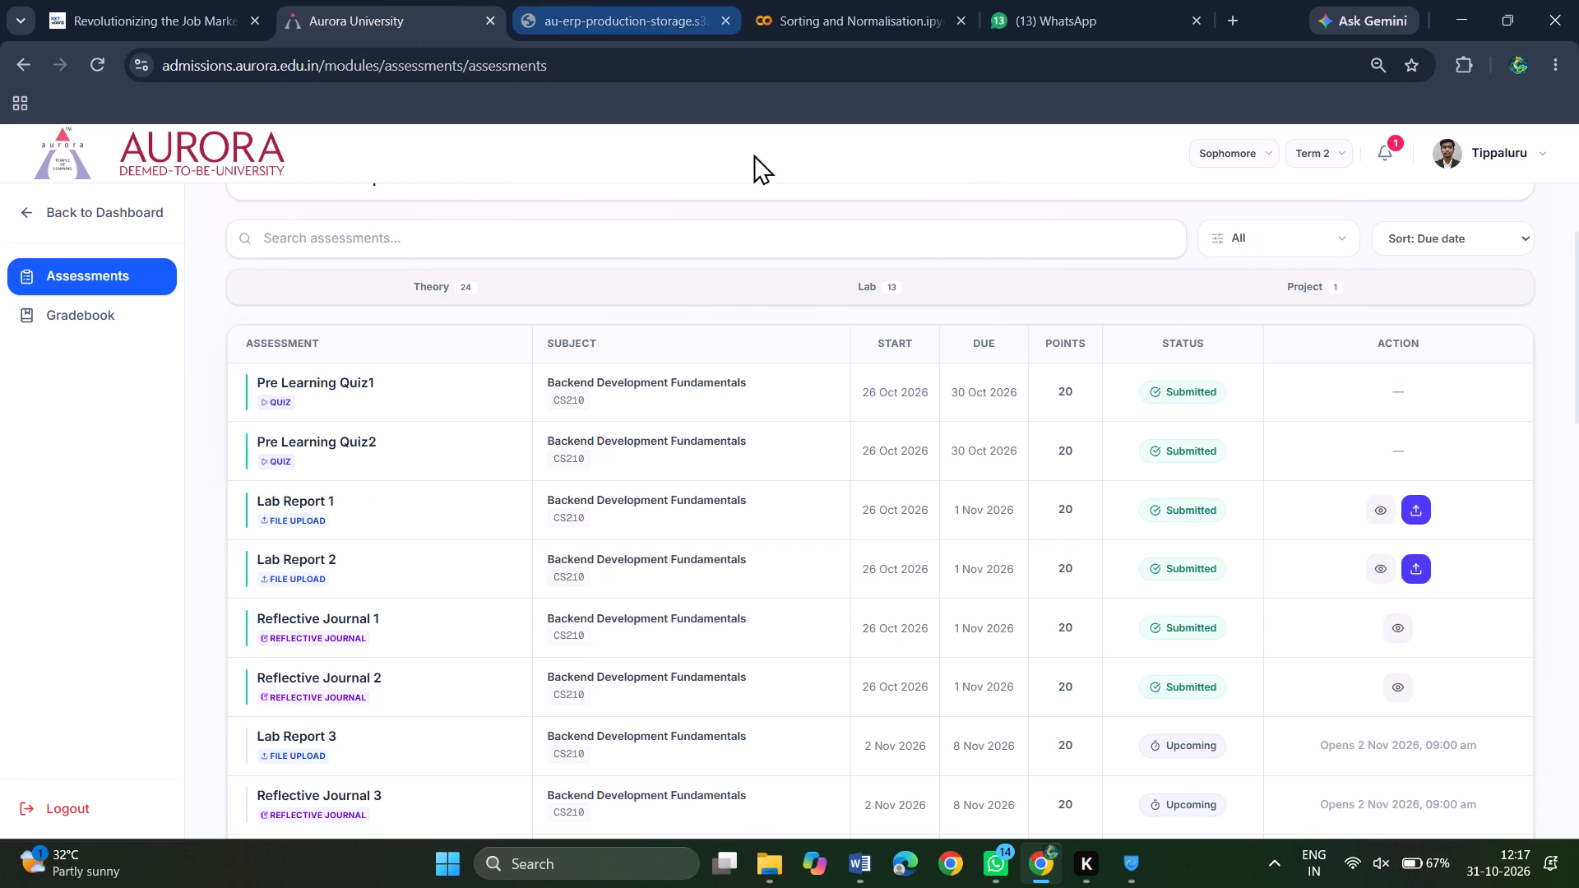
click(1377, 566)
click(743, 0)
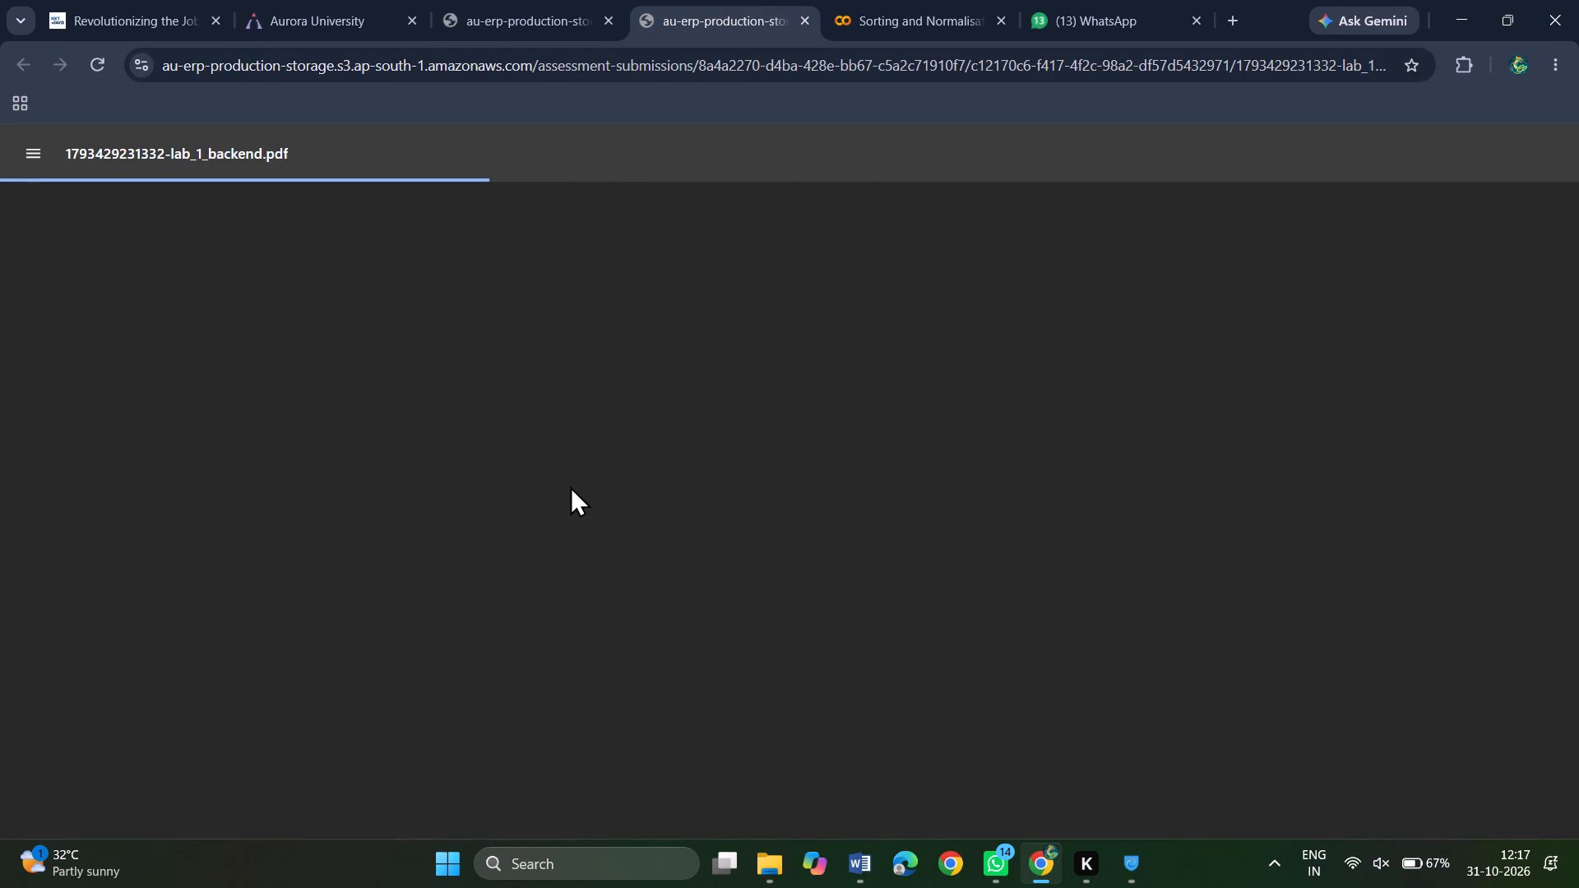
click(519, 0)
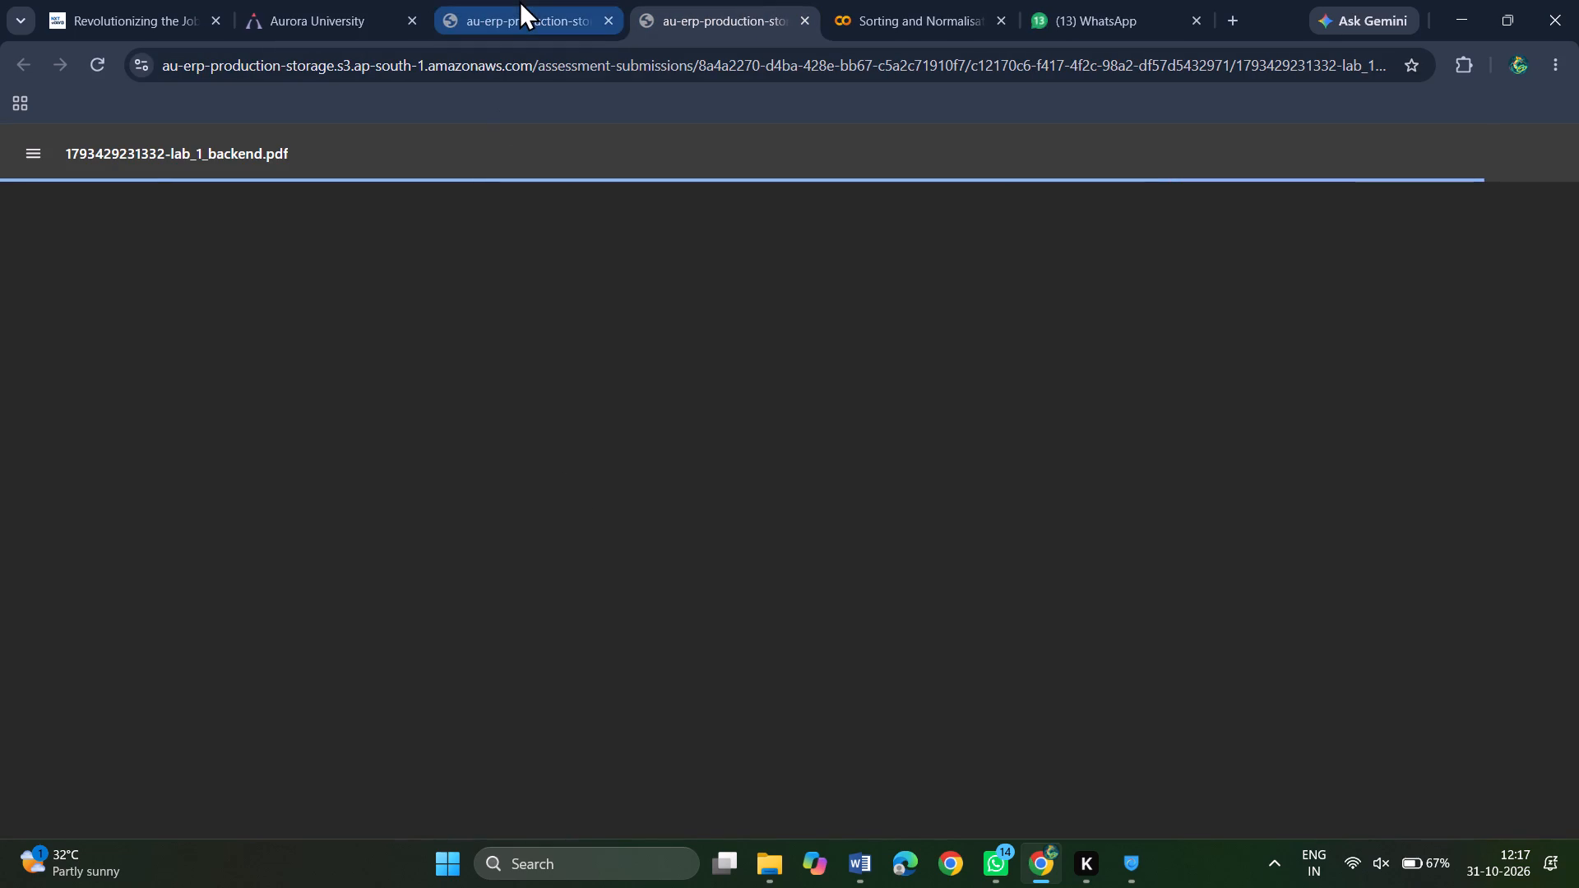
click(697, 0)
scroll(609, 351, down, 2)
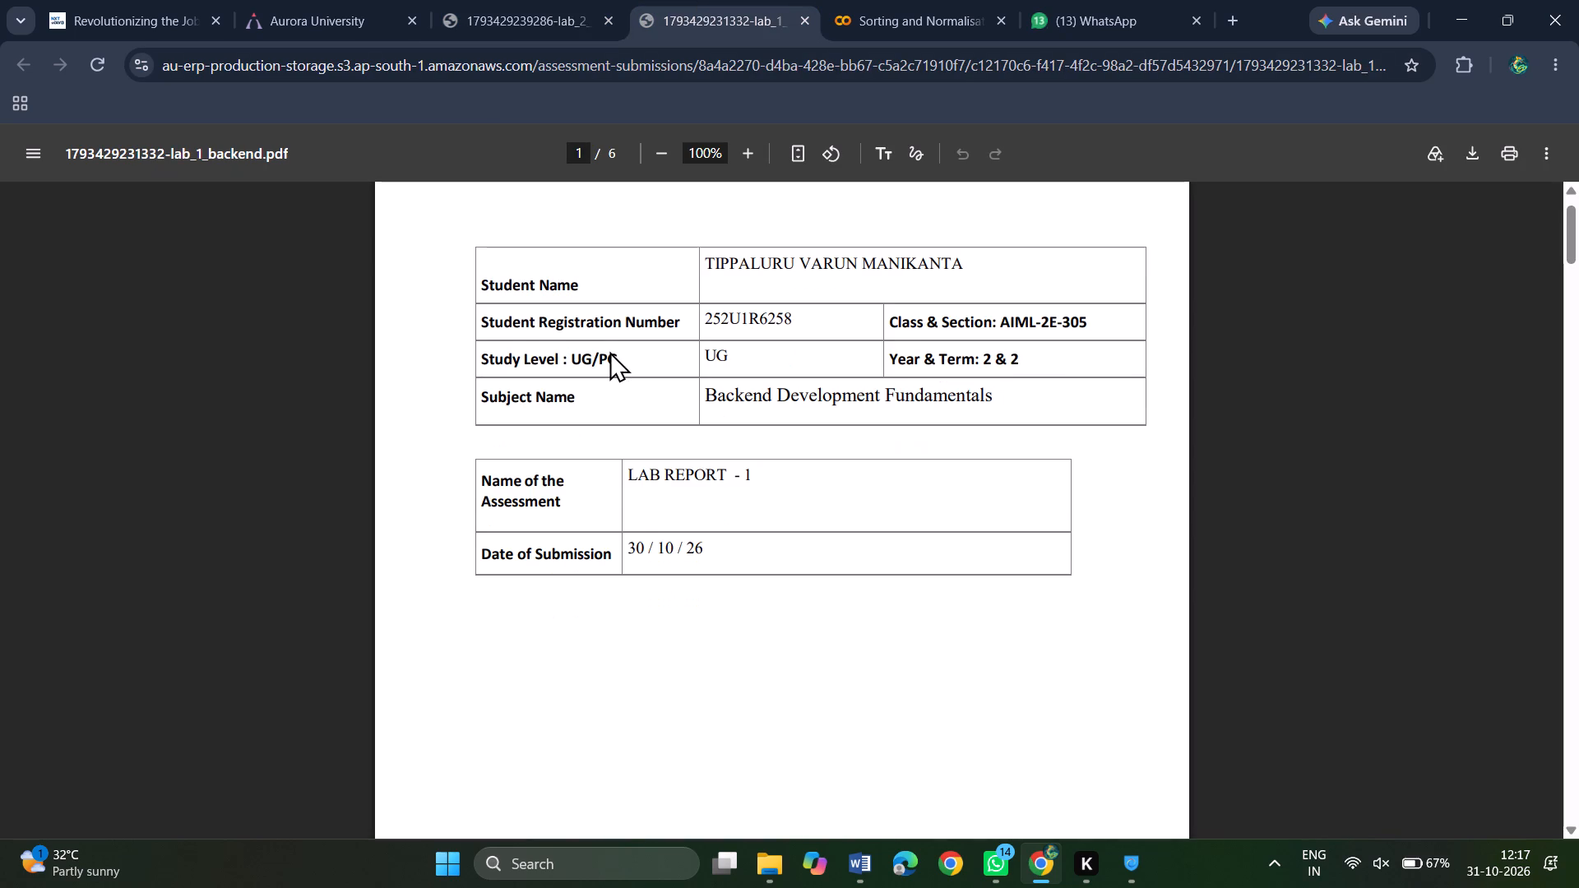
scroll(609, 351, down, 7)
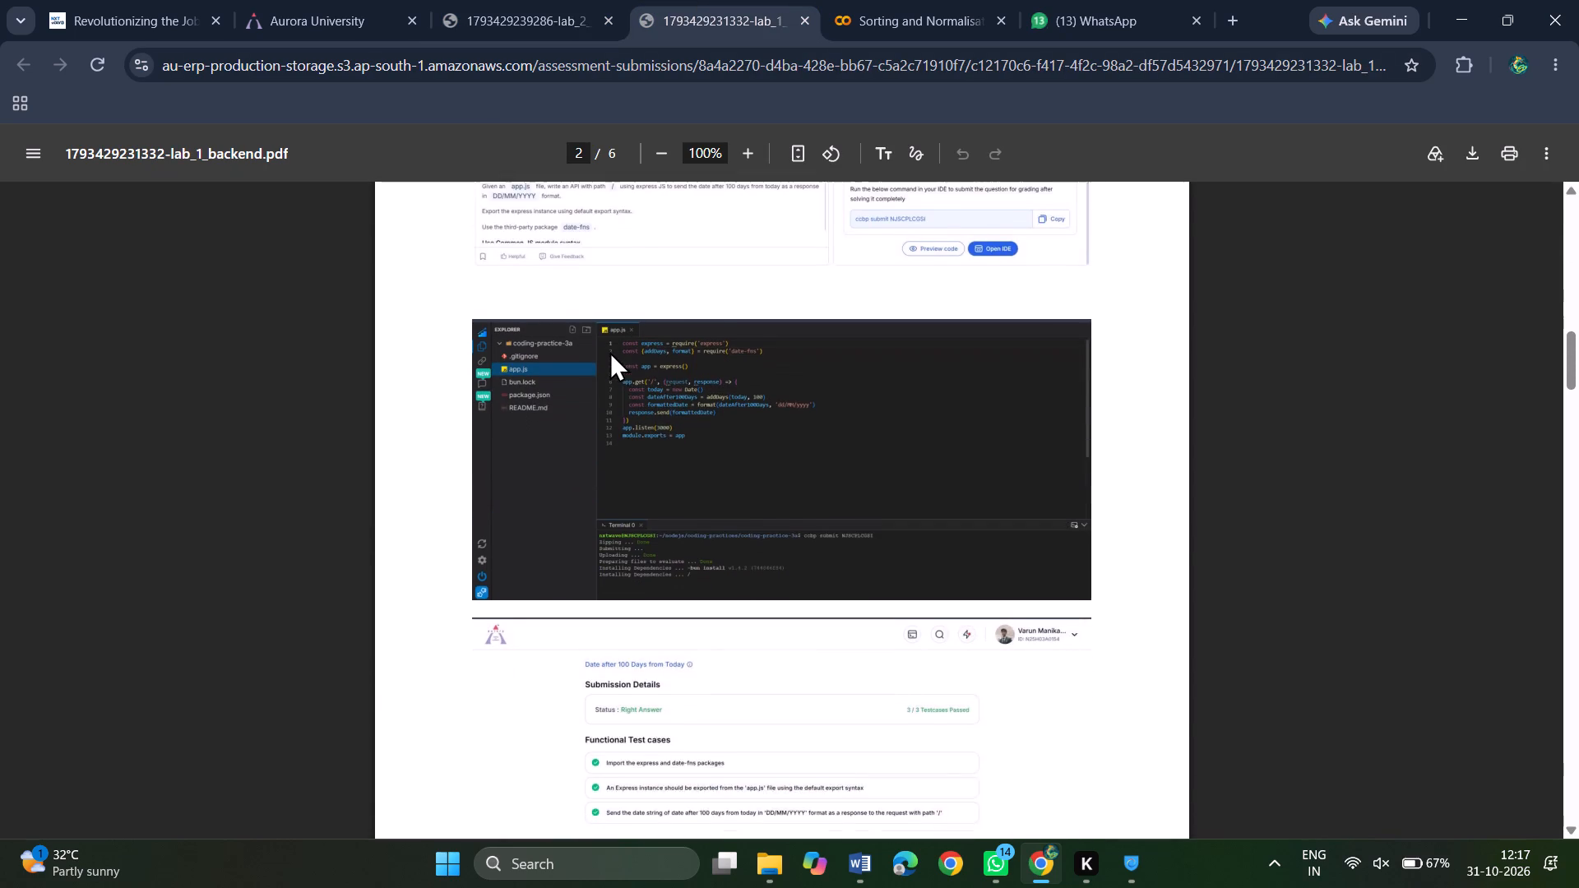
scroll(609, 351, down, 10)
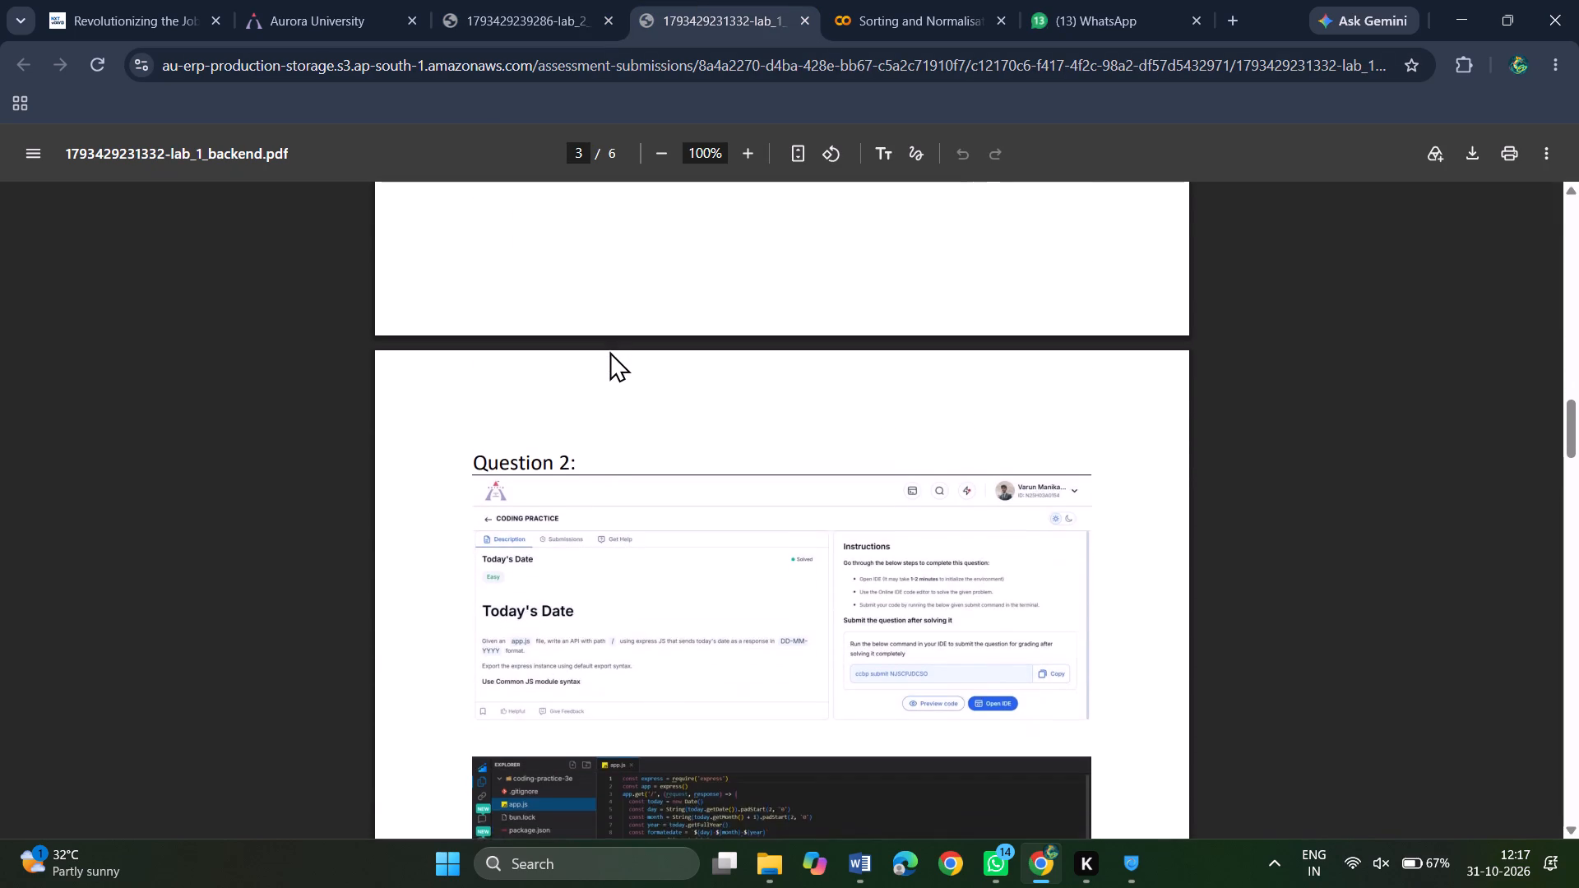
scroll(609, 351, down, 10)
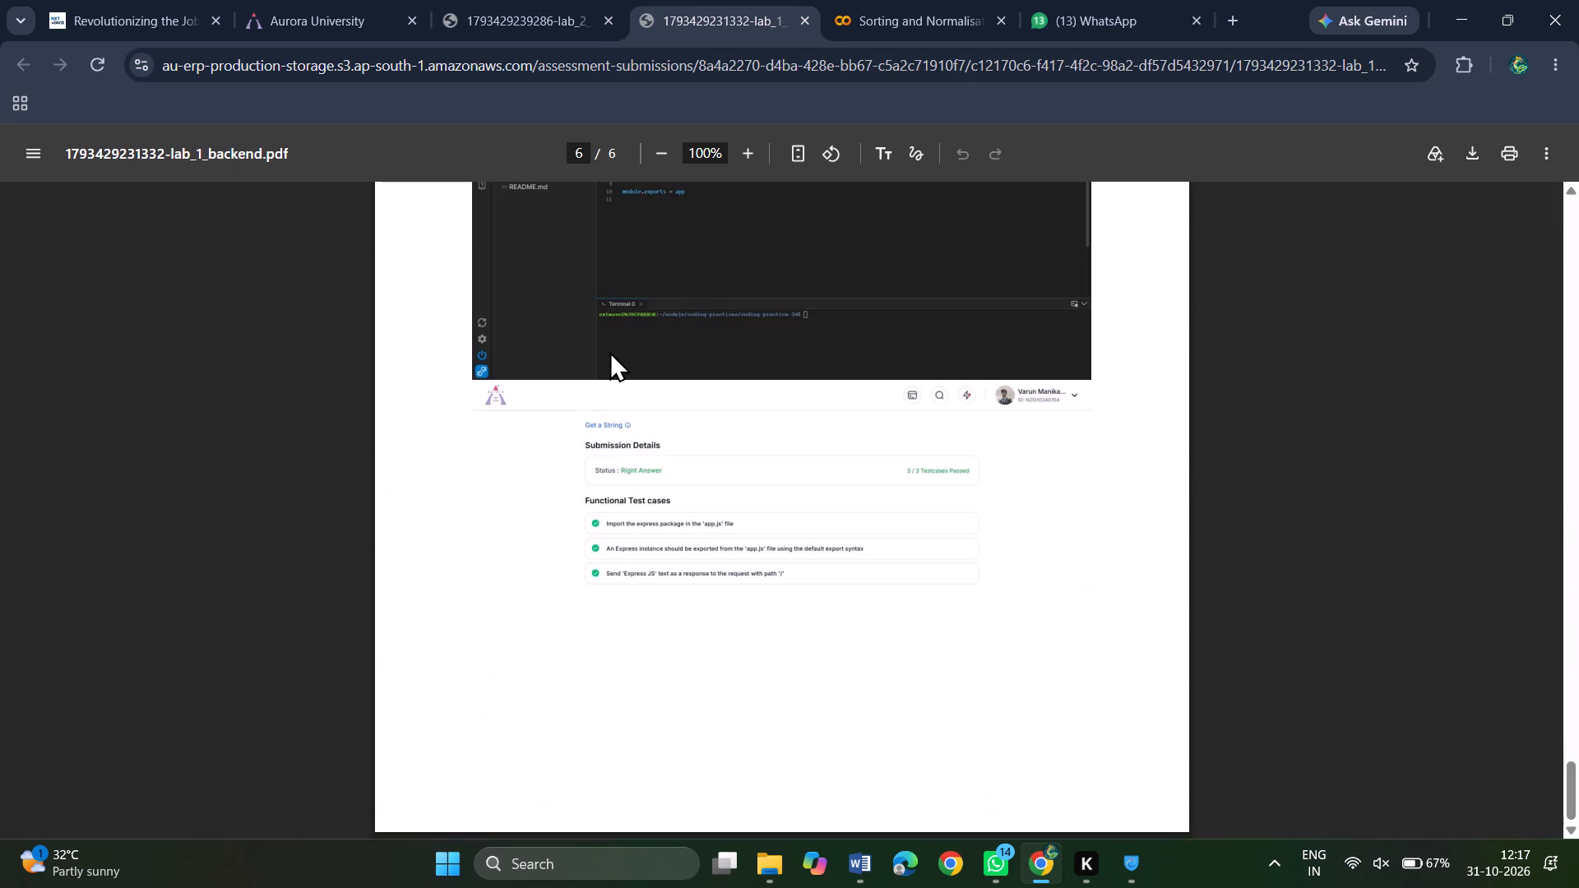
scroll(609, 351, down, 3)
scroll(609, 351, up, 19)
scroll(609, 351, up, 8)
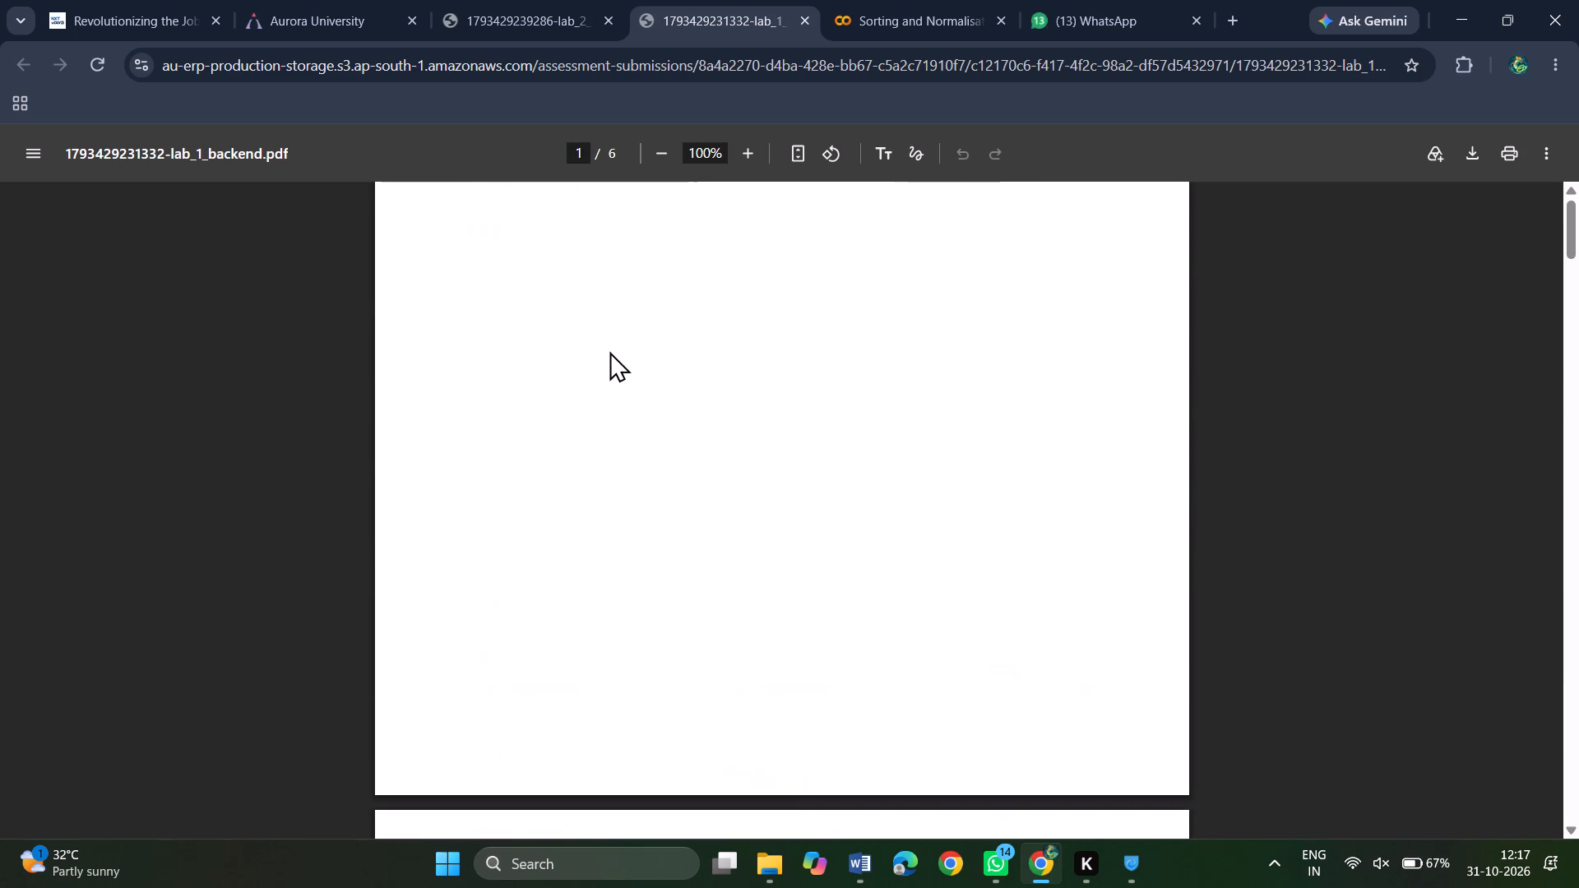
Look through the submitted lab 2 PDF to its last page and close both submission PDFs.
click(454, 0)
scroll(616, 386, down, 11)
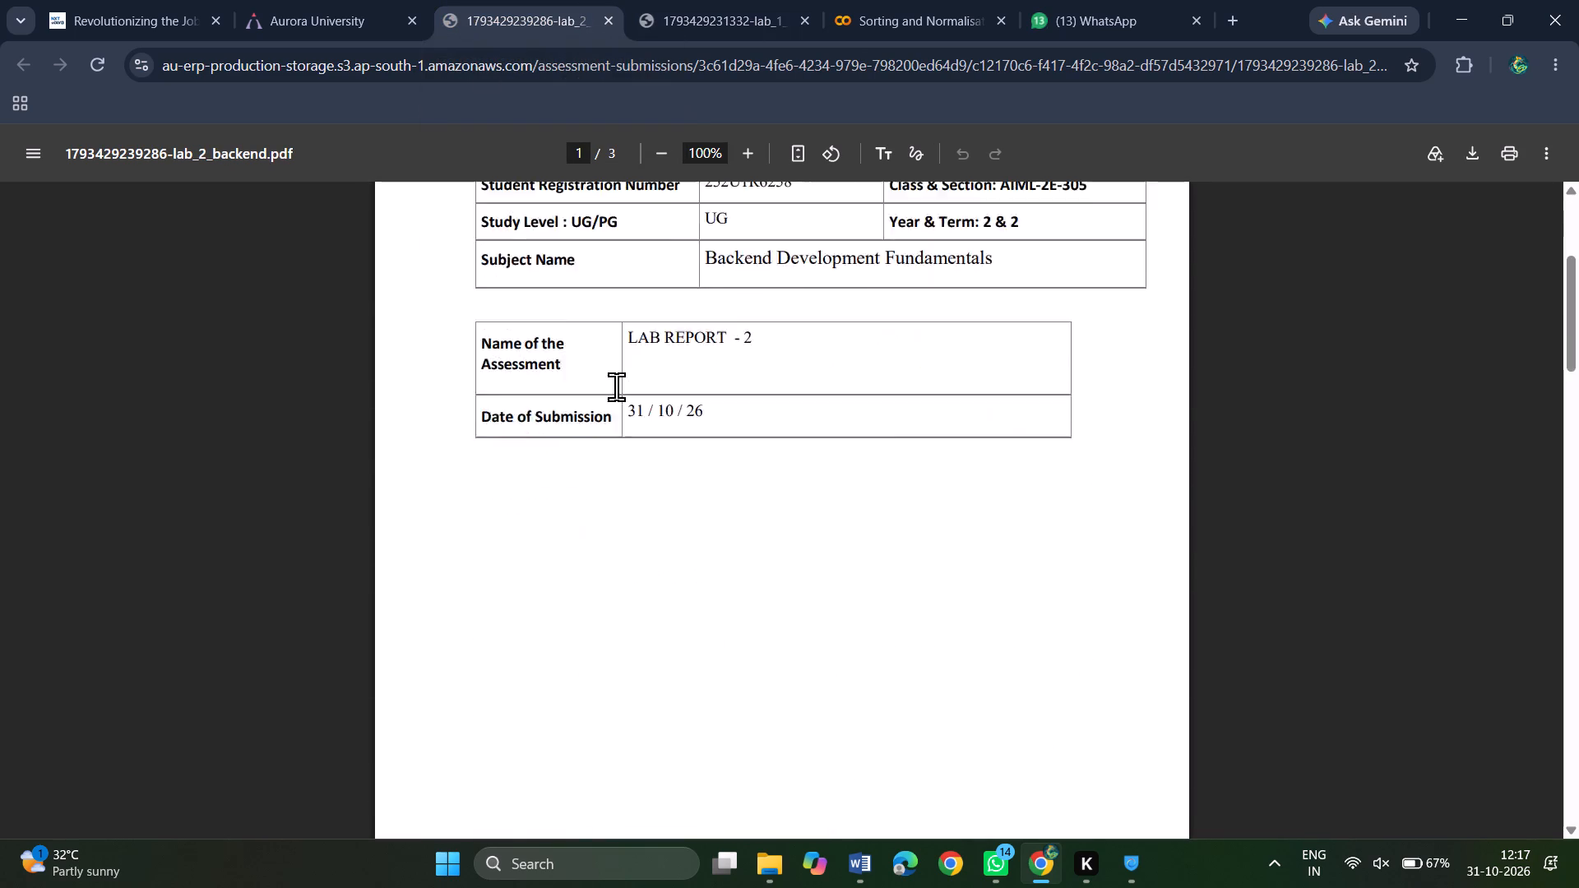
scroll(616, 386, down, 20)
scroll(616, 386, down, 2)
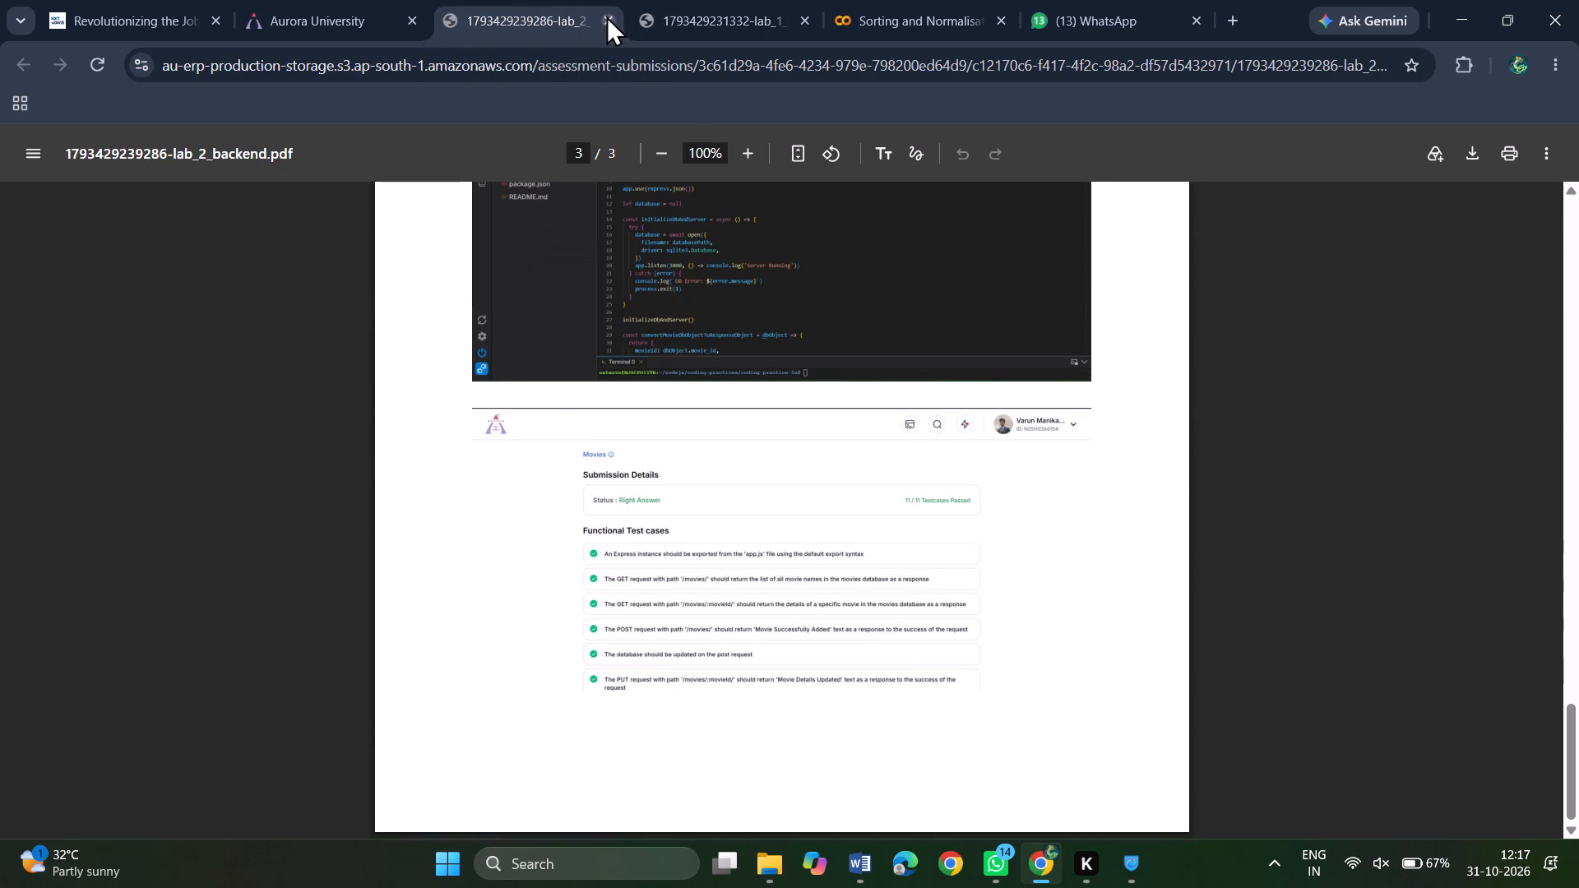
scroll(536, 442, up, 8)
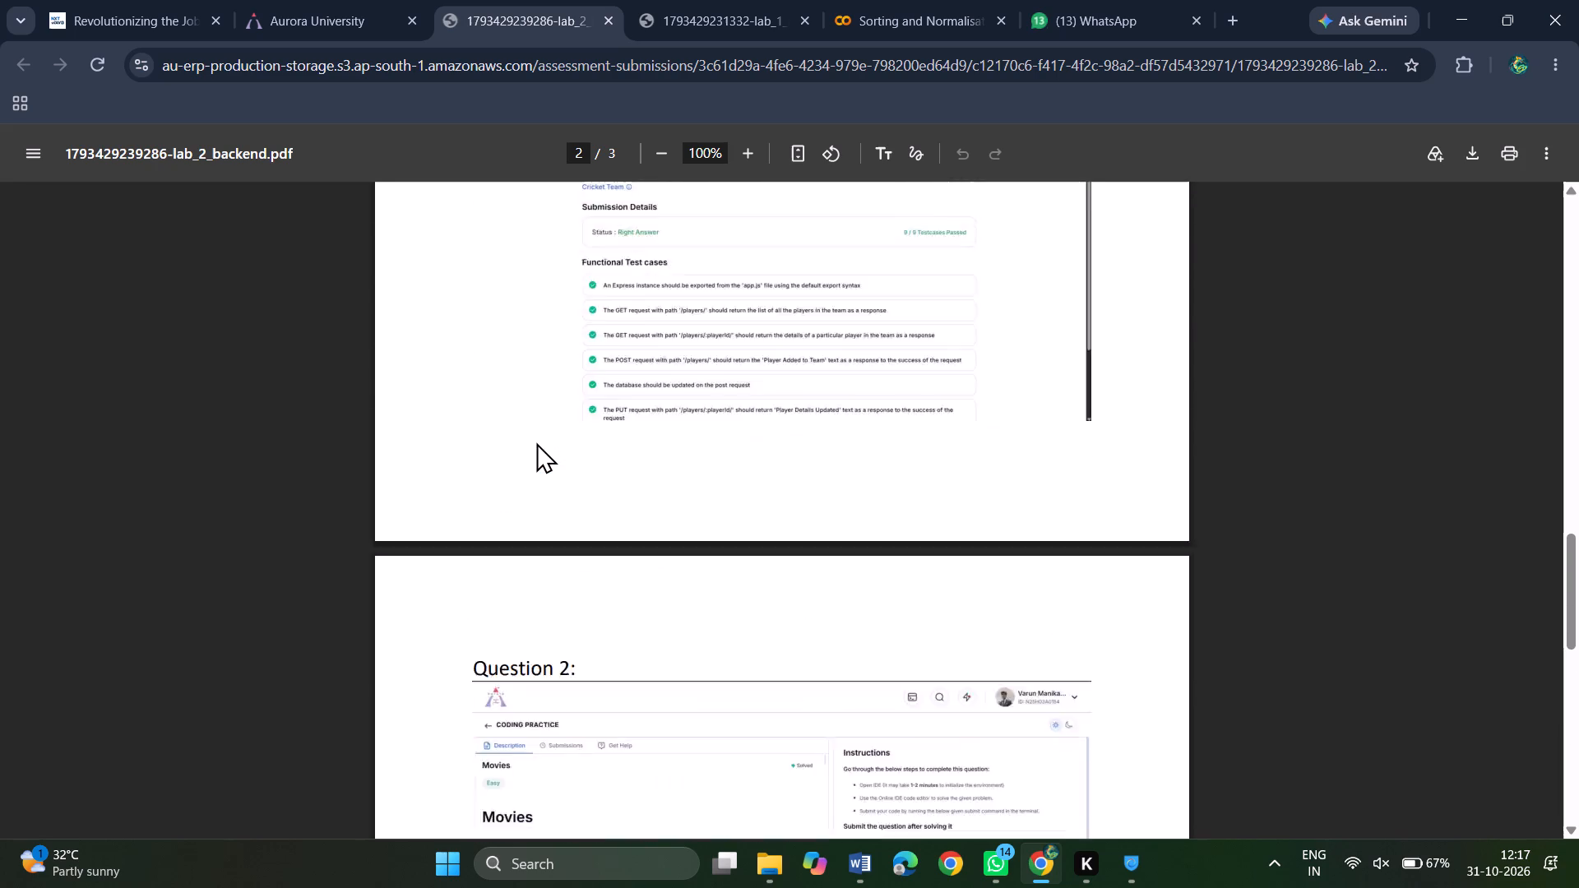
scroll(536, 442, up, 6)
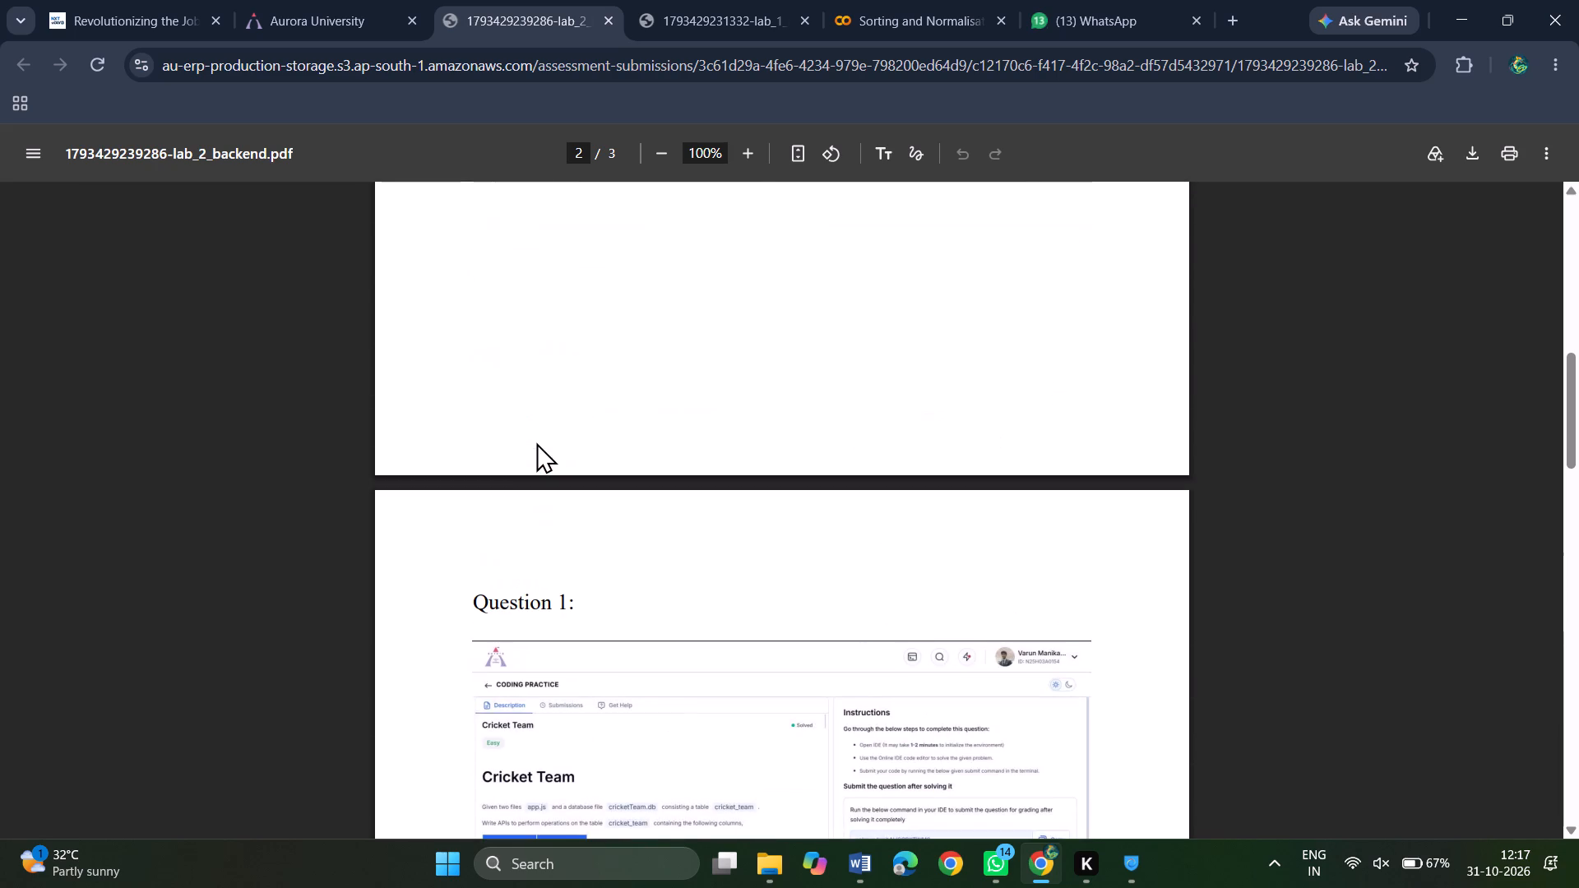
click(614, 21)
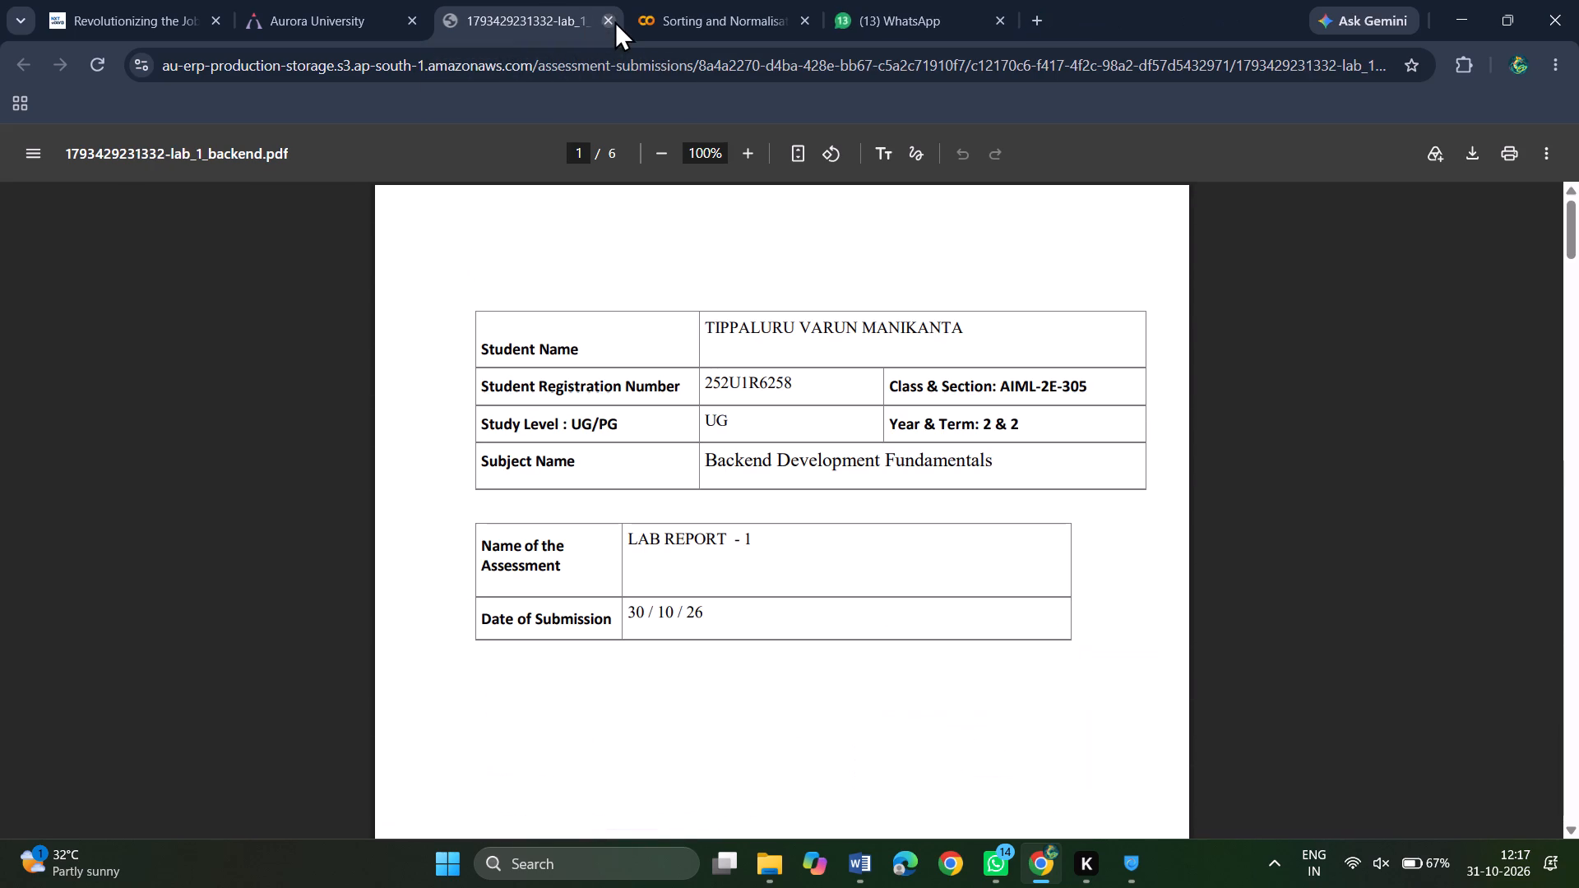
click(614, 21)
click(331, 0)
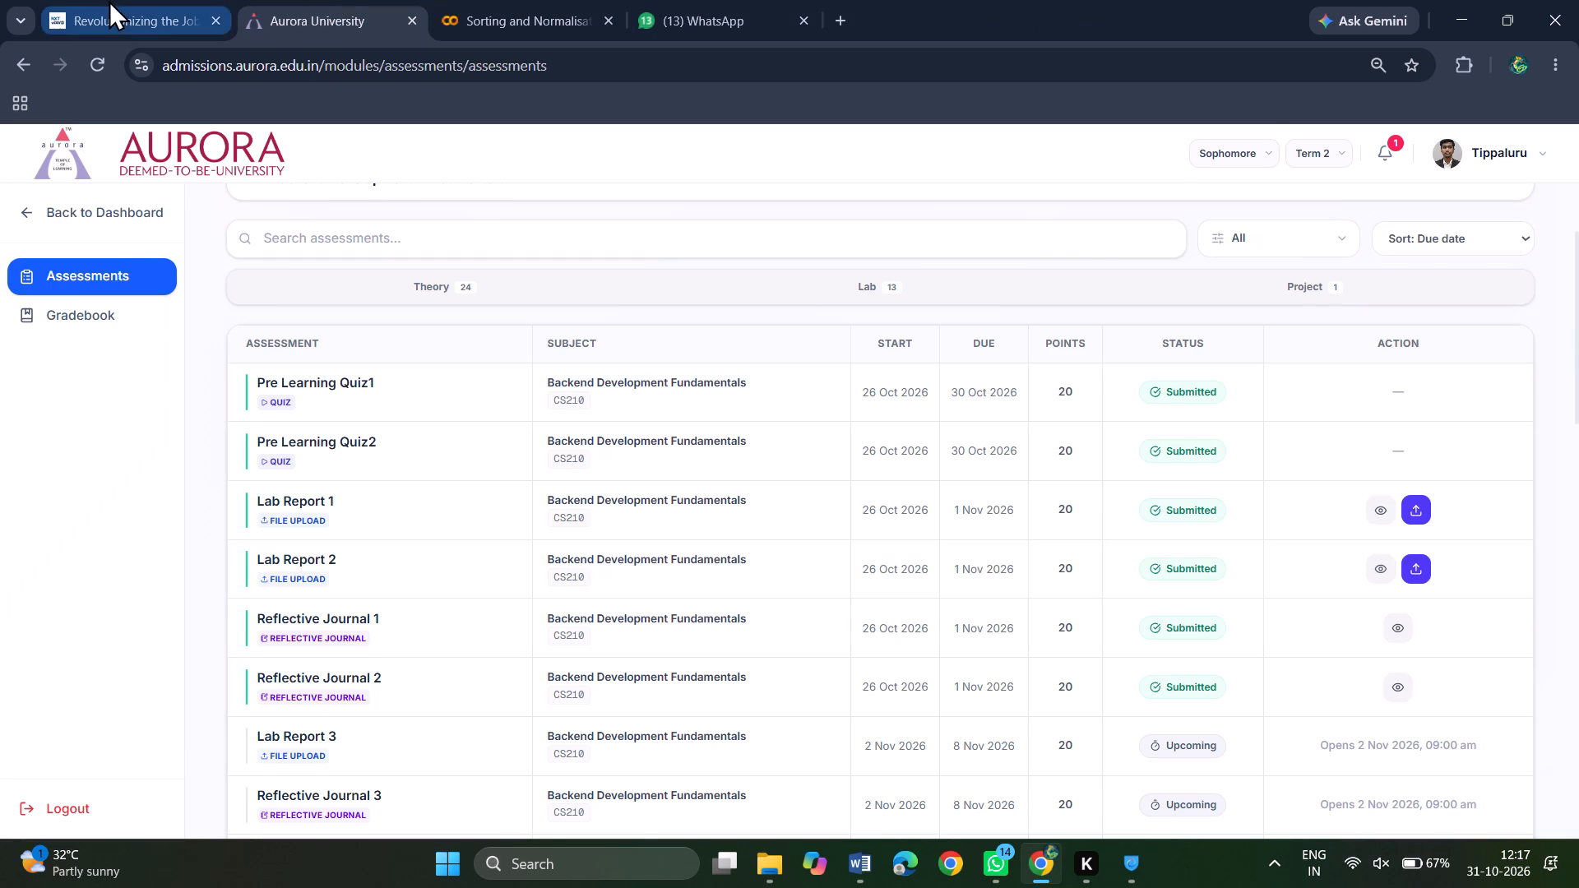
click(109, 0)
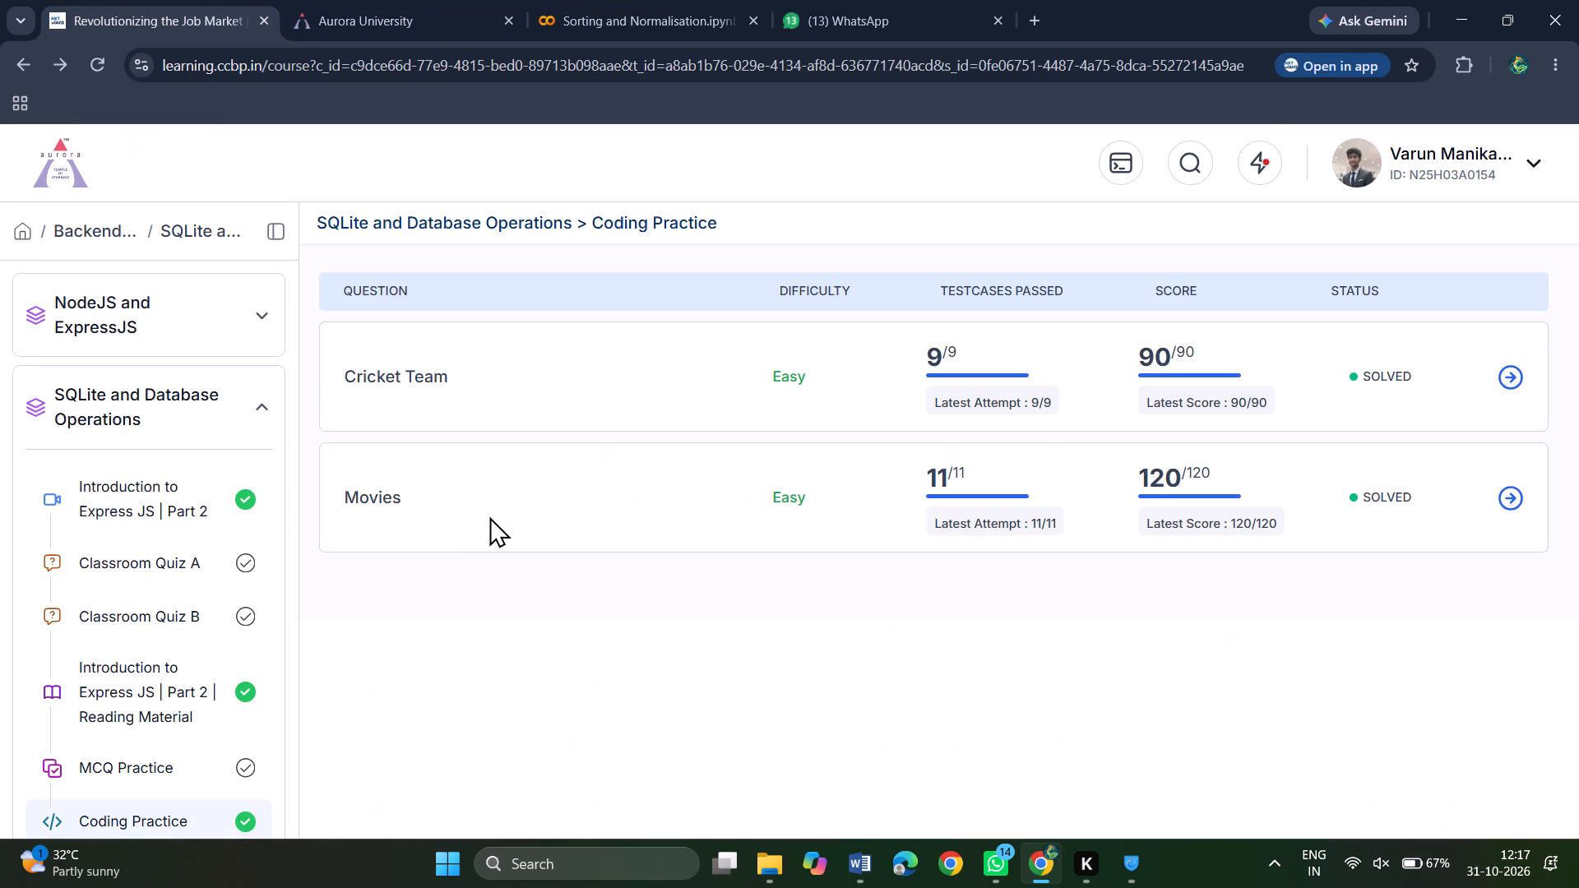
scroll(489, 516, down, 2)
Return from the assessments to the university portal's dashboard.
click(441, 0)
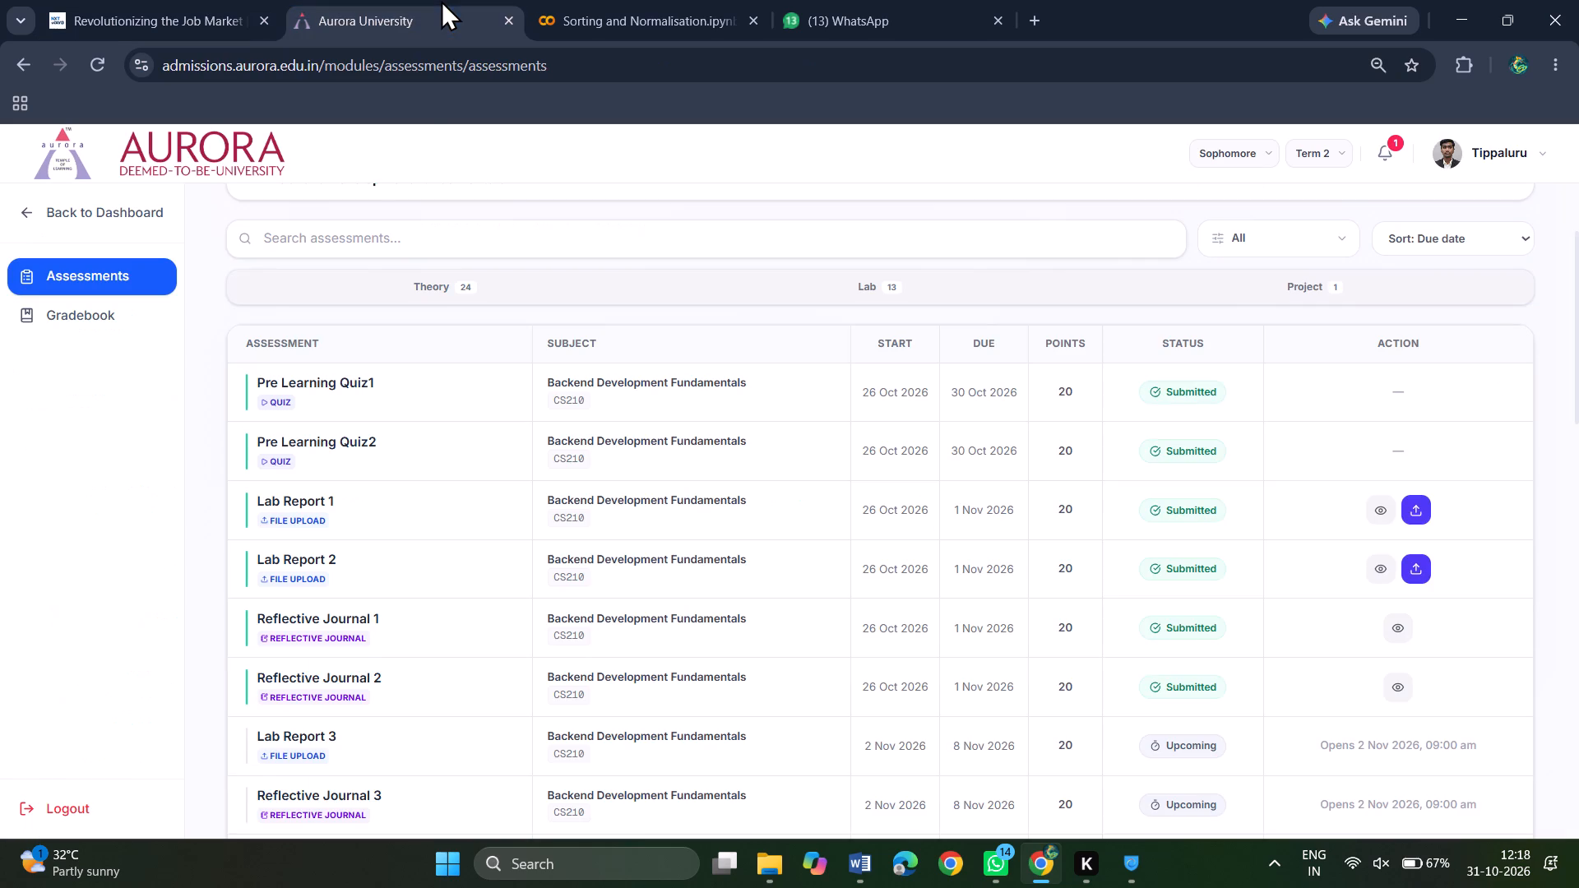
click(29, 208)
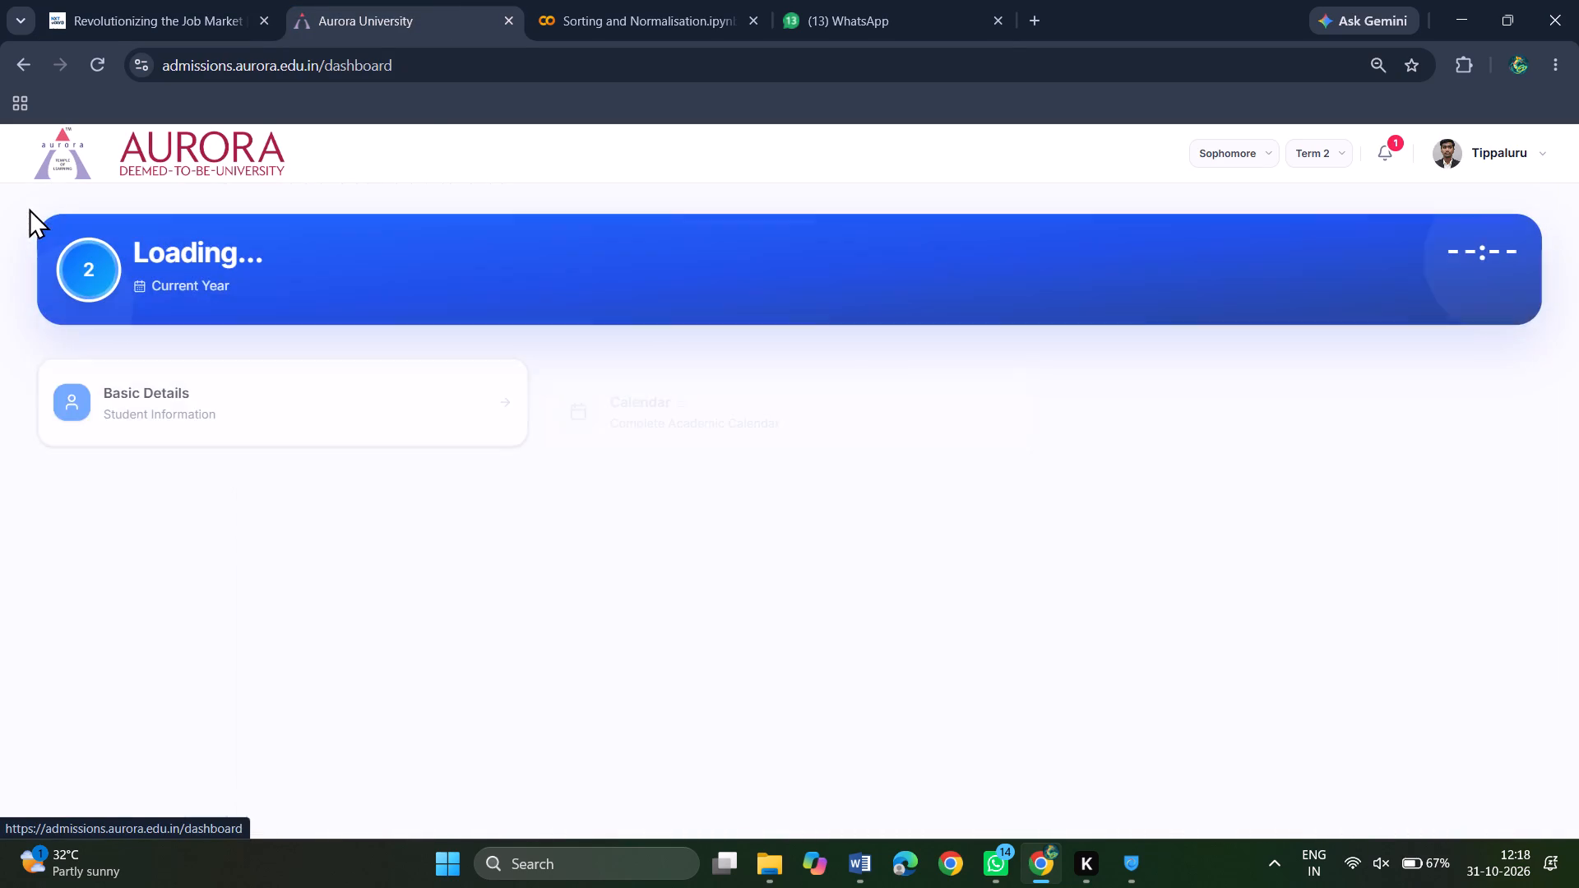
Collapse the SQLite and Database Operations section in the backend course outline on the learning site.
click(155, 0)
scroll(519, 414, down, 1)
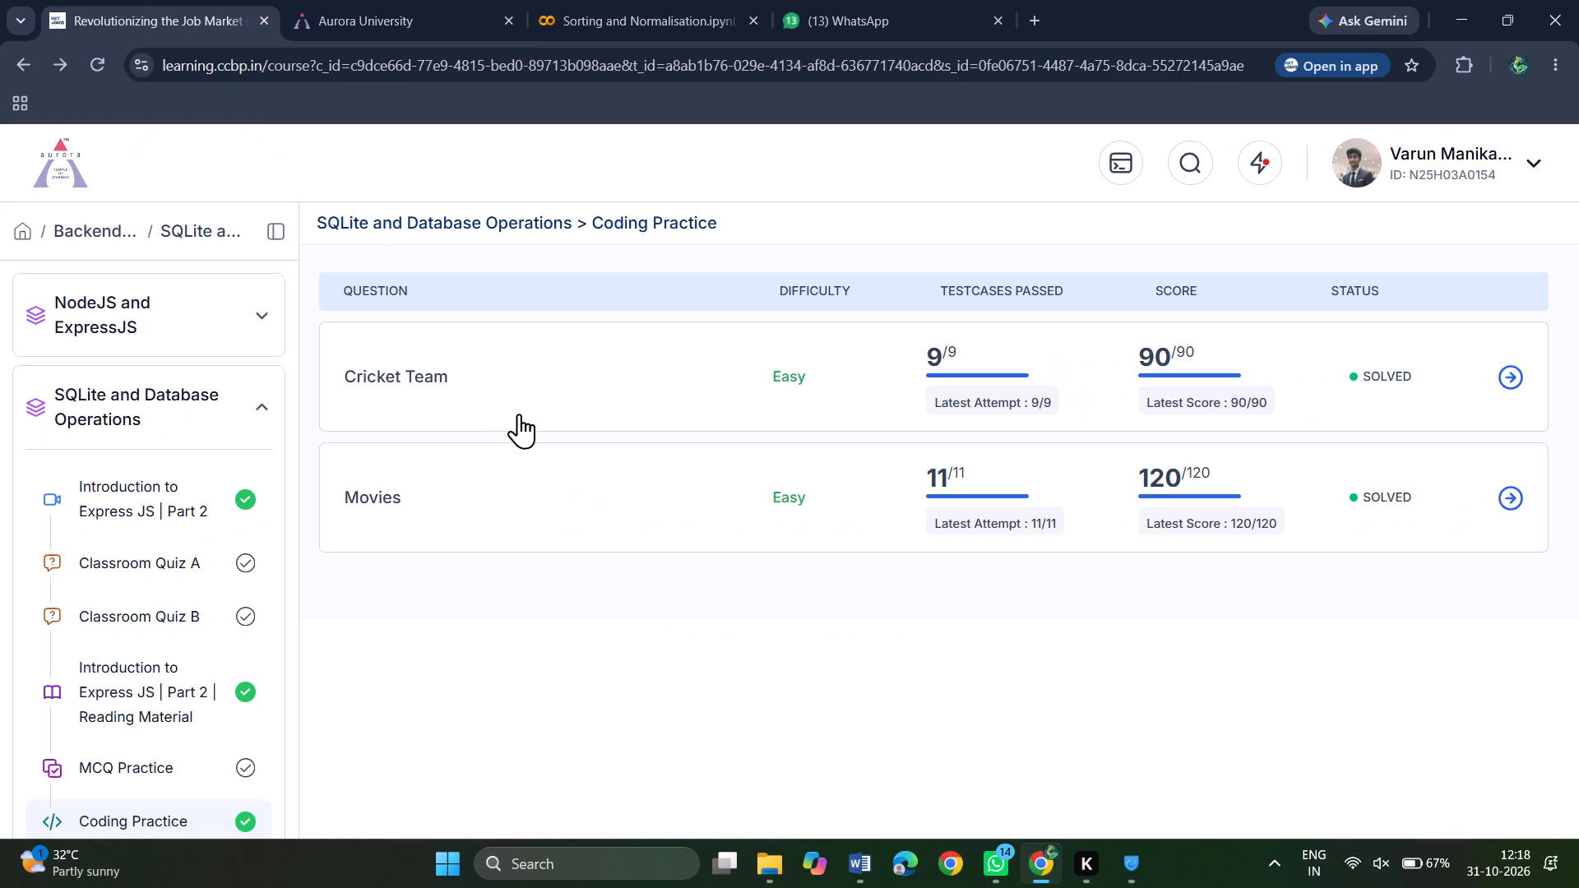
scroll(519, 414, down, 2)
click(132, 405)
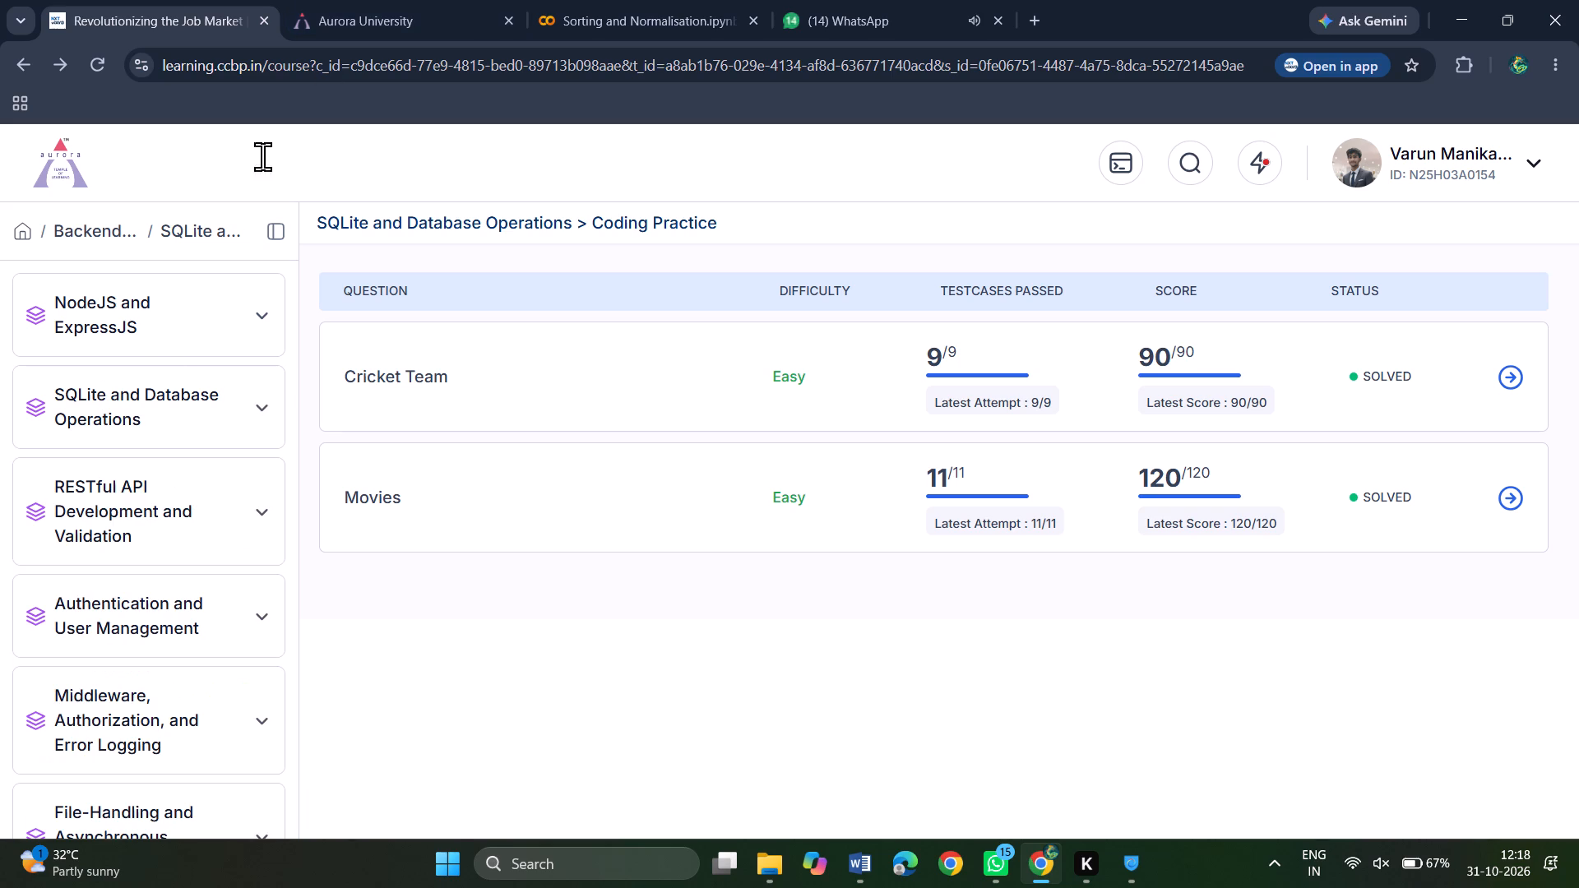
Switch to the Sorting and Normalisation.ipynb notebook in Colab.
click(653, 0)
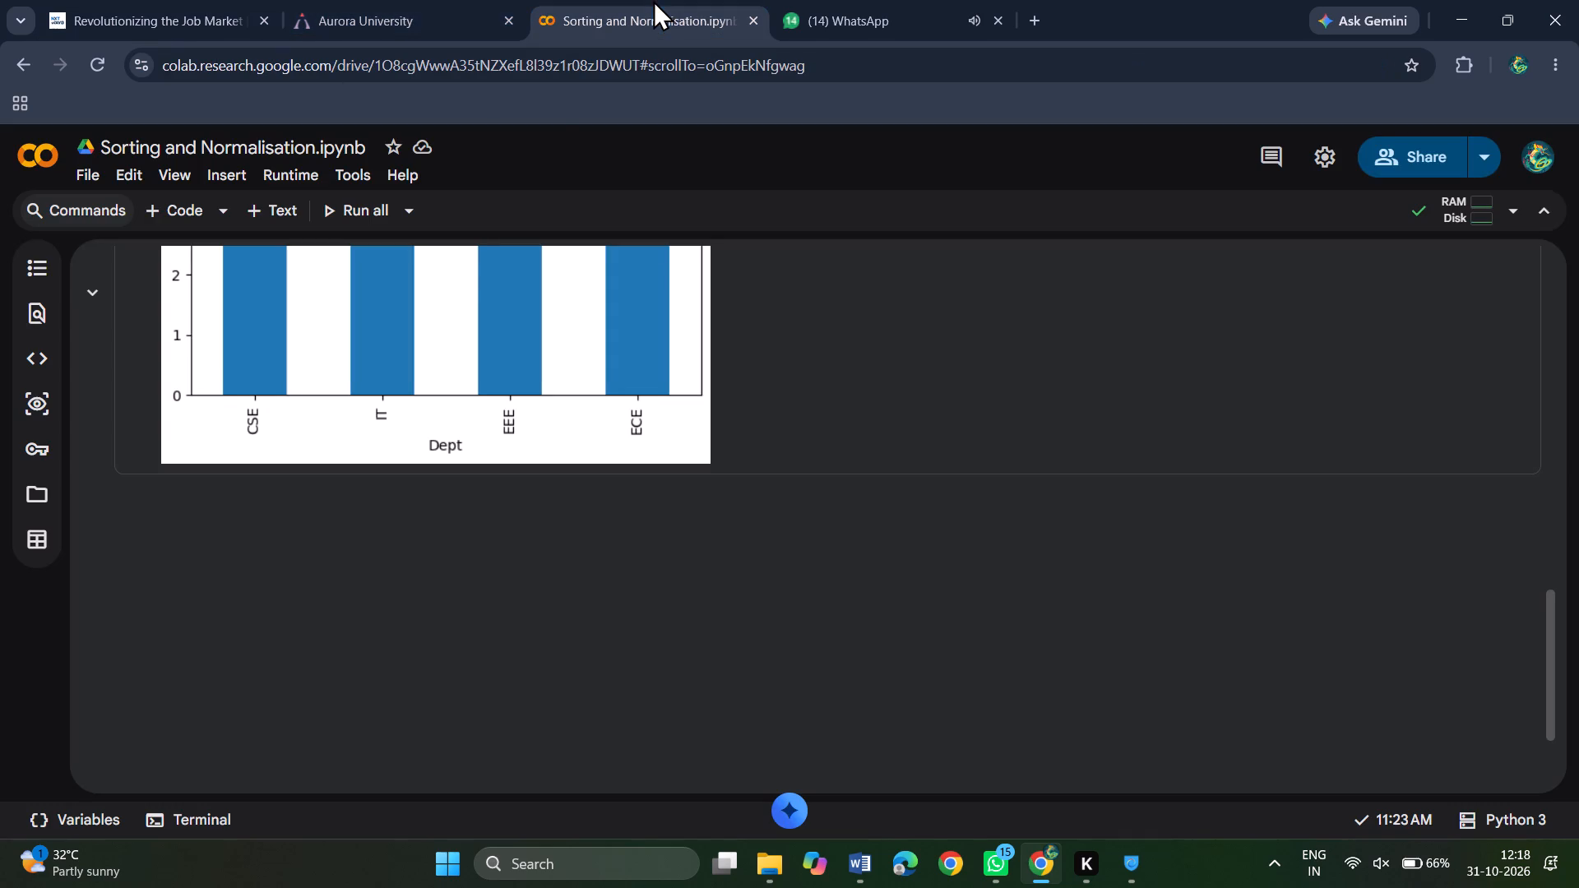
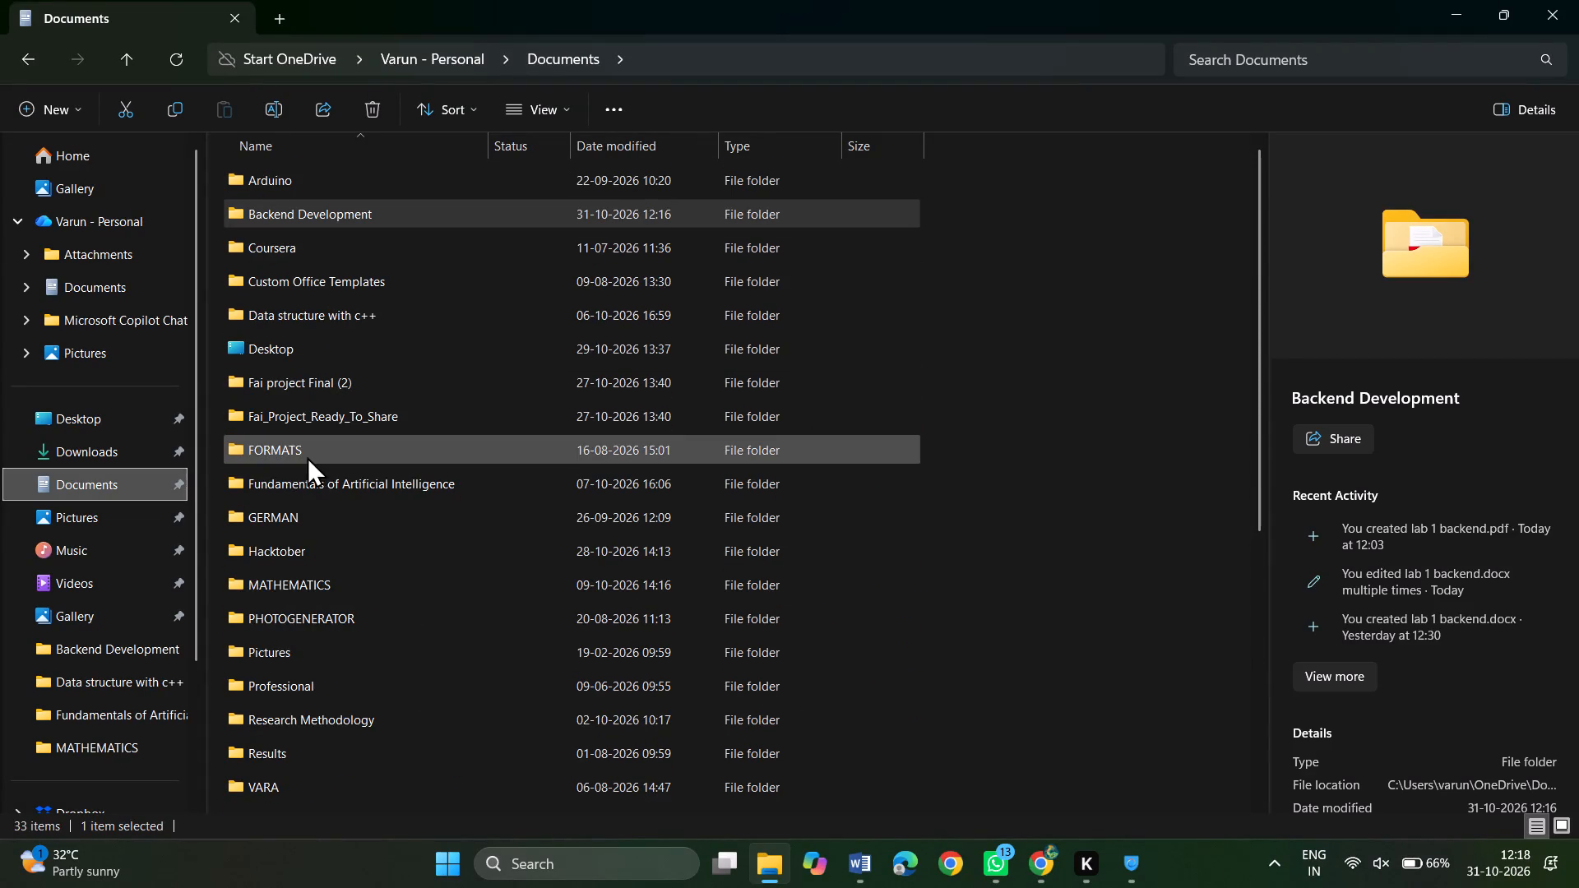
Copy the FAI LAB 1 Word document from the Fundamentals of Artificial Intelligence folder in Documents.
double_click(310, 495)
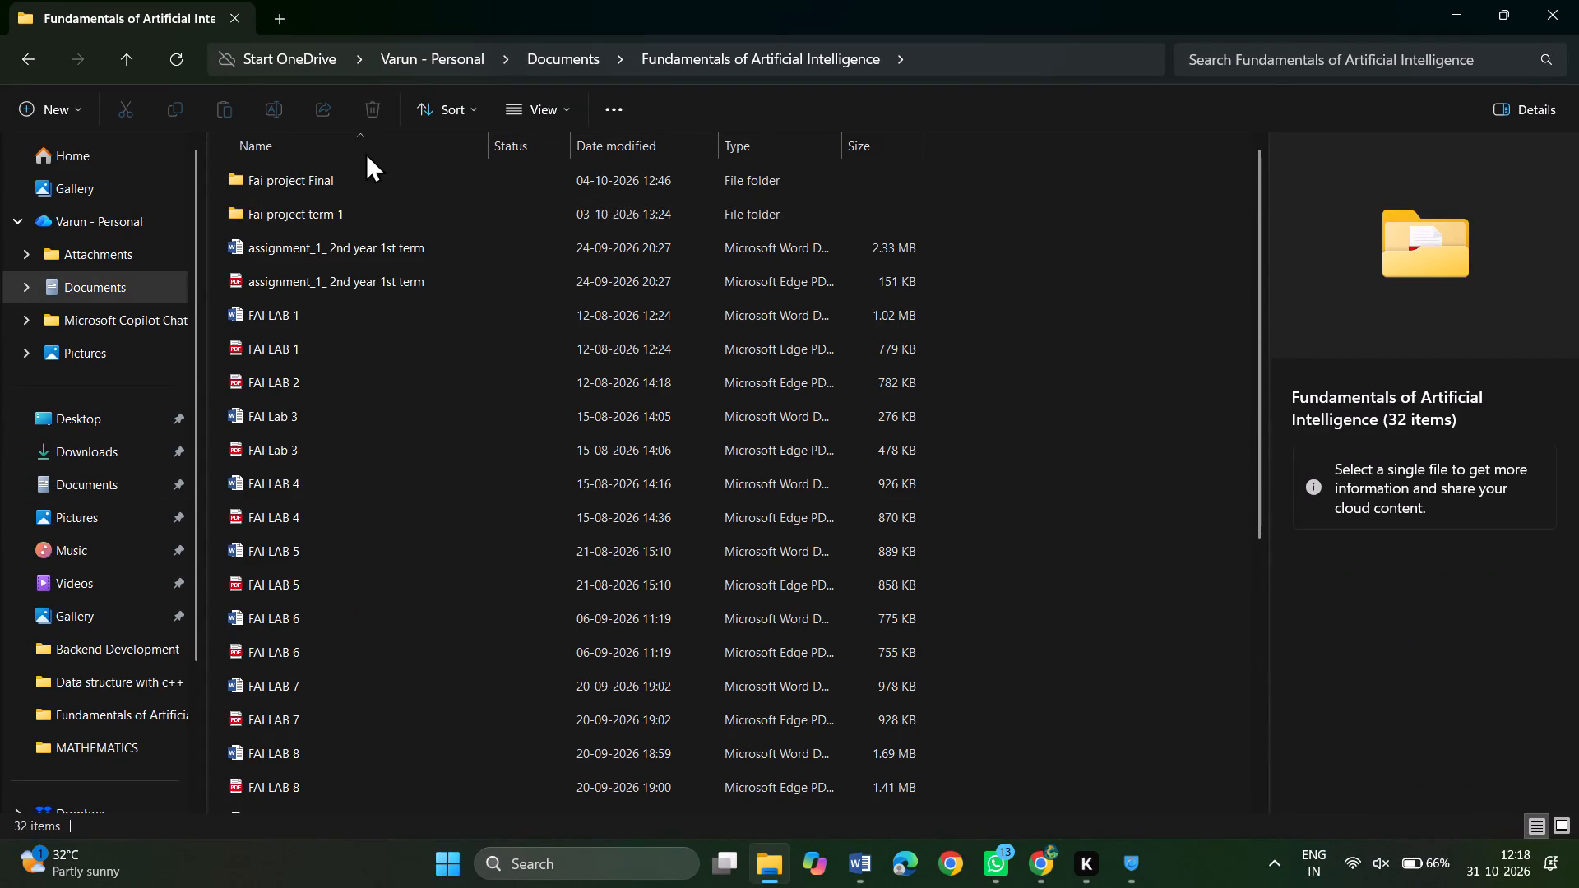
click(304, 316)
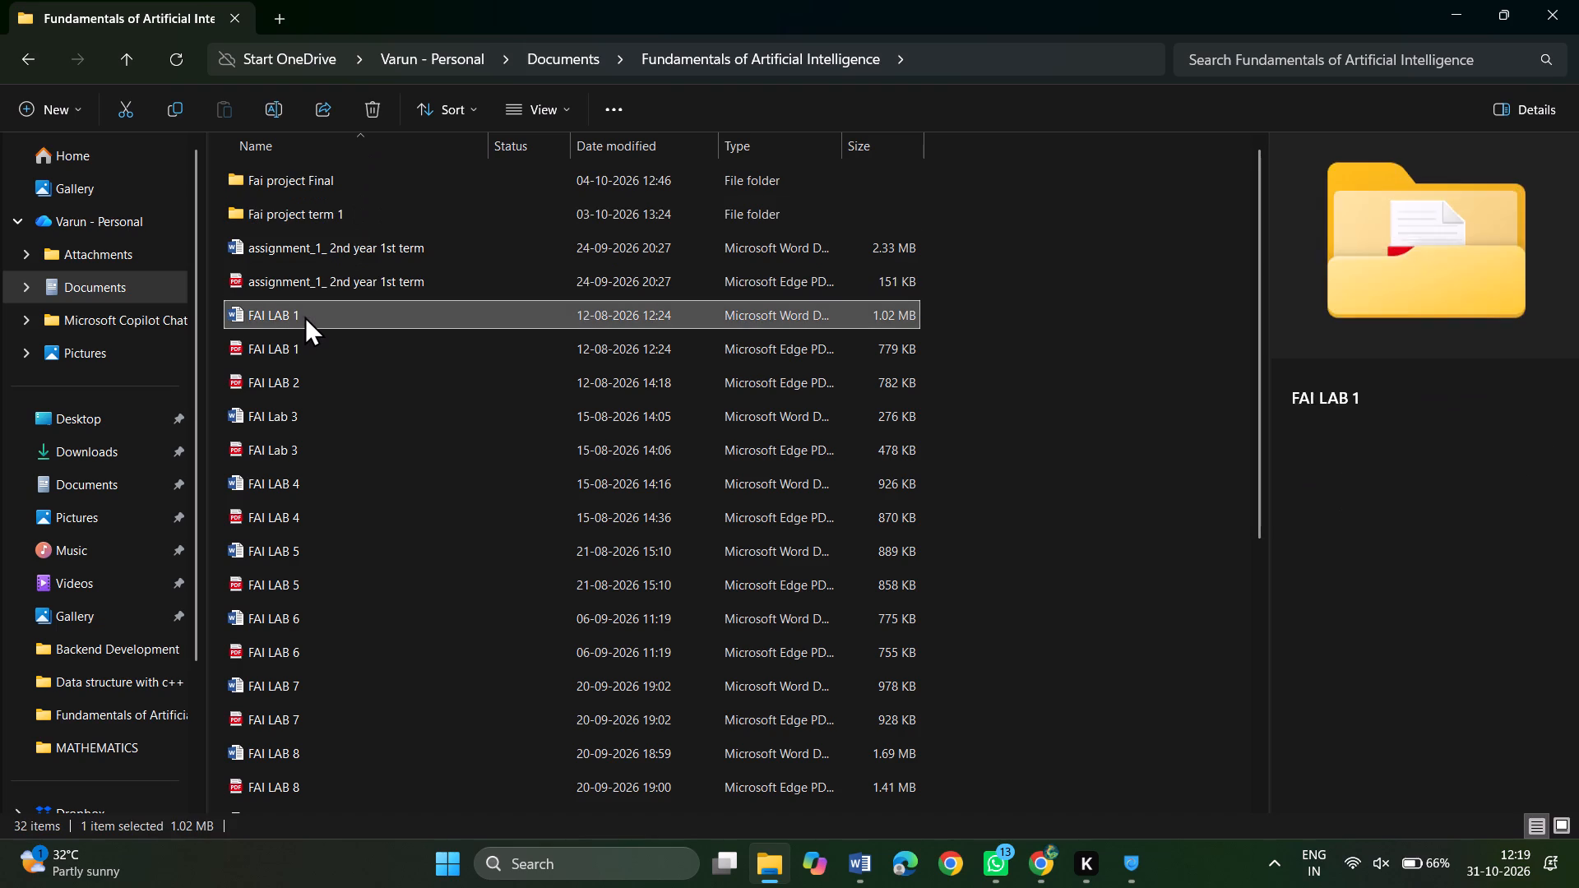
key(ctrl+c)
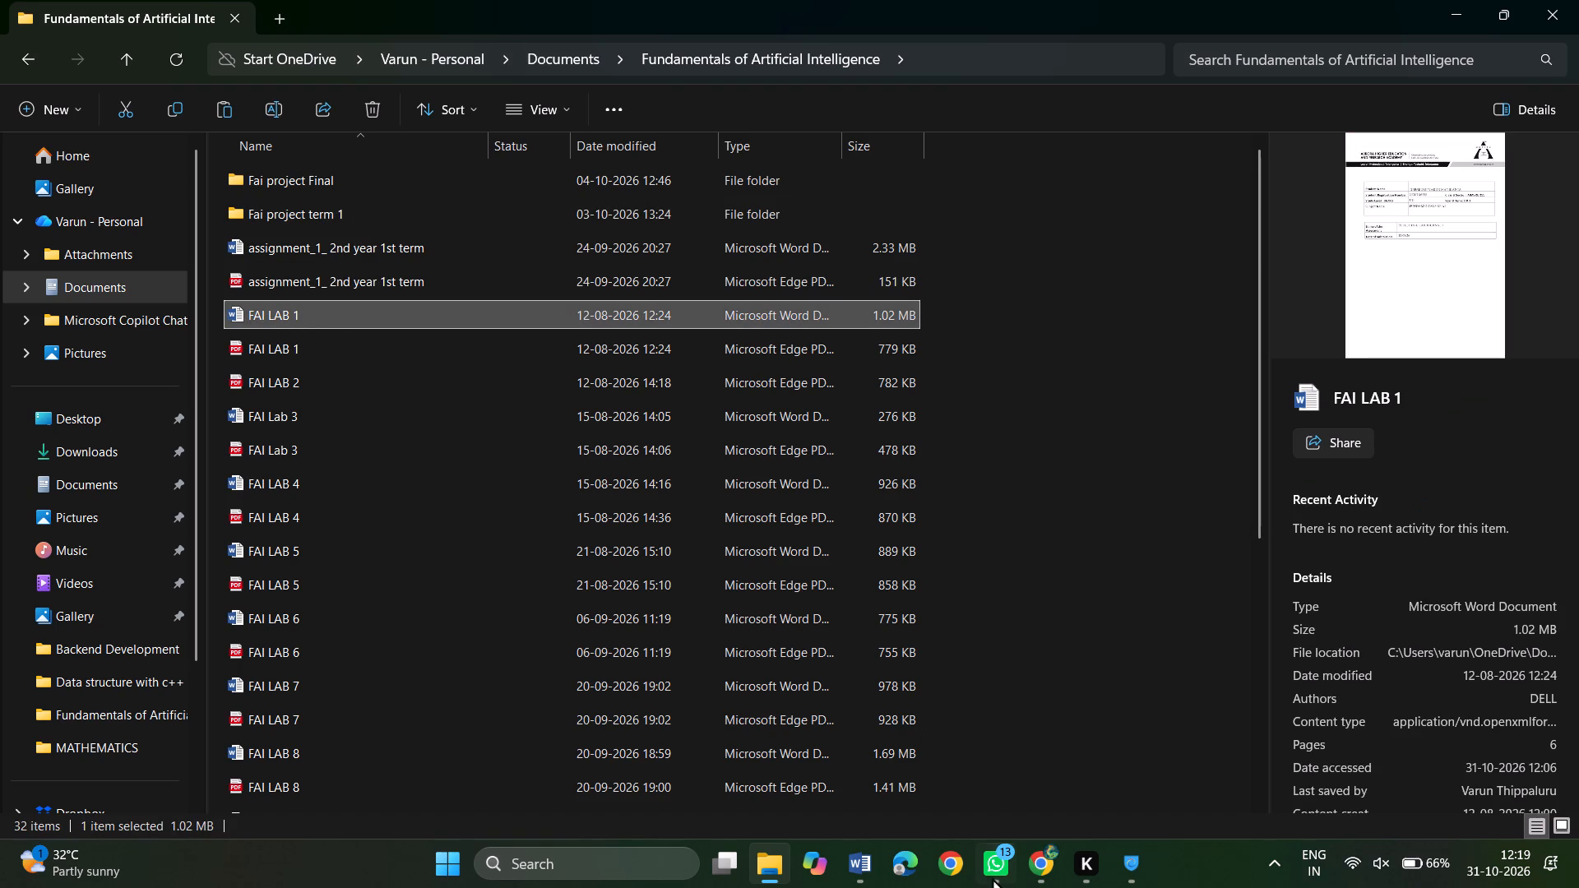